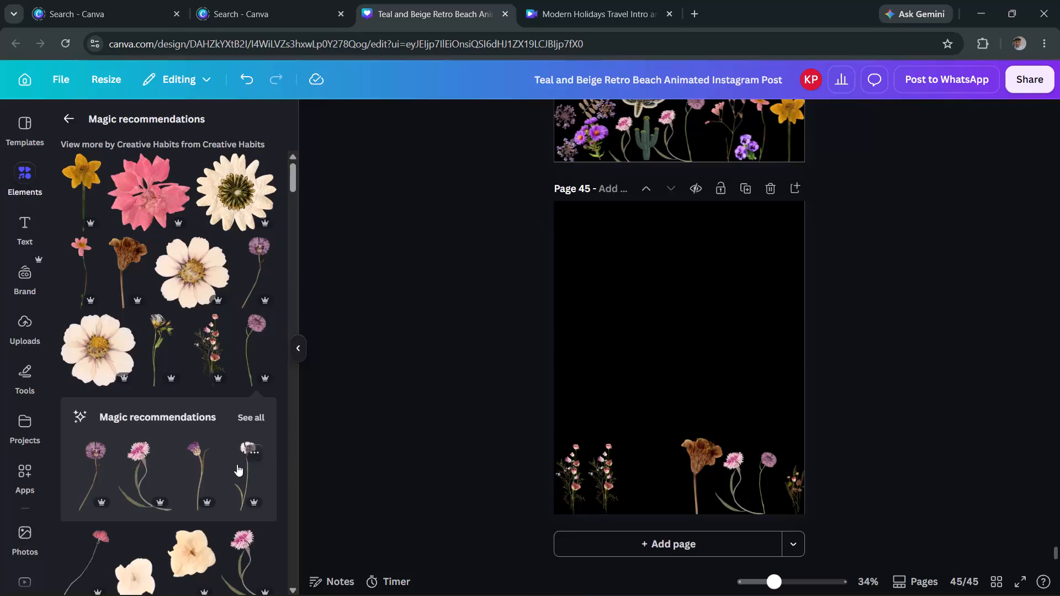
Add the long-stemmed pale pink-white flower to page 45 and fit it into the bottom row beside the second sprig, about 105 by 324.
{"action": "scroll", "coordinate": [289, 443], "scroll_direction": "right", "scroll_amount": 3}
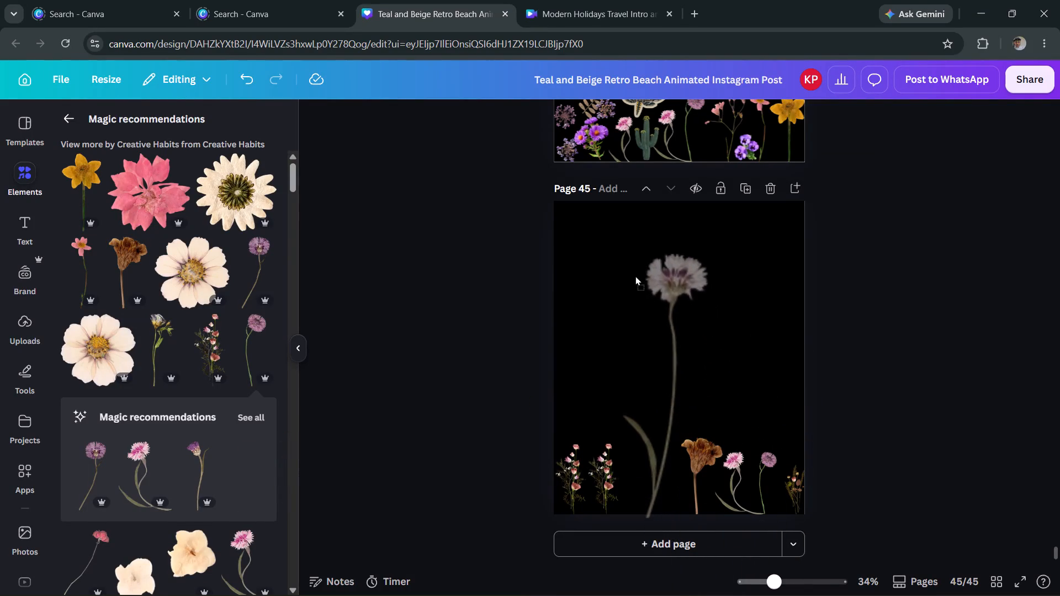
{"action": "left_click_drag", "start_coordinate": [706, 246], "coordinate": [681, 300]}
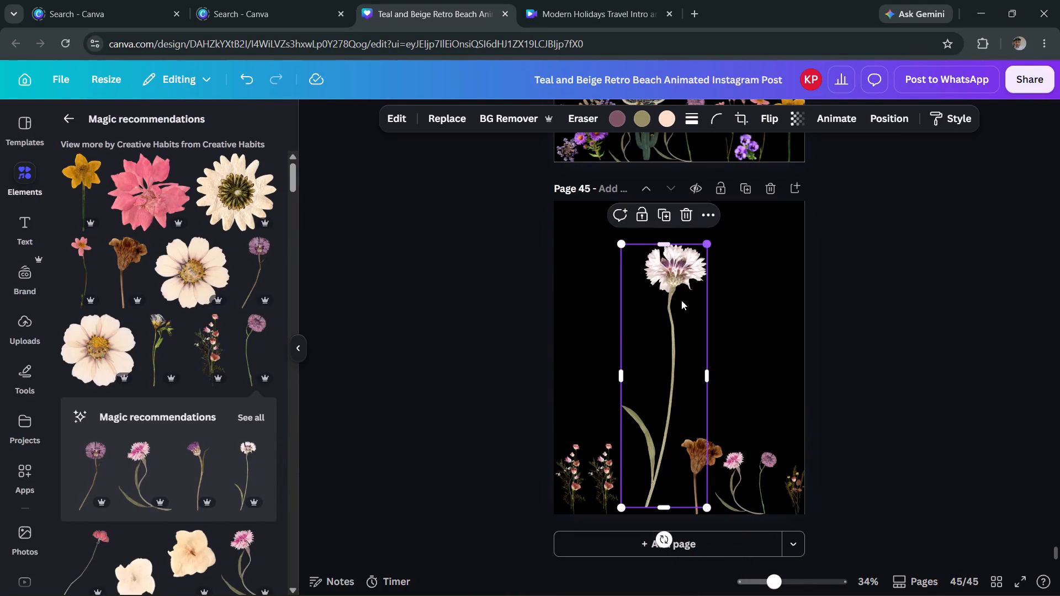
{"action": "left_click_drag", "start_coordinate": [681, 300], "coordinate": [638, 440]}
{"action": "left_click_drag", "start_coordinate": [628, 464], "coordinate": [628, 470]}
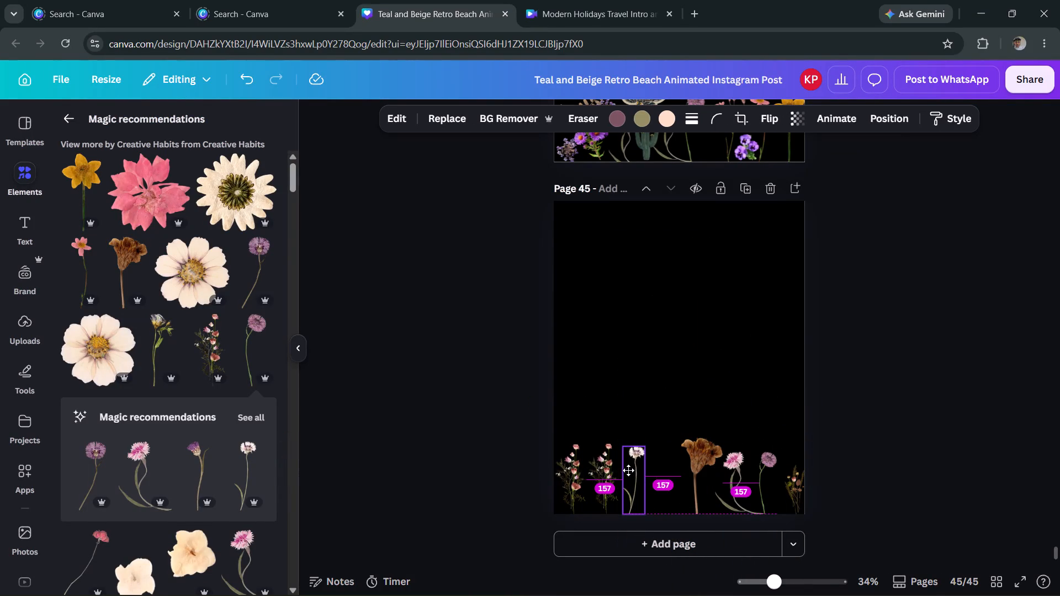
{"action": "left_click_drag", "start_coordinate": [628, 470], "coordinate": [628, 470]}
{"action": "left_click_drag", "start_coordinate": [639, 445], "coordinate": [639, 432]}
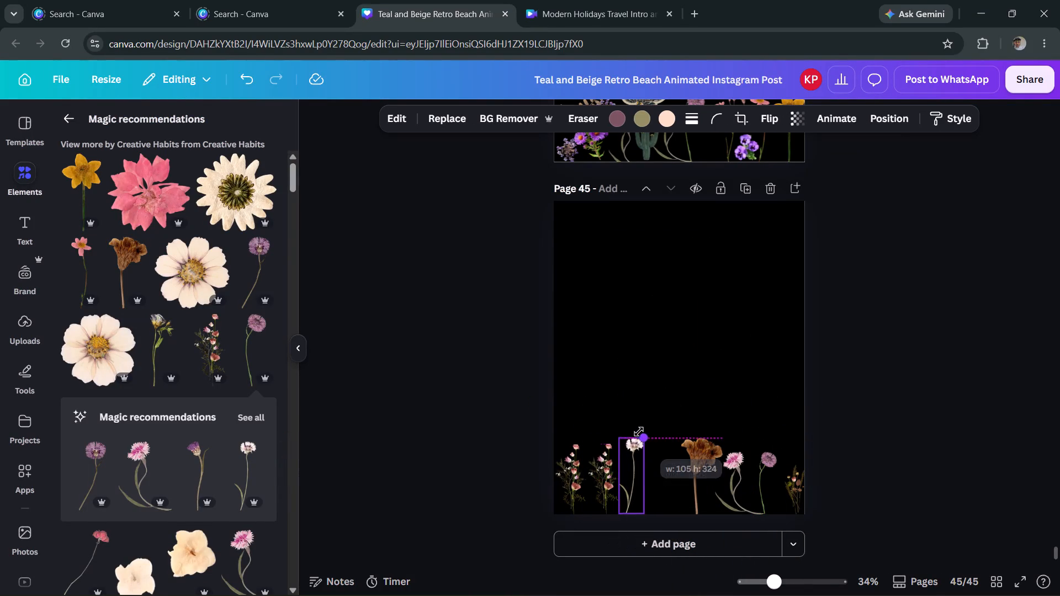
{"action": "left_click_drag", "start_coordinate": [639, 432], "coordinate": [637, 437]}
{"action": "left_click", "coordinate": [589, 296]}
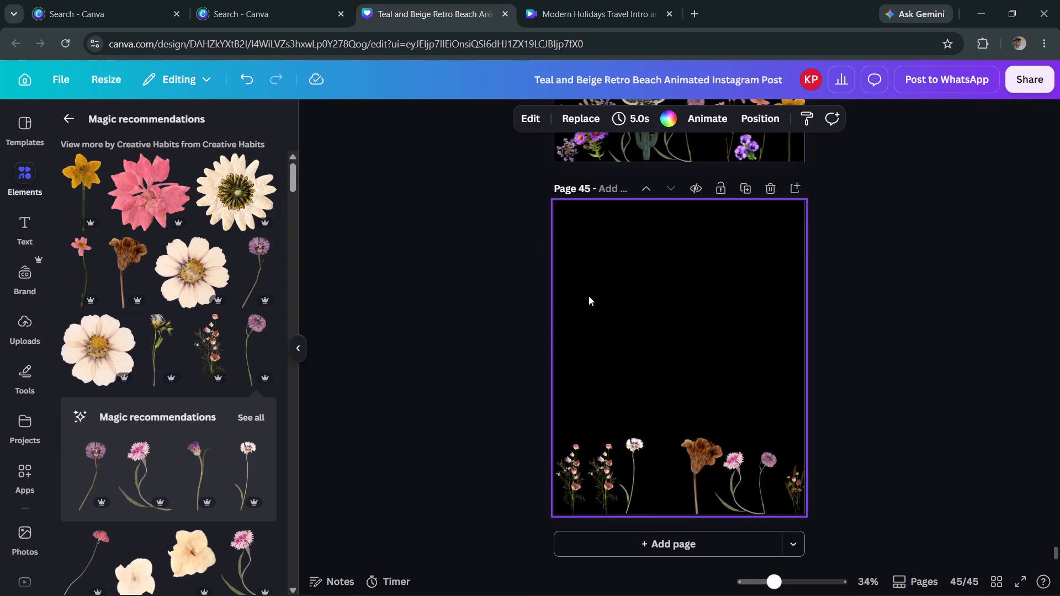
Add another pink-blossom sprig to page 45 and place it in the bottom row between the pale long-stemmed flower and the brown flower.
{"action": "left_click", "coordinate": [219, 346]}
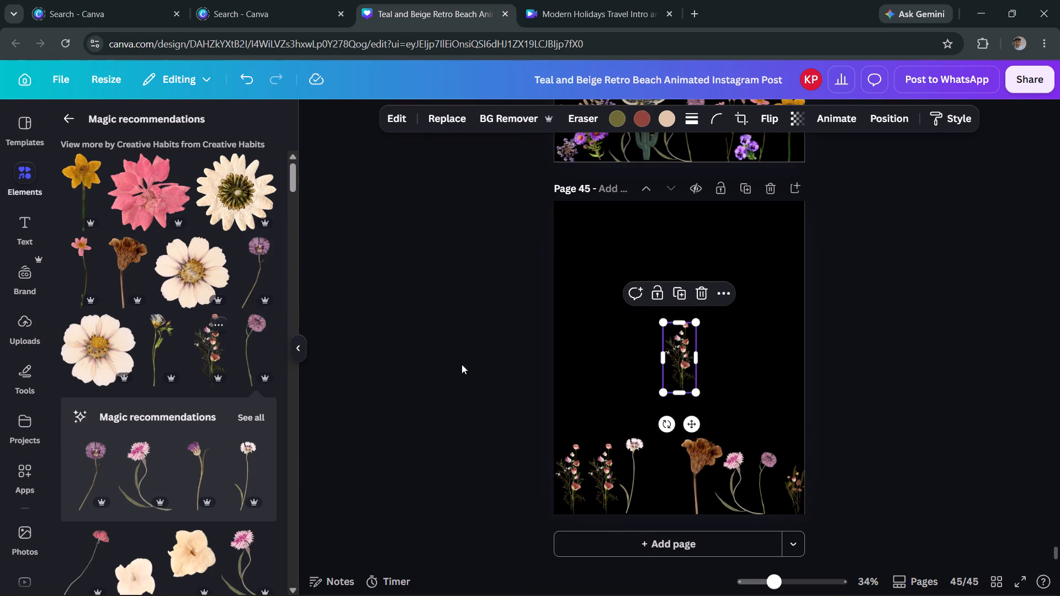
{"action": "left_click_drag", "start_coordinate": [680, 356], "coordinate": [655, 479]}
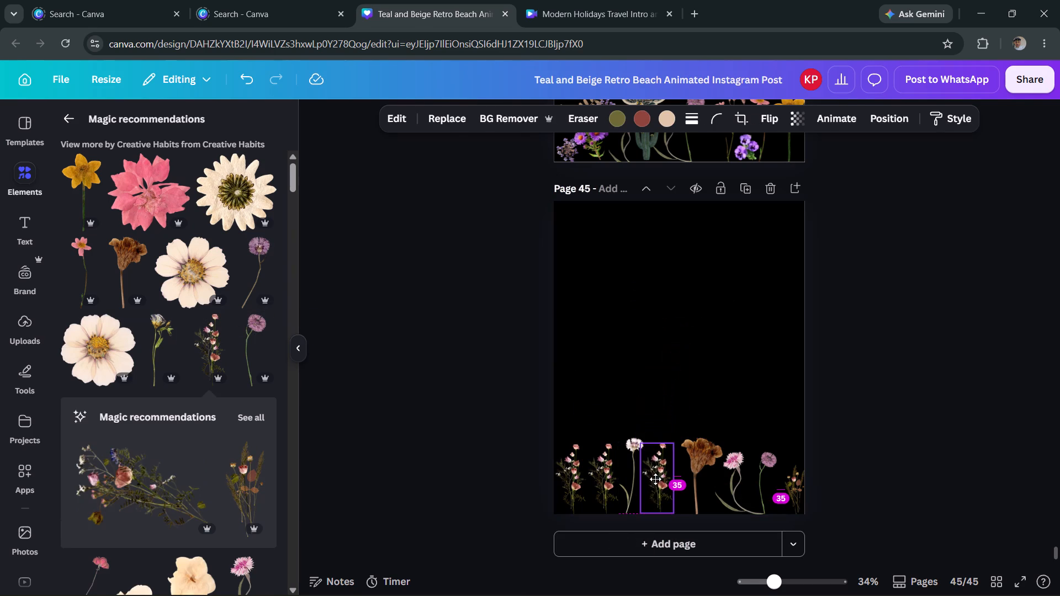
{"action": "left_click_drag", "start_coordinate": [655, 479], "coordinate": [653, 478]}
{"action": "left_click", "coordinate": [424, 358]}
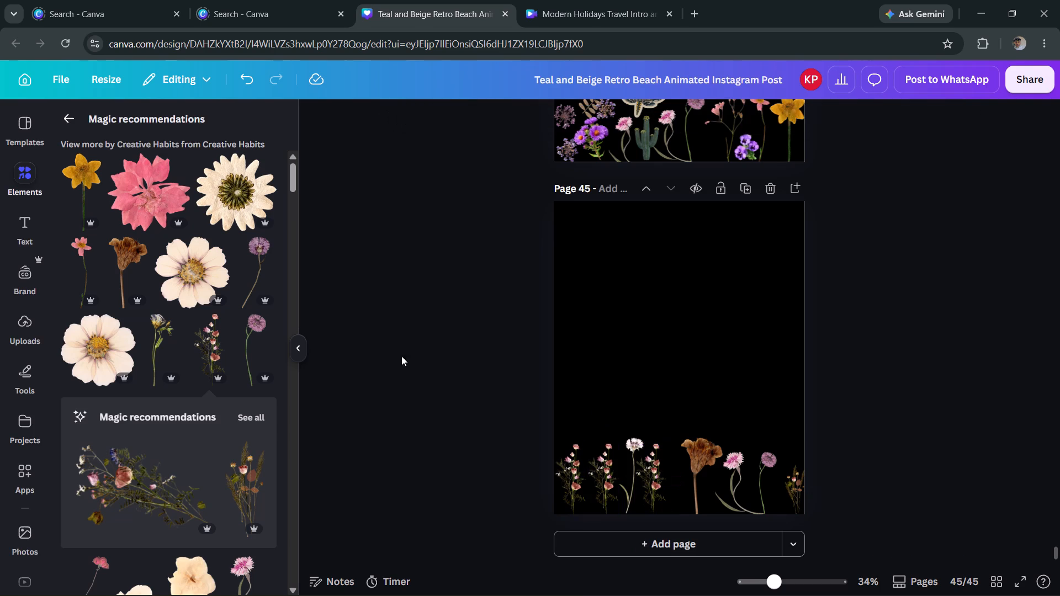
Add the large cream flower with the yellow centre to page 45.
{"action": "left_click", "coordinate": [110, 340]}
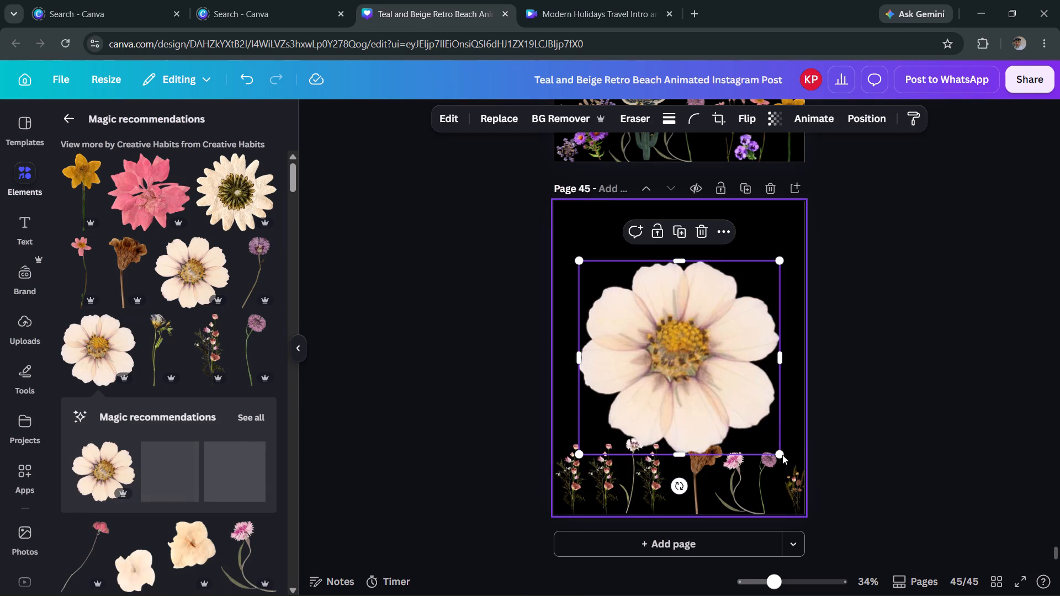
Shrink the cream flower on page 45 and place it in the bottom row, just before the brown flower.
{"action": "left_click_drag", "start_coordinate": [778, 456], "coordinate": [630, 295]}
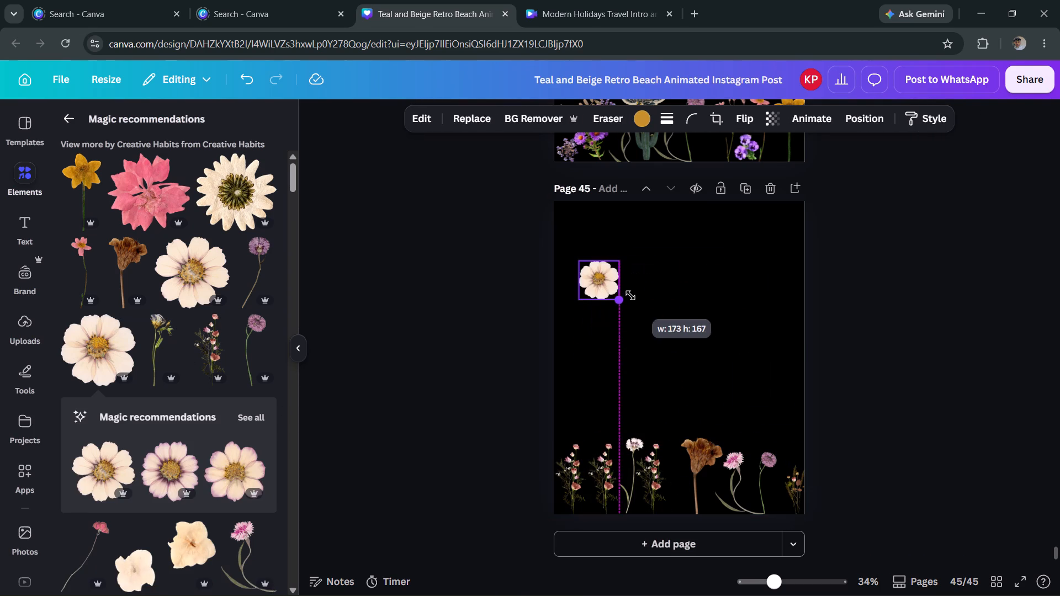
{"action": "left_click_drag", "start_coordinate": [630, 295], "coordinate": [631, 297]}
{"action": "left_click_drag", "start_coordinate": [609, 287], "coordinate": [687, 467]}
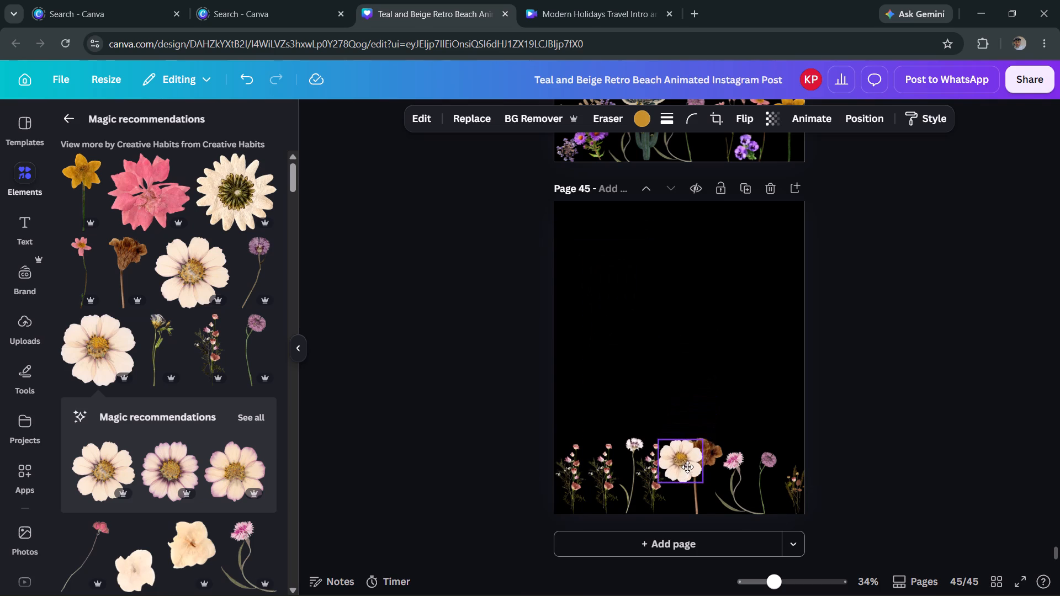
{"action": "left_click_drag", "start_coordinate": [687, 467], "coordinate": [686, 469]}
{"action": "left_click_drag", "start_coordinate": [702, 488], "coordinate": [687, 478]}
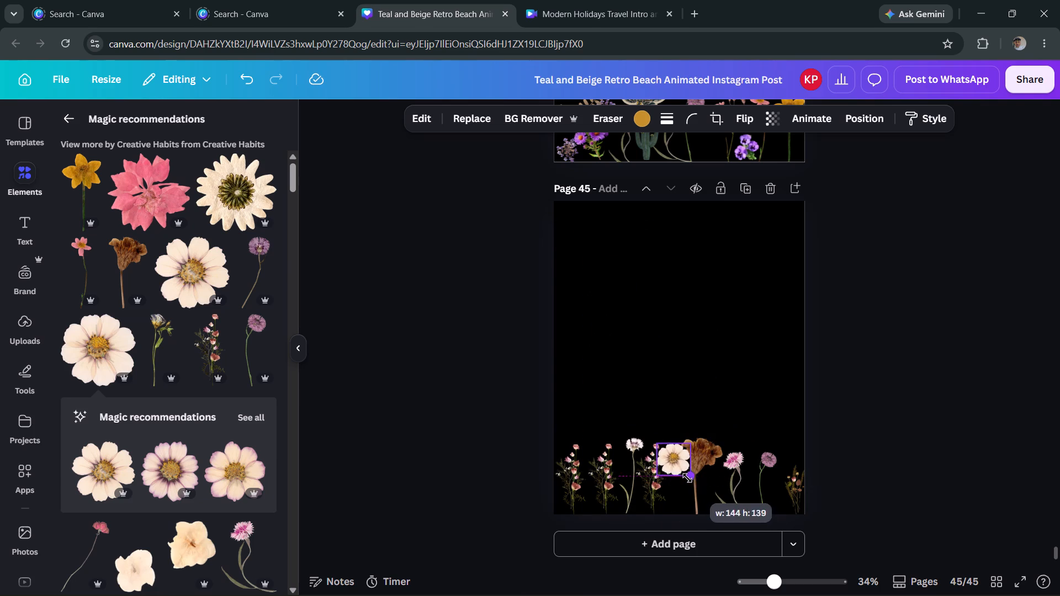
{"action": "left_click_drag", "start_coordinate": [687, 478], "coordinate": [683, 472]}
{"action": "left_click_drag", "start_coordinate": [668, 460], "coordinate": [677, 460]}
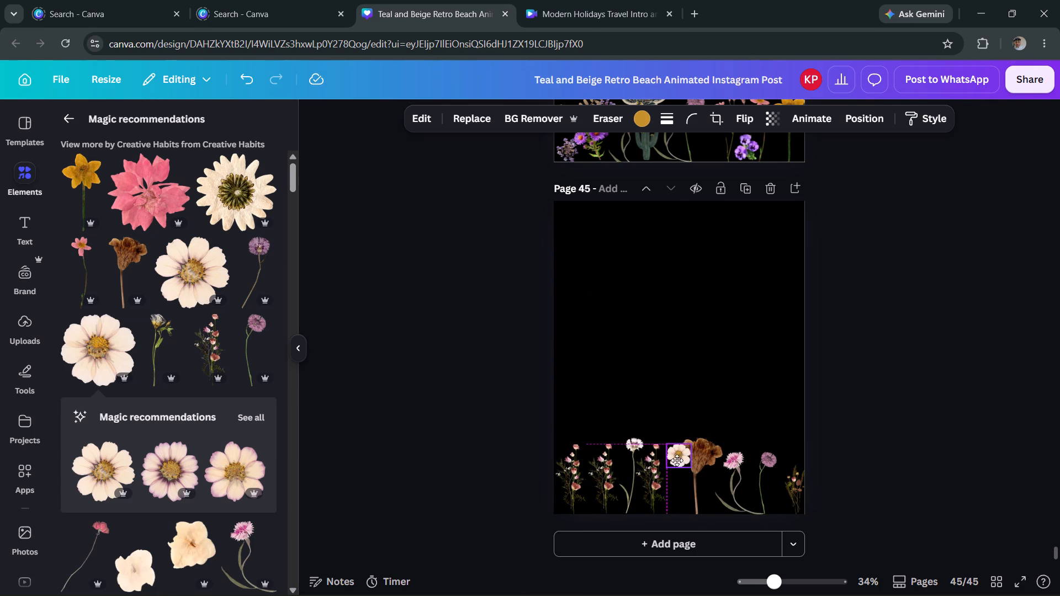
{"action": "left_click_drag", "start_coordinate": [677, 460], "coordinate": [673, 468]}
{"action": "left_click", "coordinate": [449, 339]}
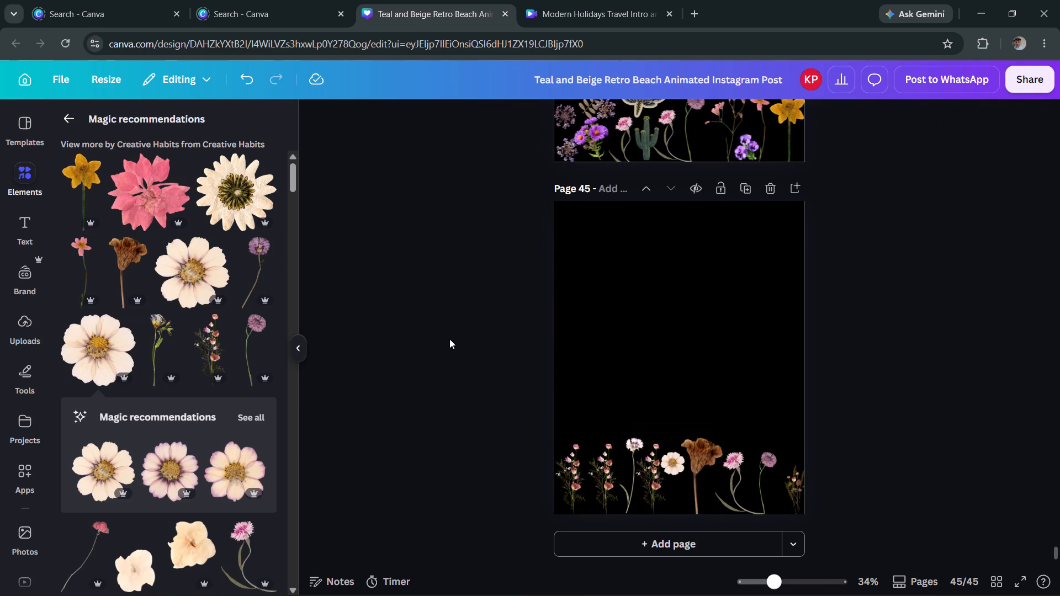
Add the thin curved stem with a pink bloom, shrink it, and place it above the row's left end.
{"action": "scroll", "coordinate": [197, 398], "scroll_direction": "down", "scroll_amount": 3}
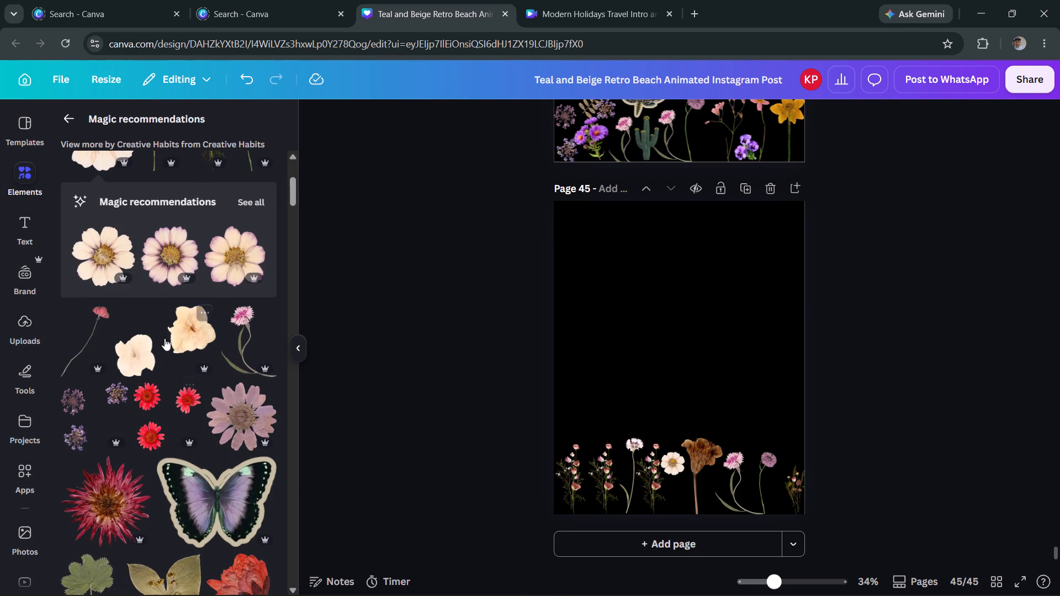
{"action": "left_click", "coordinate": [87, 338]}
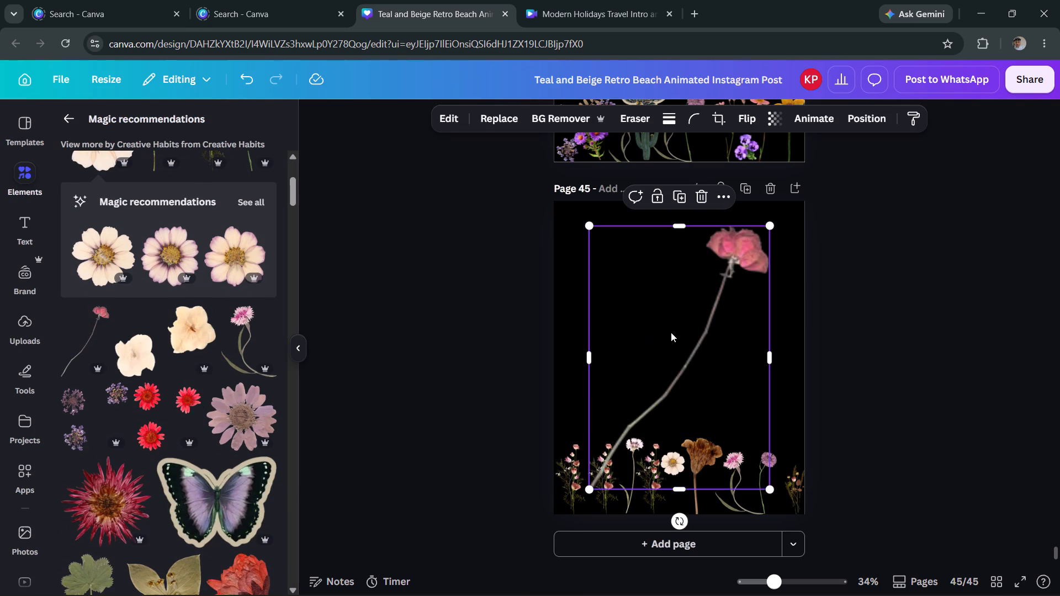
{"action": "left_click_drag", "start_coordinate": [768, 228], "coordinate": [648, 440]}
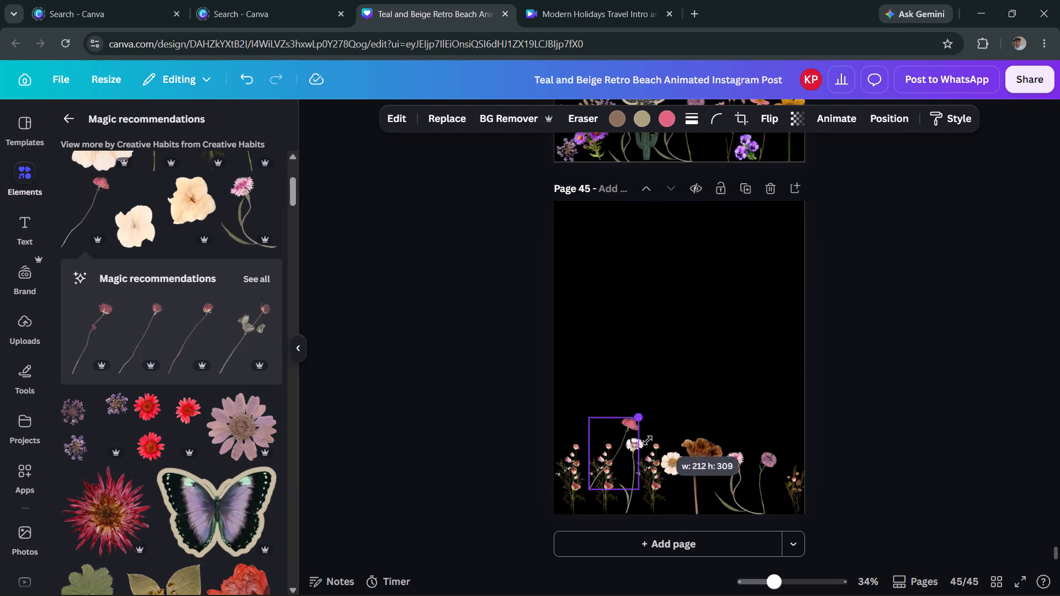
{"action": "left_click_drag", "start_coordinate": [648, 440], "coordinate": [635, 454]}
{"action": "left_click_drag", "start_coordinate": [605, 455], "coordinate": [585, 416]}
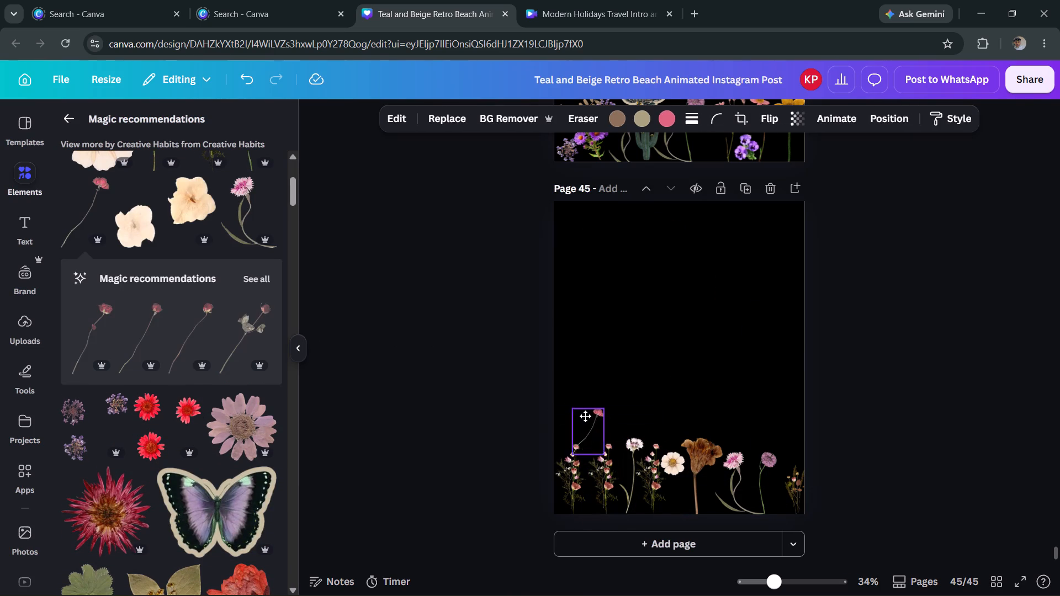
{"action": "left_click_drag", "start_coordinate": [585, 416], "coordinate": [573, 413]}
{"action": "left_click", "coordinate": [435, 409]}
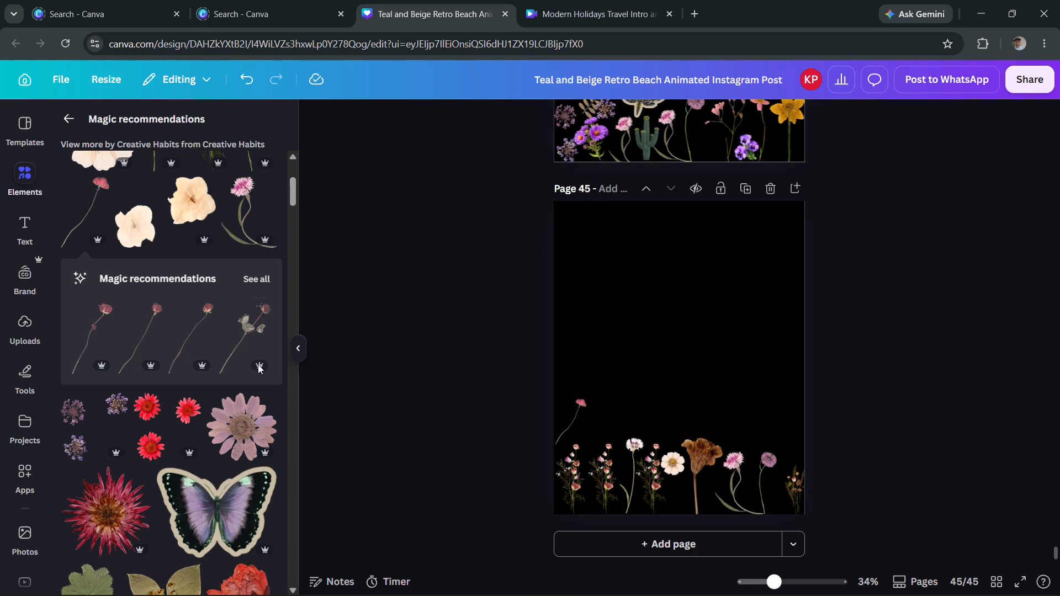
Add the leafy dried rose stem from the recommendations, shrink it, and place it beside the pink-bloom stem.
{"action": "left_click", "coordinate": [237, 335]}
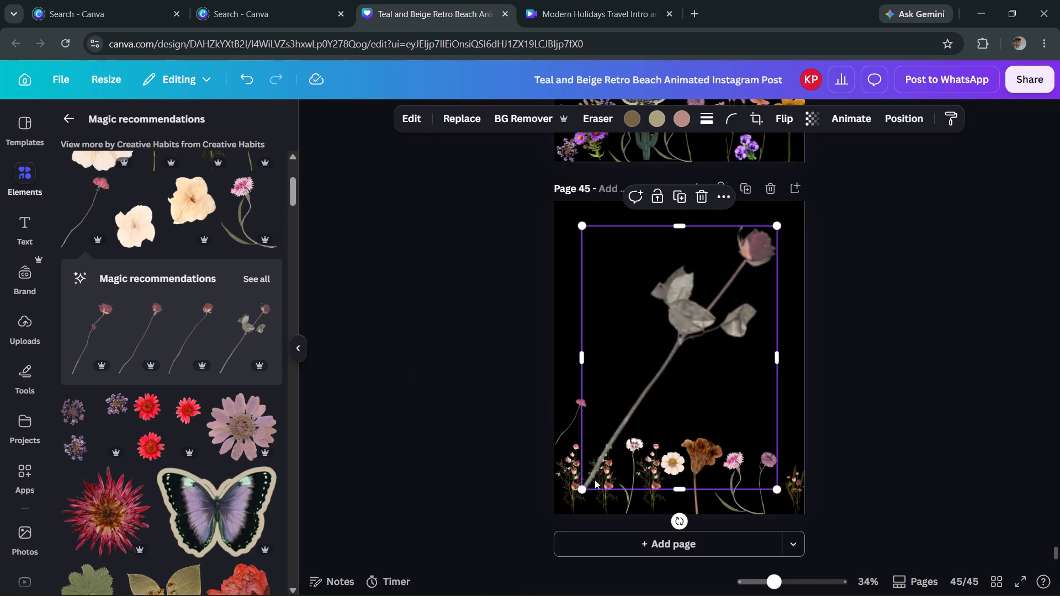
{"action": "left_click_drag", "start_coordinate": [582, 487], "coordinate": [708, 289]}
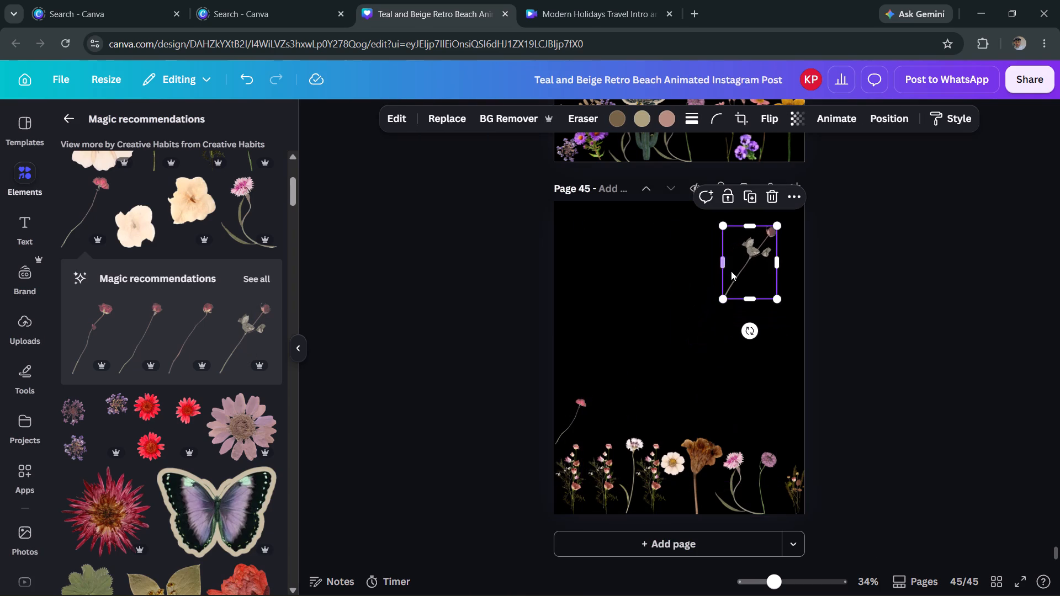
{"action": "left_click_drag", "start_coordinate": [734, 268], "coordinate": [604, 405]}
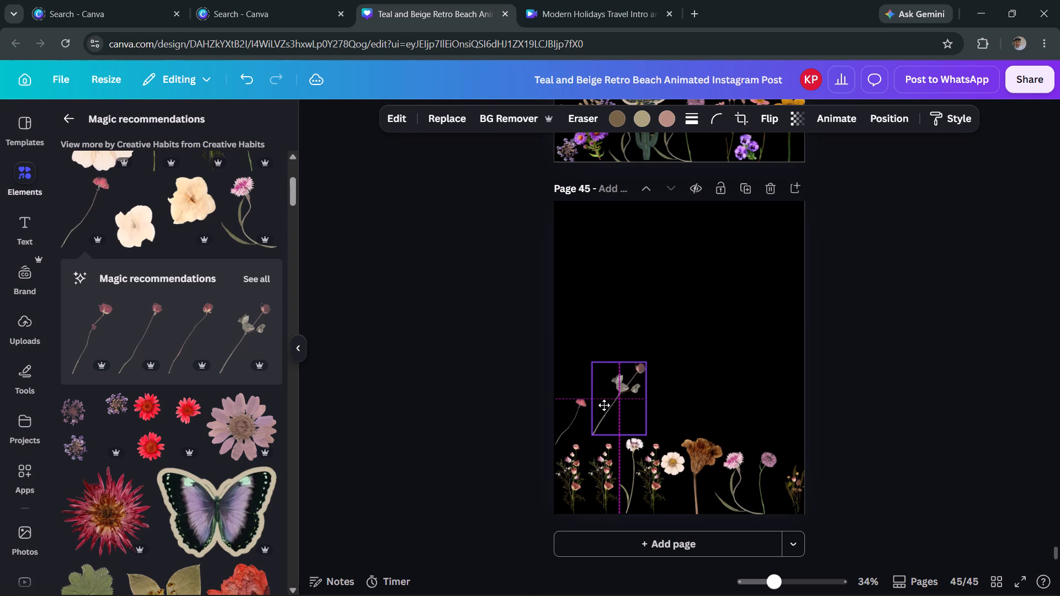
Move the leafy dried rose stem against the pink-bloom stem and shrink it to about 115 by 155.
{"action": "left_click_drag", "start_coordinate": [604, 405], "coordinate": [580, 412]}
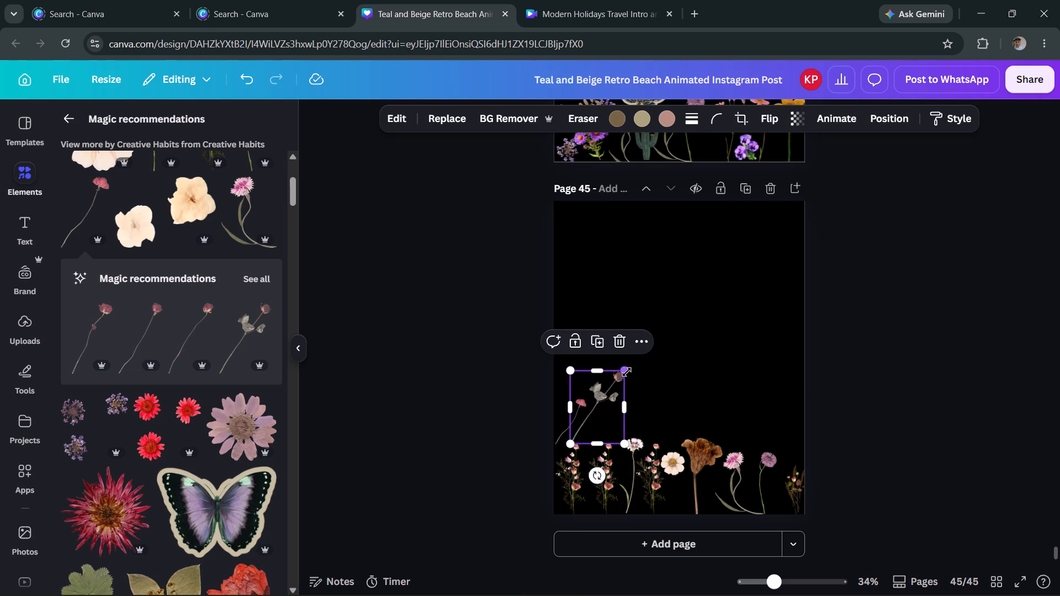
{"action": "left_click_drag", "start_coordinate": [626, 371], "coordinate": [605, 411]}
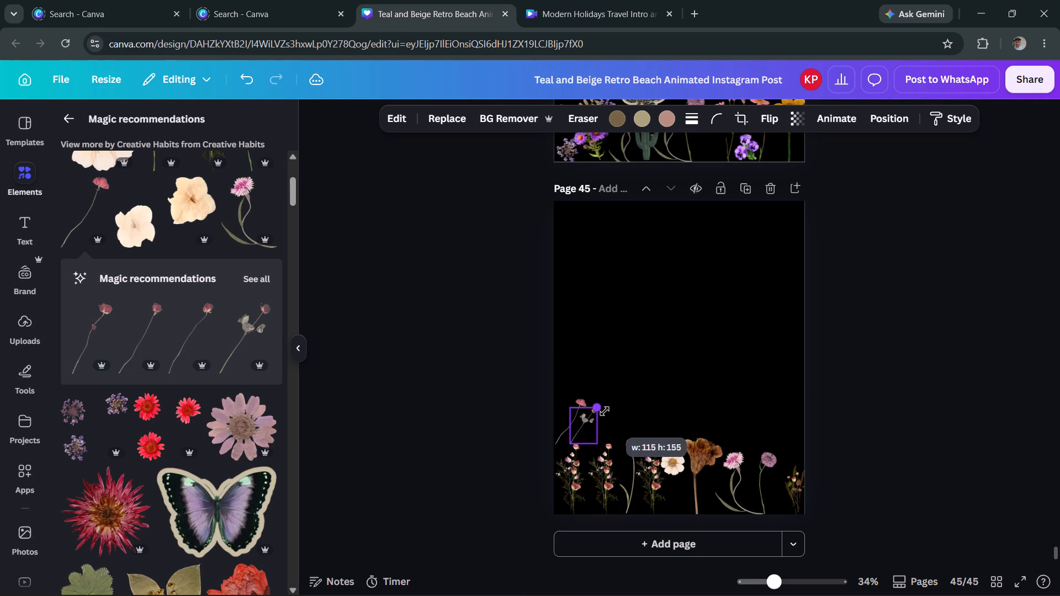
{"action": "left_click_drag", "start_coordinate": [605, 411], "coordinate": [605, 410]}
{"action": "left_click", "coordinate": [479, 401]}
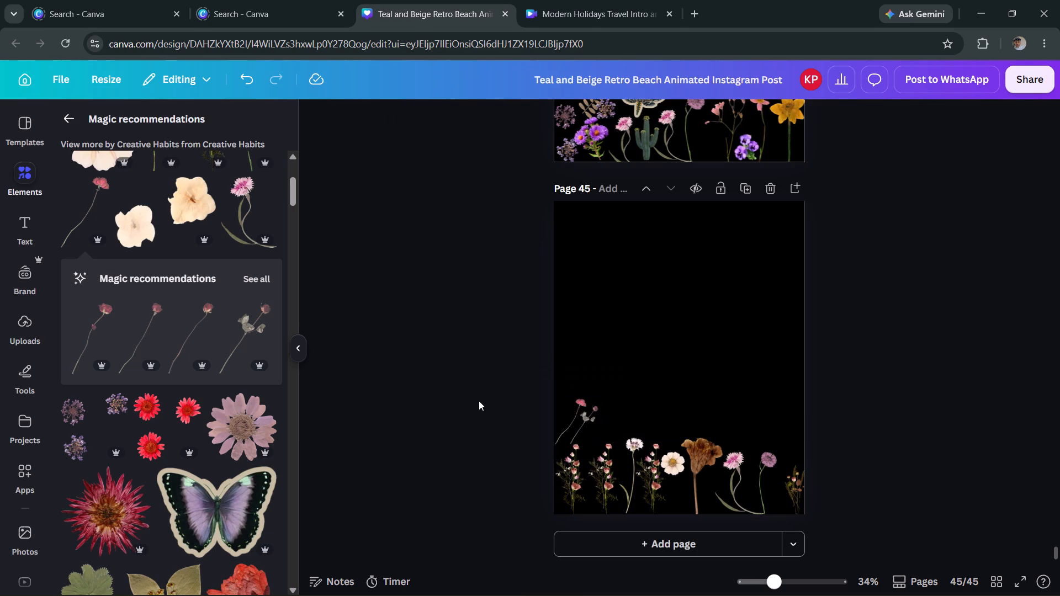
Add the third recommended stem, a leafless dried rosebud, shrink it, and place it above the bottom row beside the leafy rose stem.
{"action": "left_click", "coordinate": [193, 326]}
{"action": "left_click_drag", "start_coordinate": [704, 374], "coordinate": [706, 361]}
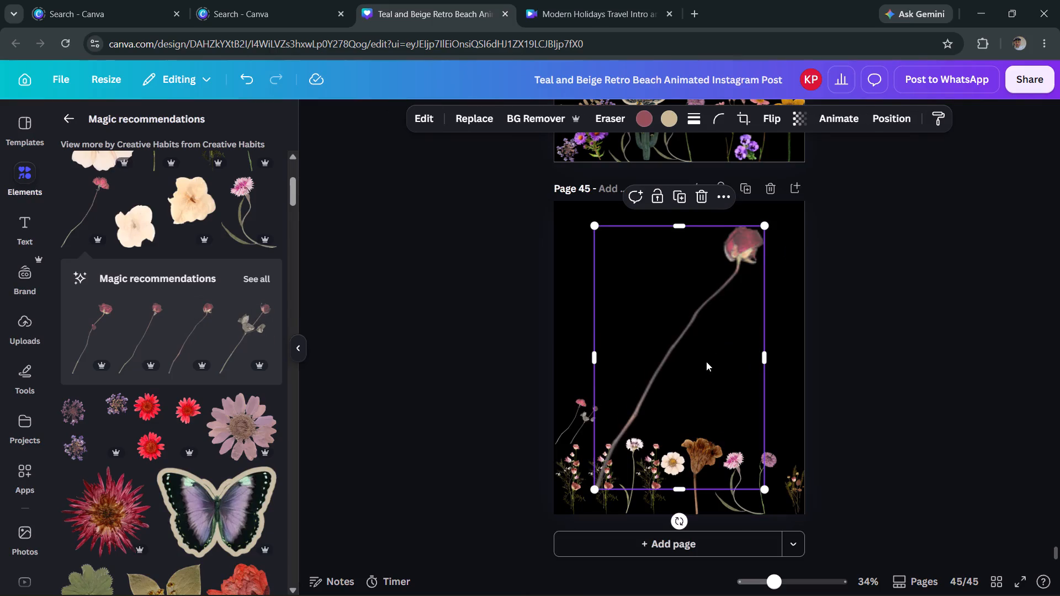
{"action": "left_click_drag", "start_coordinate": [706, 361], "coordinate": [710, 344]}
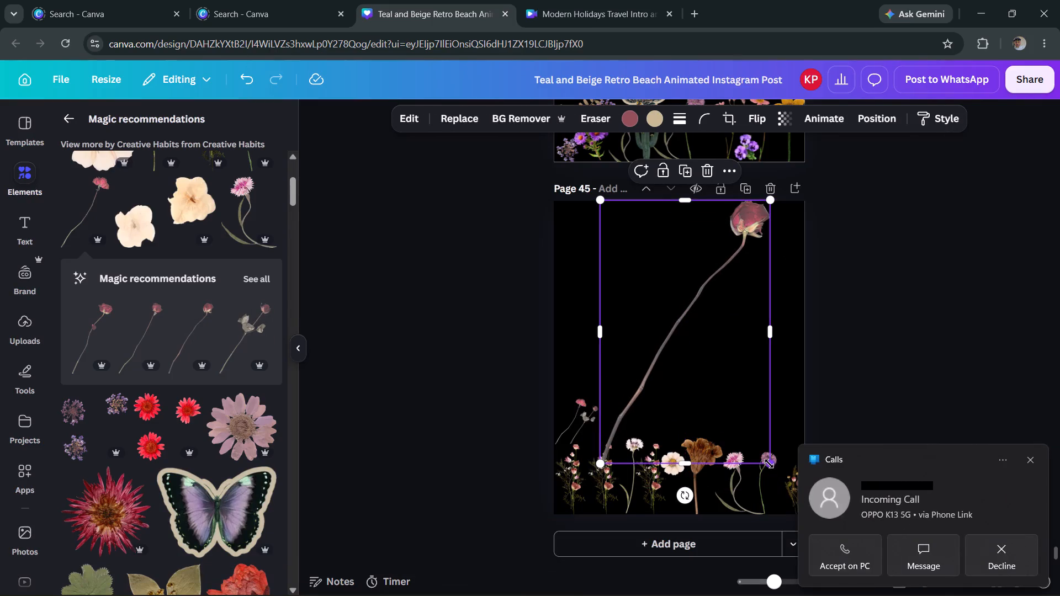
{"action": "left_click_drag", "start_coordinate": [769, 463], "coordinate": [710, 393]}
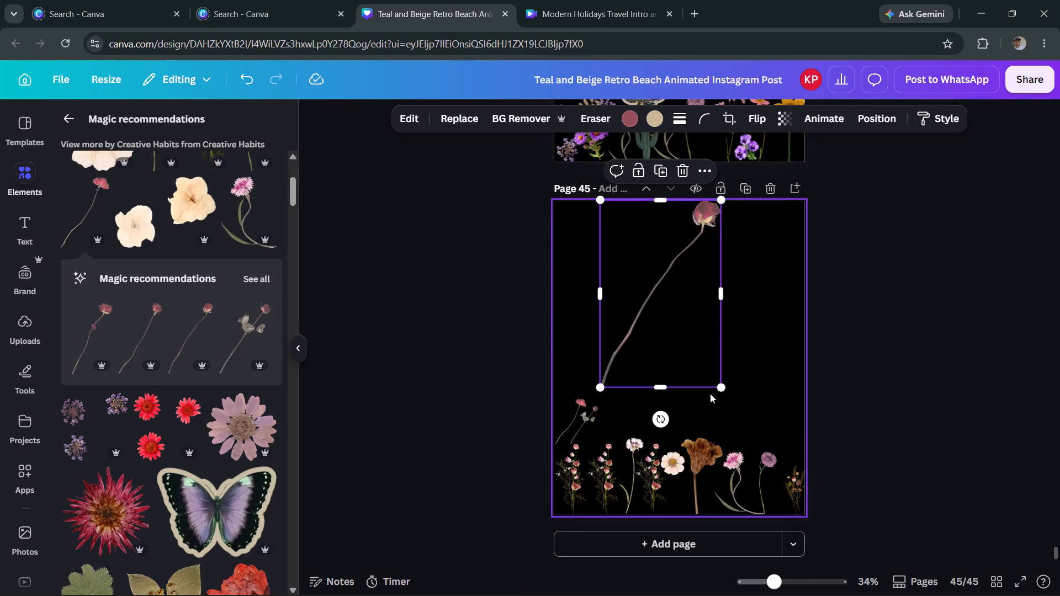
{"action": "left_click_drag", "start_coordinate": [723, 201], "coordinate": [662, 320]}
{"action": "left_click_drag", "start_coordinate": [625, 344], "coordinate": [642, 383]}
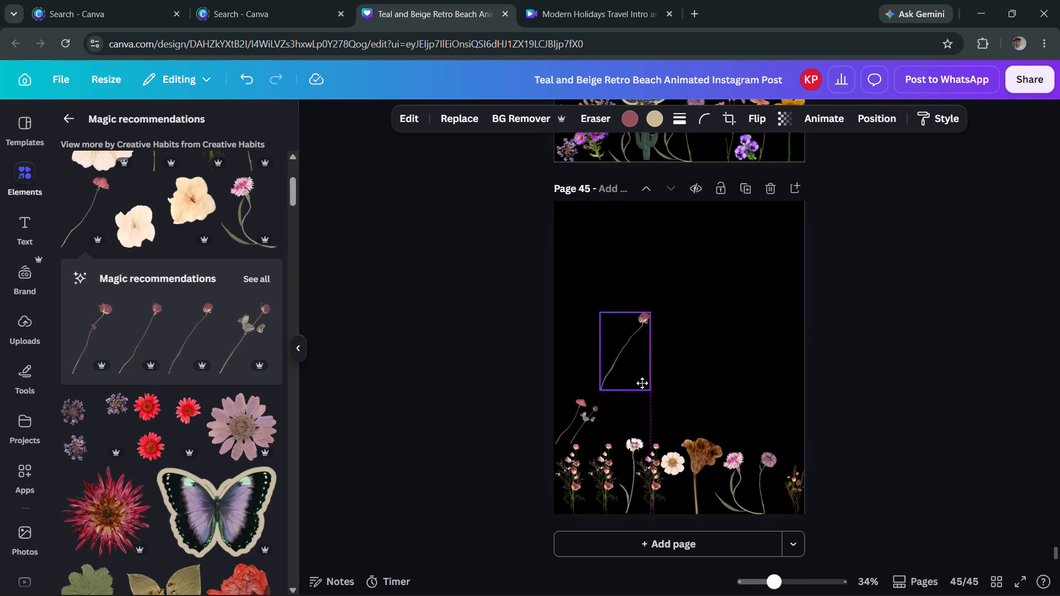
{"action": "left_click_drag", "start_coordinate": [642, 383], "coordinate": [614, 407]}
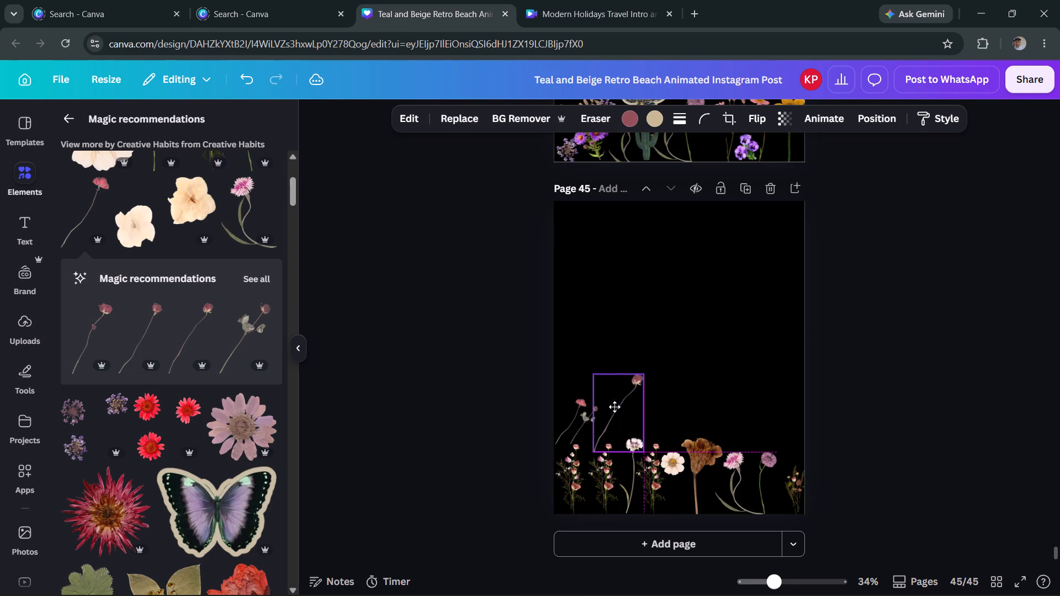
Shrink the leafless dried rose stem and position it just right of the small leafy stem.
{"action": "left_click_drag", "start_coordinate": [614, 407], "coordinate": [612, 407]}
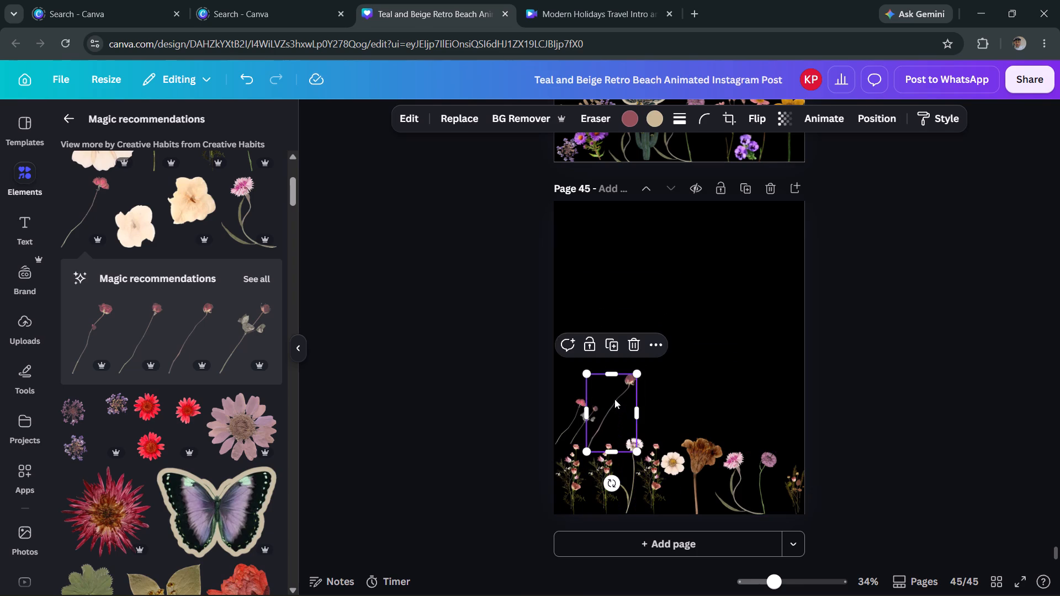
{"action": "left_click_drag", "start_coordinate": [641, 369], "coordinate": [634, 374]}
{"action": "left_click", "coordinate": [634, 374]}
{"action": "left_click_drag", "start_coordinate": [635, 370], "coordinate": [621, 389]}
{"action": "left_click_drag", "start_coordinate": [614, 412], "coordinate": [609, 413]}
{"action": "left_click", "coordinate": [326, 339]}
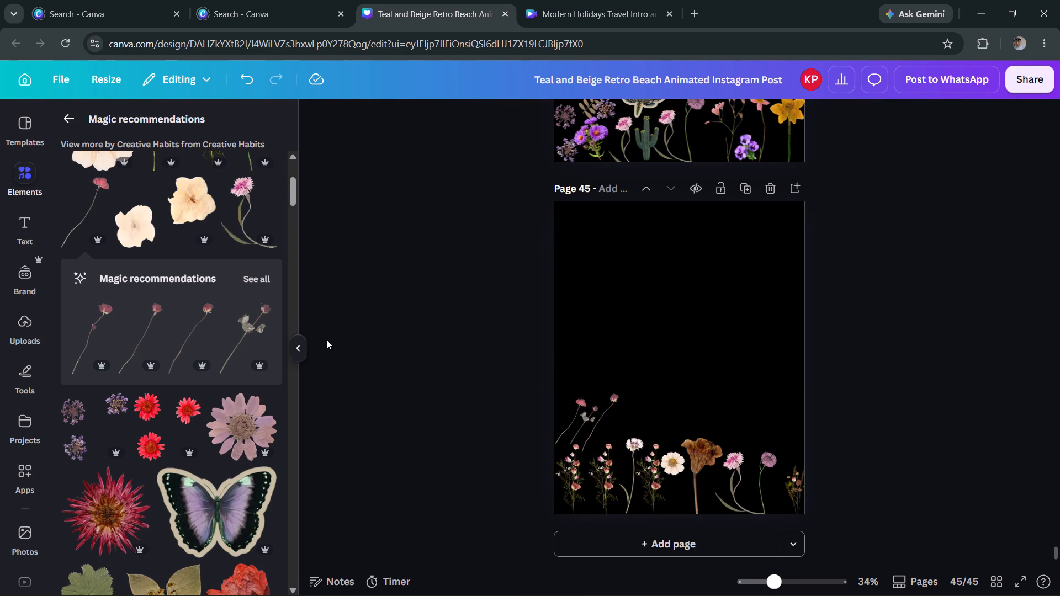
Add another leafy dried rose stem, place it right of the leafless stem, and enlarge it slightly.
{"action": "left_click", "coordinate": [241, 324]}
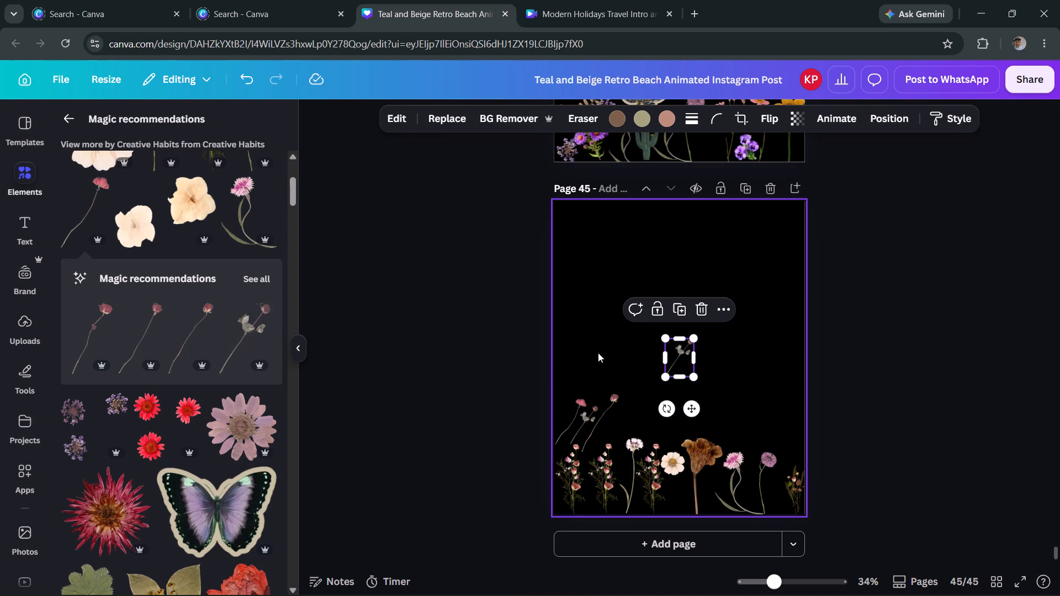
{"action": "left_click_drag", "start_coordinate": [680, 358], "coordinate": [622, 423]}
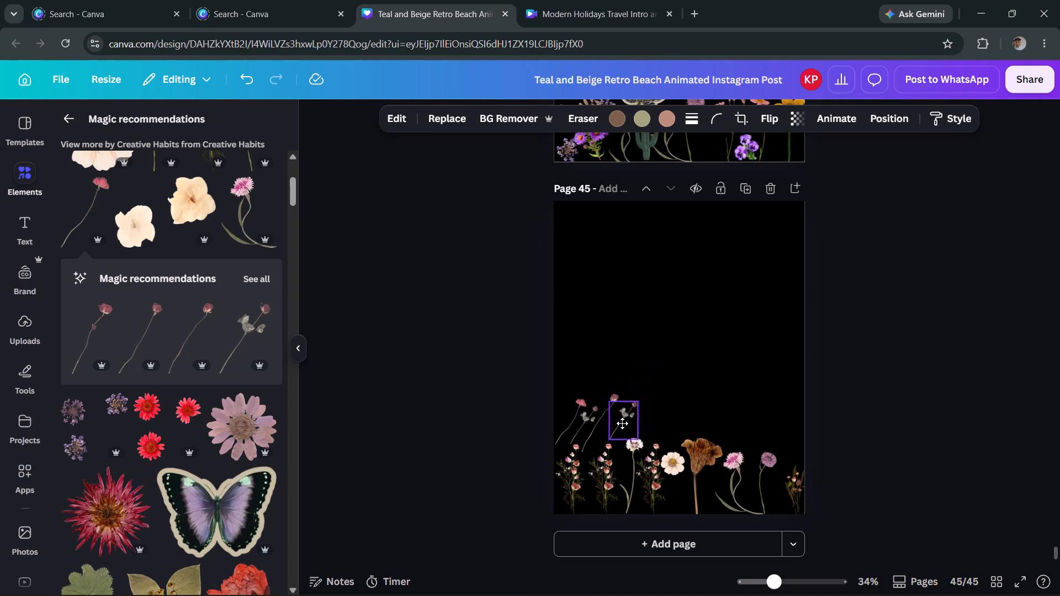
{"action": "left_click_drag", "start_coordinate": [622, 423], "coordinate": [612, 429]}
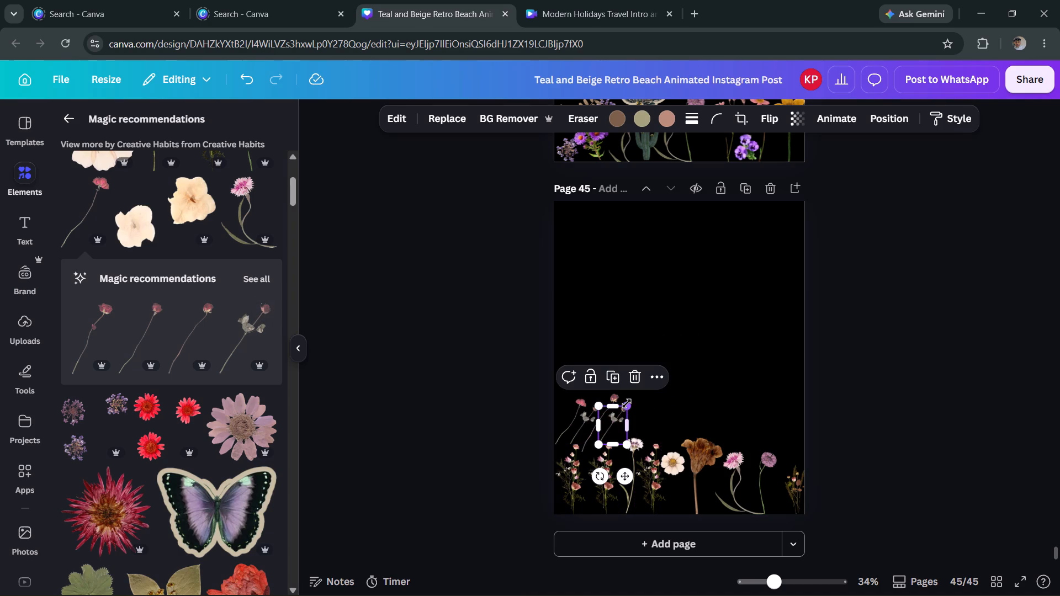
{"action": "left_click_drag", "start_coordinate": [627, 403], "coordinate": [634, 393]}
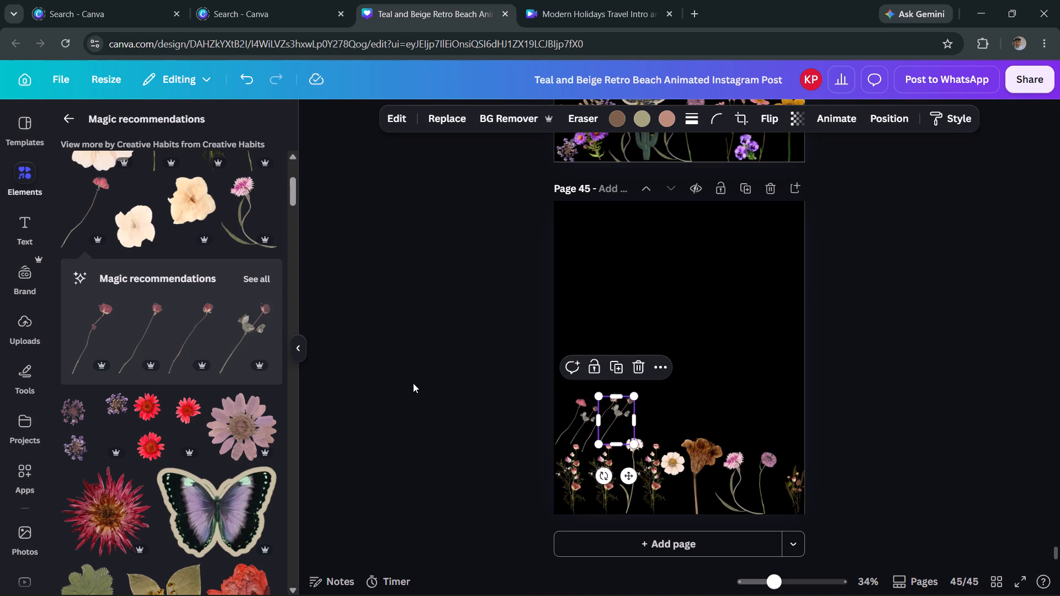
{"action": "left_click", "coordinate": [413, 383]}
Add the purple butterfly, shrink it, and place it above the right end of the flower row.
{"action": "left_click", "coordinate": [210, 500]}
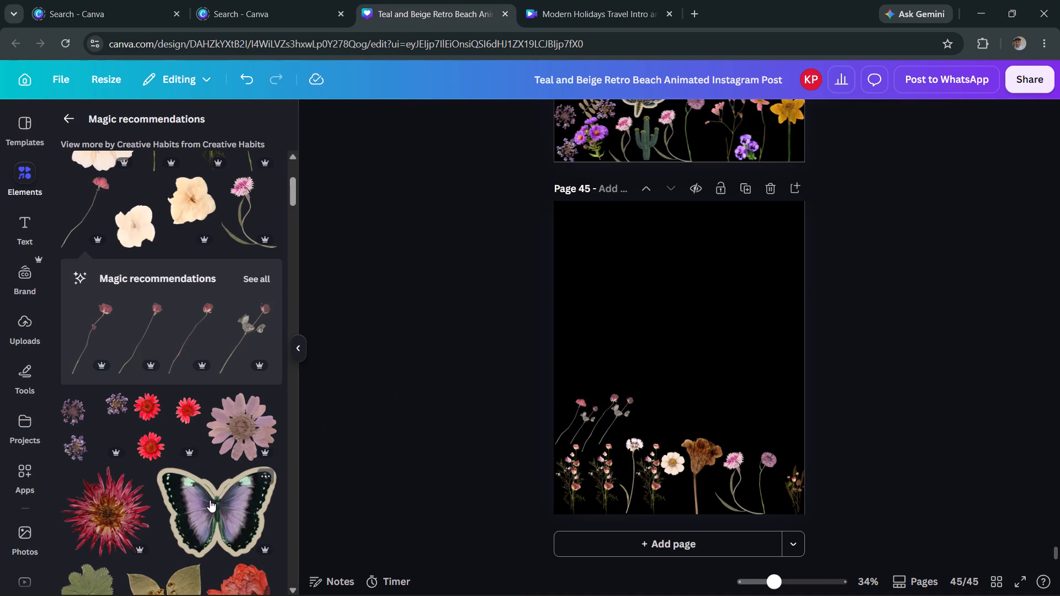
{"action": "left_click_drag", "start_coordinate": [780, 435], "coordinate": [608, 317]}
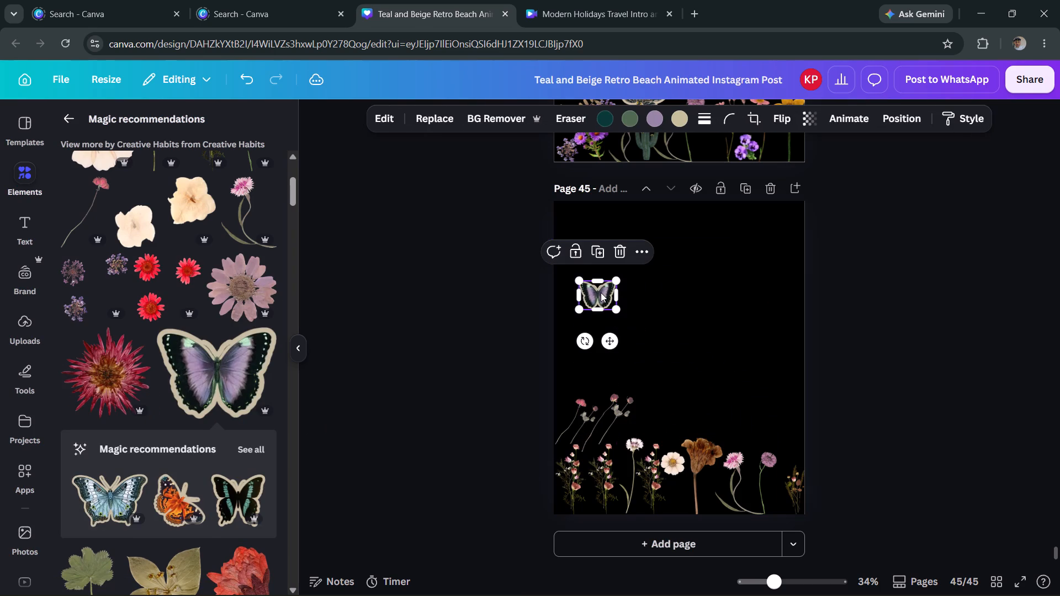
{"action": "left_click_drag", "start_coordinate": [601, 291], "coordinate": [787, 429]}
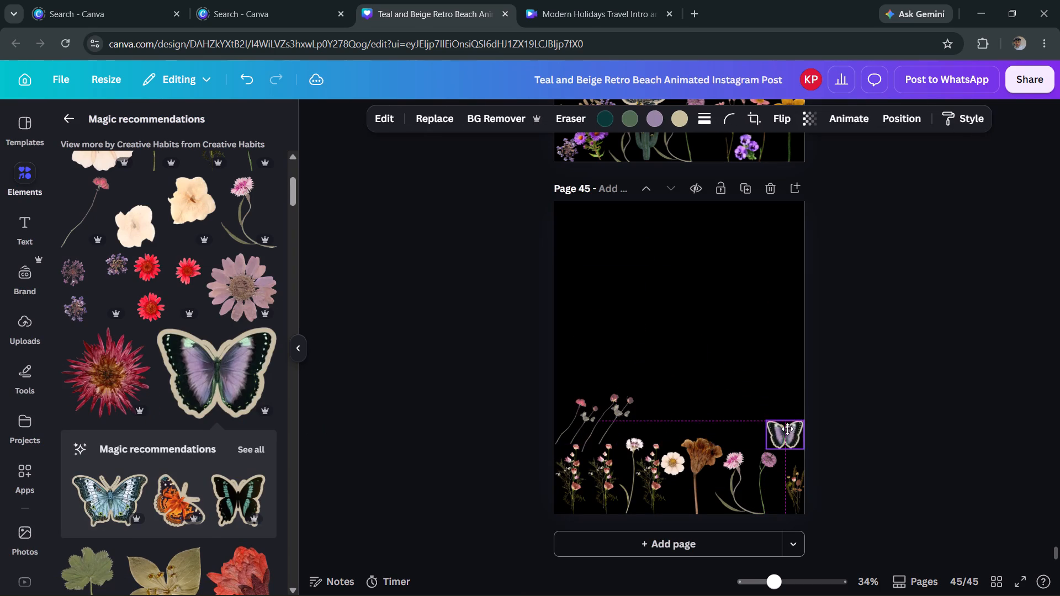
{"action": "left_click_drag", "start_coordinate": [787, 429], "coordinate": [787, 430]}
{"action": "left_click", "coordinate": [447, 346]}
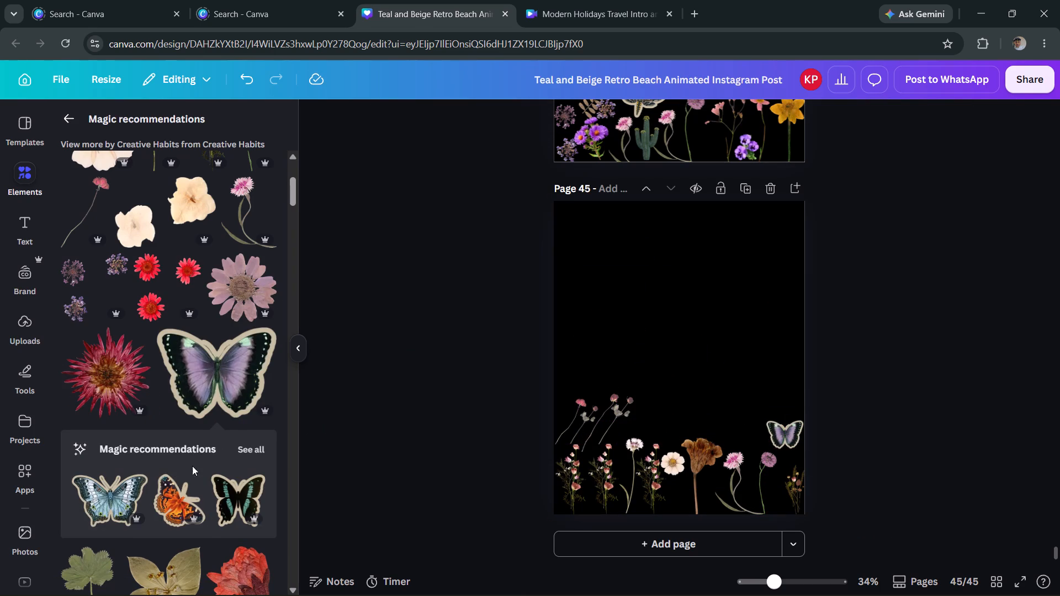
Add the black and teal butterfly, shrink it, and place it left of the purple butterfly above the flowers.
{"action": "left_click", "coordinate": [225, 489]}
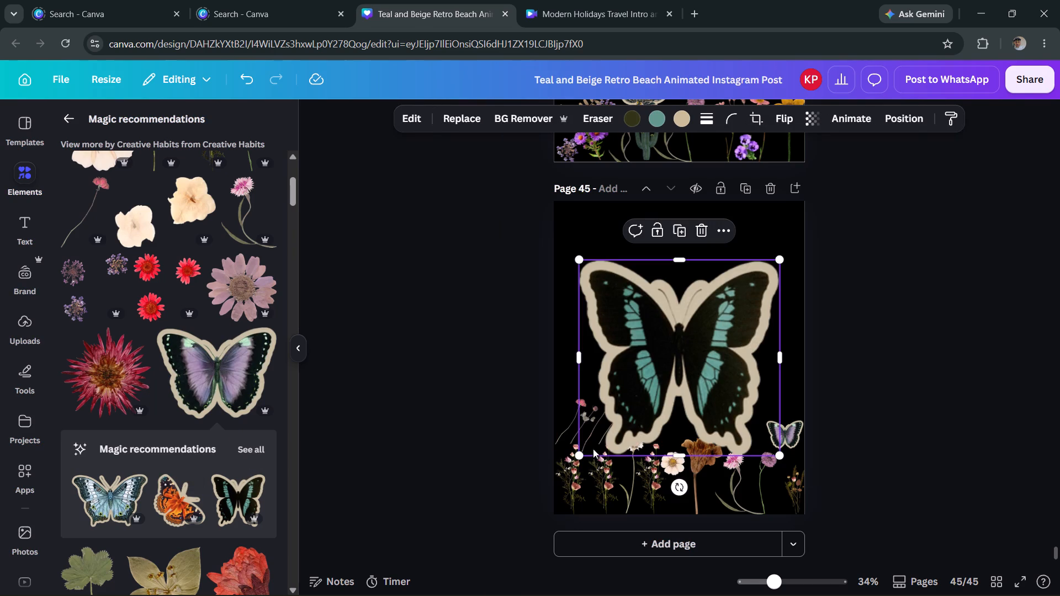
{"action": "left_click_drag", "start_coordinate": [579, 454], "coordinate": [732, 285]}
{"action": "left_click_drag", "start_coordinate": [757, 274], "coordinate": [738, 411]}
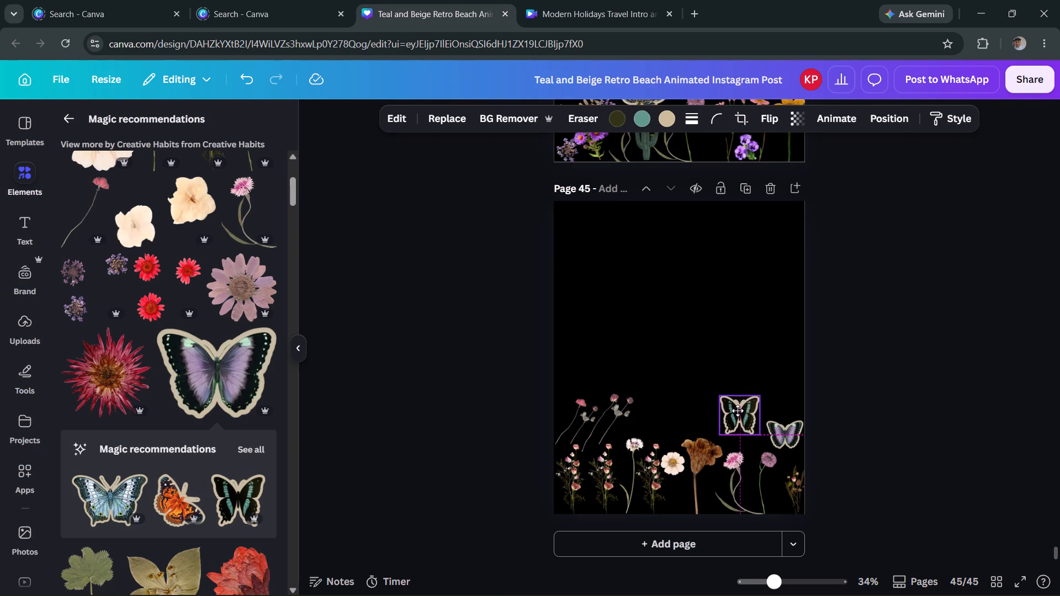
{"action": "left_click_drag", "start_coordinate": [738, 411], "coordinate": [740, 418]}
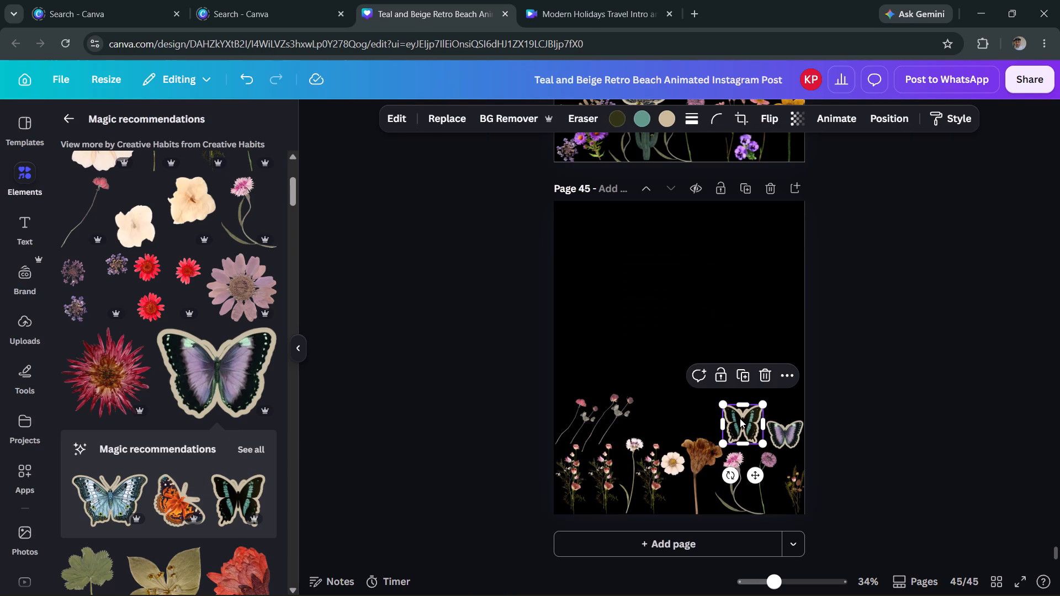
Add the orange butterfly, shrink it, and place it above the flower row, just right of the dried rose stems.
{"action": "scroll", "coordinate": [190, 417], "scroll_direction": "down", "scroll_amount": 2}
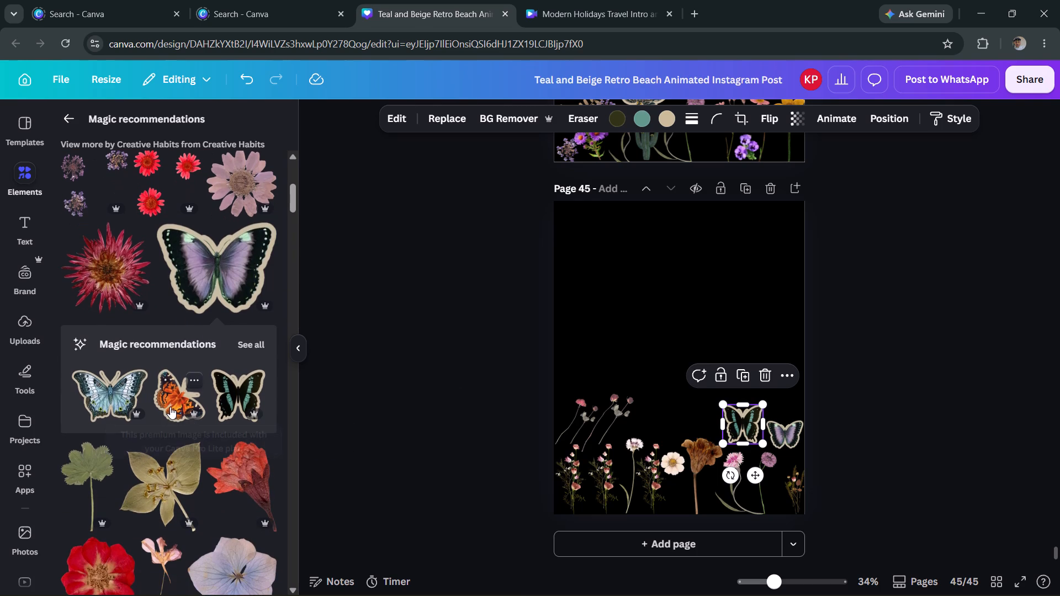
{"action": "left_click", "coordinate": [170, 407]}
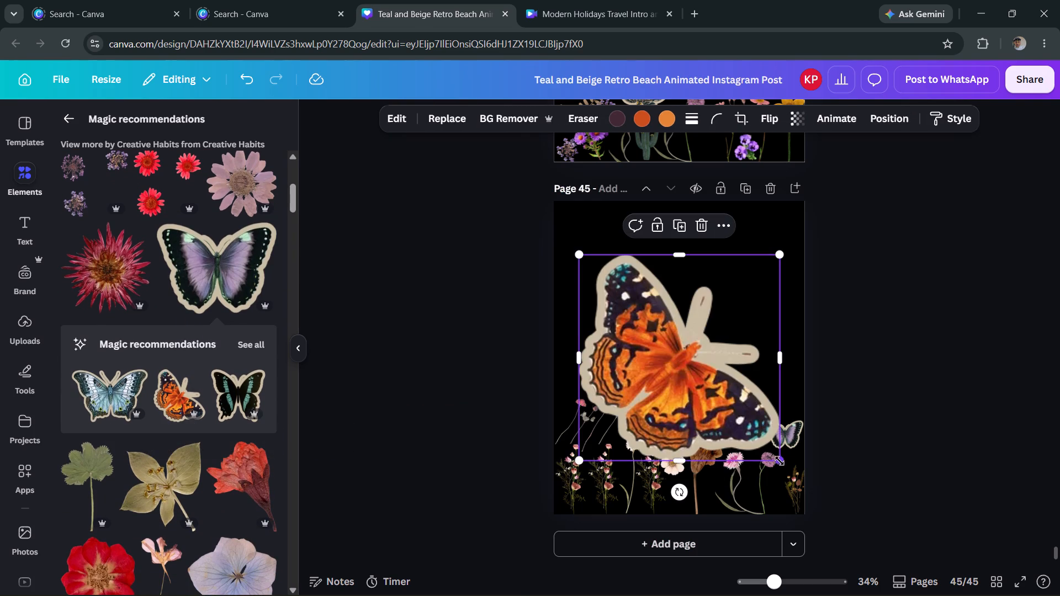
{"action": "left_click_drag", "start_coordinate": [780, 461], "coordinate": [613, 302]}
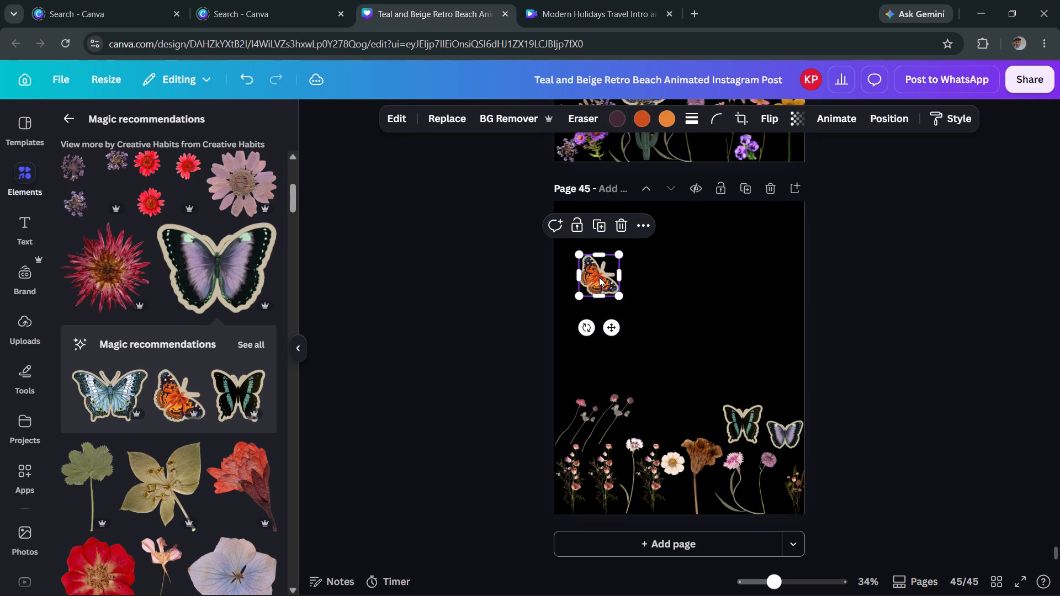
{"action": "left_click_drag", "start_coordinate": [599, 277], "coordinate": [652, 411]}
{"action": "left_click", "coordinate": [652, 411]}
{"action": "left_click_drag", "start_coordinate": [652, 411], "coordinate": [655, 418]}
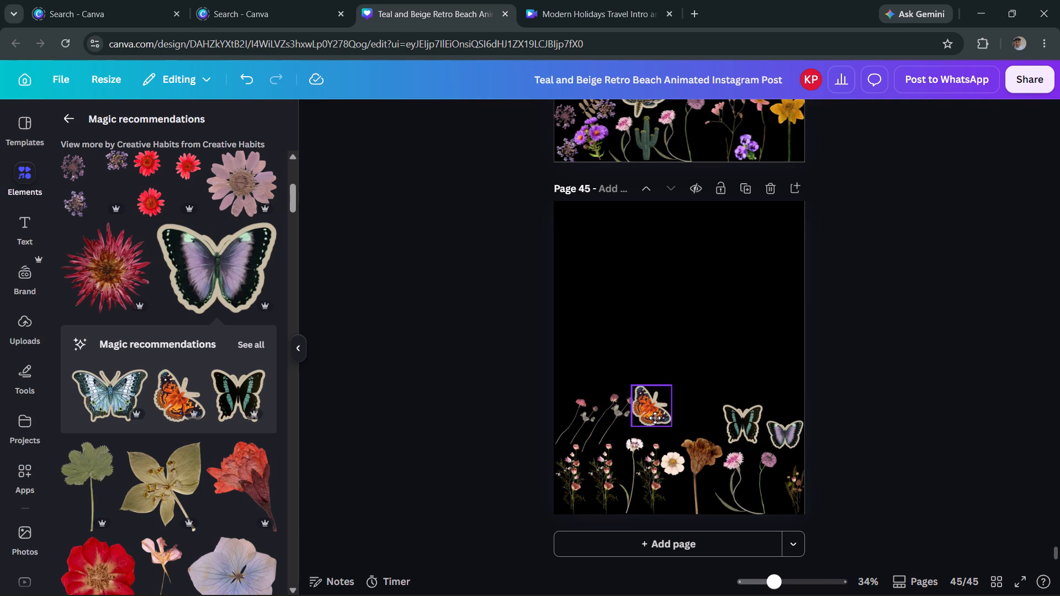
{"action": "left_click_drag", "start_coordinate": [655, 418], "coordinate": [656, 418]}
{"action": "left_click_drag", "start_coordinate": [653, 414], "coordinate": [656, 417]}
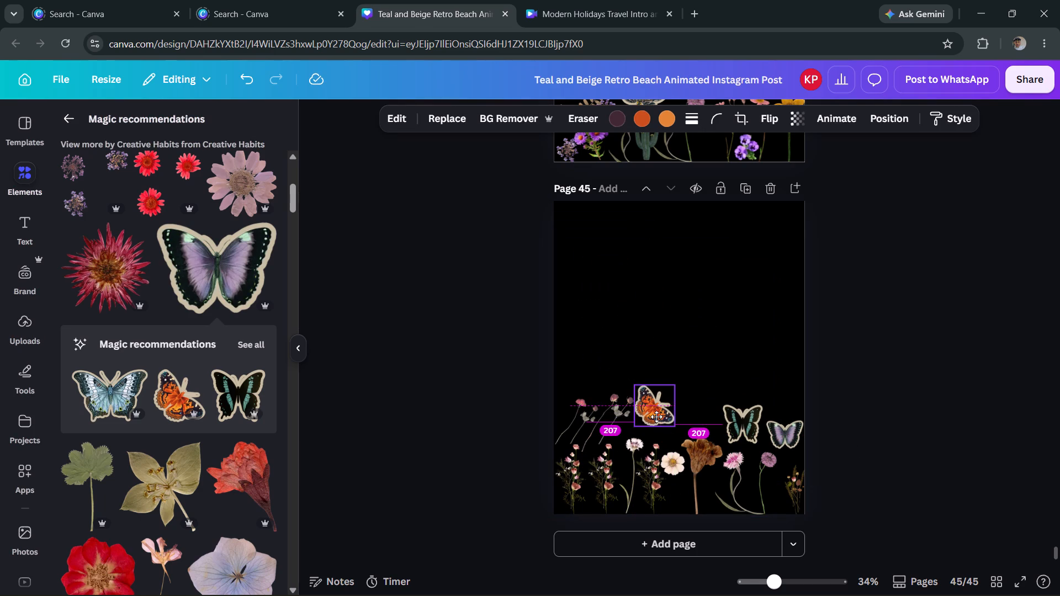
{"action": "left_click_drag", "start_coordinate": [656, 417], "coordinate": [656, 419]}
{"action": "left_click", "coordinate": [377, 331]}
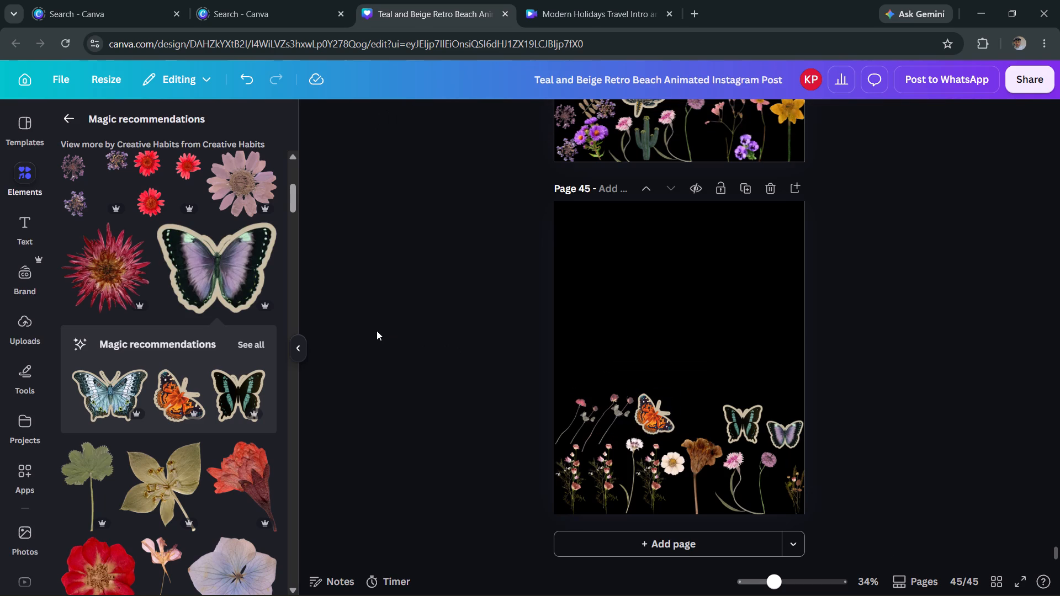
Add the spiky crimson flower, shrink it, and place it between the orange butterfly and the black and teal butterfly.
{"action": "scroll", "coordinate": [190, 313], "scroll_direction": "down", "scroll_amount": 4}
{"action": "scroll", "coordinate": [190, 313], "scroll_direction": "up", "scroll_amount": 4}
{"action": "left_click", "coordinate": [112, 254]}
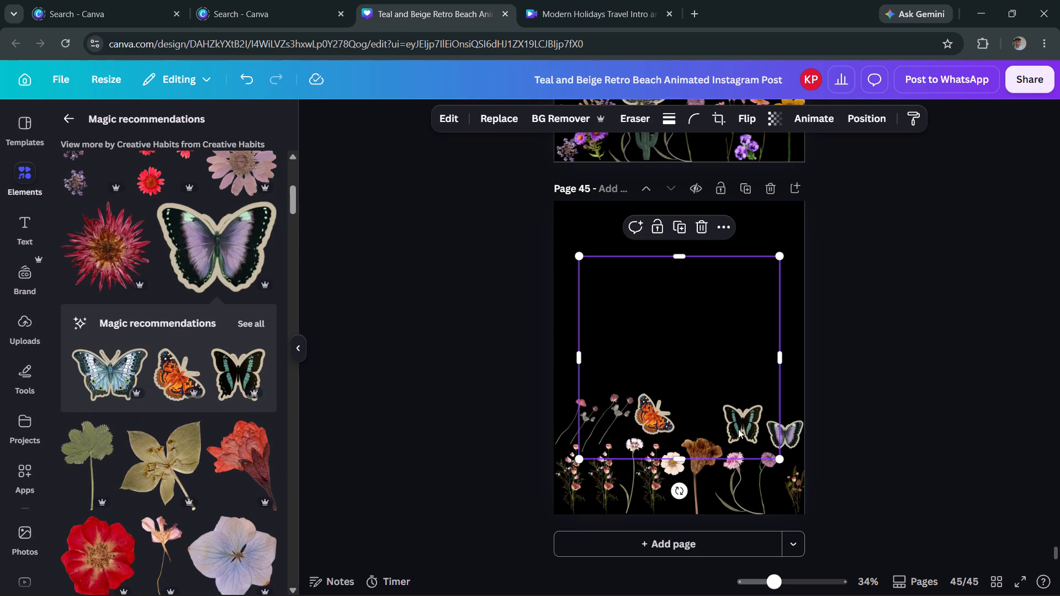
{"action": "left_click_drag", "start_coordinate": [777, 459], "coordinate": [649, 317]}
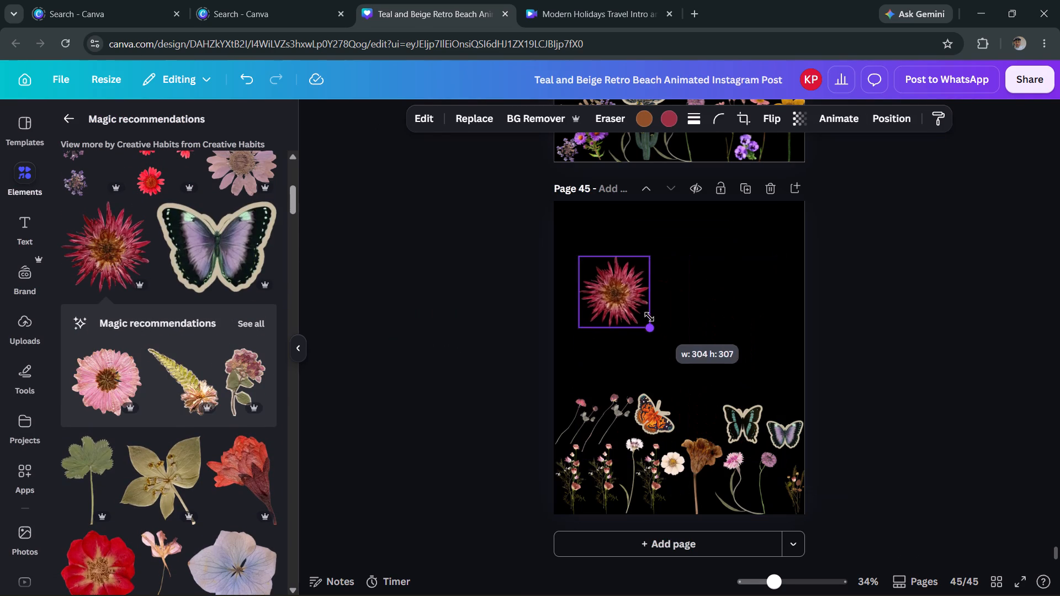
{"action": "left_click_drag", "start_coordinate": [649, 317], "coordinate": [612, 292]}
{"action": "left_click_drag", "start_coordinate": [593, 274], "coordinate": [694, 412]}
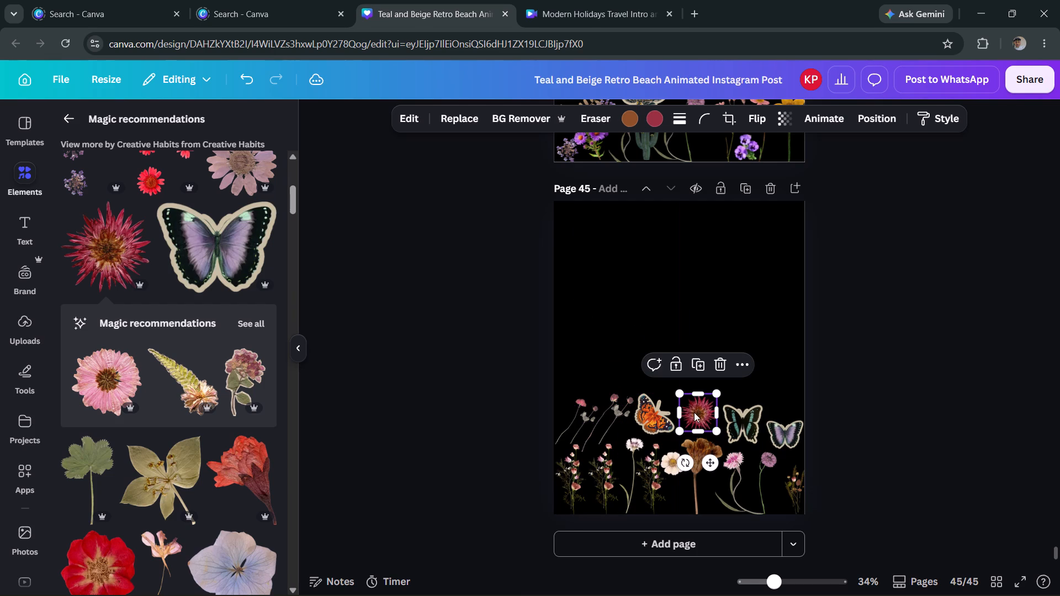
{"action": "left_click", "coordinate": [593, 329]}
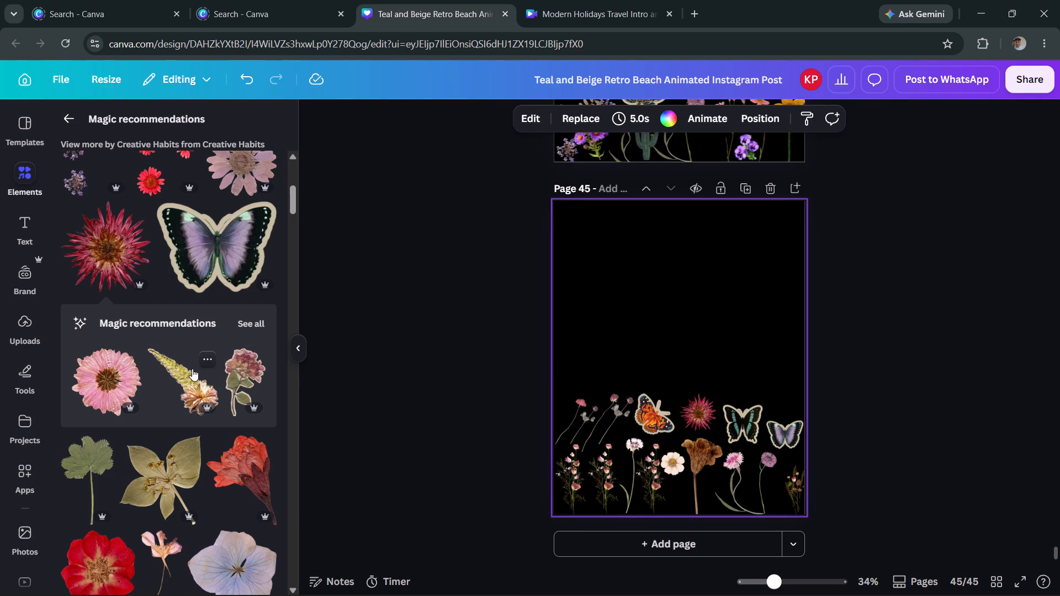
Add the fern leaf with the peach blossom, shrink it to a small accent, and place it in the page's top-left corner.
{"action": "left_click", "coordinate": [185, 371]}
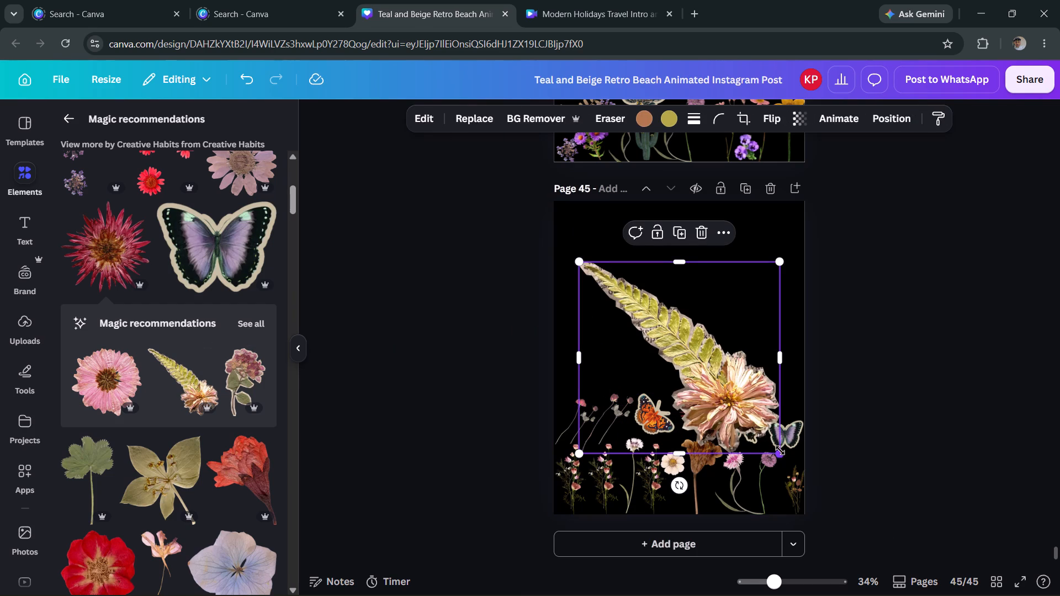
{"action": "left_click_drag", "start_coordinate": [780, 453], "coordinate": [637, 297]}
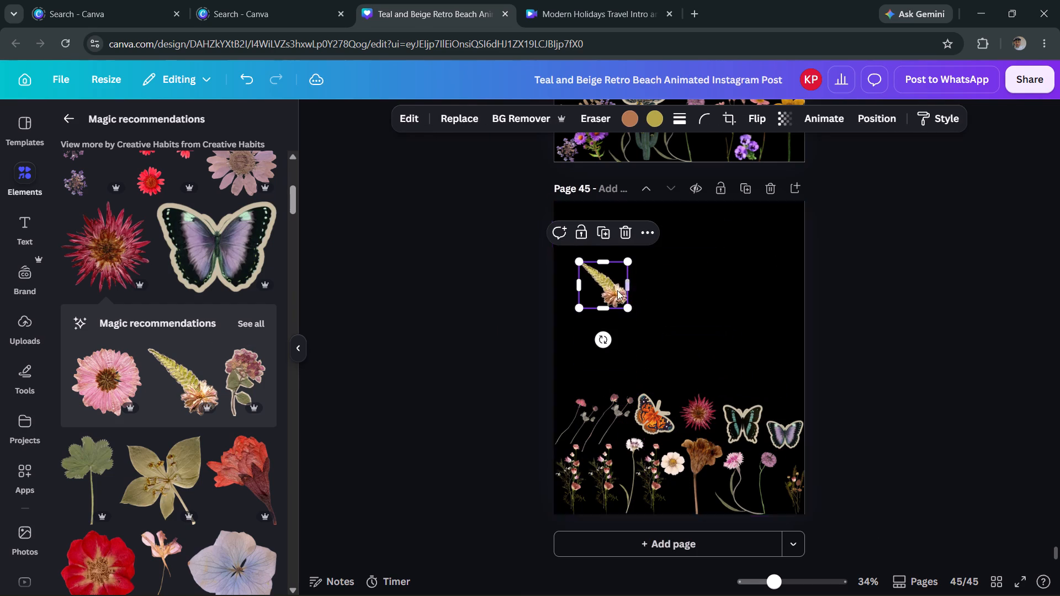
{"action": "left_click_drag", "start_coordinate": [614, 289], "coordinate": [589, 228]}
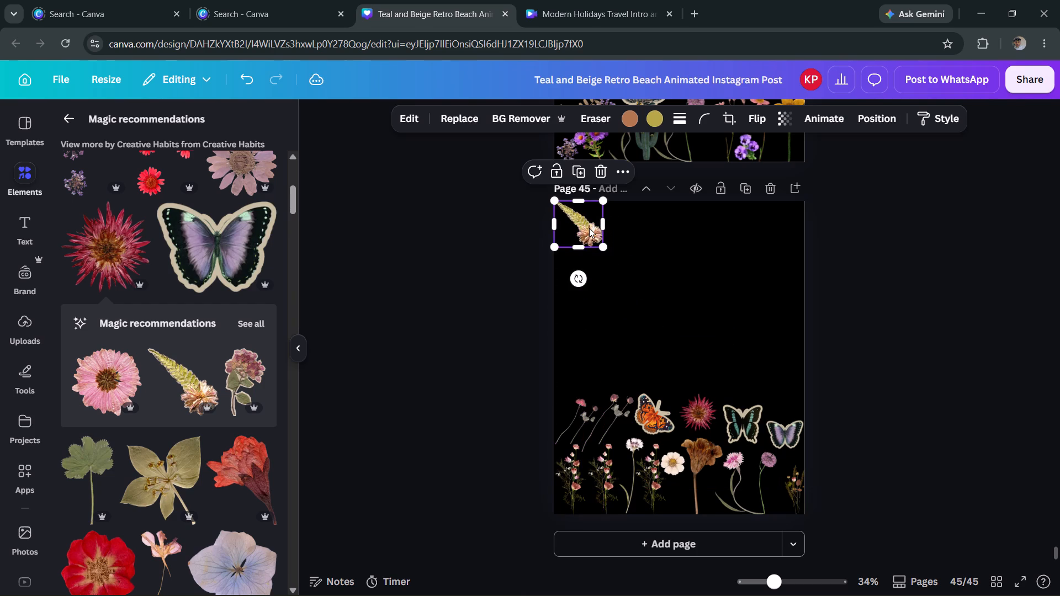
{"action": "left_click", "coordinate": [642, 247]}
{"action": "left_click", "coordinate": [571, 227]}
{"action": "left_click_drag", "start_coordinate": [603, 246], "coordinate": [589, 238]}
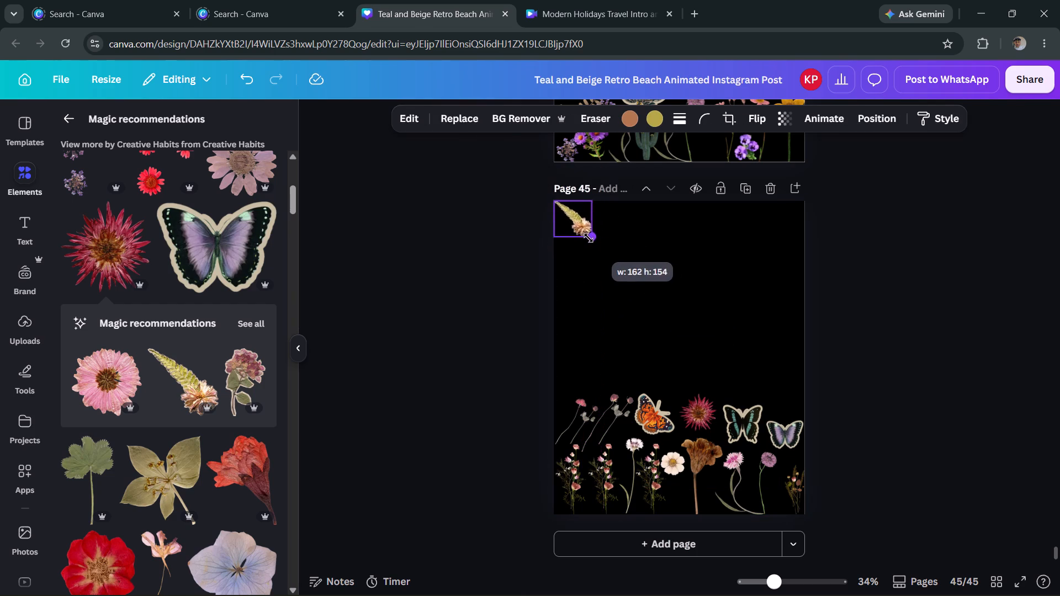
{"action": "left_click_drag", "start_coordinate": [589, 238], "coordinate": [584, 235]}
{"action": "left_click", "coordinate": [624, 235]}
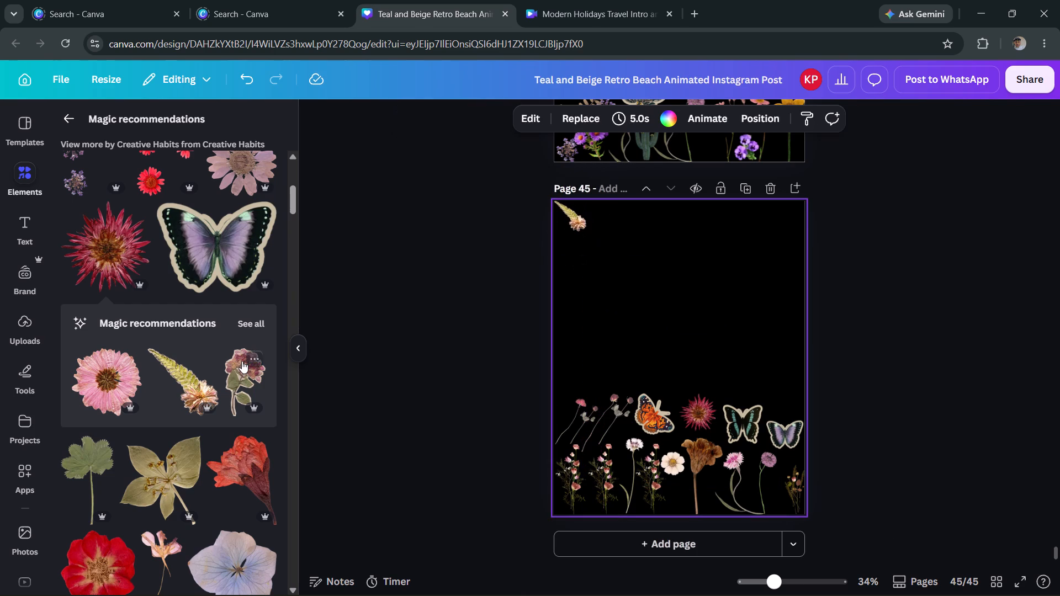
Add the pink hydrangea with green leaves, shrink it, and place it at the page's left edge above the dried rose stems.
{"action": "left_click", "coordinate": [237, 382]}
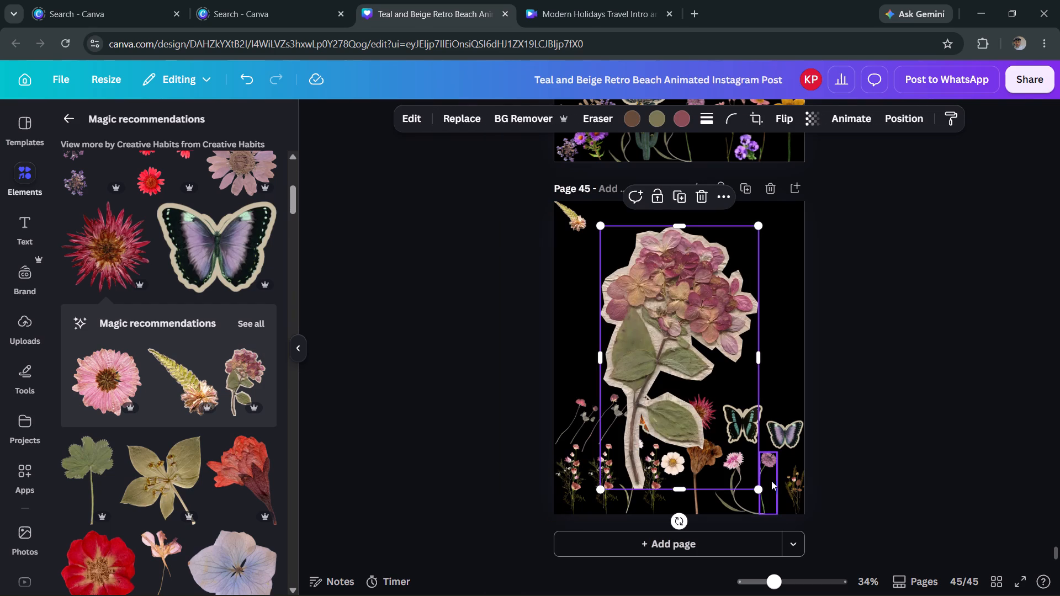
{"action": "left_click_drag", "start_coordinate": [759, 487], "coordinate": [648, 292]}
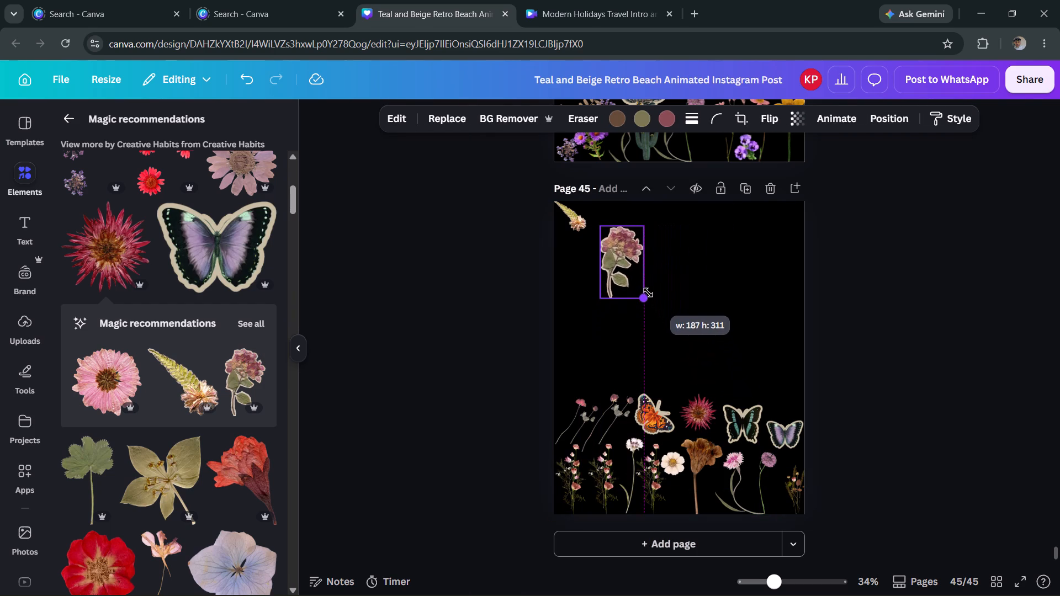
{"action": "left_click_drag", "start_coordinate": [648, 292], "coordinate": [648, 295]}
{"action": "left_click_drag", "start_coordinate": [626, 267], "coordinate": [583, 372]}
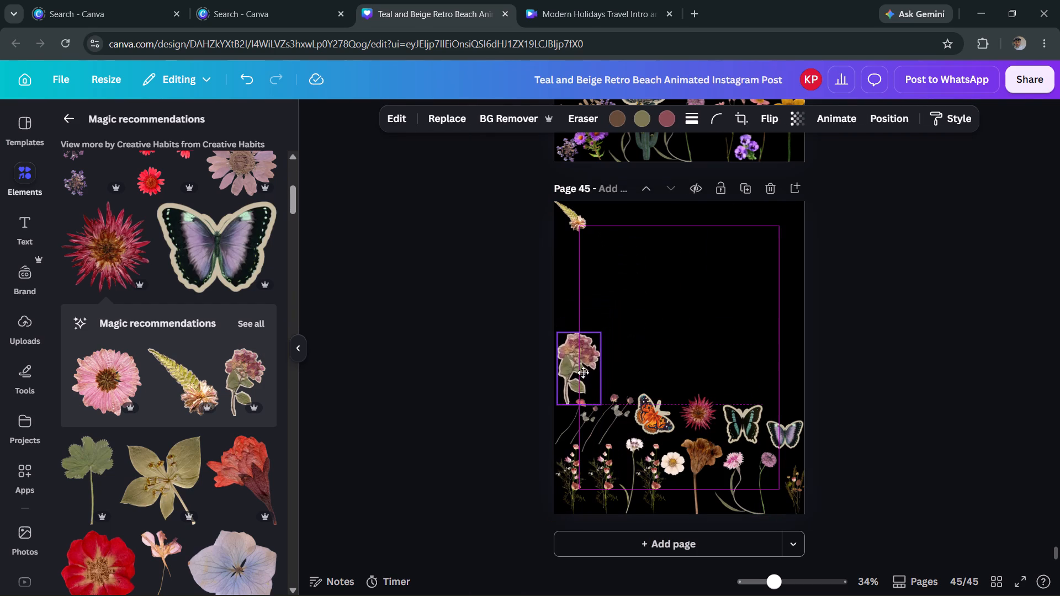
{"action": "left_click_drag", "start_coordinate": [583, 372], "coordinate": [580, 384]}
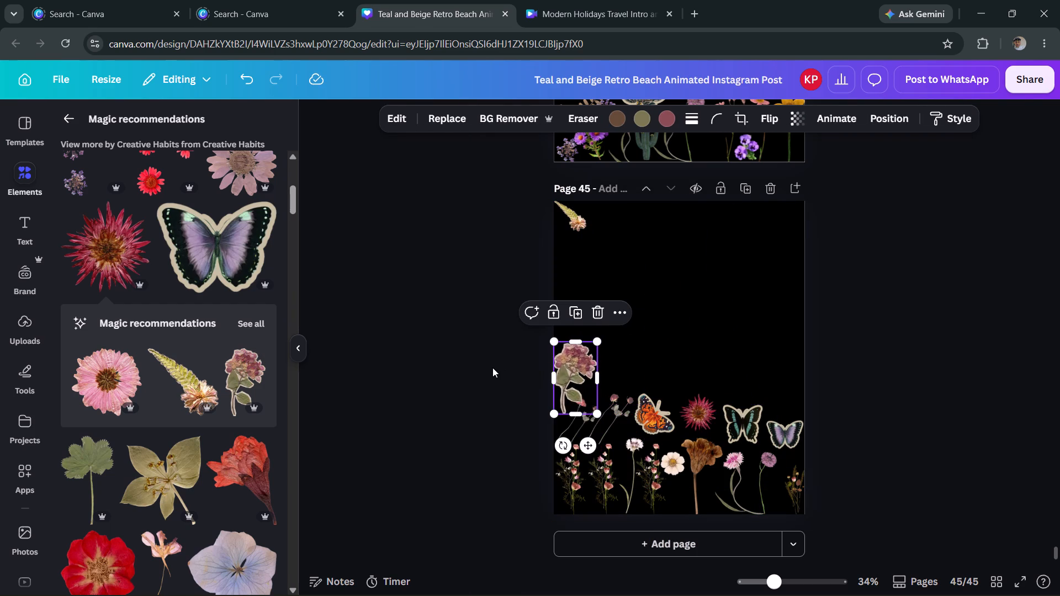
{"action": "left_click", "coordinate": [492, 368]}
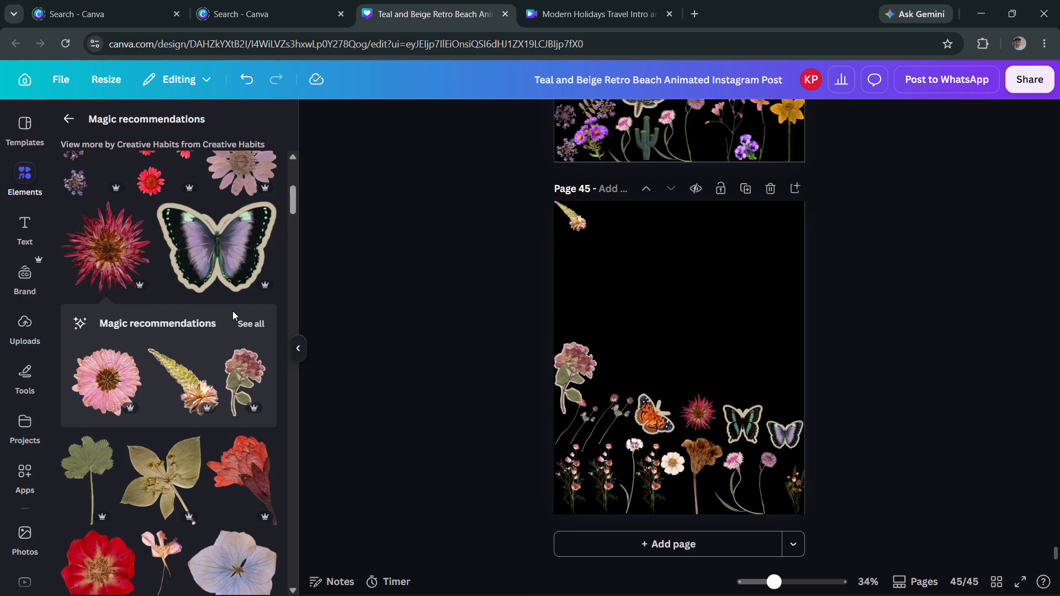
Add the green lobed leaf with a stem, shrink it, and place it at the page's right edge above the purple butterfly.
{"action": "scroll", "coordinate": [150, 379], "scroll_direction": "down", "scroll_amount": 2}
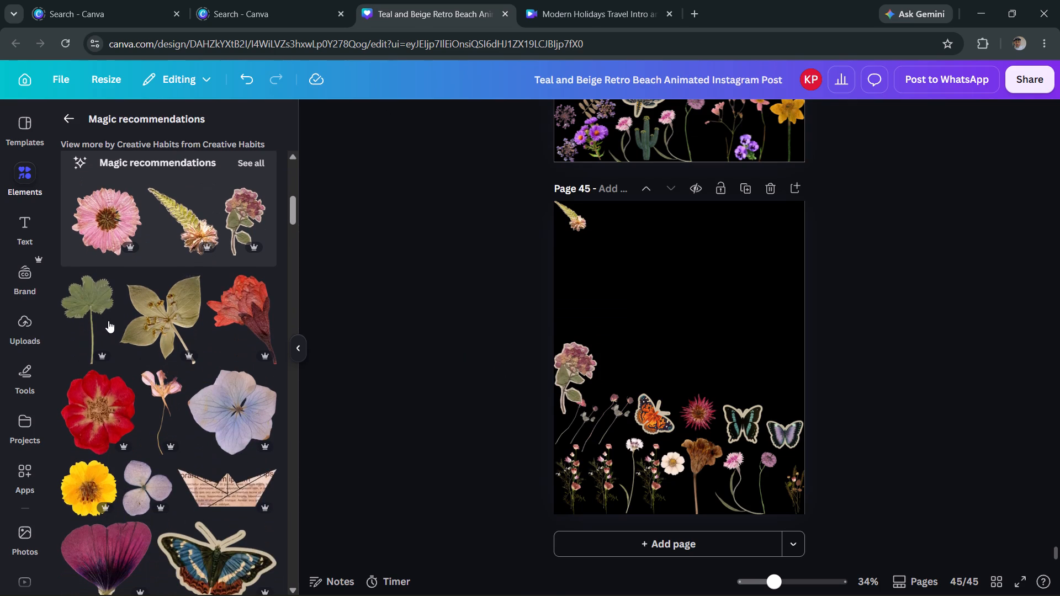
{"action": "left_click", "coordinate": [95, 315]}
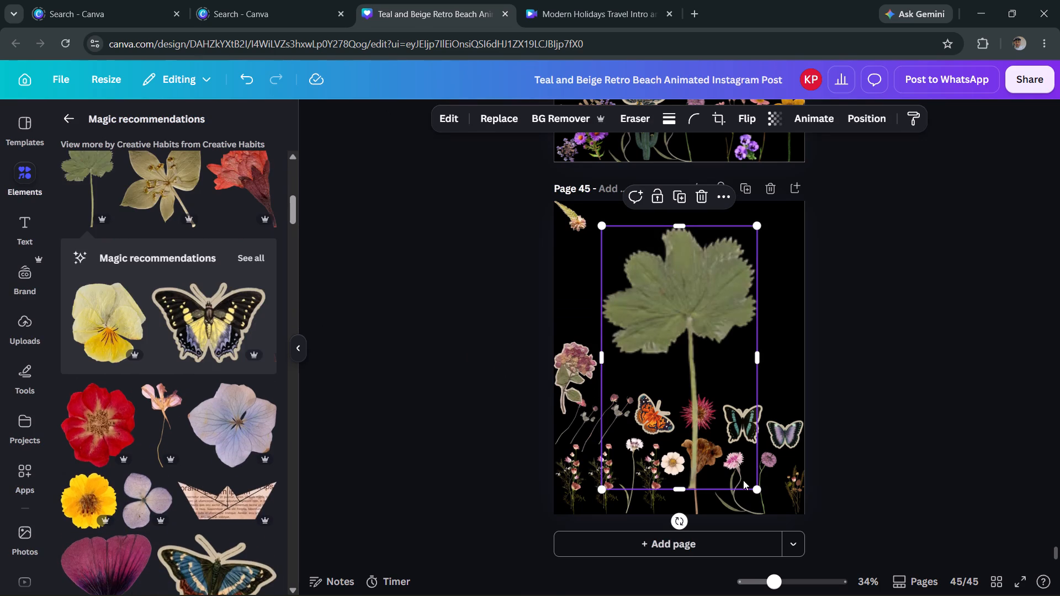
{"action": "left_click_drag", "start_coordinate": [755, 489], "coordinate": [634, 310]}
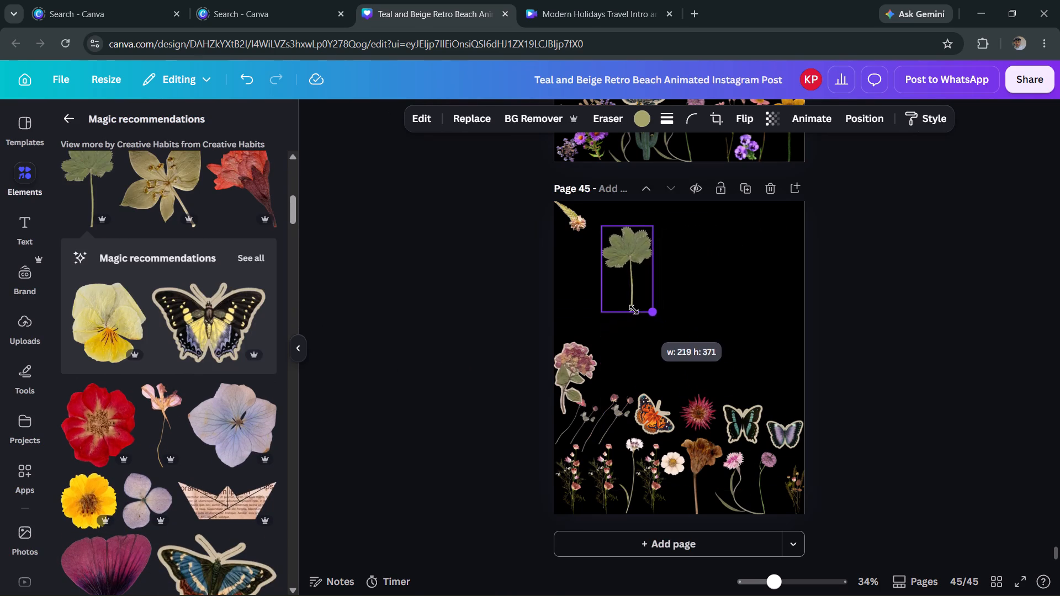
{"action": "left_click_drag", "start_coordinate": [634, 310], "coordinate": [627, 294]}
{"action": "left_click_drag", "start_coordinate": [621, 267], "coordinate": [699, 329]}
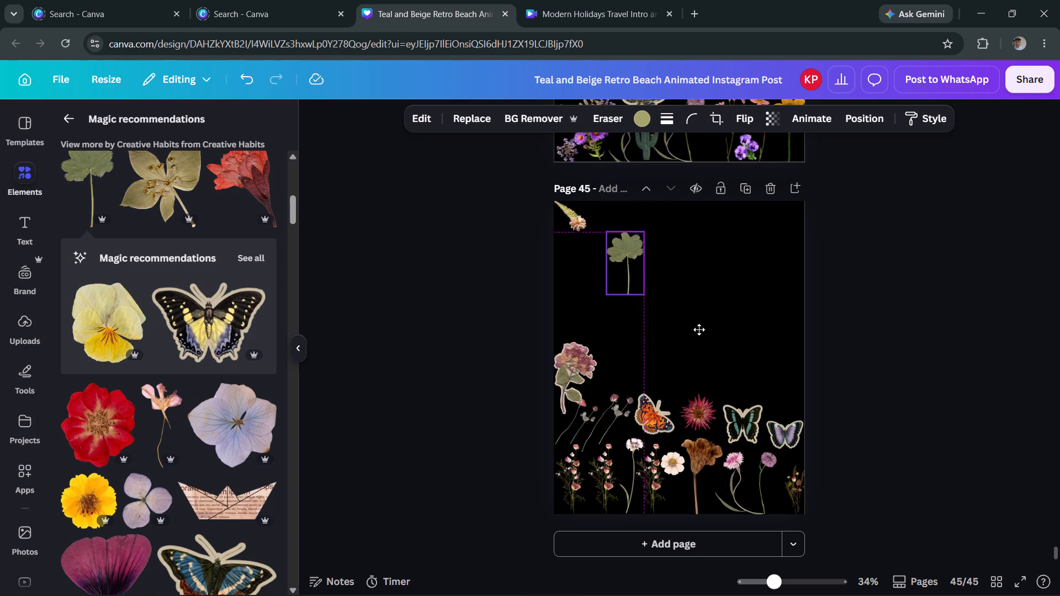
{"action": "left_click_drag", "start_coordinate": [699, 329], "coordinate": [796, 393]}
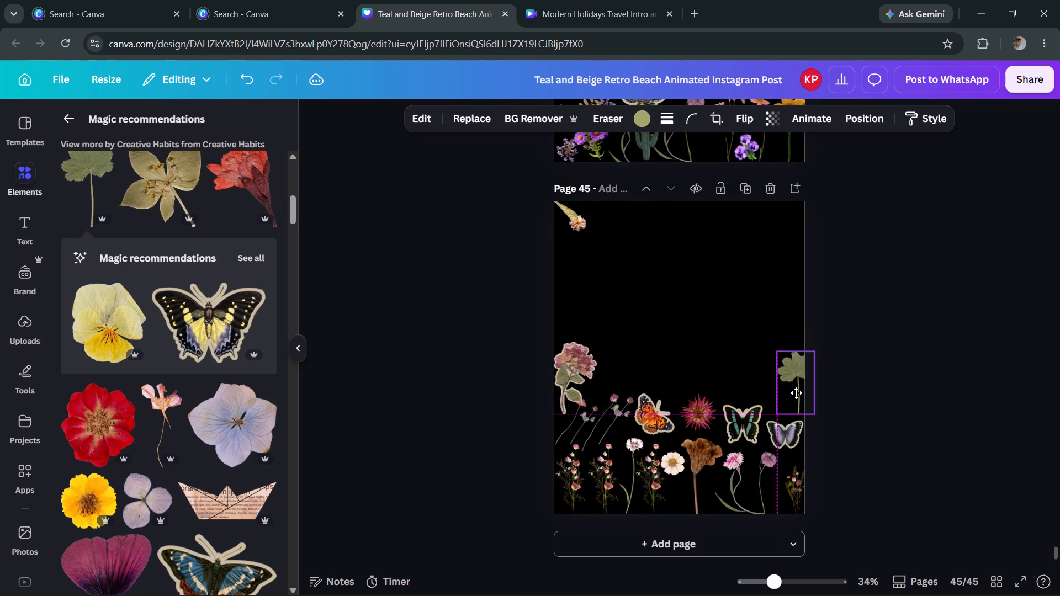
{"action": "left_click_drag", "start_coordinate": [796, 393], "coordinate": [784, 391]}
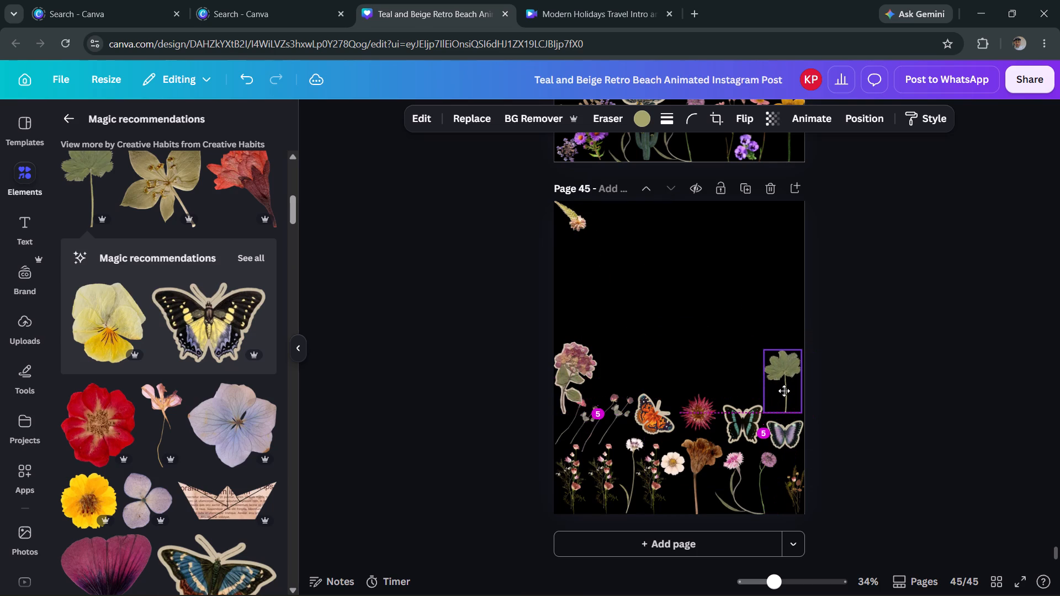
{"action": "left_click_drag", "start_coordinate": [784, 391], "coordinate": [787, 394]}
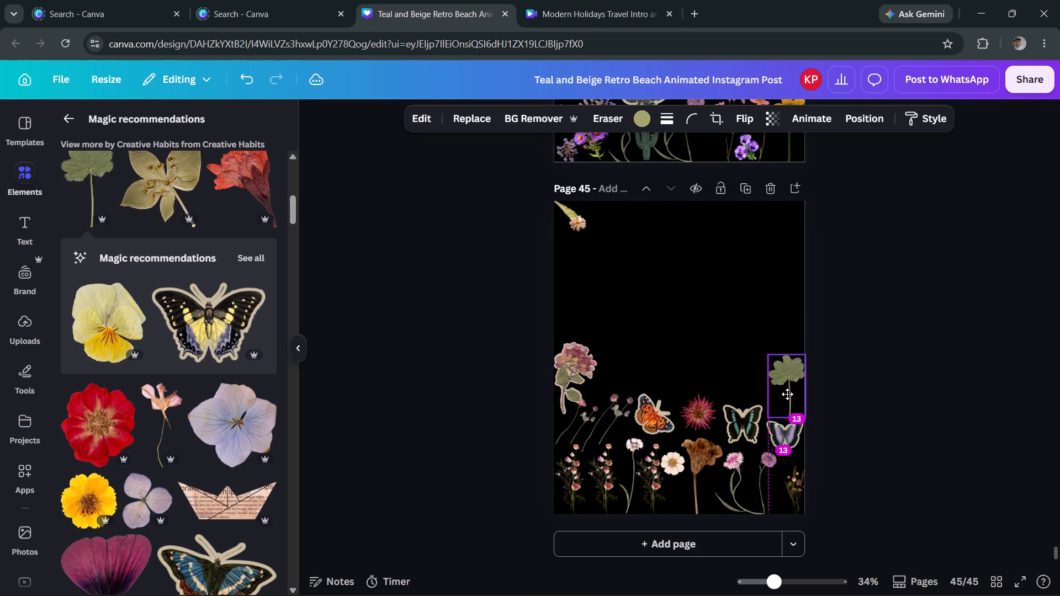
{"action": "left_click_drag", "start_coordinate": [787, 394], "coordinate": [787, 395]}
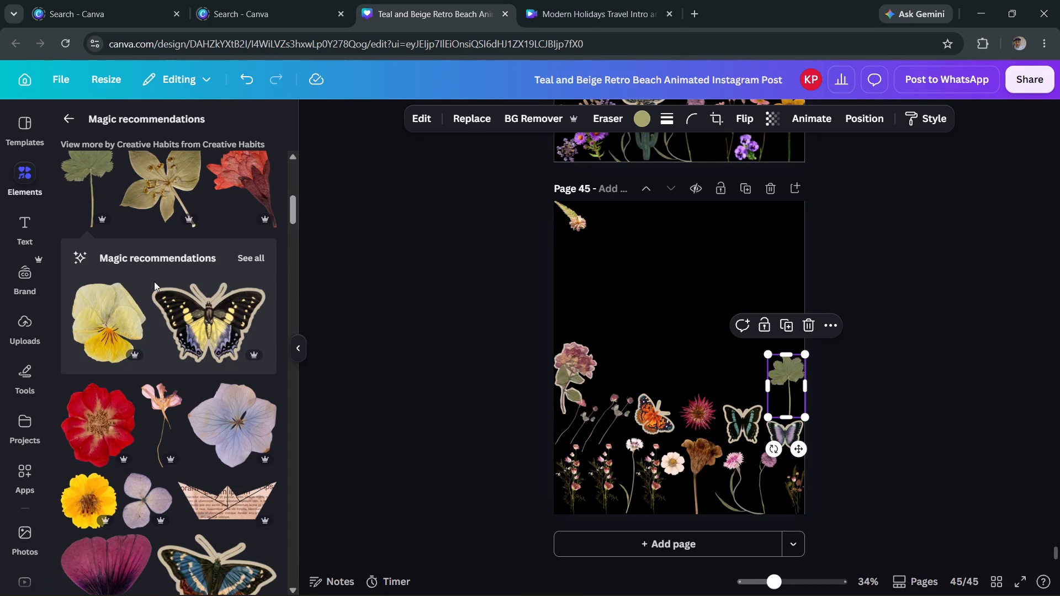
Add the pale pink flower with a thin curved stem, shrink it, and place it just left of the green leaf.
{"action": "left_click", "coordinate": [168, 420]}
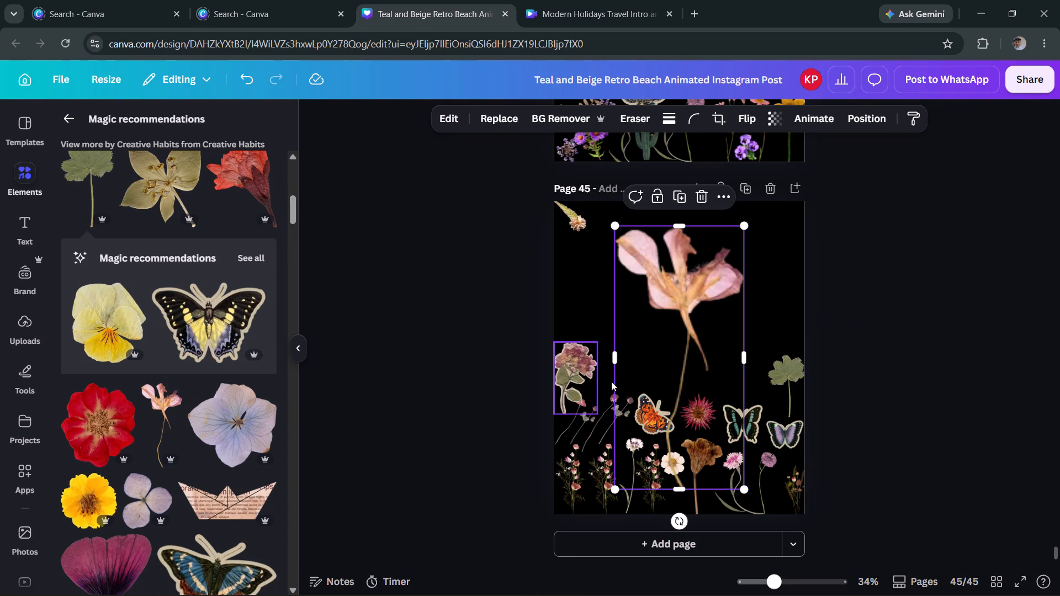
{"action": "left_click_drag", "start_coordinate": [743, 488], "coordinate": [709, 416]}
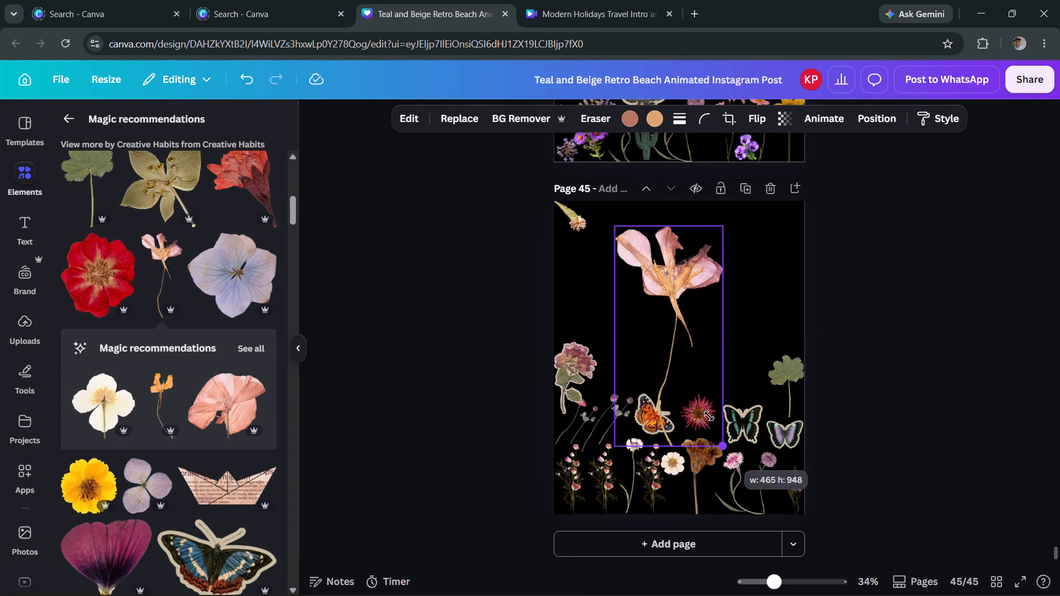
{"action": "left_click_drag", "start_coordinate": [709, 416], "coordinate": [639, 290]}
{"action": "left_click_drag", "start_coordinate": [633, 265], "coordinate": [766, 389]}
{"action": "left_click", "coordinate": [433, 304]}
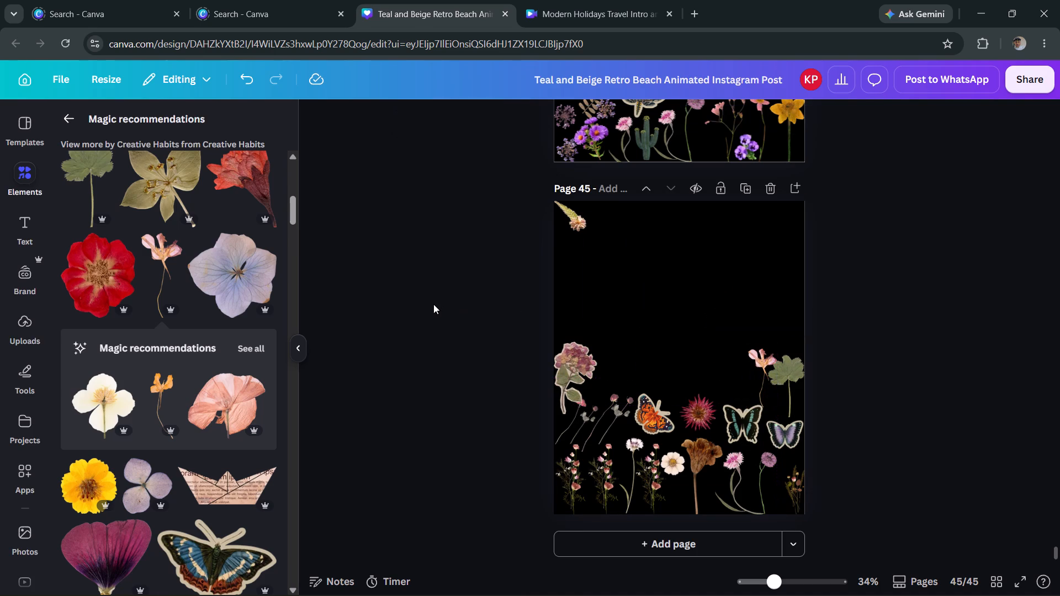
Add the white four-petal flower, shrink it, and place it at the page's left edge directly below the fern and blossom.
{"action": "left_click", "coordinate": [111, 398]}
{"action": "left_click_drag", "start_coordinate": [781, 461], "coordinate": [641, 307]}
{"action": "left_click_drag", "start_coordinate": [620, 292], "coordinate": [611, 283]}
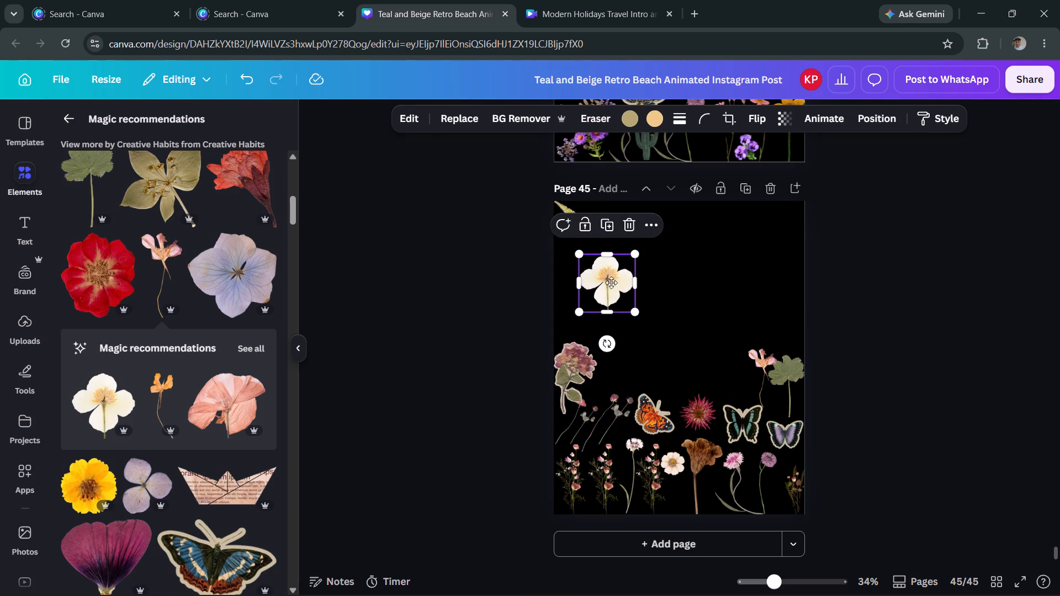
{"action": "left_click_drag", "start_coordinate": [611, 283], "coordinate": [595, 274]}
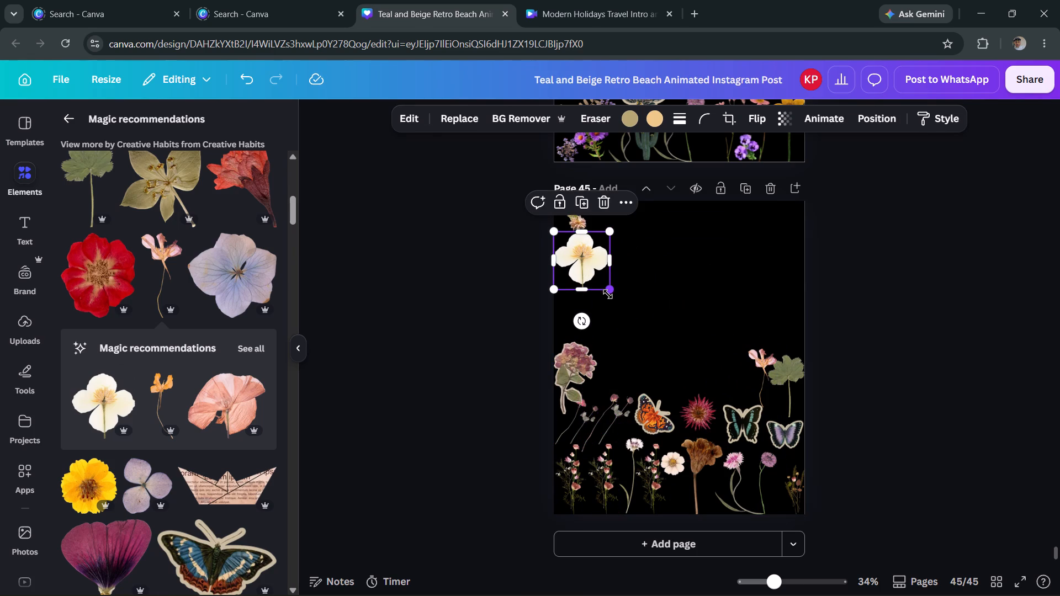
{"action": "left_click_drag", "start_coordinate": [608, 294], "coordinate": [583, 274]}
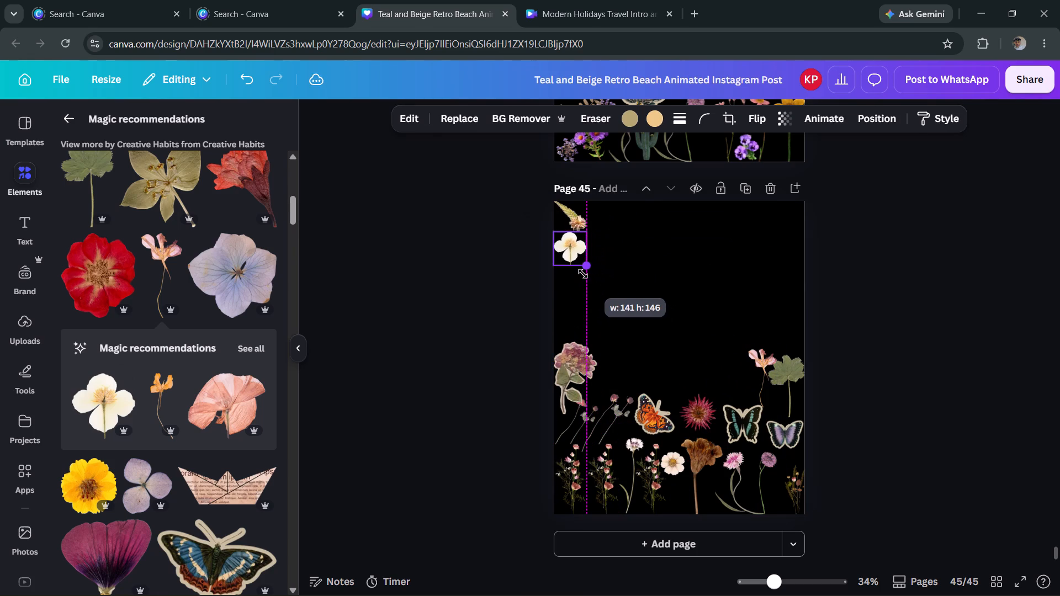
{"action": "left_click", "coordinate": [446, 264]}
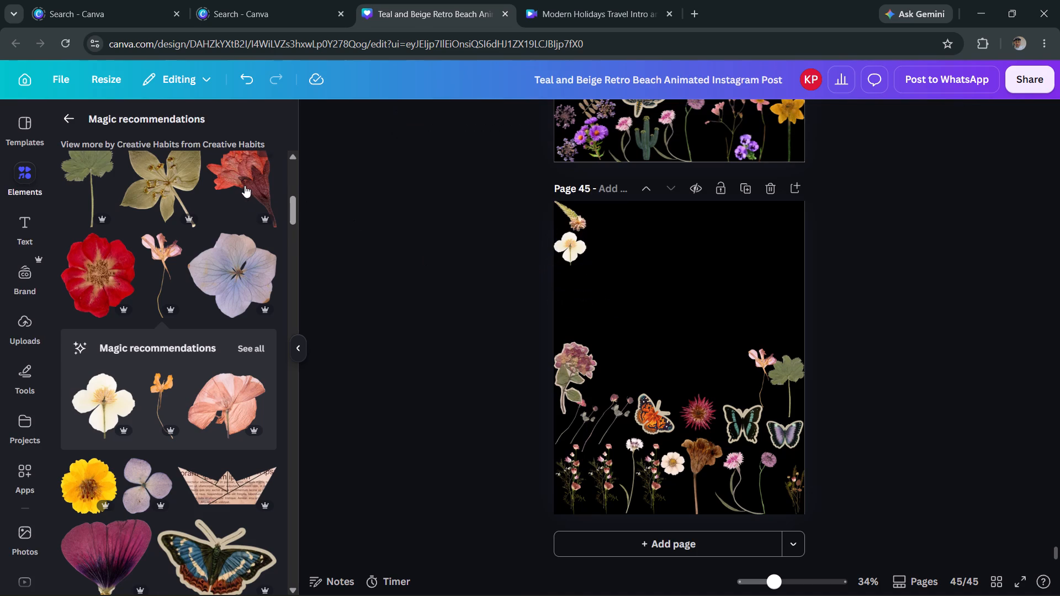
Add the red-orange flower, shrink it, and place it above the black and teal butterfly, left of the pale pink flower.
{"action": "left_click", "coordinate": [245, 185]}
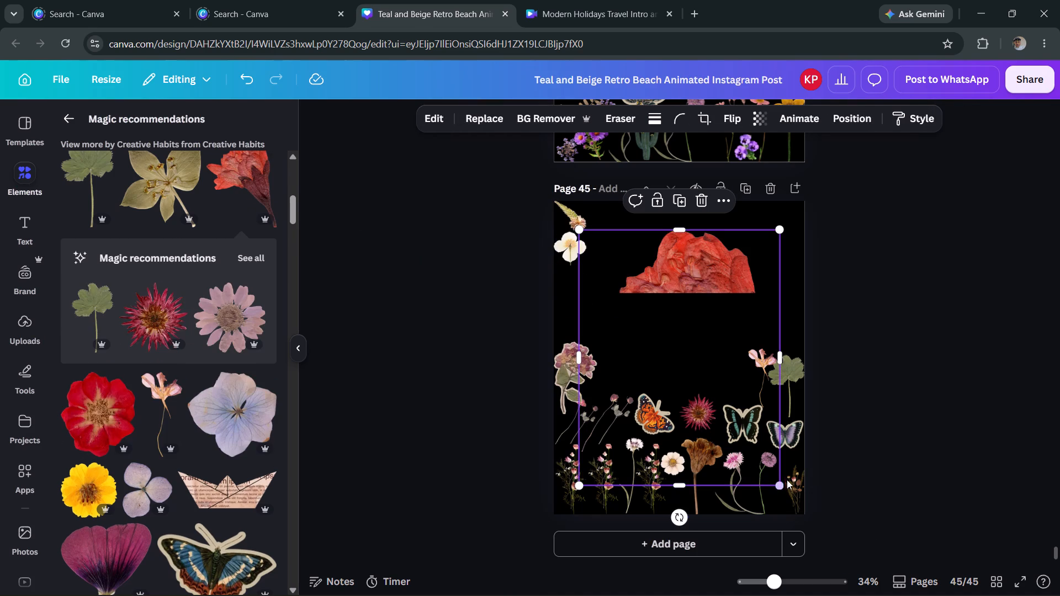
{"action": "left_click_drag", "start_coordinate": [781, 483], "coordinate": [625, 299]}
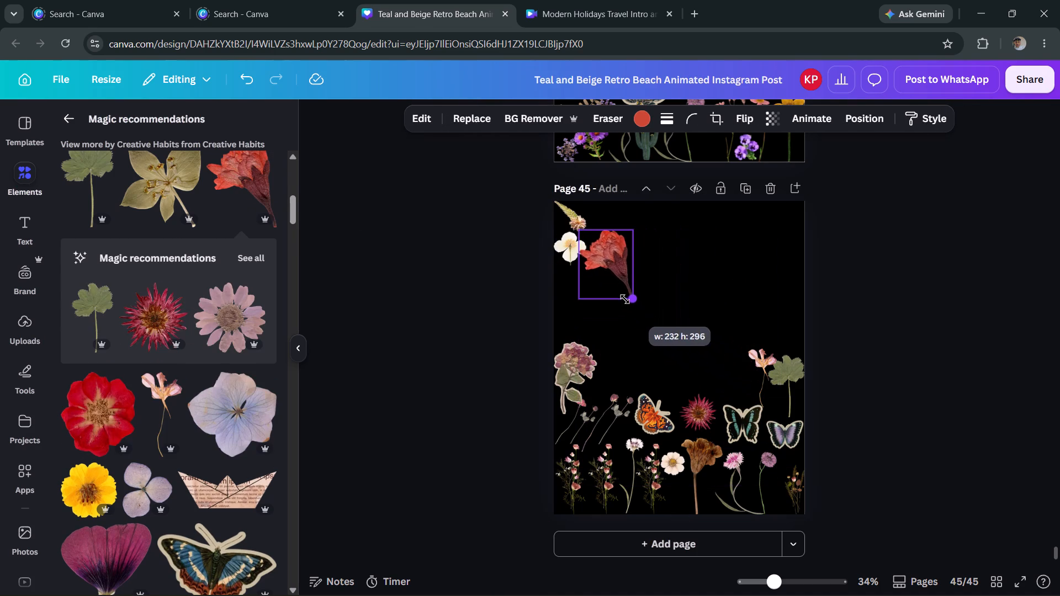
{"action": "left_click_drag", "start_coordinate": [625, 299], "coordinate": [617, 290]}
{"action": "left_click_drag", "start_coordinate": [609, 267], "coordinate": [728, 363]}
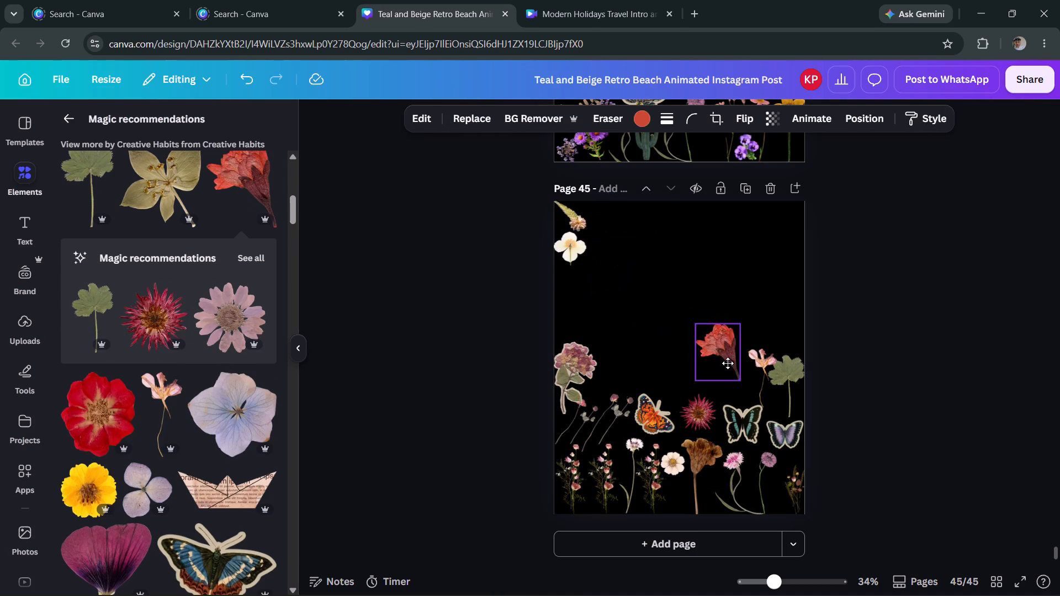
{"action": "left_click_drag", "start_coordinate": [728, 363], "coordinate": [741, 384]}
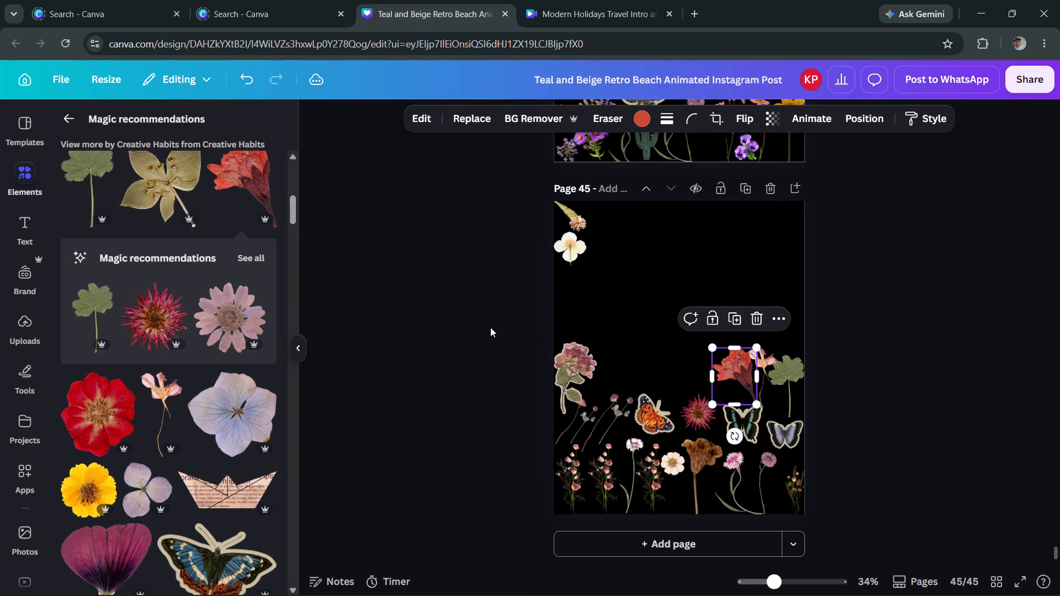
Add the pale blue flower, shrink it, and place it just right of the mauve hydrangea, above the thin-stemmed sprigs.
{"action": "left_click", "coordinate": [490, 327]}
{"action": "left_click", "coordinate": [241, 412]}
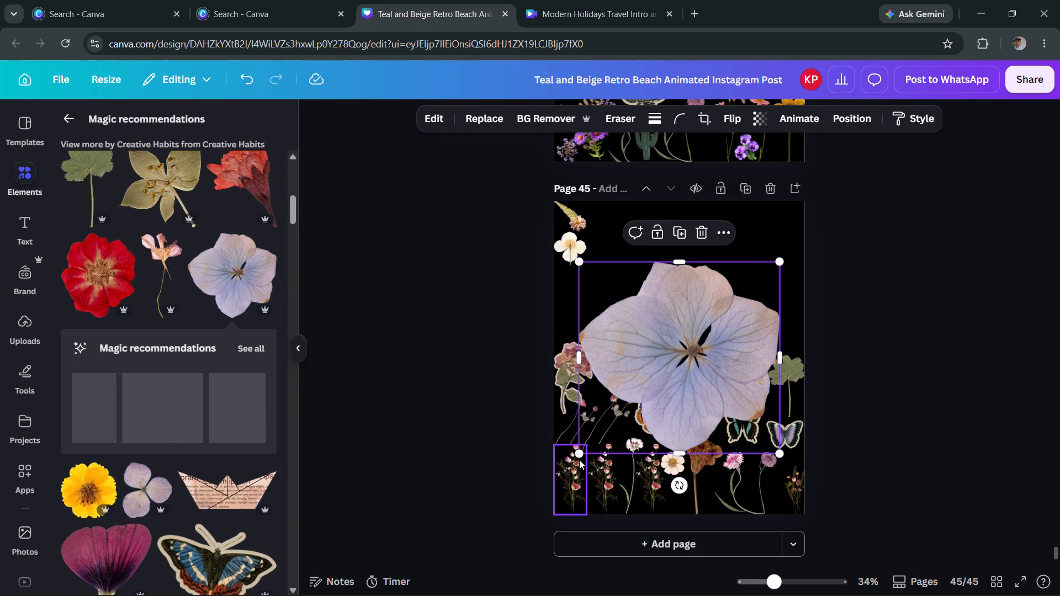
{"action": "left_click_drag", "start_coordinate": [576, 453], "coordinate": [741, 306]}
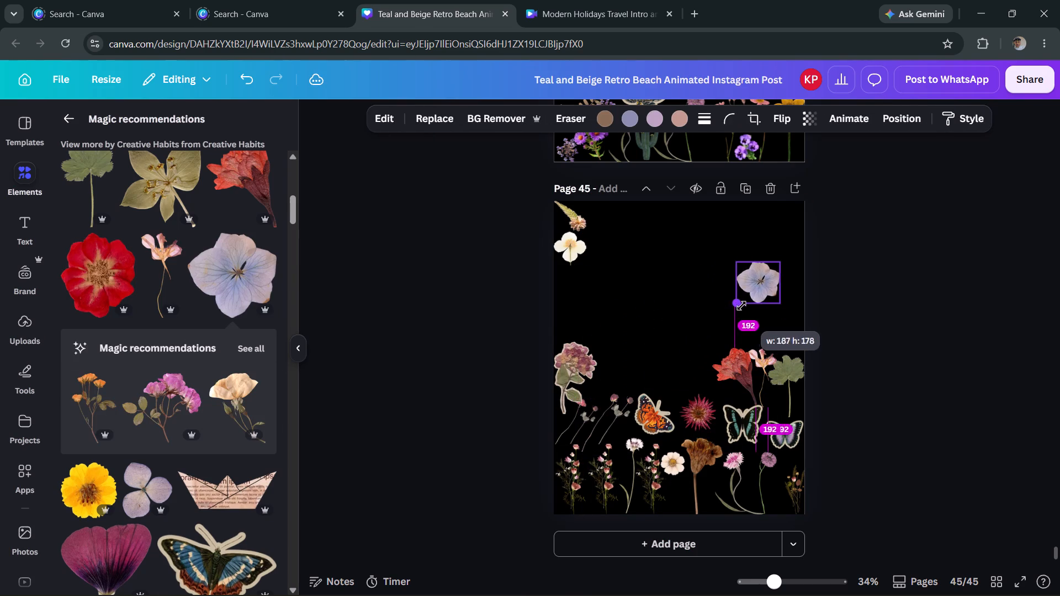
{"action": "left_click_drag", "start_coordinate": [741, 306], "coordinate": [747, 303]}
{"action": "left_click_drag", "start_coordinate": [763, 288], "coordinate": [612, 348]}
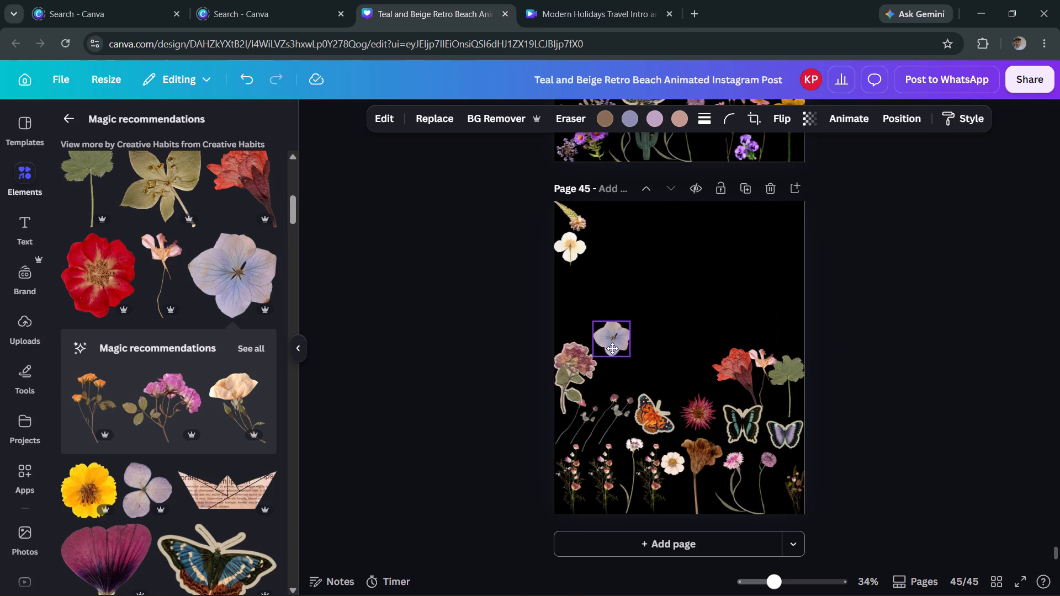
{"action": "left_click_drag", "start_coordinate": [612, 348], "coordinate": [617, 381]}
{"action": "left_click", "coordinate": [426, 337]}
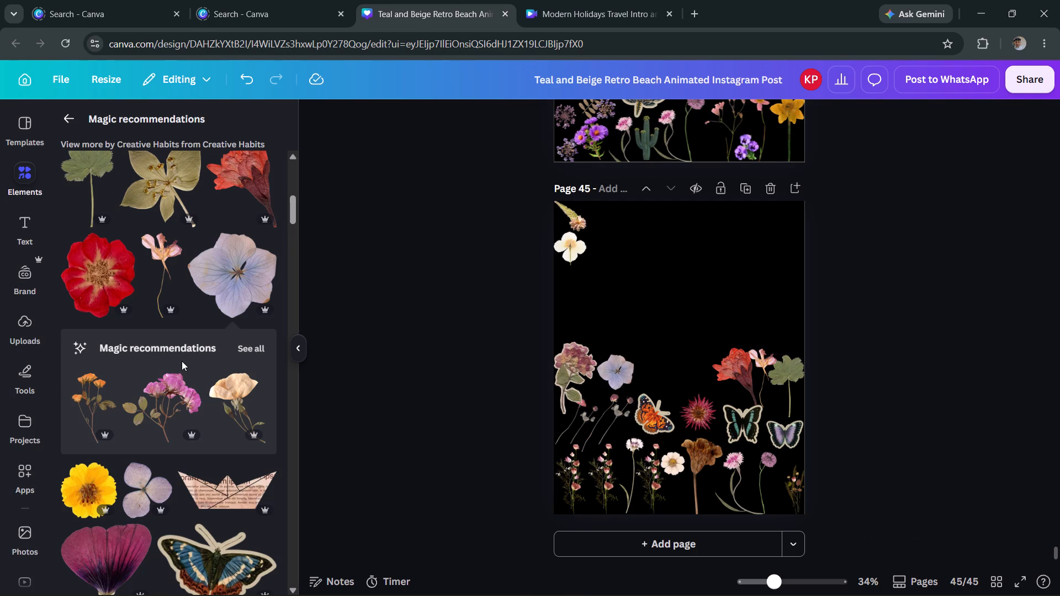
Add the magenta-pink flower sprig with green leaves, shrink it, and place it just above the orange butterfly and crimson flower.
{"action": "left_click", "coordinate": [167, 396]}
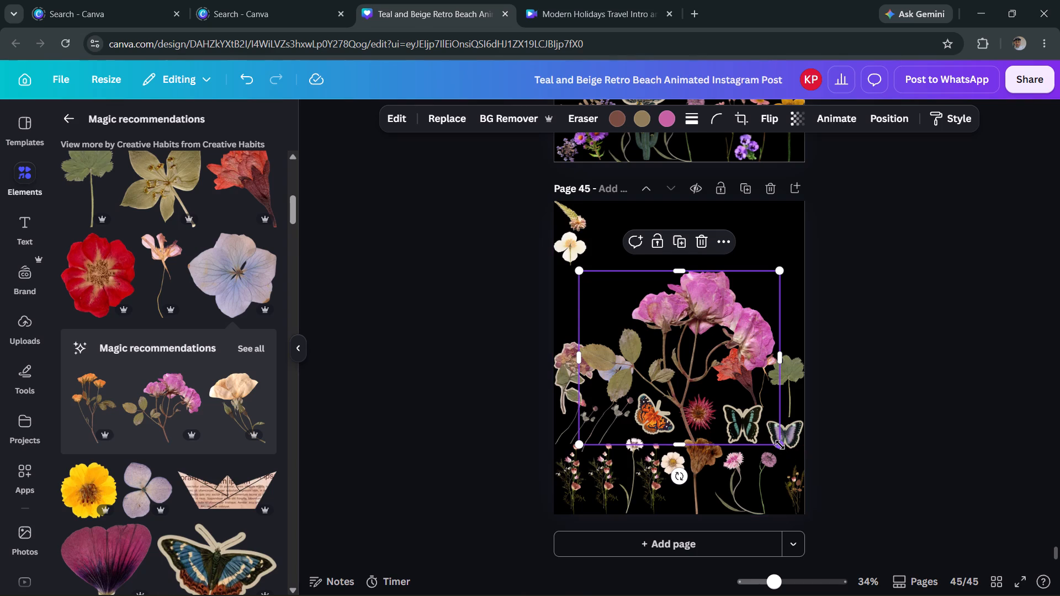
{"action": "left_click_drag", "start_coordinate": [780, 445], "coordinate": [608, 306]}
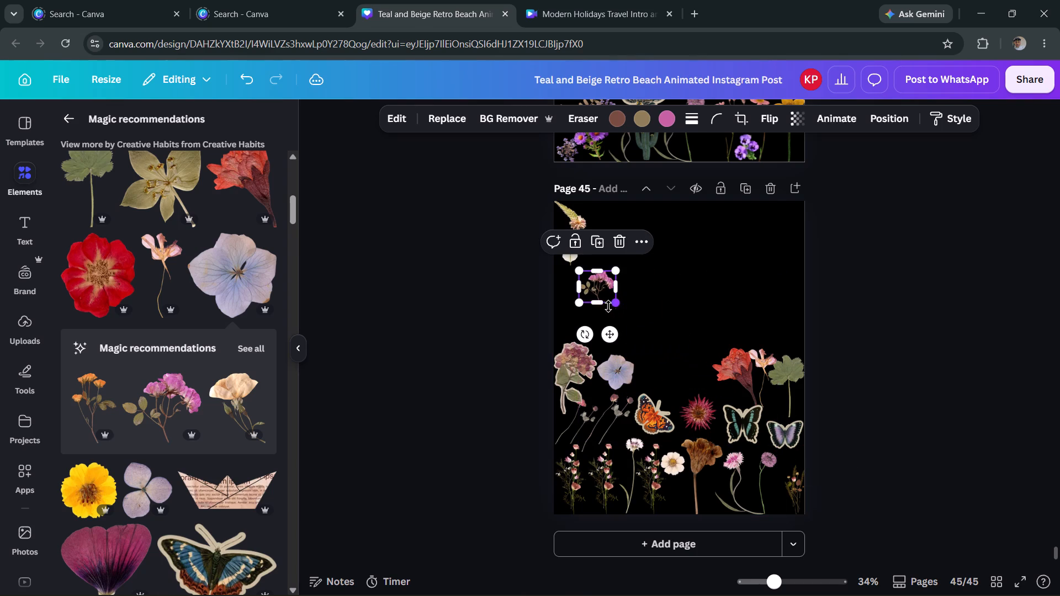
{"action": "left_click_drag", "start_coordinate": [597, 284], "coordinate": [662, 360]}
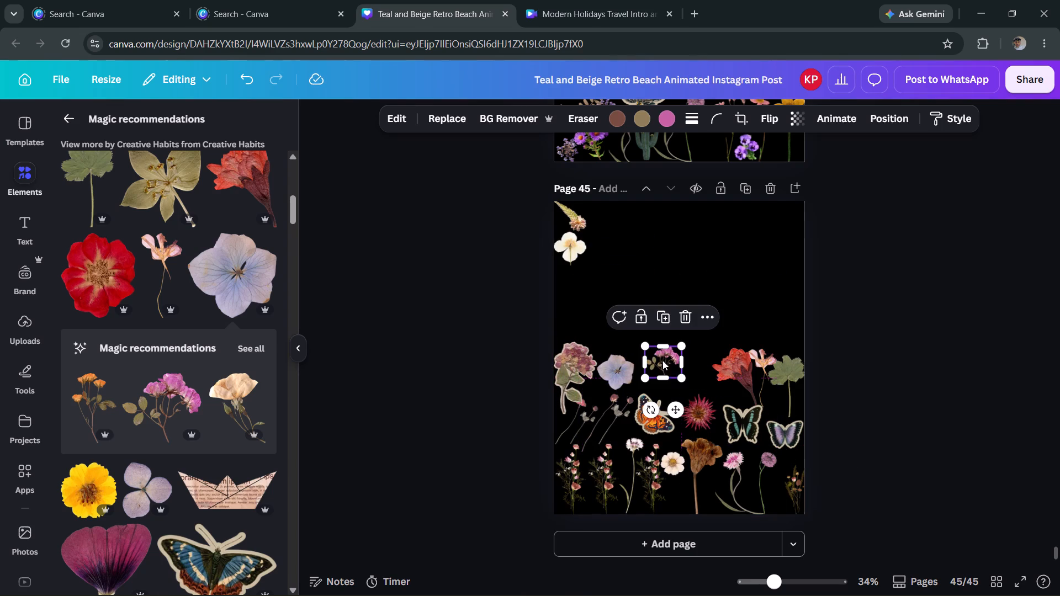
{"action": "left_click", "coordinate": [665, 375]}
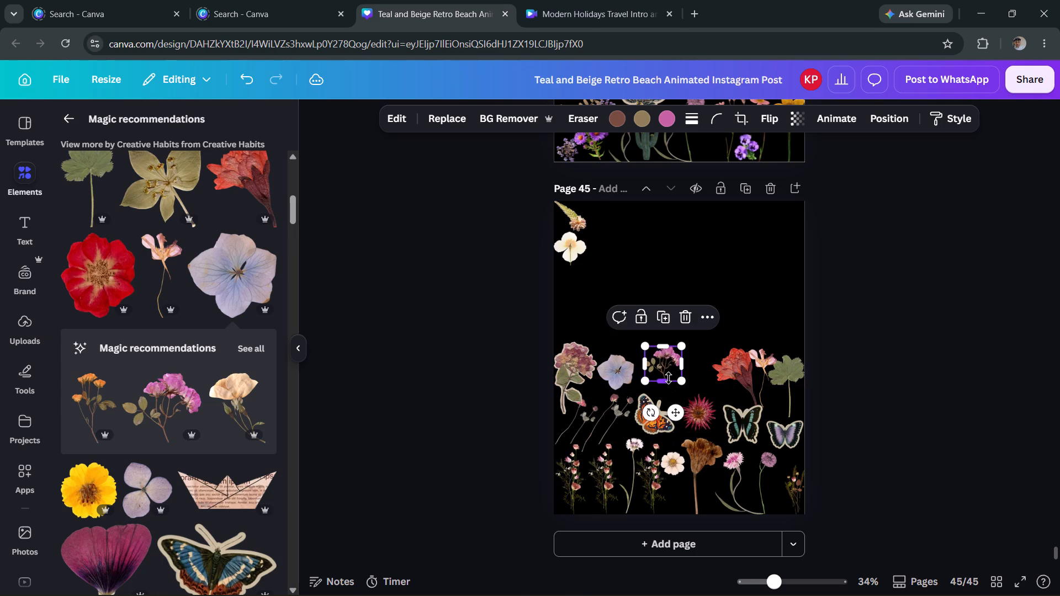
{"action": "left_click_drag", "start_coordinate": [664, 361], "coordinate": [678, 381]}
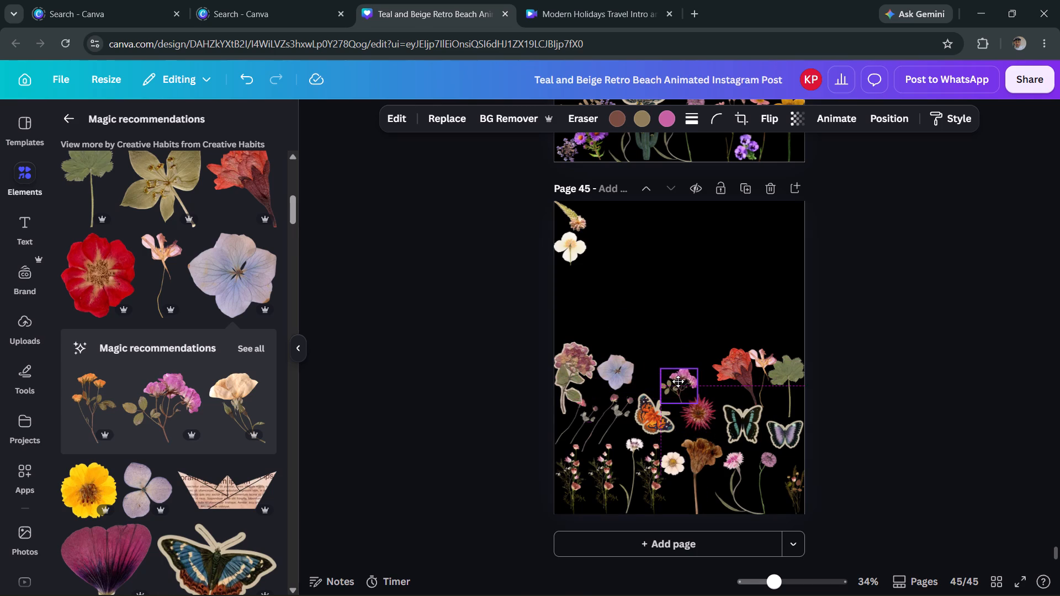
{"action": "left_click_drag", "start_coordinate": [678, 381], "coordinate": [677, 385]}
{"action": "left_click", "coordinate": [528, 378]}
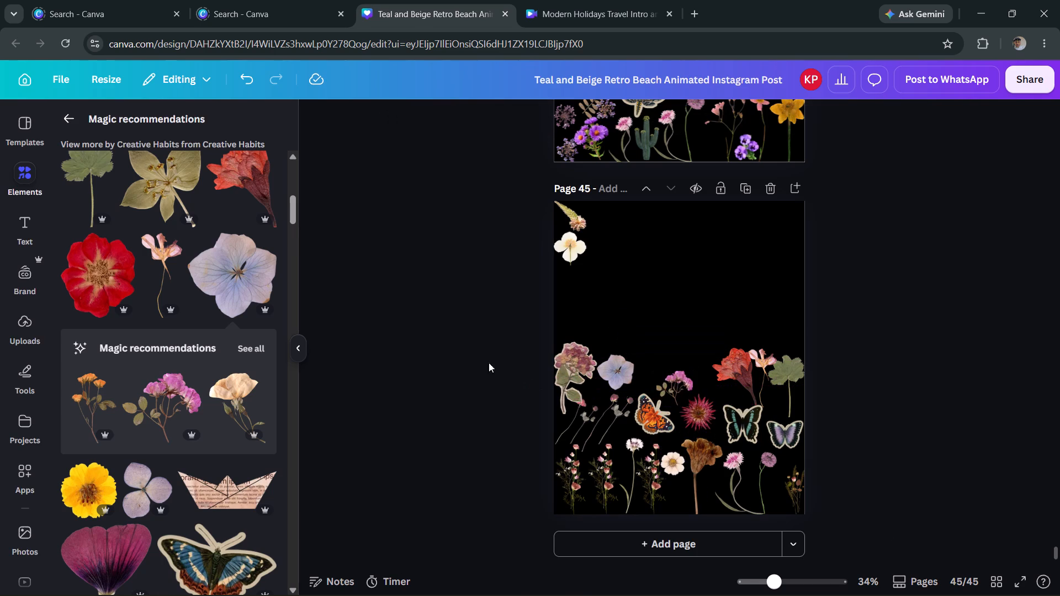
Add the cream poppy-like flower with a budded stem, shrink it, and place it between the magenta-pink sprig and the red-orange flower.
{"action": "left_click", "coordinate": [225, 398]}
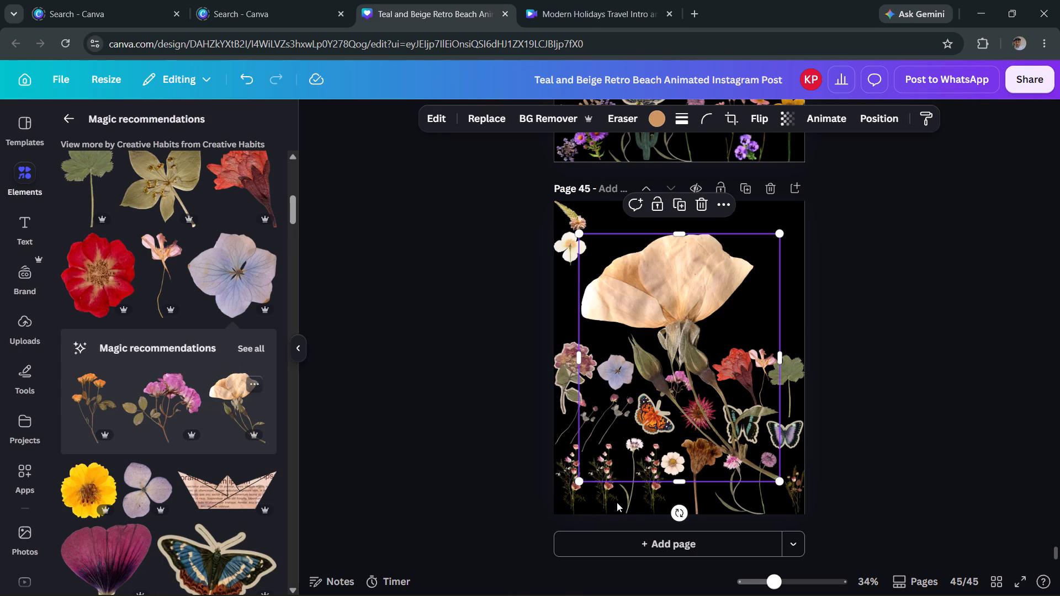
{"action": "left_click_drag", "start_coordinate": [777, 485], "coordinate": [776, 484]}
{"action": "left_click_drag", "start_coordinate": [776, 484], "coordinate": [565, 318]}
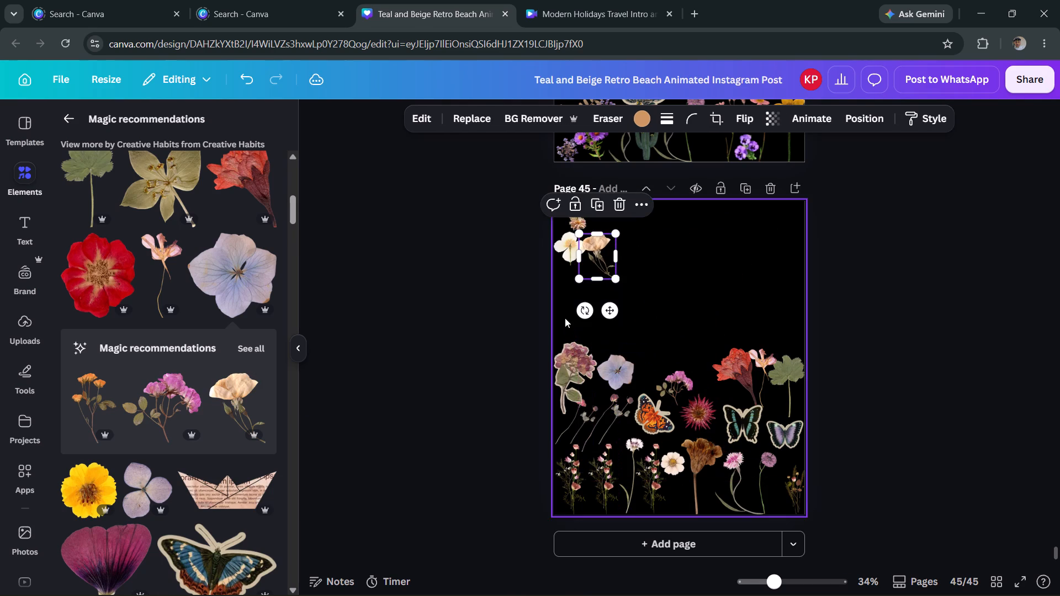
{"action": "left_click_drag", "start_coordinate": [598, 264], "coordinate": [696, 370]}
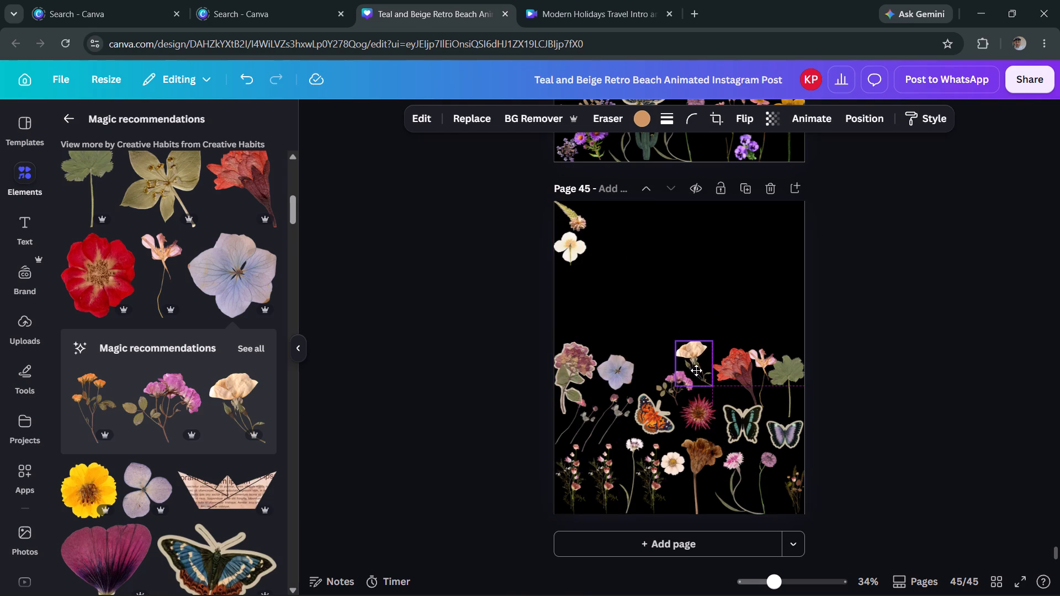
{"action": "left_click_drag", "start_coordinate": [696, 370], "coordinate": [696, 373]}
{"action": "left_click", "coordinate": [426, 323]}
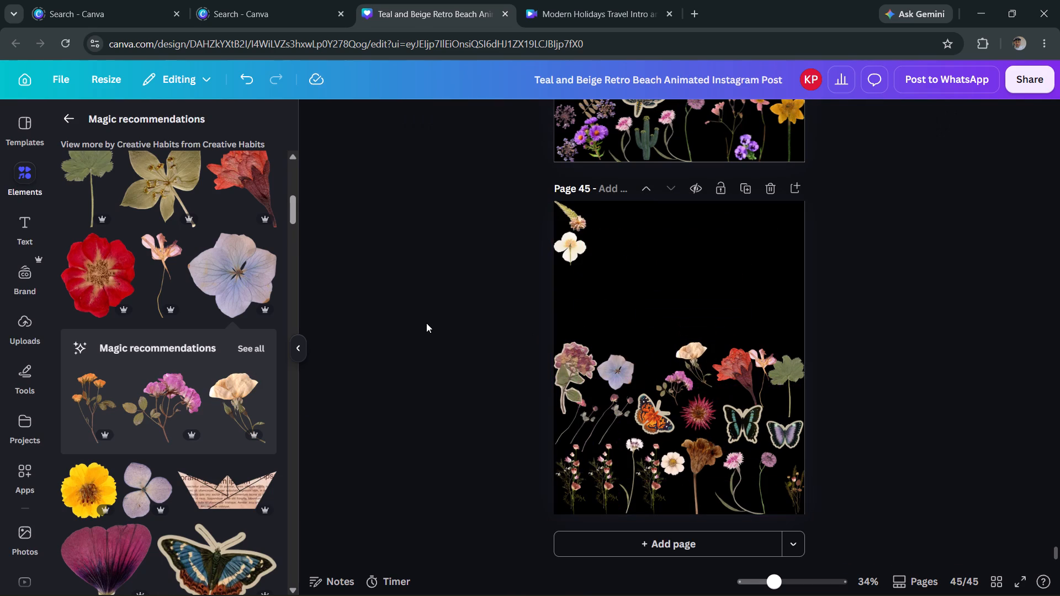
Add the orange-flowered leafy sprig, shrink it, and place it above the orange butterfly, between the pale blue and cream flowers.
{"action": "left_click", "coordinate": [82, 390]}
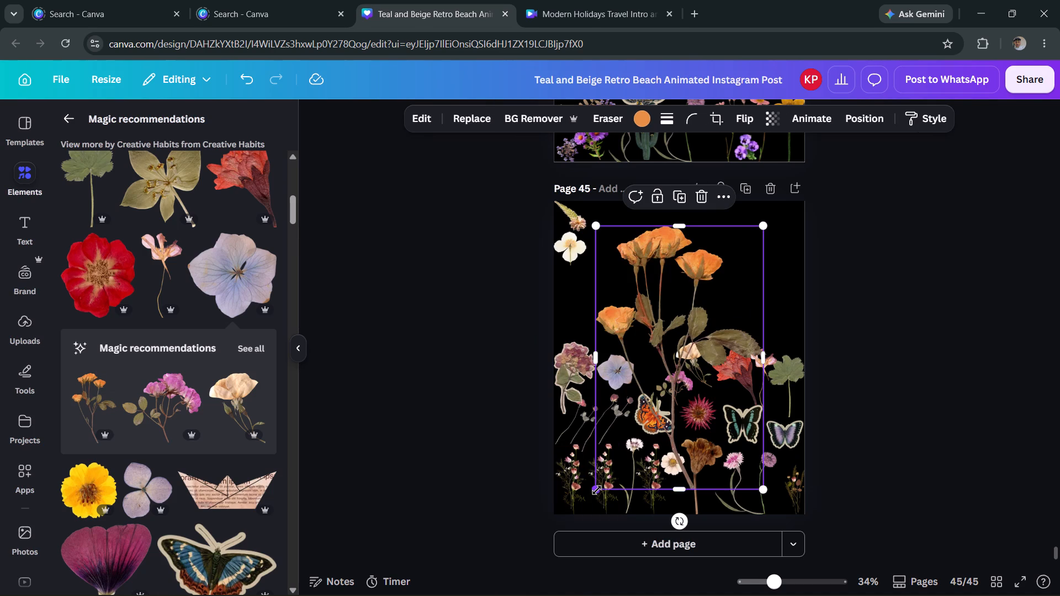
{"action": "left_click_drag", "start_coordinate": [597, 490], "coordinate": [727, 264]}
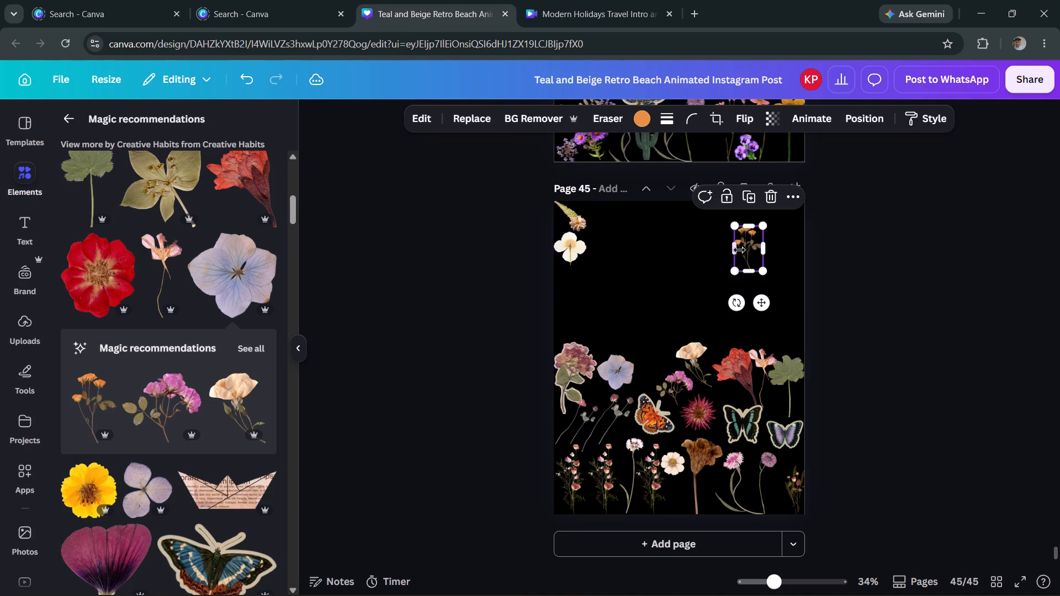
{"action": "left_click_drag", "start_coordinate": [748, 243], "coordinate": [648, 356]}
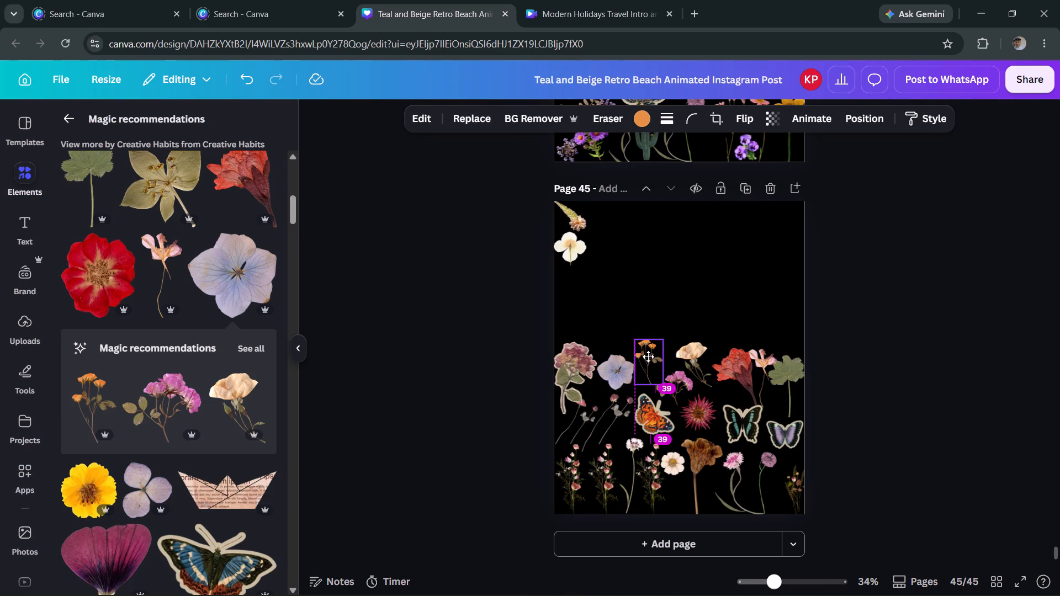
{"action": "left_click_drag", "start_coordinate": [648, 356], "coordinate": [648, 358]}
{"action": "left_click", "coordinate": [440, 345]}
Add the magenta fan-shaped petal, shrink it, and place it at the page's right edge directly above the green leaf.
{"action": "scroll", "coordinate": [218, 360], "scroll_direction": "down", "scroll_amount": 4}
{"action": "left_click", "coordinate": [115, 338]}
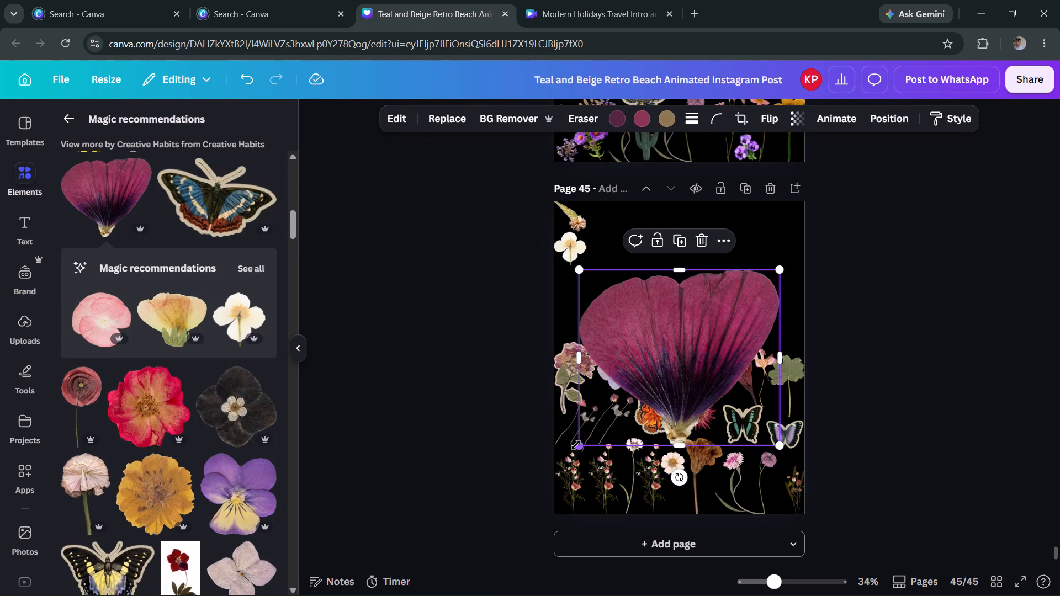
{"action": "left_click_drag", "start_coordinate": [576, 445], "coordinate": [733, 298]}
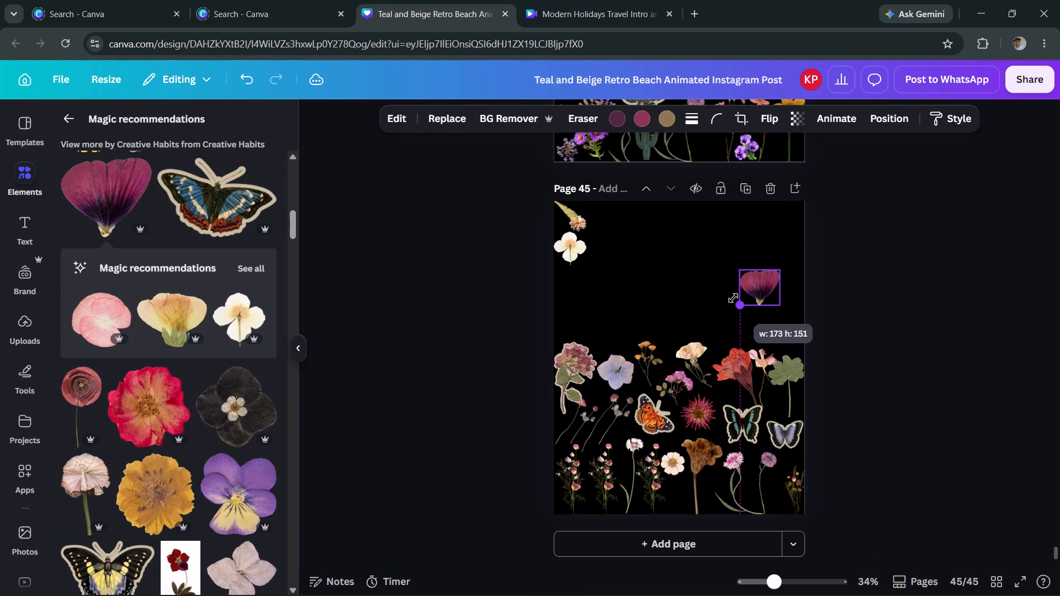
{"action": "left_click_drag", "start_coordinate": [733, 298], "coordinate": [734, 298]}
{"action": "left_click_drag", "start_coordinate": [756, 292], "coordinate": [778, 333]}
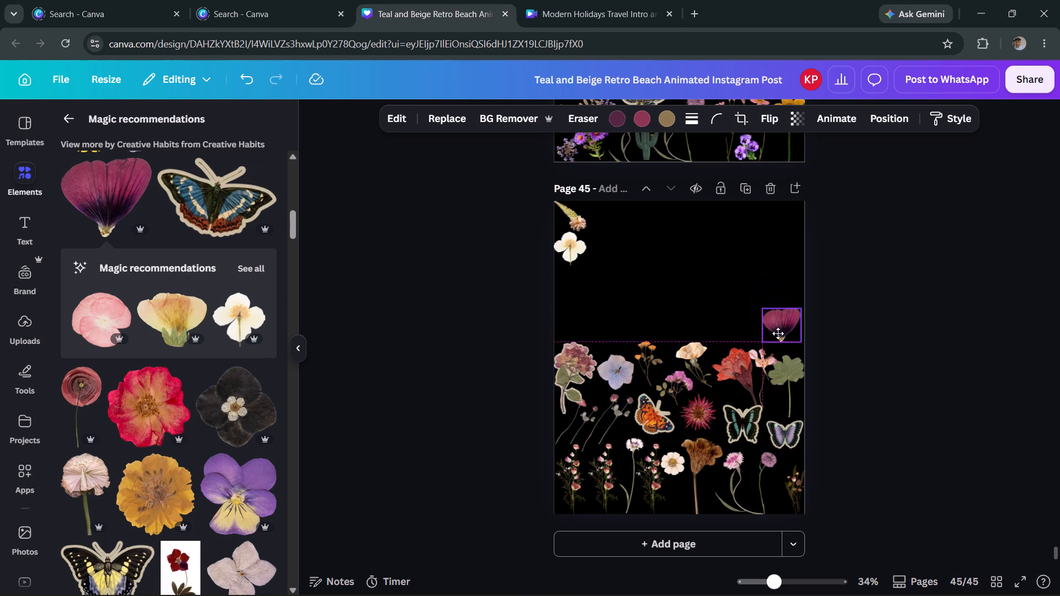
{"action": "left_click_drag", "start_coordinate": [778, 333], "coordinate": [780, 340]}
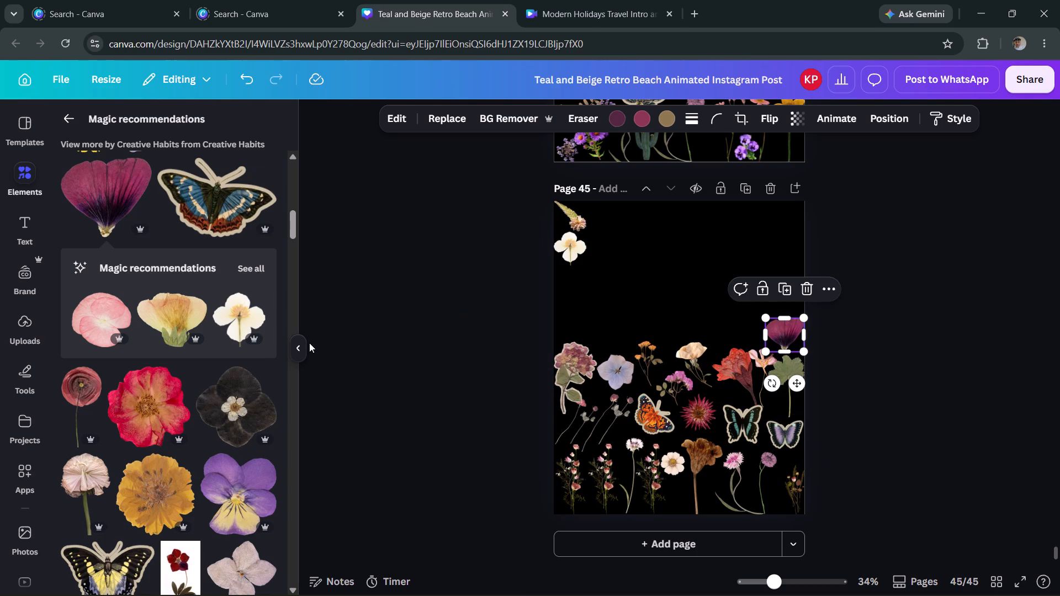
Add the round dusty-red flower with a thin stem, shrink it, and place it above the gap between the hydrangea and pale blue flower.
{"action": "left_click", "coordinate": [68, 390]}
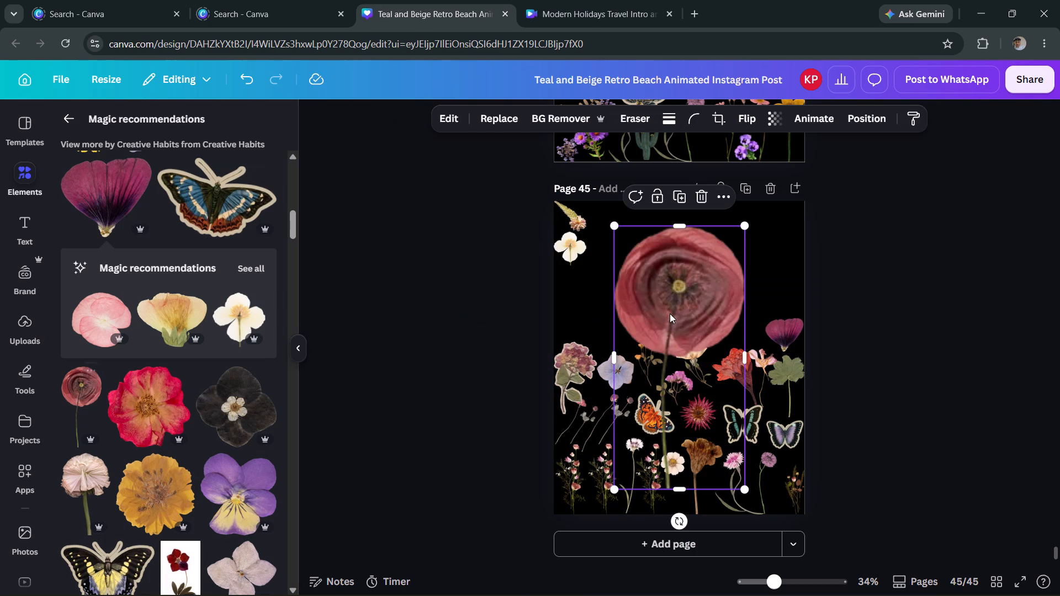
{"action": "left_click_drag", "start_coordinate": [744, 487], "coordinate": [727, 446]}
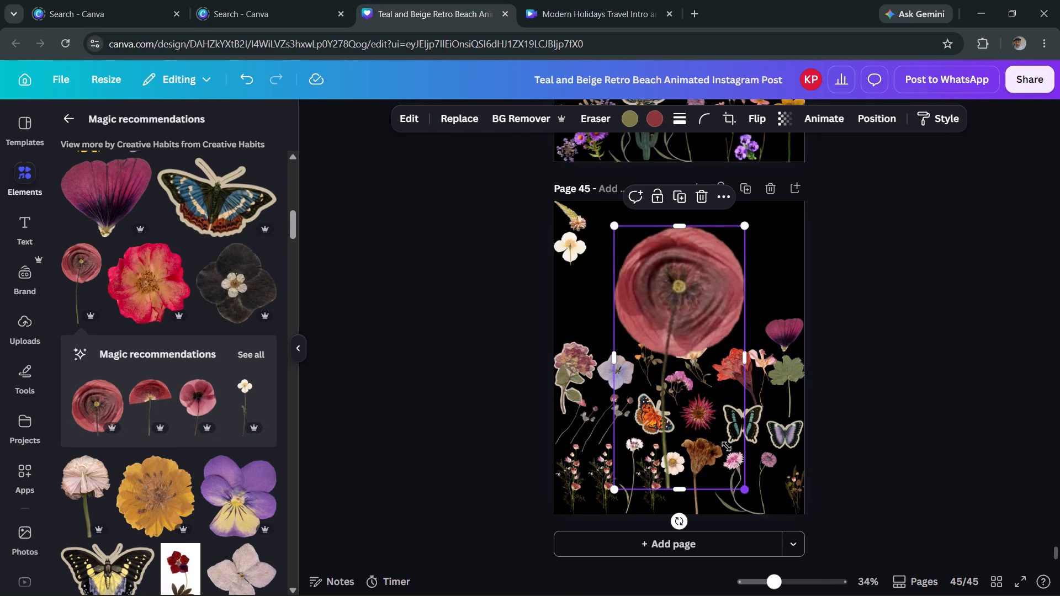
{"action": "left_click_drag", "start_coordinate": [727, 446], "coordinate": [621, 280]}
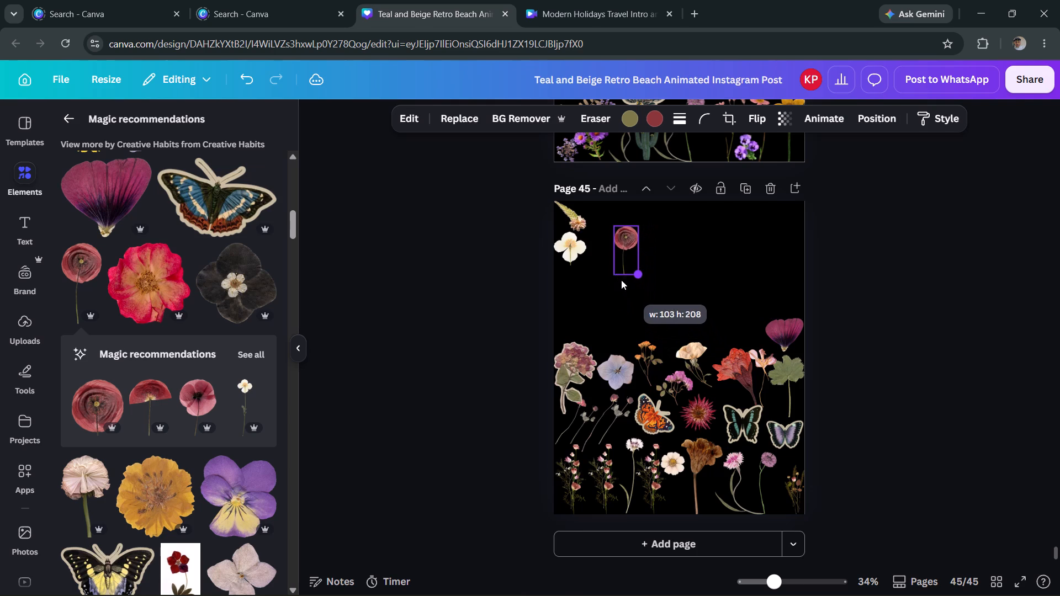
{"action": "left_click_drag", "start_coordinate": [621, 249], "coordinate": [597, 322]}
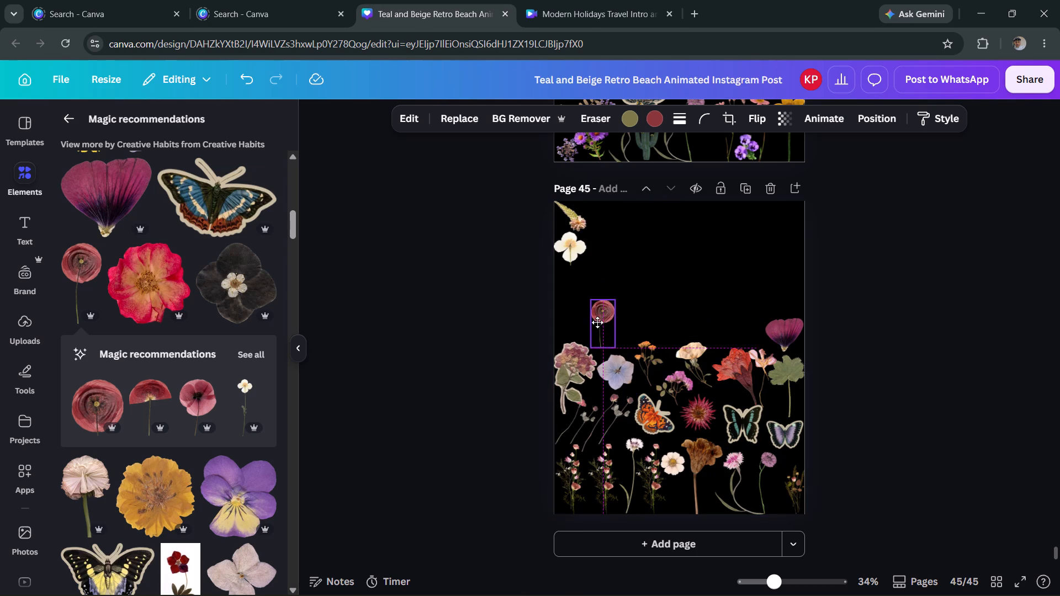
{"action": "left_click_drag", "start_coordinate": [597, 322], "coordinate": [596, 327]}
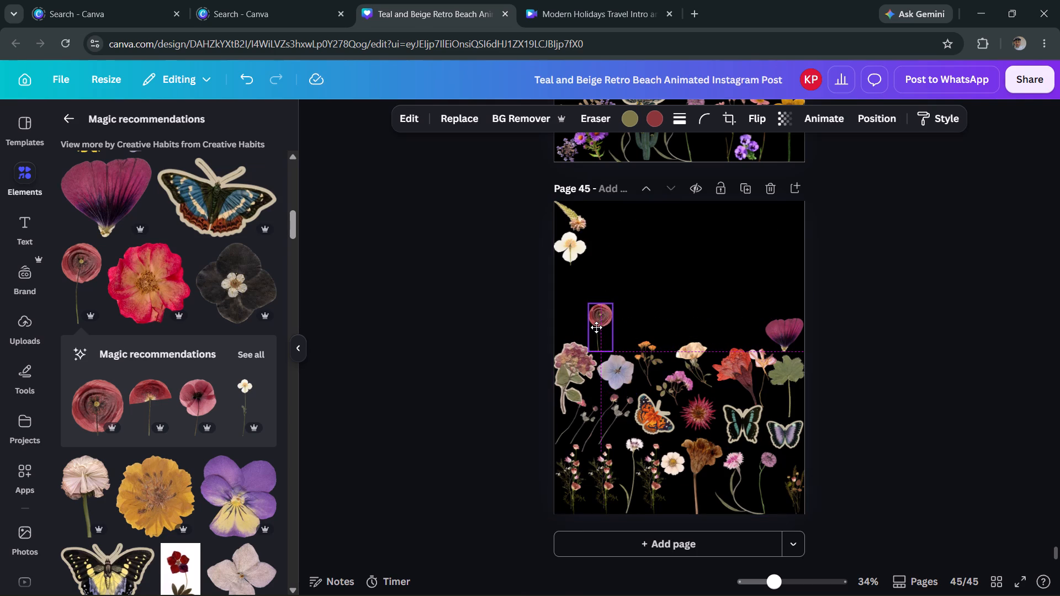
{"action": "left_click_drag", "start_coordinate": [596, 327], "coordinate": [596, 333]}
{"action": "left_click", "coordinate": [489, 327]}
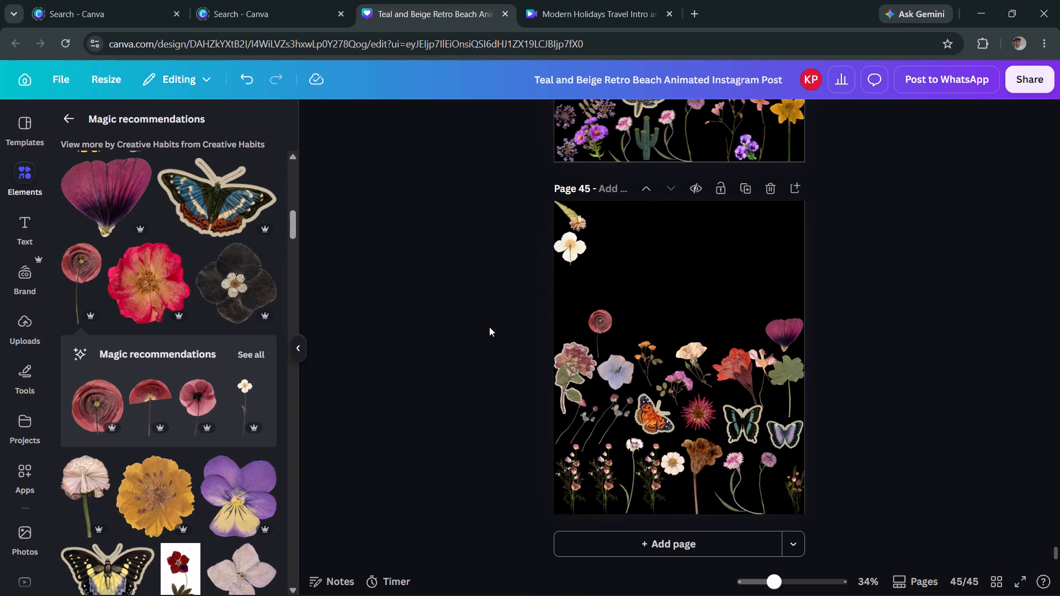
Add the half-round red poppy with a stem, shrink it, and place it above and between the orange sprig and cream flower.
{"action": "scroll", "coordinate": [197, 369], "scroll_direction": "down", "scroll_amount": 2}
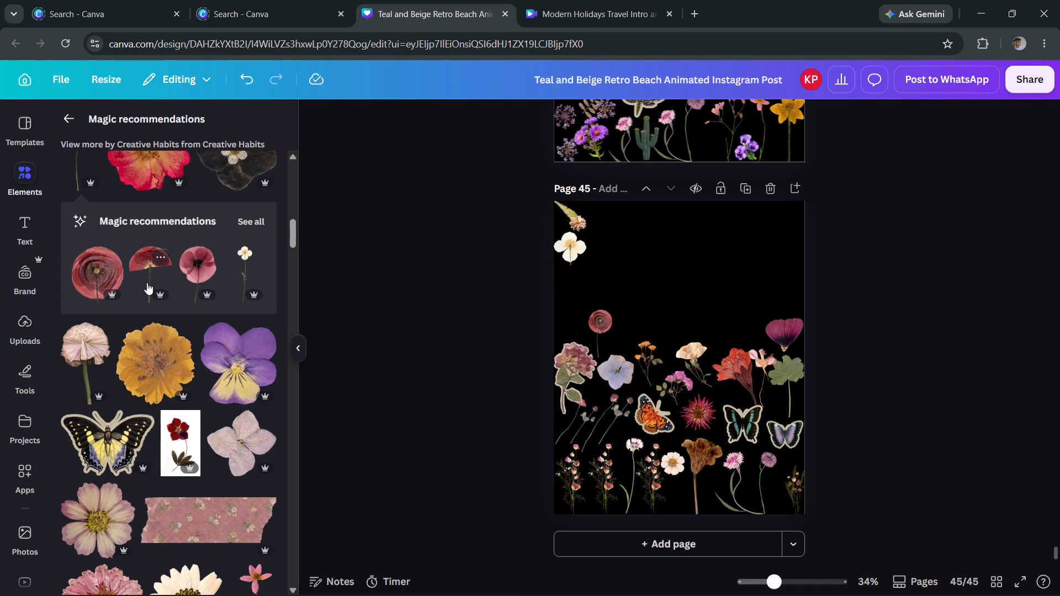
{"action": "left_click", "coordinate": [147, 280]}
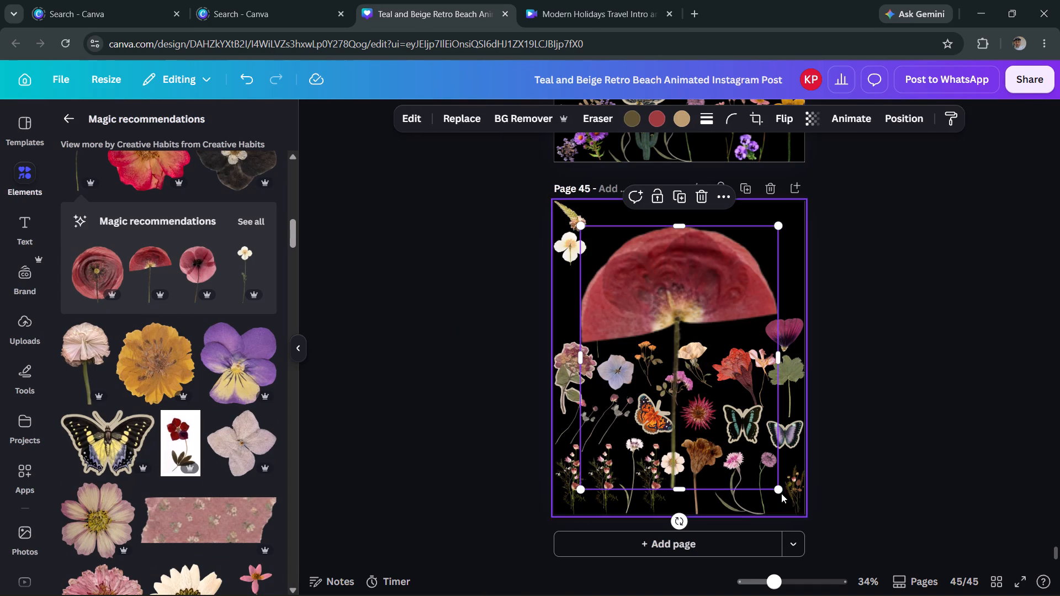
{"action": "left_click_drag", "start_coordinate": [778, 490], "coordinate": [618, 282]}
{"action": "left_click_drag", "start_coordinate": [603, 259], "coordinate": [576, 320]}
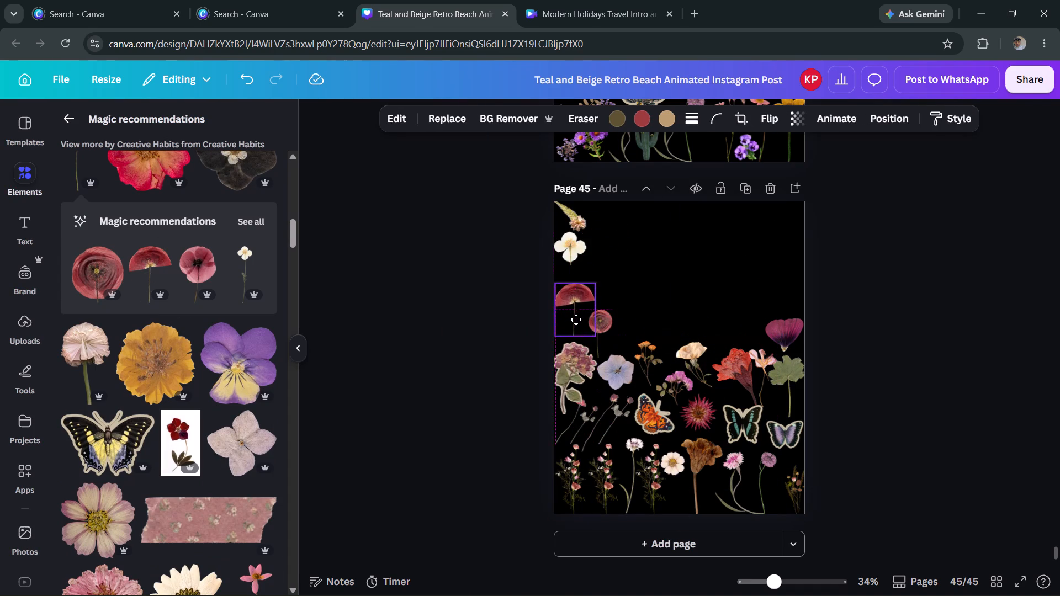
{"action": "left_click_drag", "start_coordinate": [576, 320], "coordinate": [573, 322]}
{"action": "left_click", "coordinate": [573, 322]}
{"action": "left_click_drag", "start_coordinate": [573, 322], "coordinate": [674, 347]}
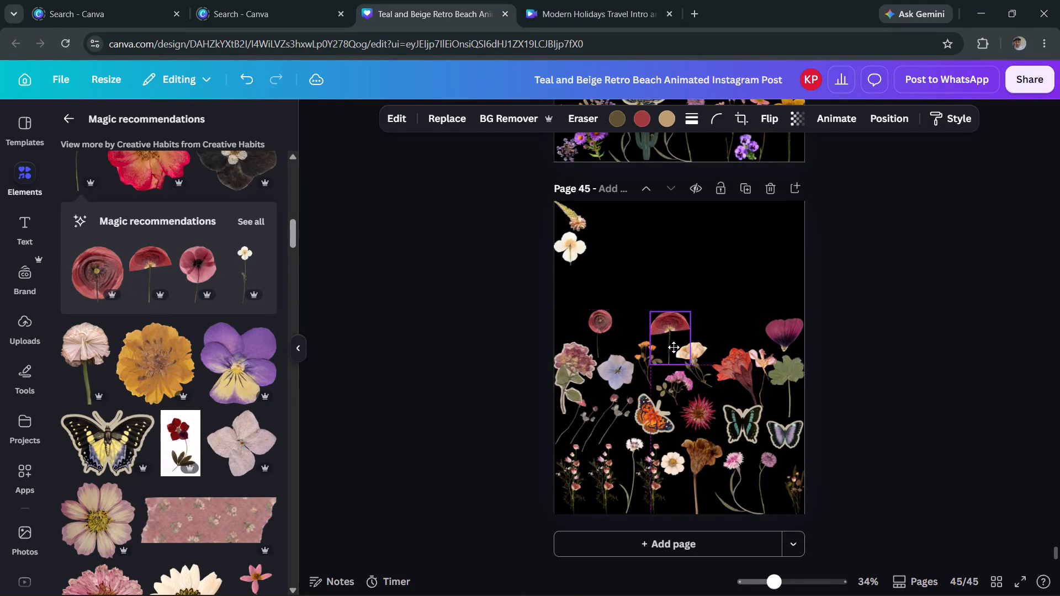
{"action": "left_click_drag", "start_coordinate": [674, 347], "coordinate": [674, 355]}
{"action": "left_click", "coordinate": [422, 329]}
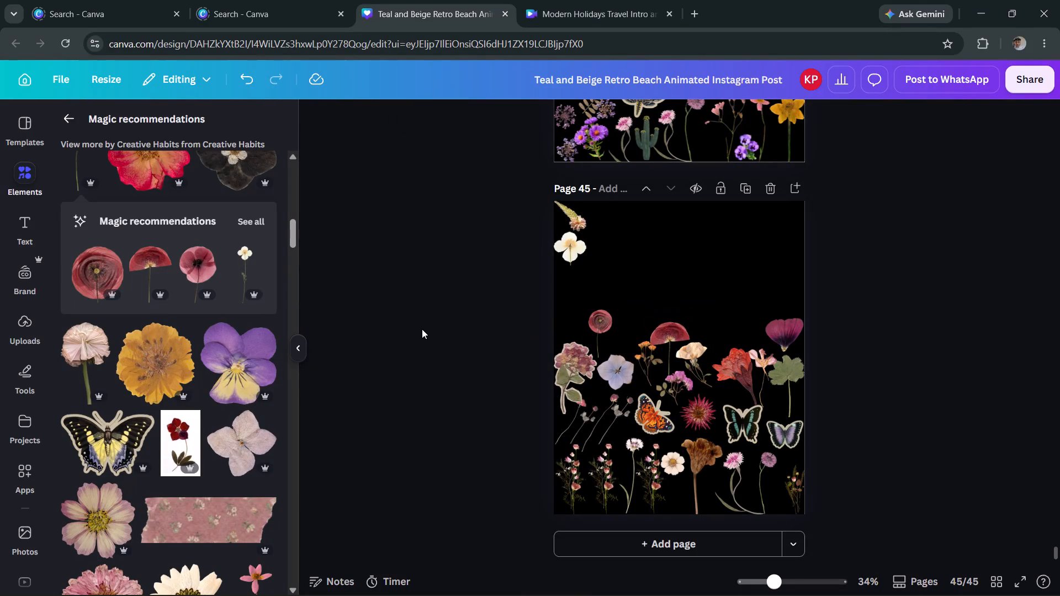
Nudge the half-round red poppy slightly upward above the orange sprig and cream flower.
{"action": "left_click", "coordinate": [669, 336]}
{"action": "key", "text": "Up"}
{"action": "key", "text": "Up"}
{"action": "key", "text": "Up"}
{"action": "key", "text": "Up"}
{"action": "key", "text": "Up"}
{"action": "key", "text": "Up"}
{"action": "key", "text": "Up"}
{"action": "key", "text": "Up"}
{"action": "key", "text": "Up"}
{"action": "key", "text": "Up"}
{"action": "key", "text": "Up"}
{"action": "key", "text": "Up"}
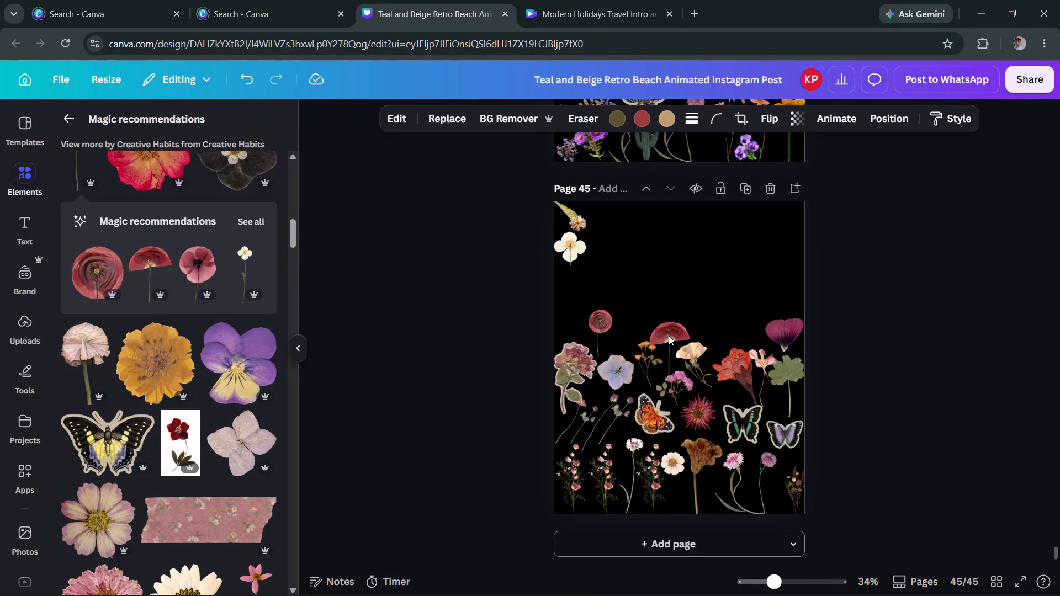
{"action": "key", "text": "Up"}
{"action": "key", "text": "Up"}
{"action": "key", "text": "Up"}
{"action": "key", "text": "Up"}
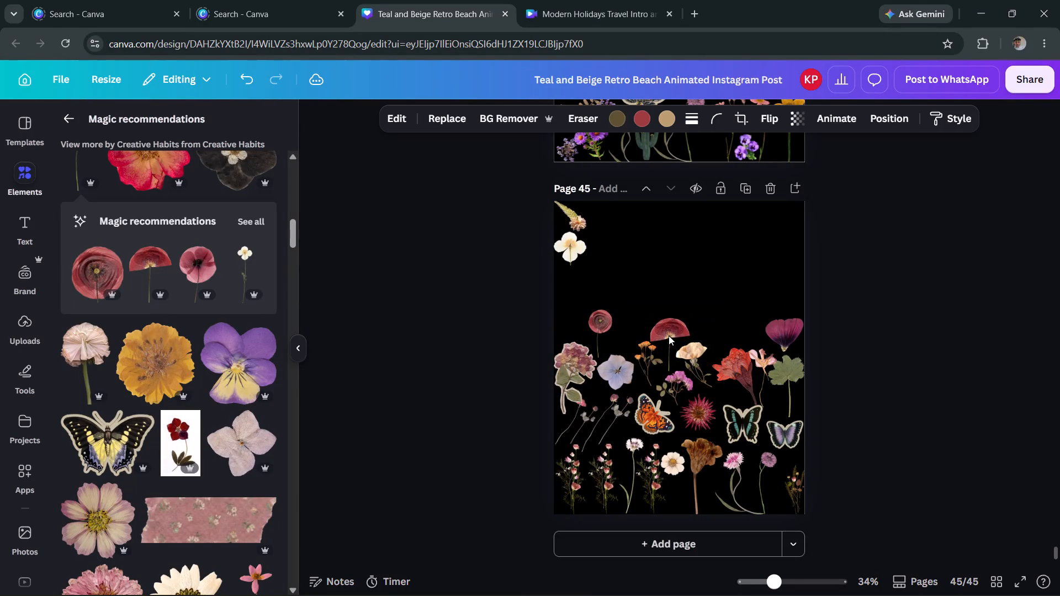
{"action": "left_click", "coordinate": [432, 290]}
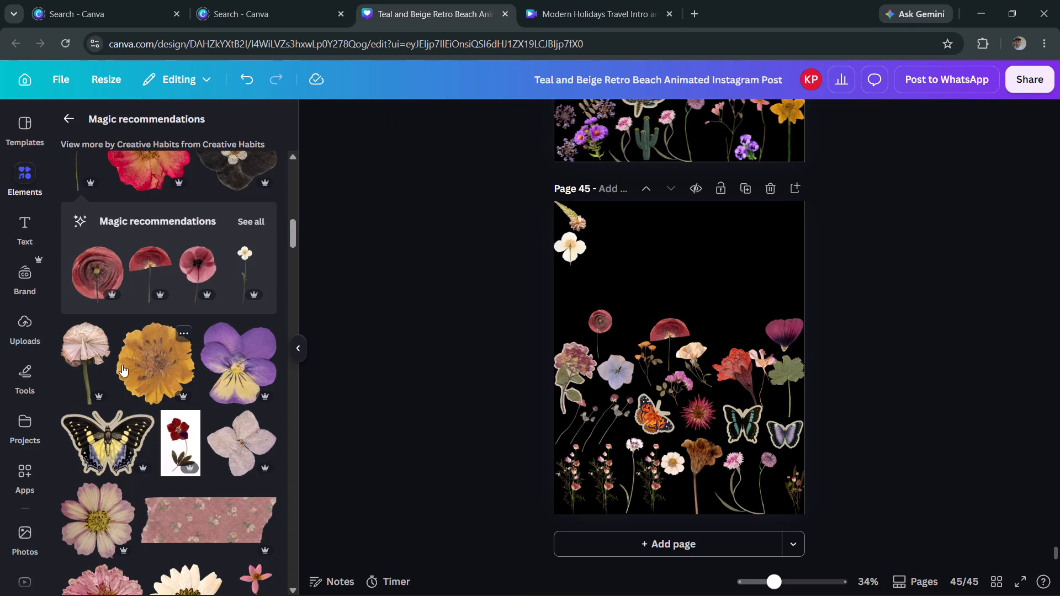
Add the pale pink ruffled flower with a thick green stem, shrink it, and place it above the red-orange flower, beside the magenta petal.
{"action": "left_click", "coordinate": [87, 362]}
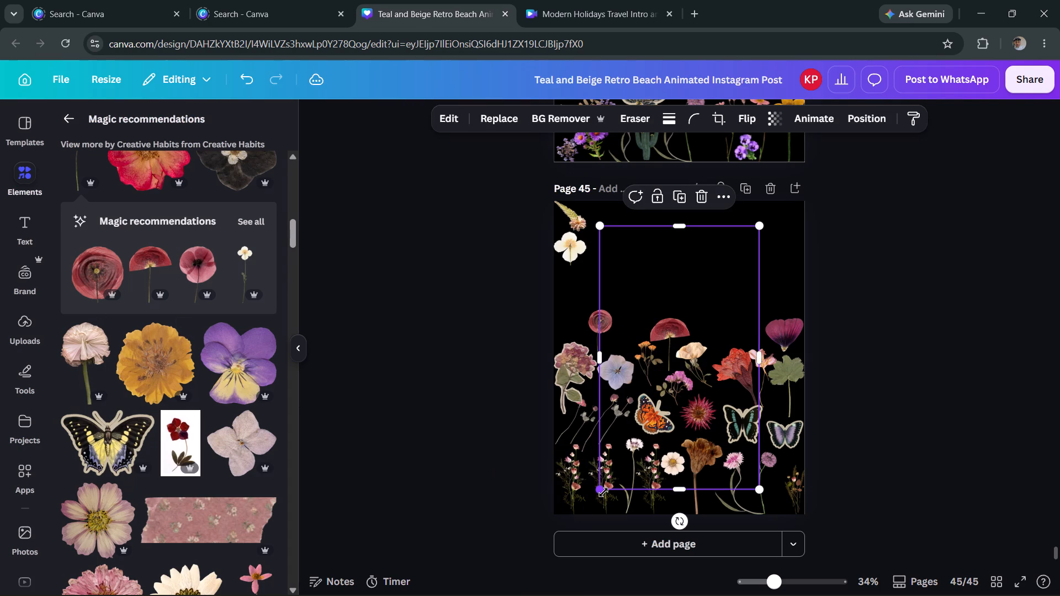
{"action": "left_click_drag", "start_coordinate": [603, 493], "coordinate": [736, 282]}
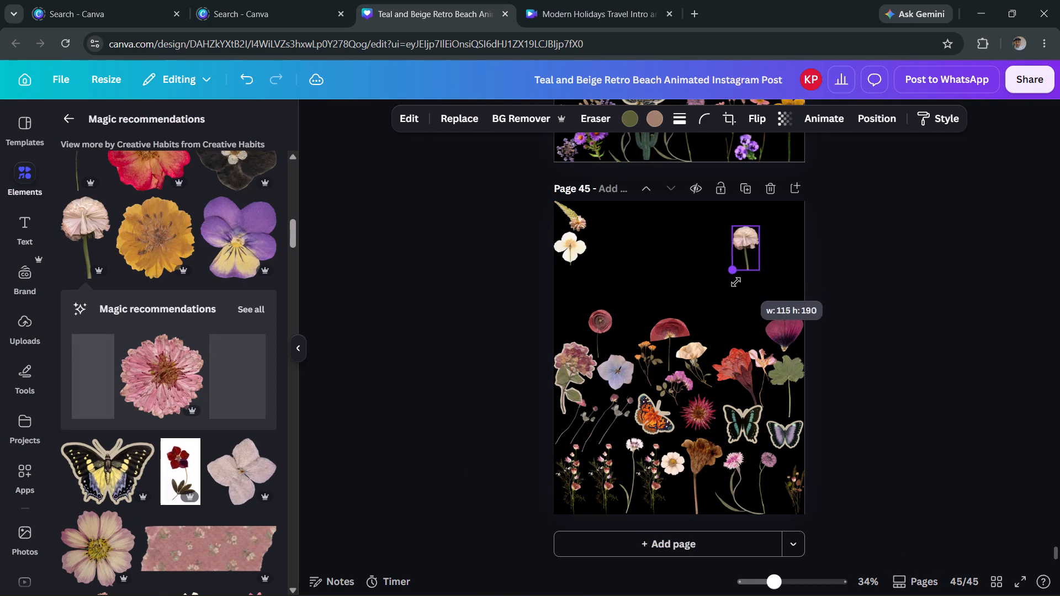
{"action": "left_click_drag", "start_coordinate": [736, 282], "coordinate": [734, 285]}
{"action": "left_click_drag", "start_coordinate": [739, 251], "coordinate": [739, 317]}
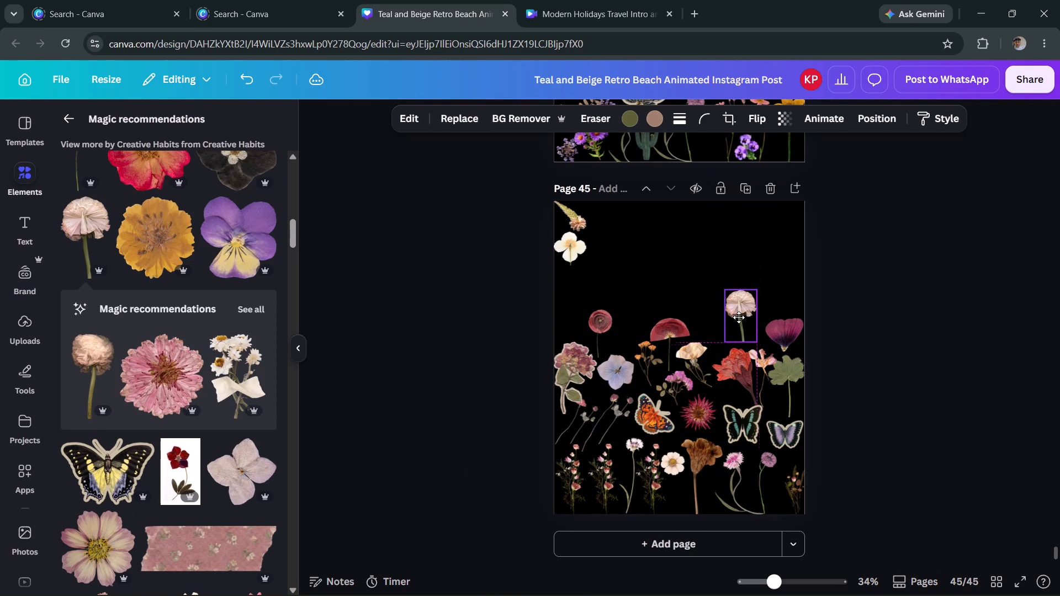
{"action": "left_click_drag", "start_coordinate": [739, 317], "coordinate": [746, 322]}
{"action": "left_click", "coordinate": [430, 286]}
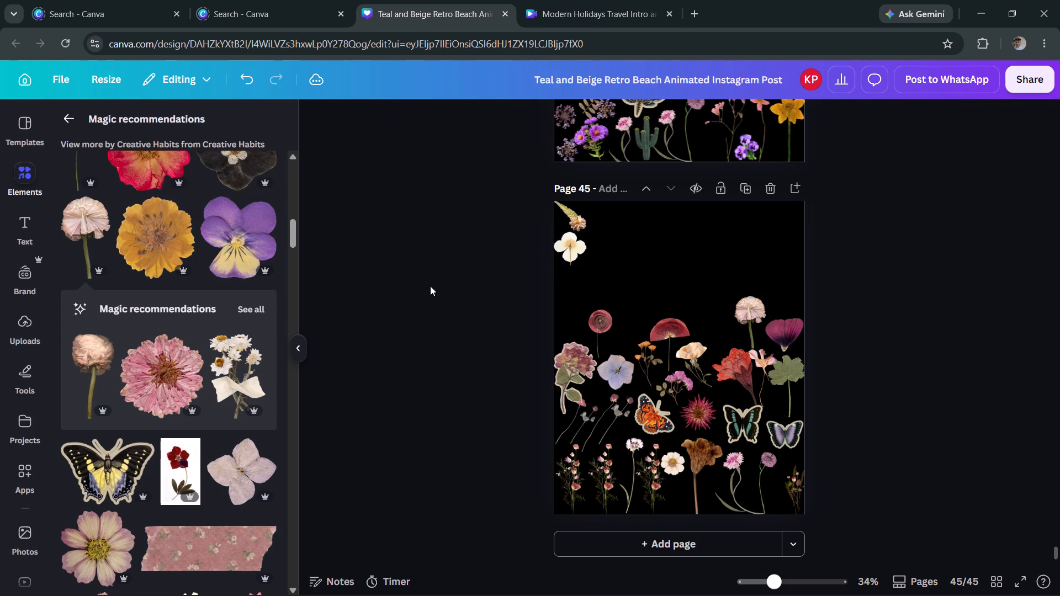
Add the pink star-shaped flower with a long green stem, shrink it, and place it at the page's left edge directly above the hydrangea.
{"action": "scroll", "coordinate": [184, 400], "scroll_direction": "down", "scroll_amount": 2}
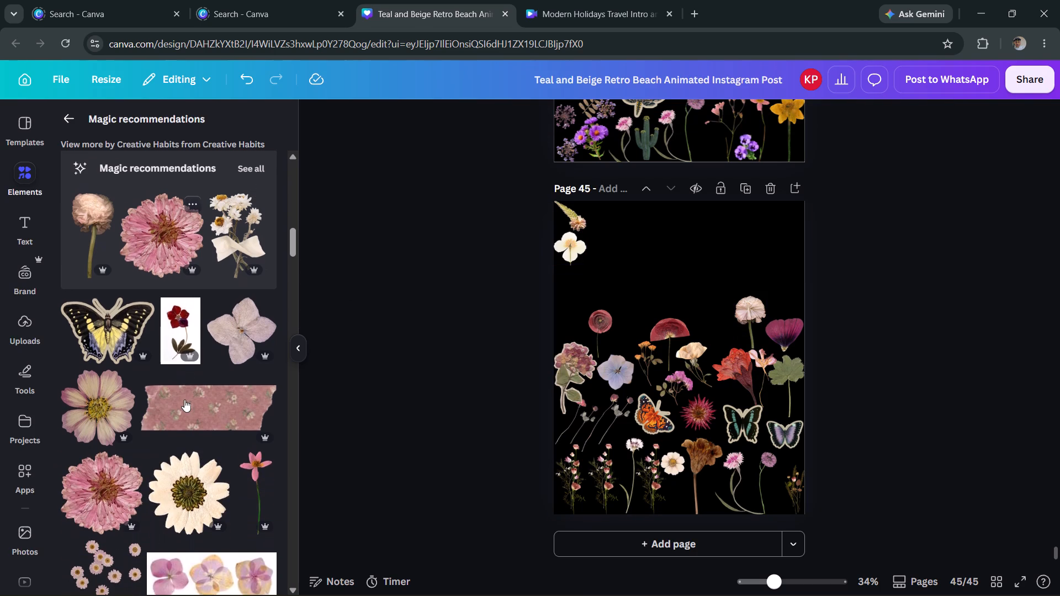
{"action": "scroll", "coordinate": [184, 400], "scroll_direction": "down", "scroll_amount": 1}
{"action": "left_click", "coordinate": [248, 461]}
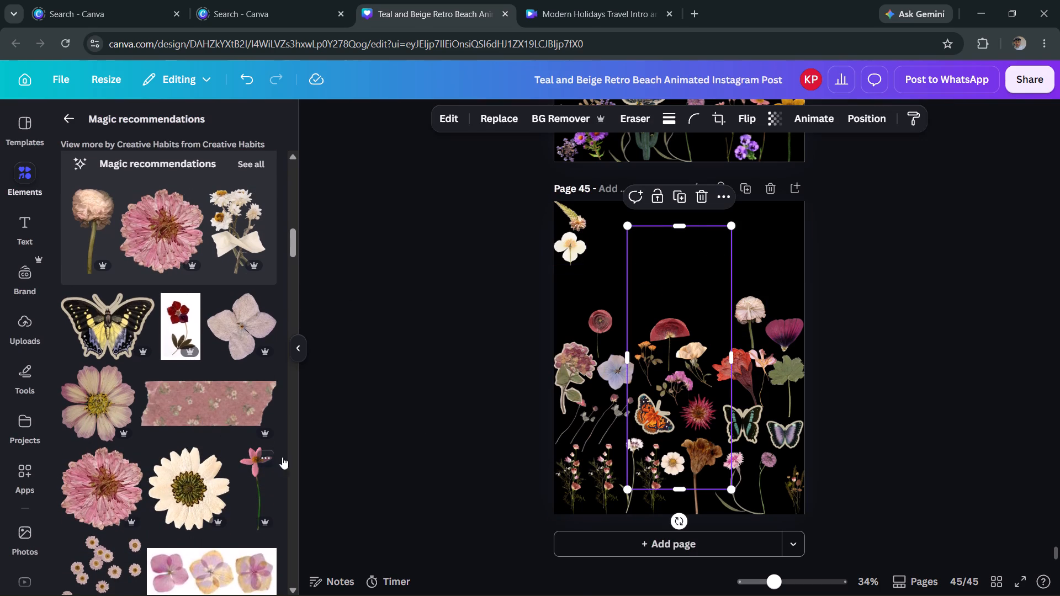
{"action": "left_click_drag", "start_coordinate": [733, 487], "coordinate": [730, 483]}
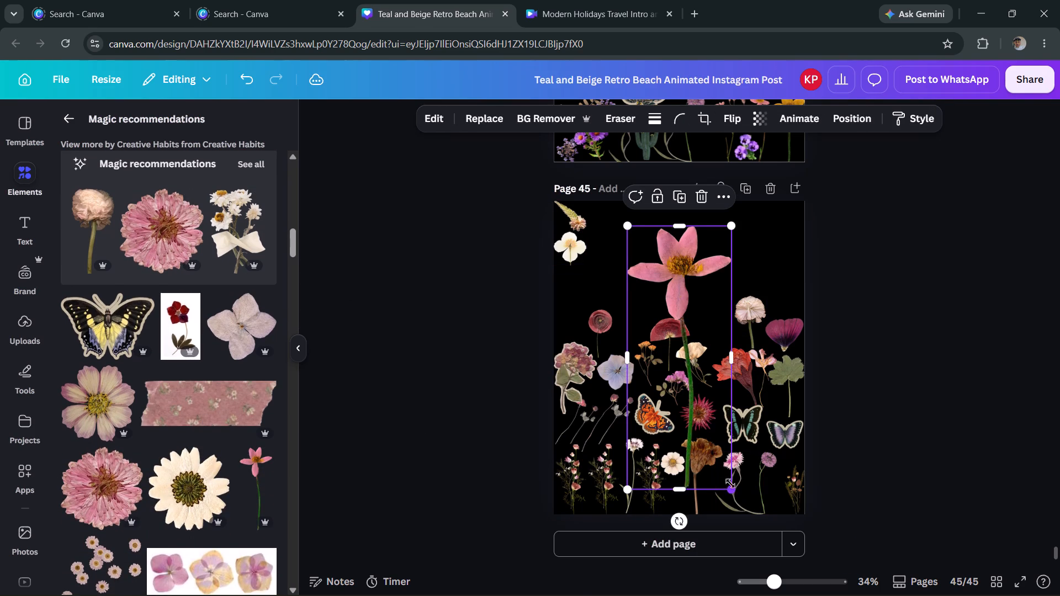
{"action": "left_click_drag", "start_coordinate": [730, 483], "coordinate": [648, 289]}
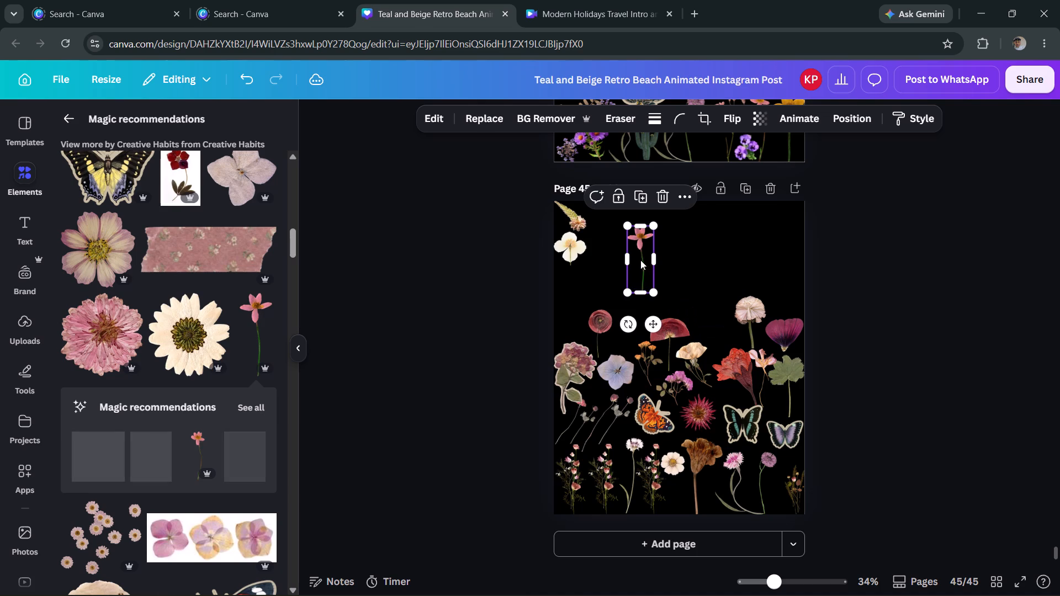
{"action": "left_click_drag", "start_coordinate": [640, 260], "coordinate": [569, 302]}
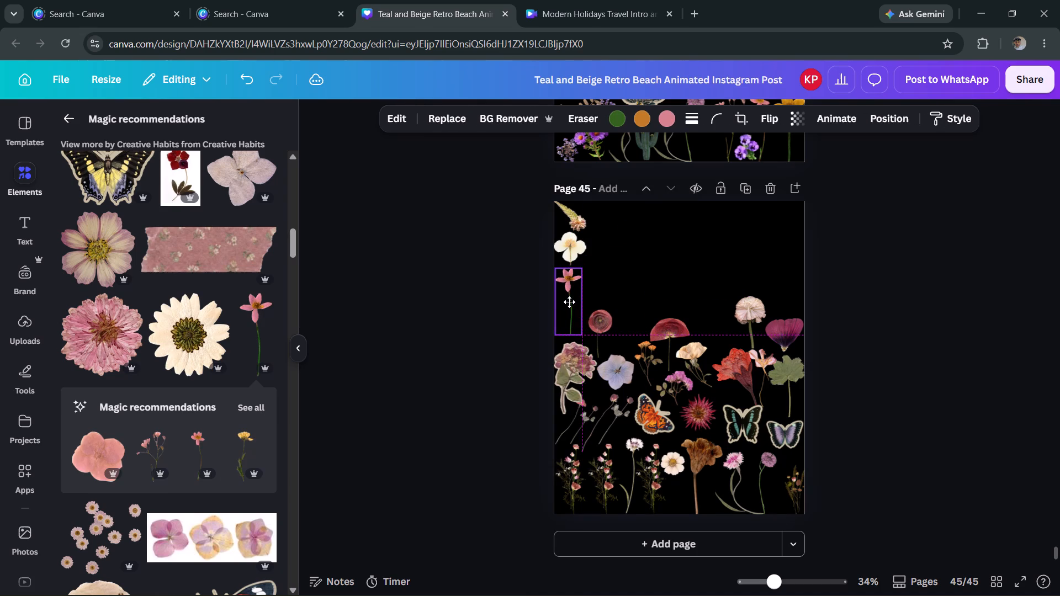
{"action": "left_click_drag", "start_coordinate": [569, 302], "coordinate": [568, 306]}
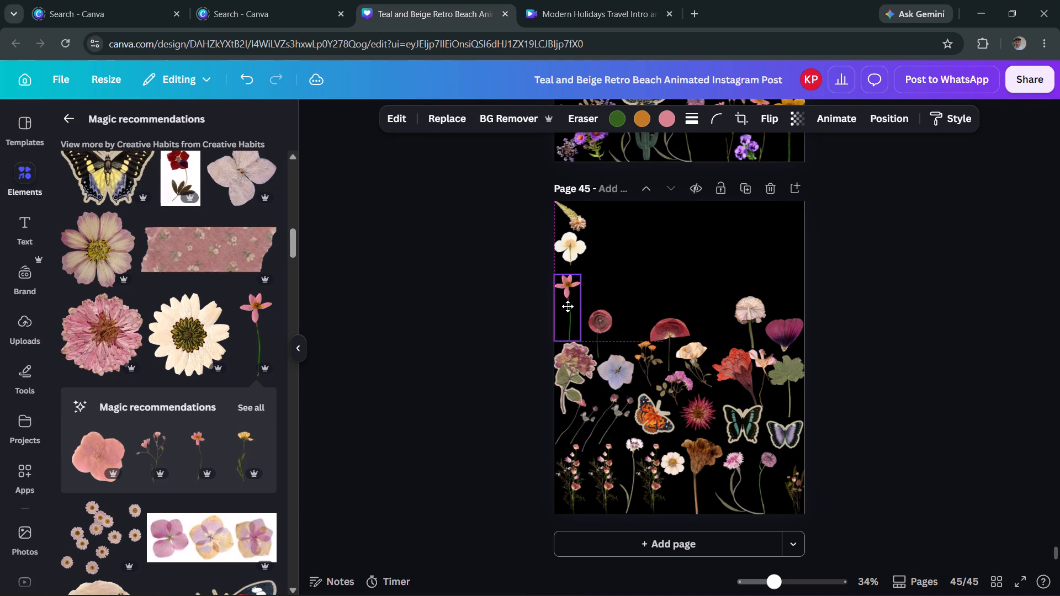
Nudge the pink star-shaped flower slightly into its final spot at the page's left edge above the hydrangea.
{"action": "left_click_drag", "start_coordinate": [568, 306], "coordinate": [569, 307]}
{"action": "left_click", "coordinate": [495, 299]}
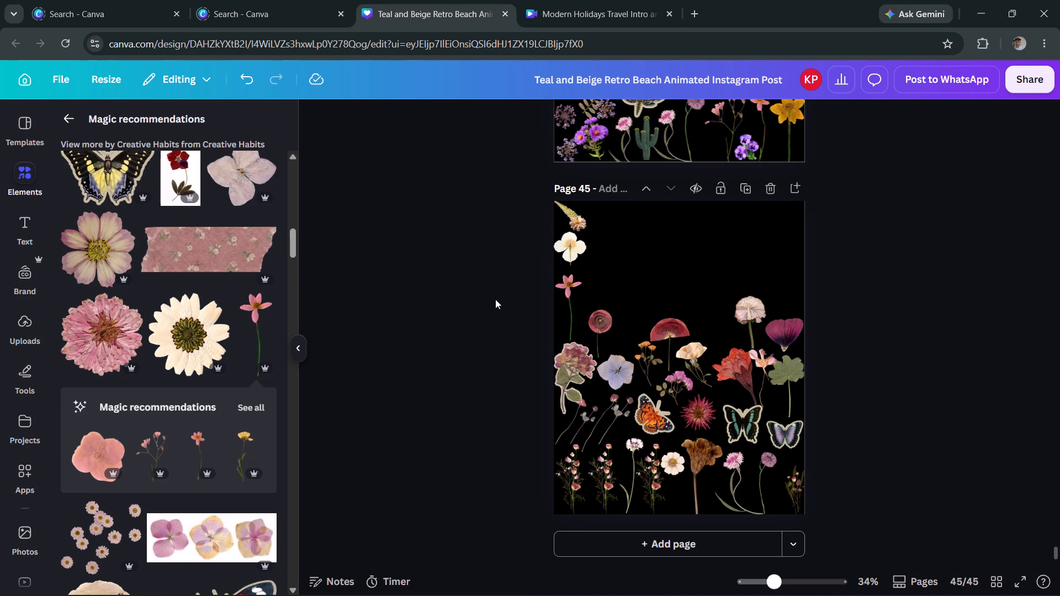
Add the yellow flower with a thin leafy stem, shrink it, and place it between the round red flower and the half-round poppy.
{"action": "left_click", "coordinate": [239, 438]}
{"action": "left_click_drag", "start_coordinate": [725, 487], "coordinate": [649, 283]}
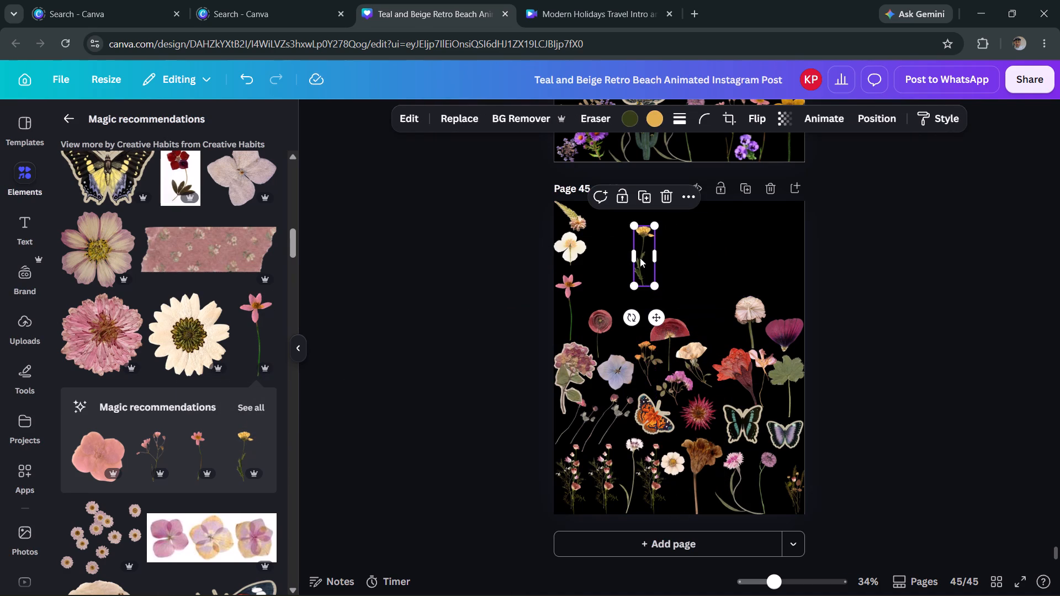
{"action": "left_click_drag", "start_coordinate": [640, 258], "coordinate": [625, 325]}
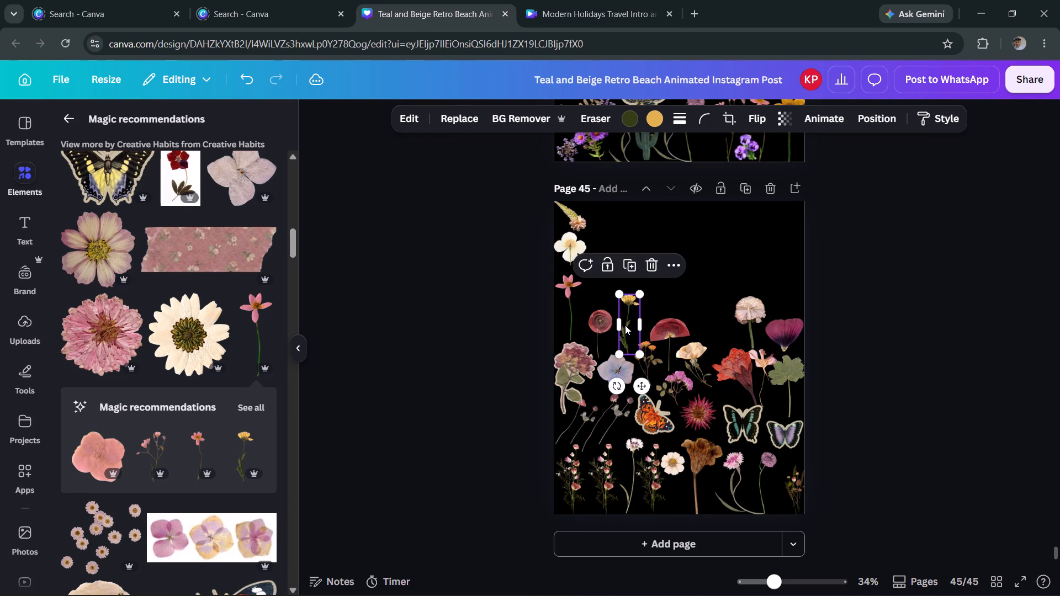
{"action": "left_click", "coordinate": [467, 309]}
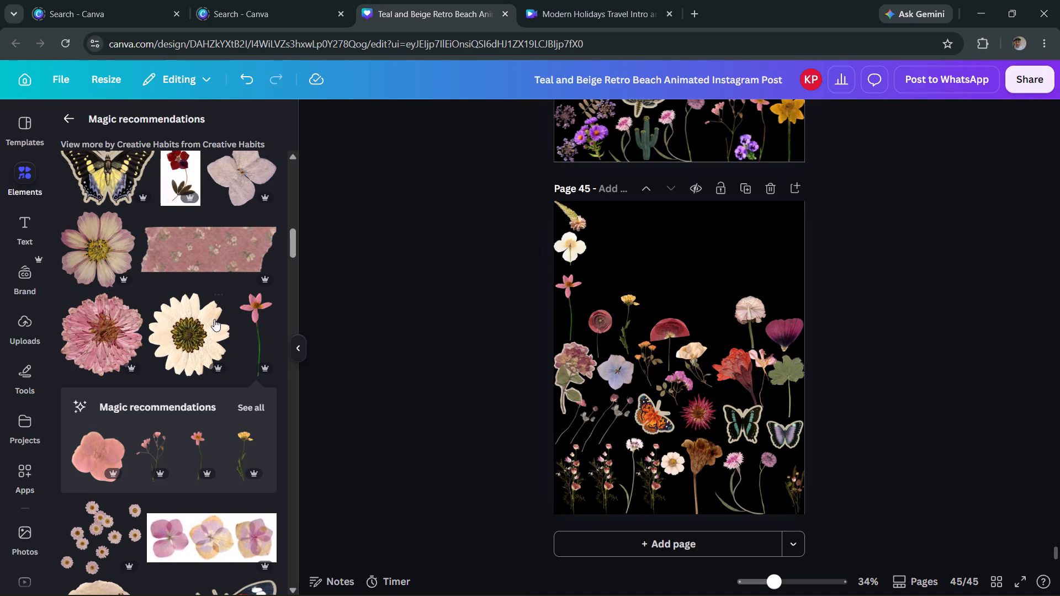
Add the cluster of scattered small pink daisies, shrink it, and place it between the half-round poppy and the pale ruffled flower.
{"action": "scroll", "coordinate": [214, 319], "scroll_direction": "down", "scroll_amount": 3}
{"action": "left_click", "coordinate": [95, 351]}
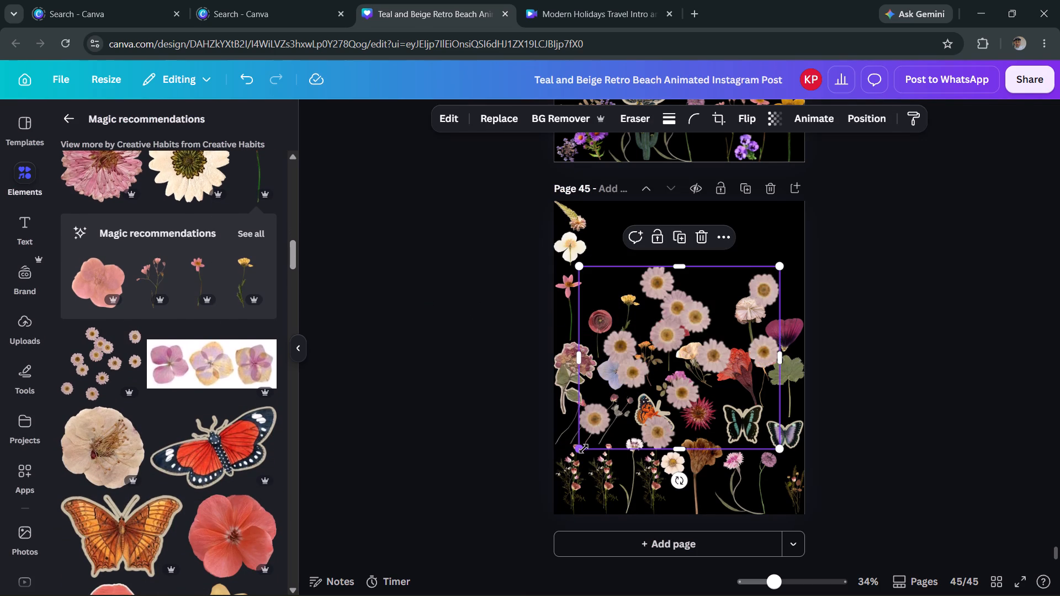
{"action": "left_click_drag", "start_coordinate": [584, 449], "coordinate": [740, 297]}
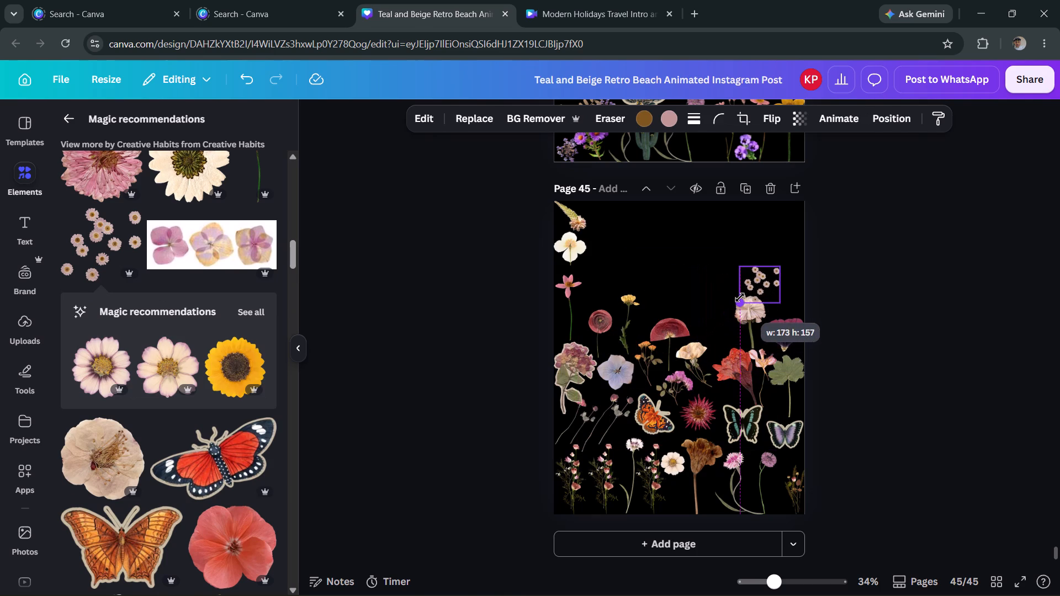
{"action": "left_click_drag", "start_coordinate": [740, 297], "coordinate": [740, 296]}
{"action": "left_click_drag", "start_coordinate": [758, 277], "coordinate": [706, 308]}
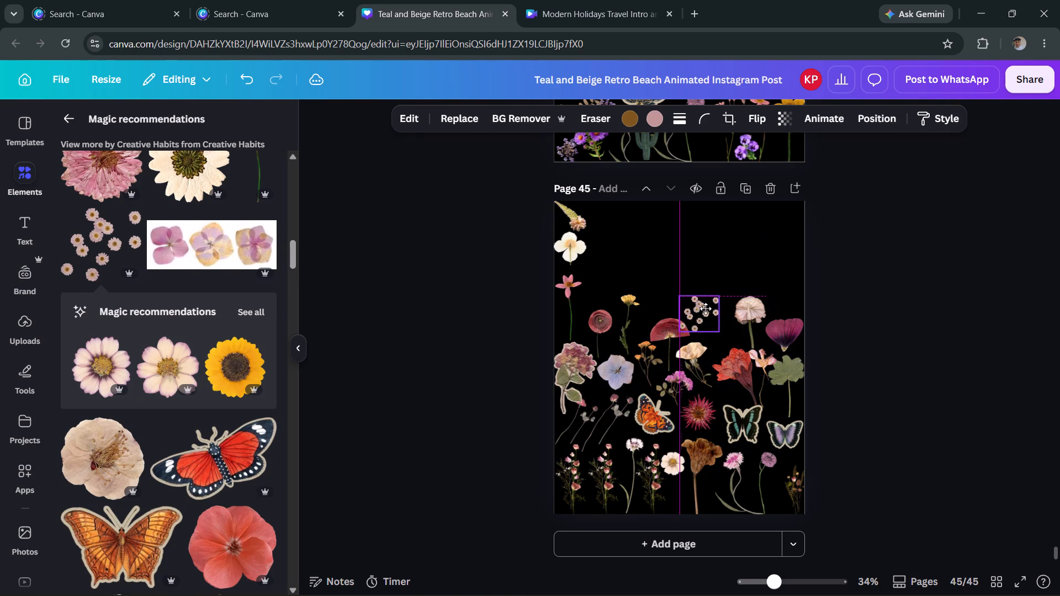
{"action": "left_click_drag", "start_coordinate": [706, 308], "coordinate": [712, 313]}
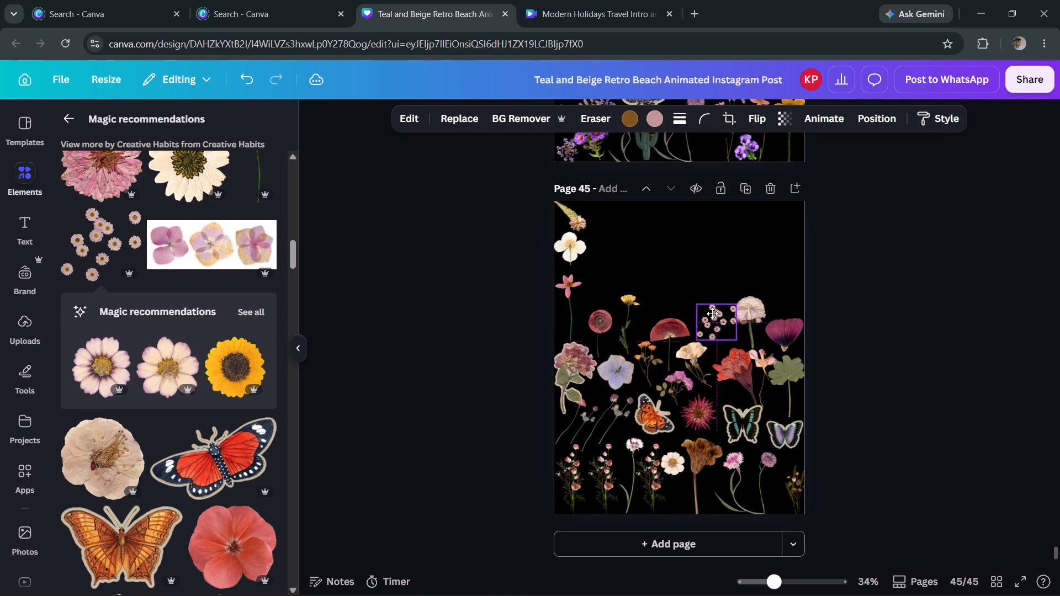
{"action": "left_click_drag", "start_coordinate": [712, 313], "coordinate": [711, 311]}
{"action": "left_click", "coordinate": [490, 343]}
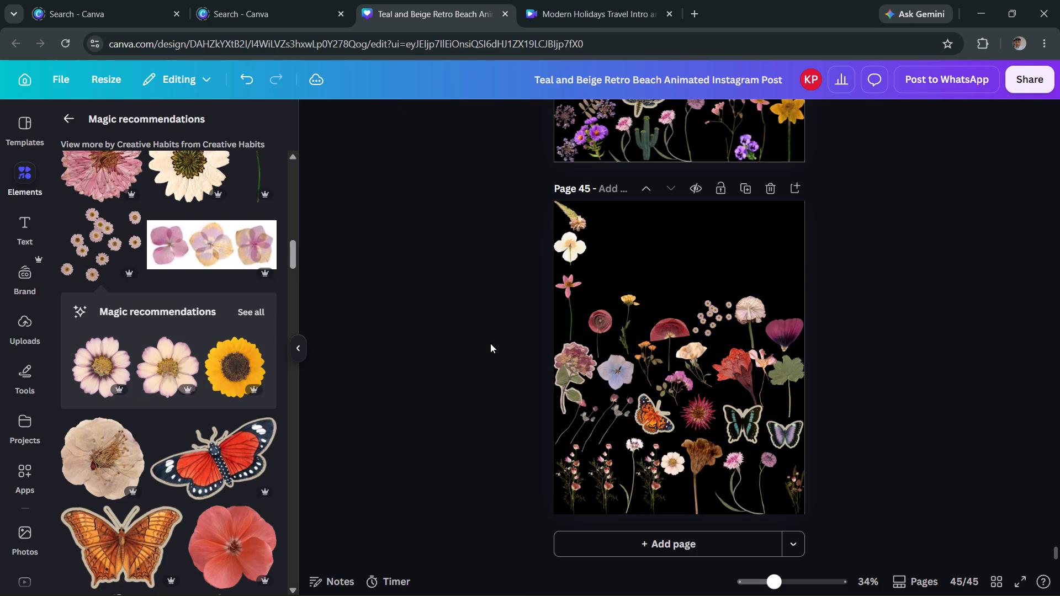
Add the red butterfly with black-and-white wing edges, shrink it, and place it at the page's top beside the corner flower sprig.
{"action": "left_click", "coordinate": [208, 462]}
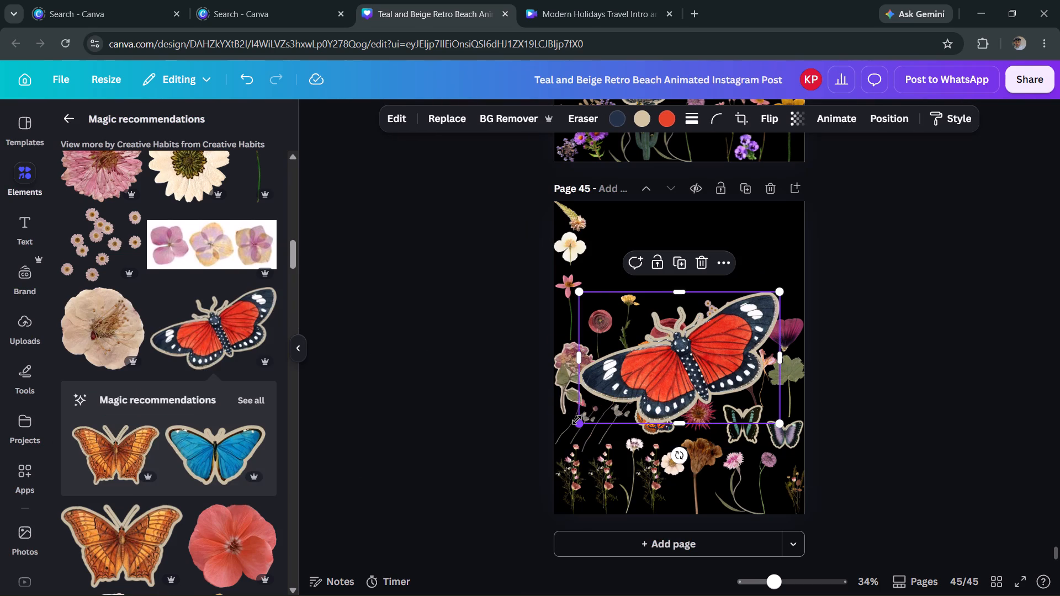
{"action": "left_click_drag", "start_coordinate": [581, 423], "coordinate": [735, 332]}
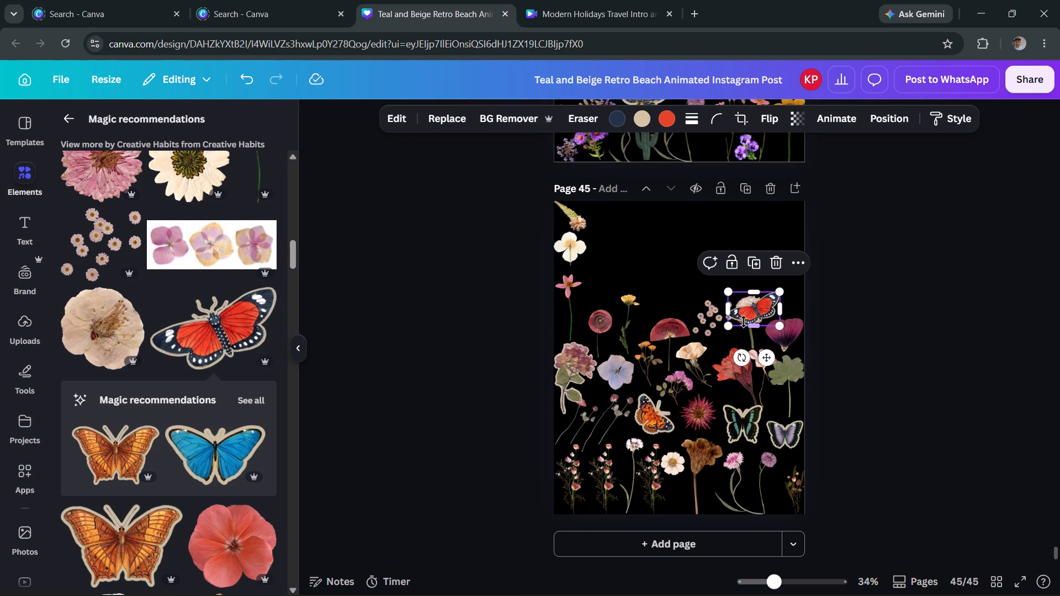
{"action": "left_click_drag", "start_coordinate": [749, 317], "coordinate": [608, 230]}
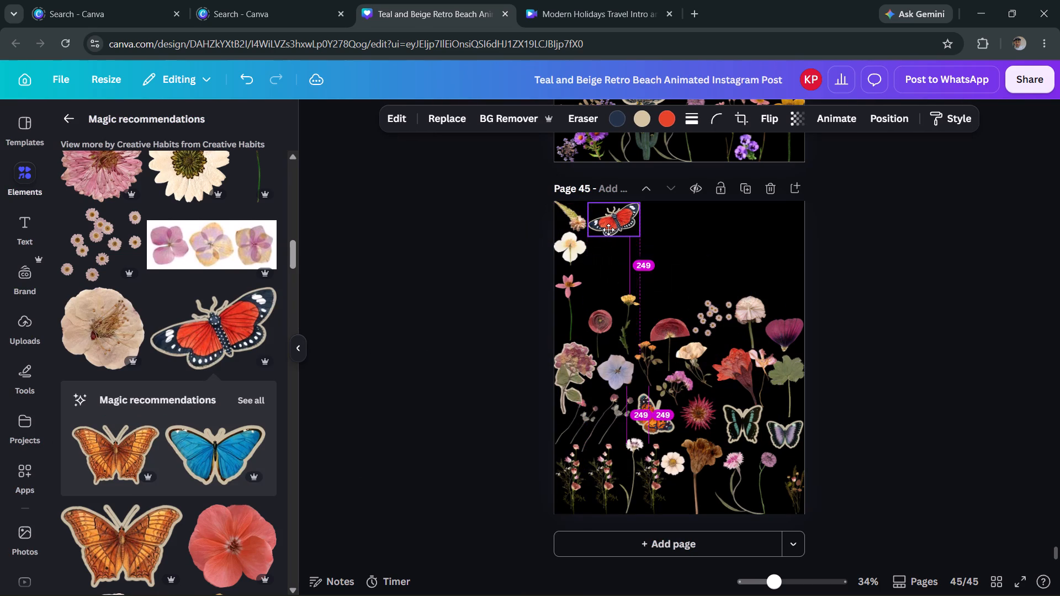
{"action": "left_click_drag", "start_coordinate": [608, 230], "coordinate": [609, 230]}
{"action": "left_click", "coordinate": [417, 251]}
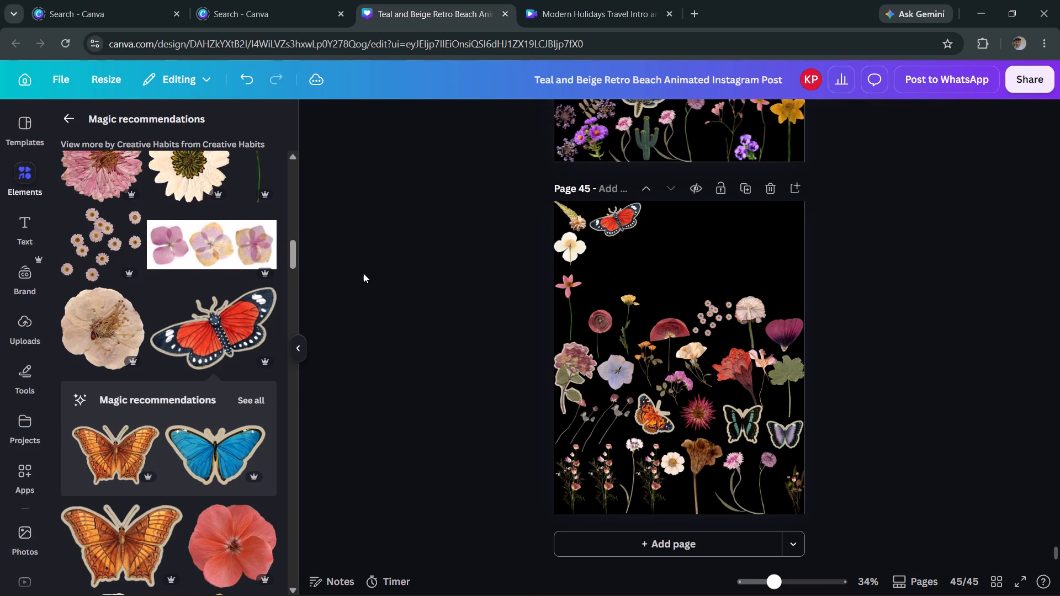
Add the blue butterfly, shrink it to about 148 wide, and place it at the page's top just right of the red butterfly.
{"action": "left_click", "coordinate": [211, 450]}
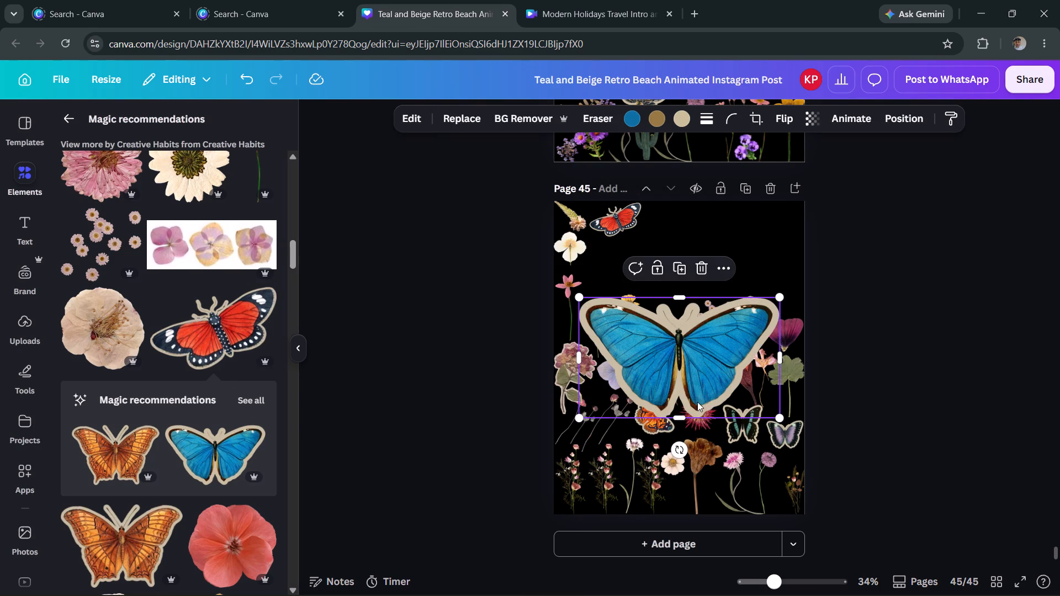
{"action": "left_click_drag", "start_coordinate": [580, 416], "coordinate": [748, 320]}
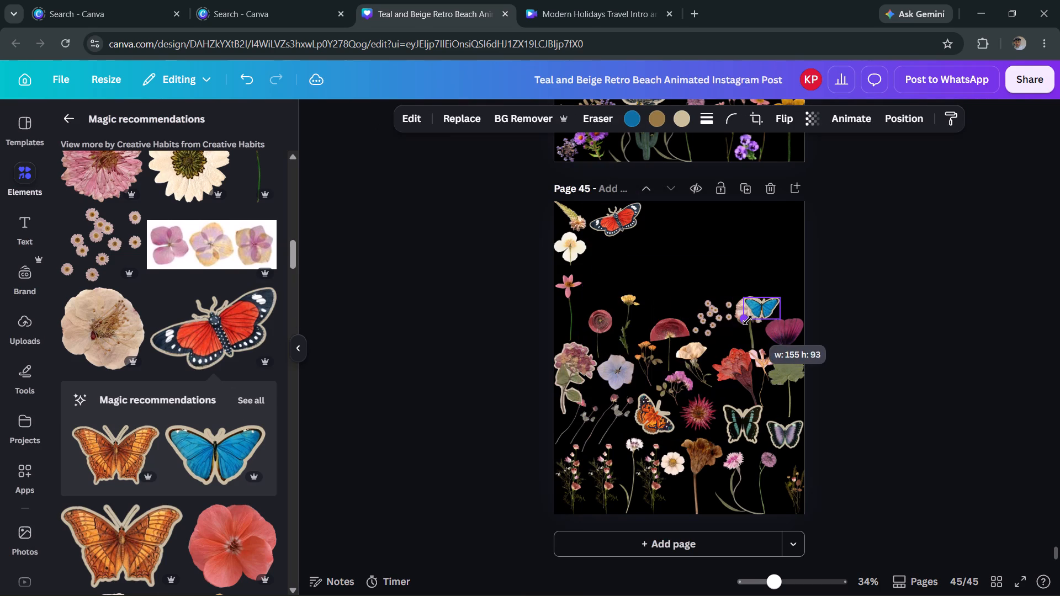
{"action": "left_click_drag", "start_coordinate": [748, 320], "coordinate": [748, 320]}
{"action": "left_click_drag", "start_coordinate": [761, 302], "coordinate": [664, 229]}
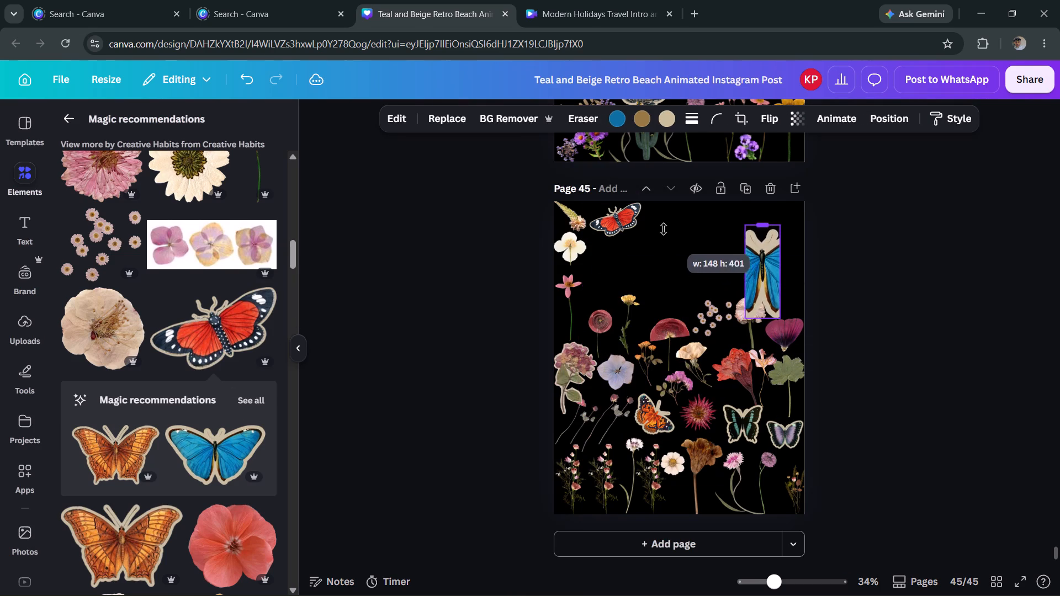
{"action": "left_click_drag", "start_coordinate": [664, 229], "coordinate": [703, 305]}
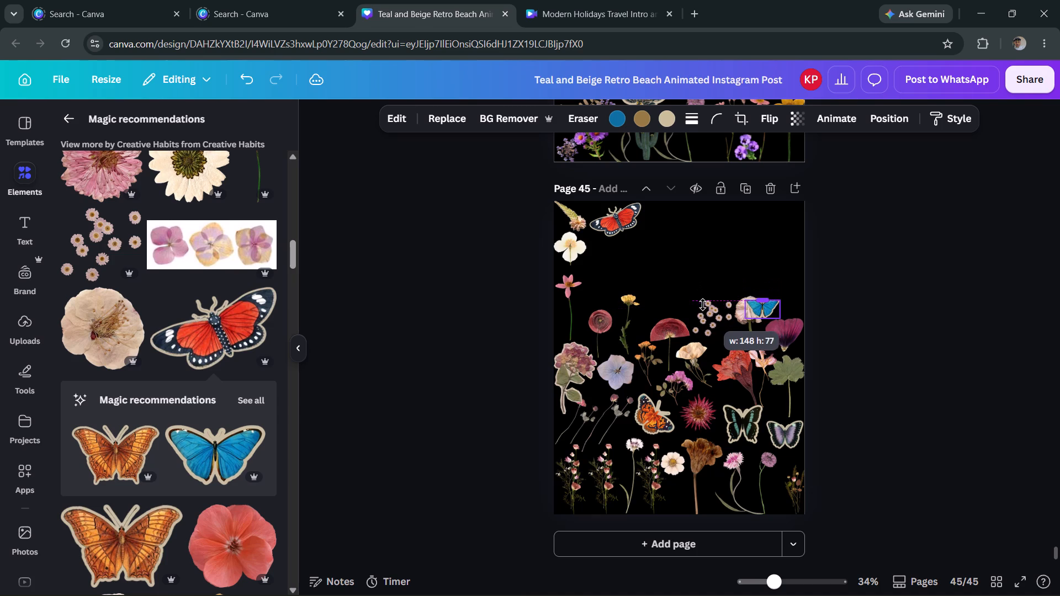
{"action": "left_click_drag", "start_coordinate": [703, 305], "coordinate": [703, 297]}
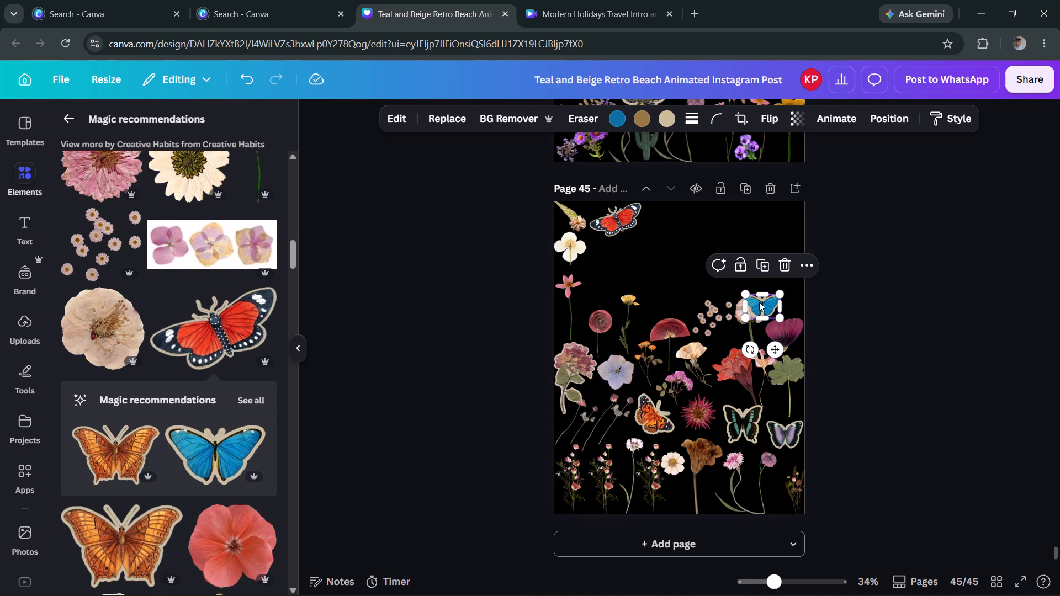
{"action": "left_click_drag", "start_coordinate": [762, 305], "coordinate": [665, 219]}
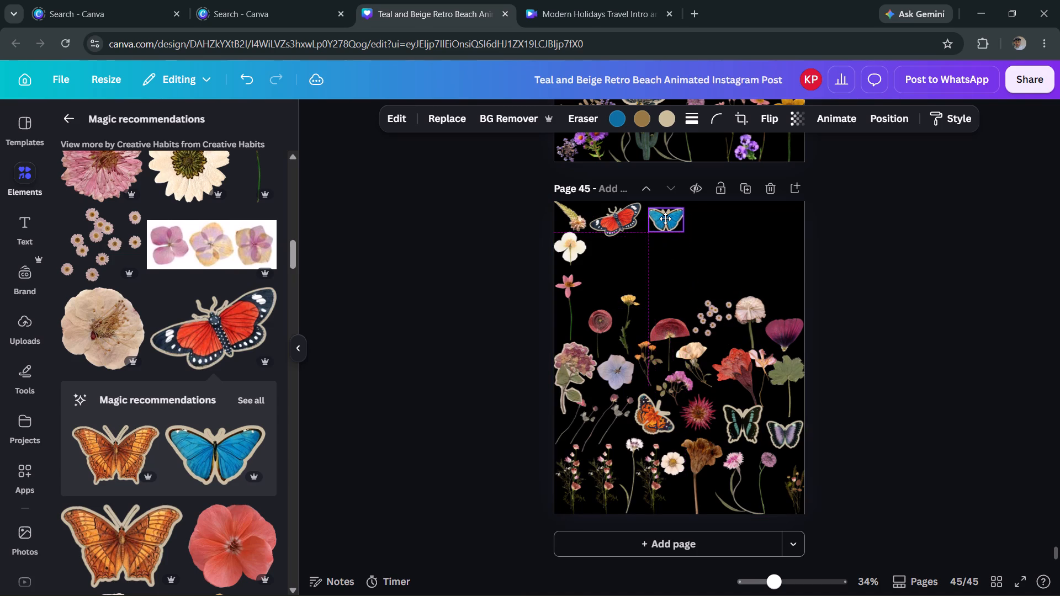
{"action": "left_click_drag", "start_coordinate": [665, 219], "coordinate": [661, 215]}
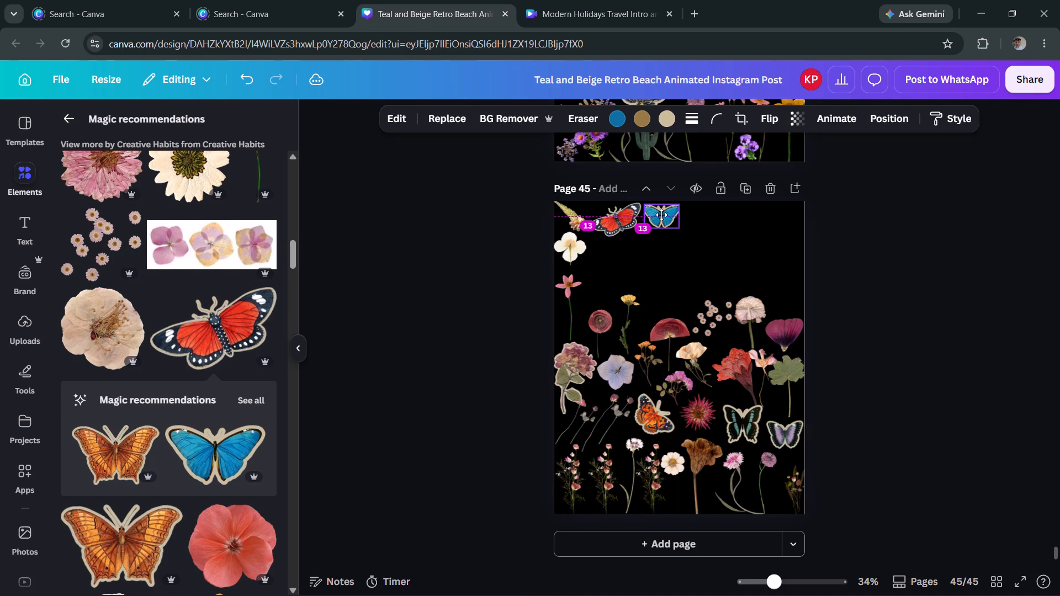
{"action": "left_click", "coordinate": [457, 231]}
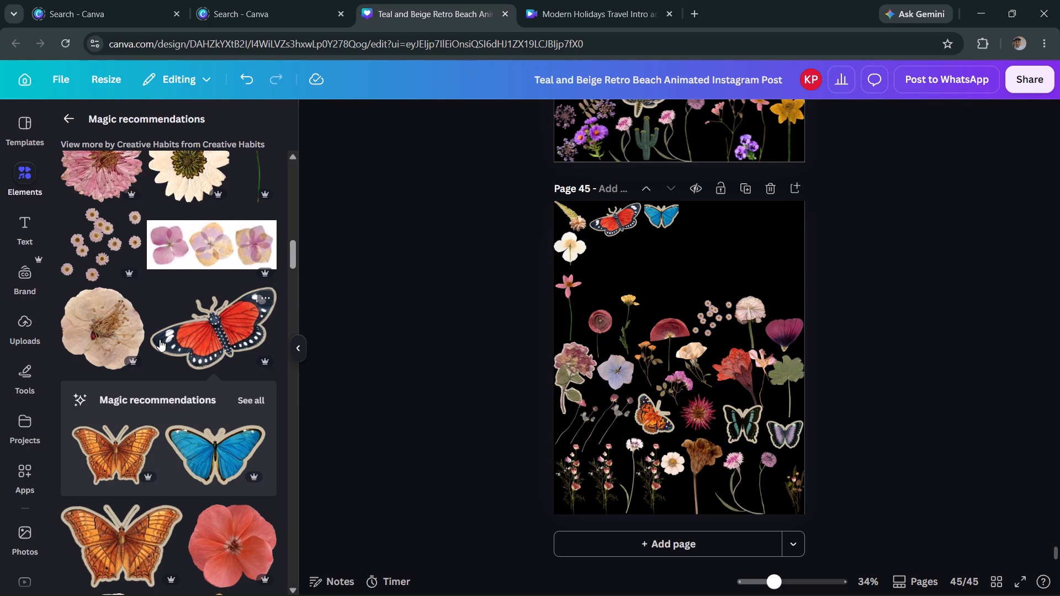
Add the paper cut-out of the woman in a pale blue dress, shrink it, and place it in the page's top-right corner.
{"action": "scroll", "coordinate": [160, 339], "scroll_direction": "down", "scroll_amount": 4}
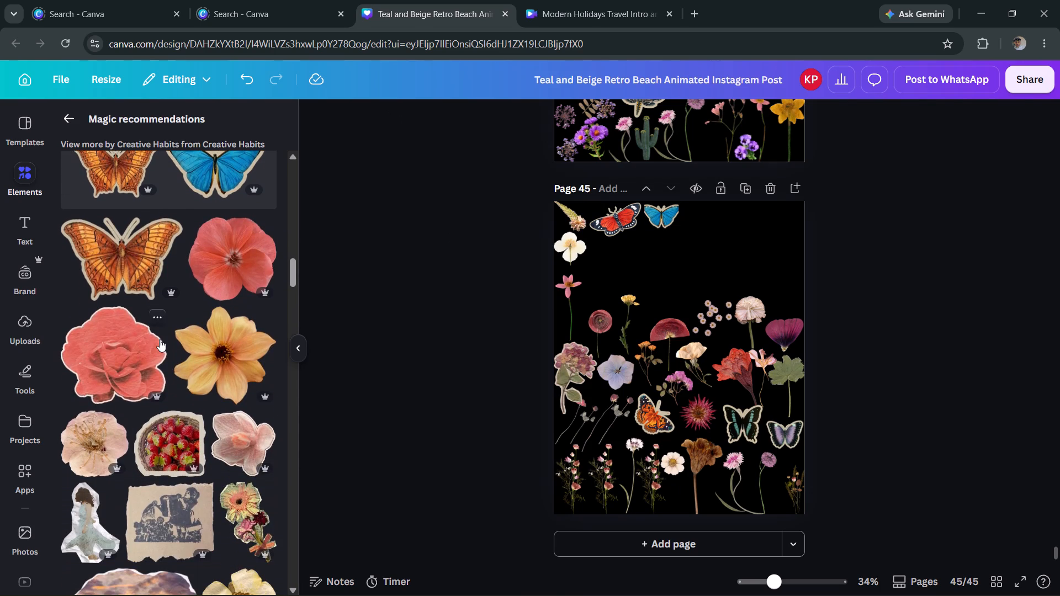
{"action": "left_click", "coordinate": [89, 513]}
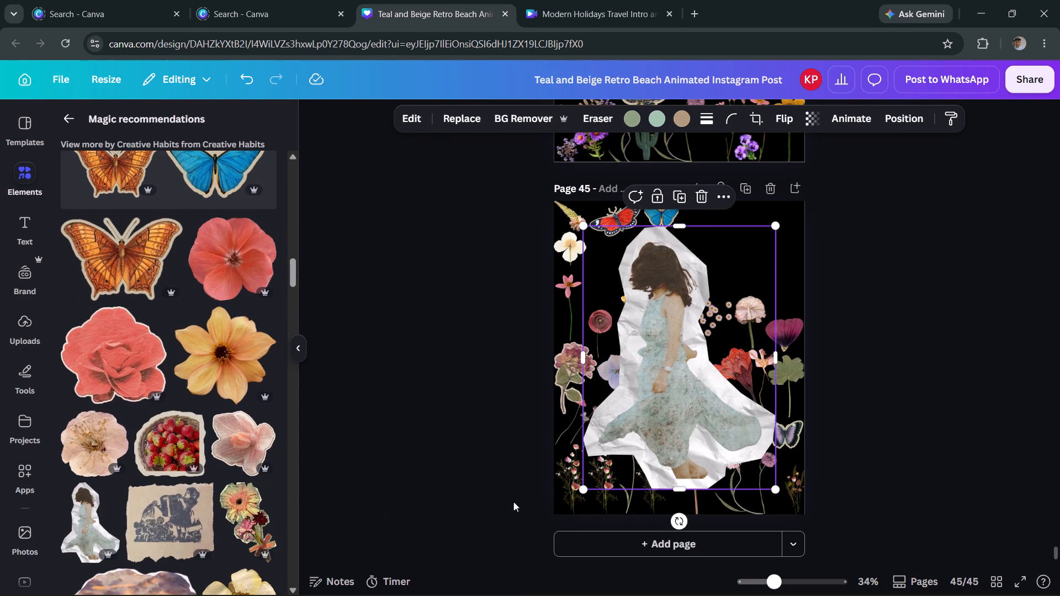
{"action": "left_click_drag", "start_coordinate": [581, 489], "coordinate": [730, 292]}
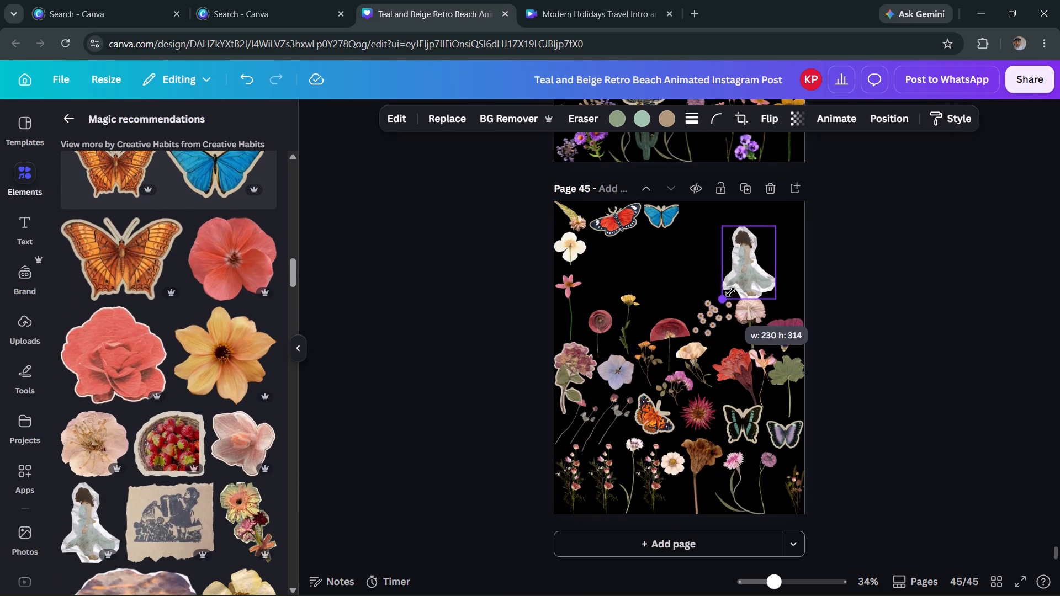
{"action": "left_click_drag", "start_coordinate": [730, 292], "coordinate": [744, 268]}
{"action": "left_click_drag", "start_coordinate": [760, 249], "coordinate": [766, 239]}
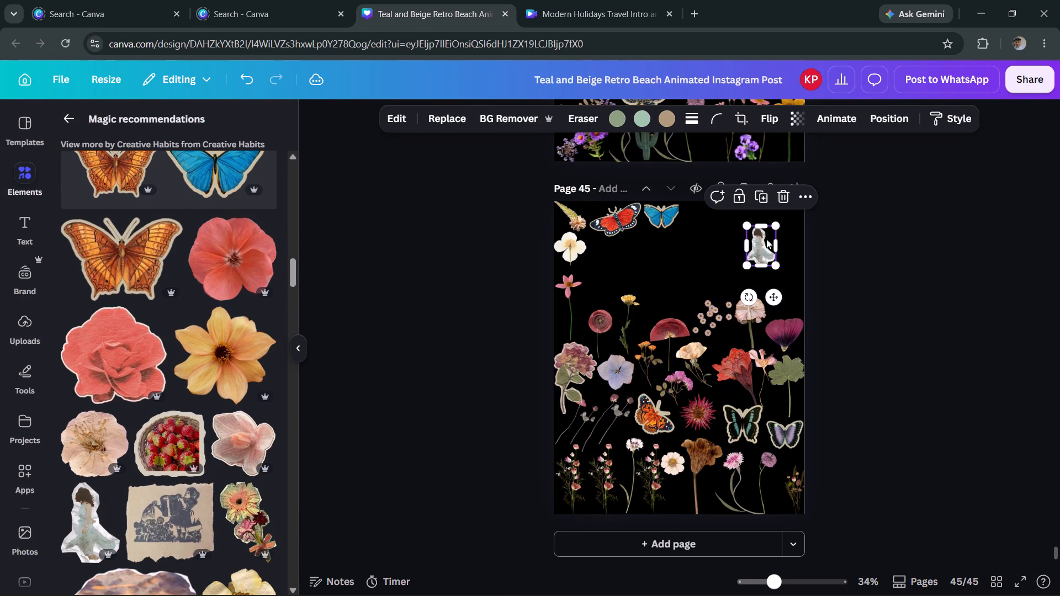
{"action": "left_click_drag", "start_coordinate": [766, 239], "coordinate": [789, 222]}
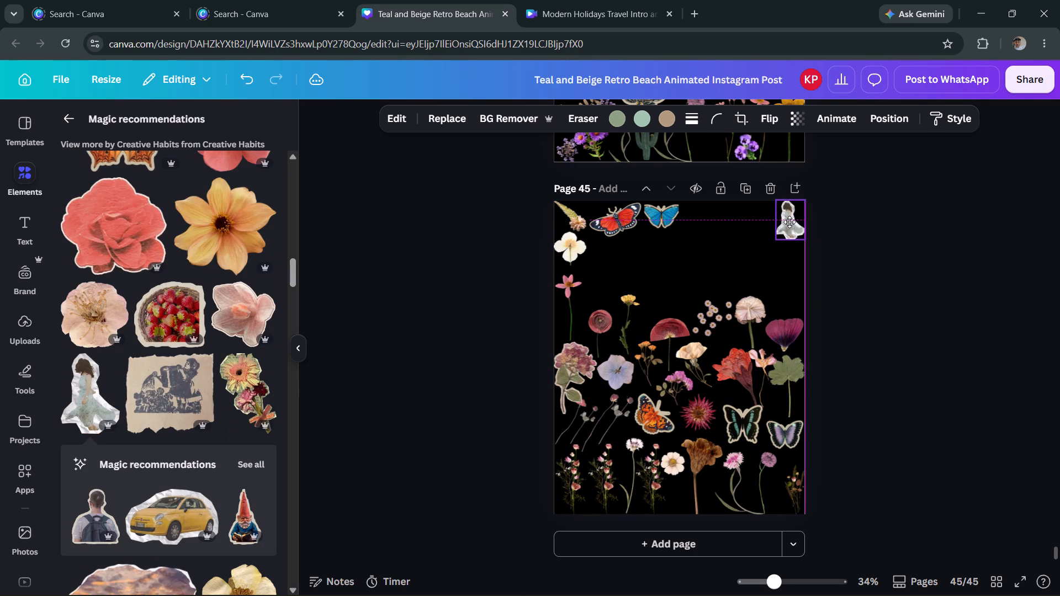
{"action": "left_click_drag", "start_coordinate": [789, 222], "coordinate": [787, 224]}
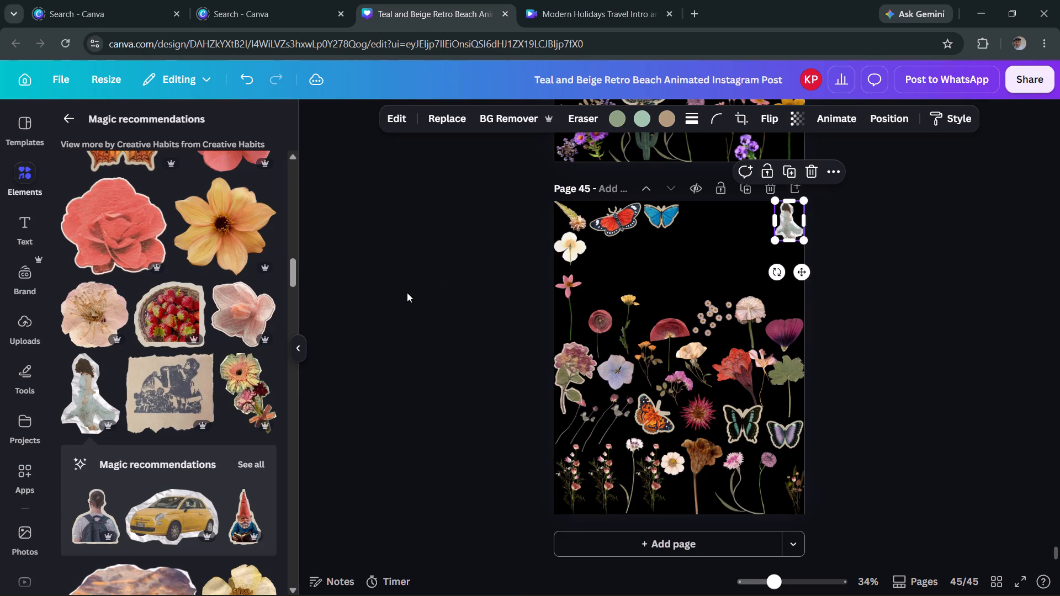
{"action": "left_click", "coordinate": [407, 292]}
Add the taped gerbera bouquet cut-out, shrink it, and place it at the page's right edge between the woman and the magenta petal.
{"action": "left_click", "coordinate": [235, 377]}
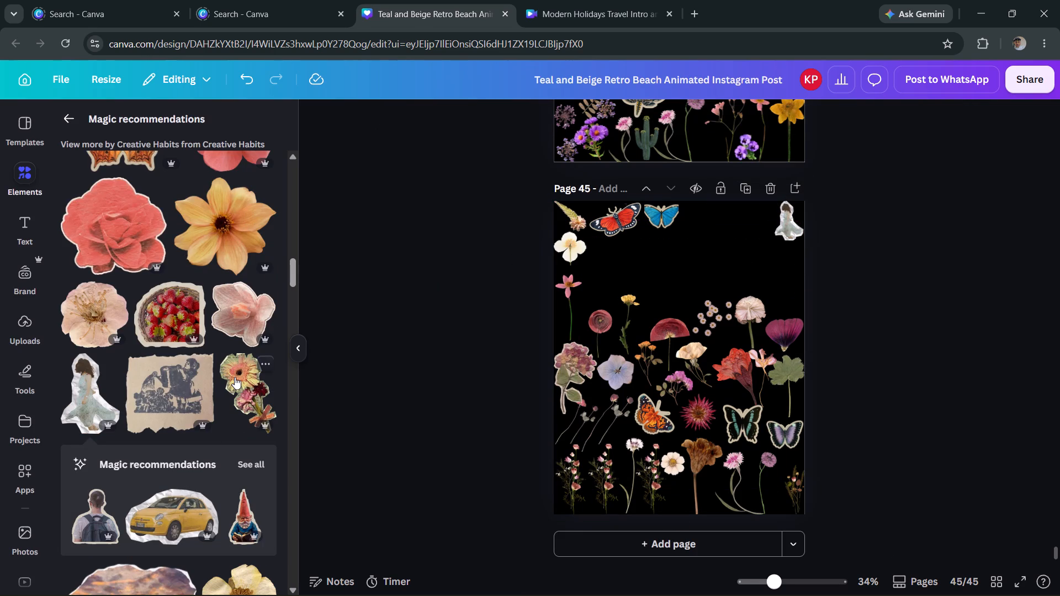
{"action": "left_click_drag", "start_coordinate": [588, 486], "coordinate": [592, 477]}
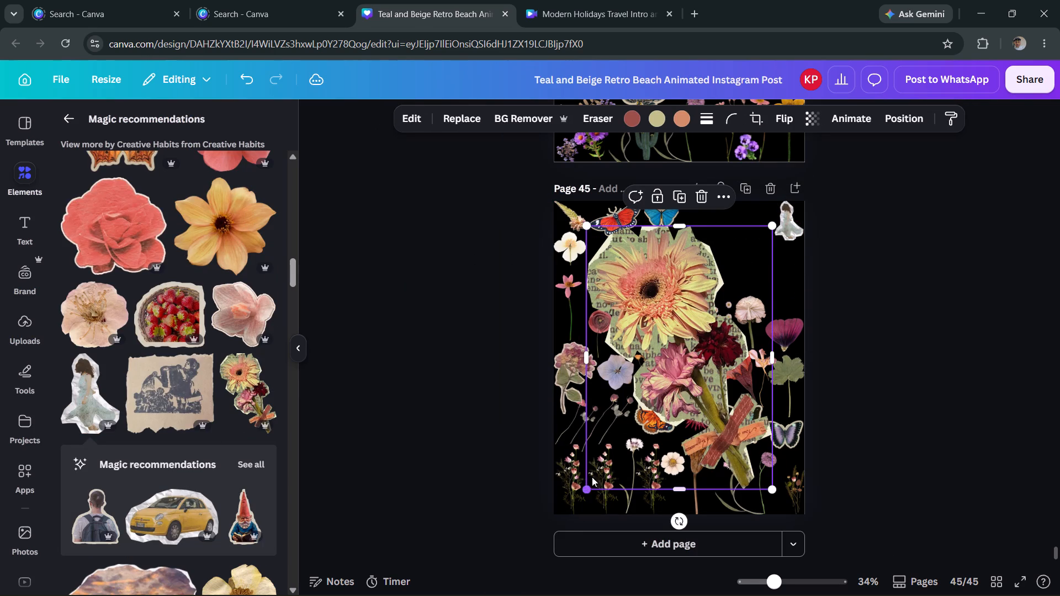
{"action": "left_click_drag", "start_coordinate": [592, 477], "coordinate": [737, 275]}
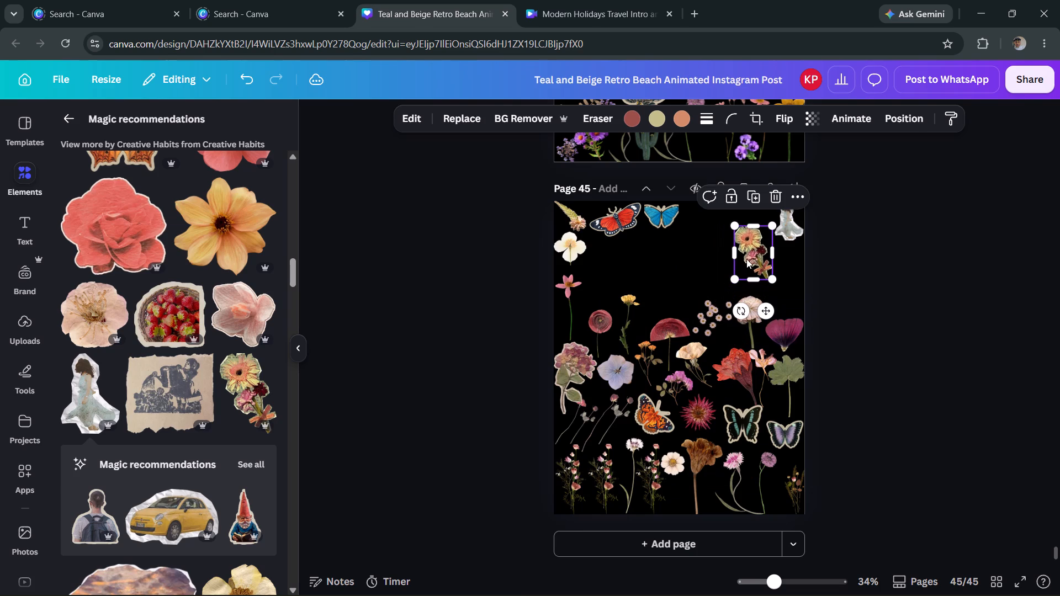
{"action": "left_click_drag", "start_coordinate": [746, 258], "coordinate": [777, 285]}
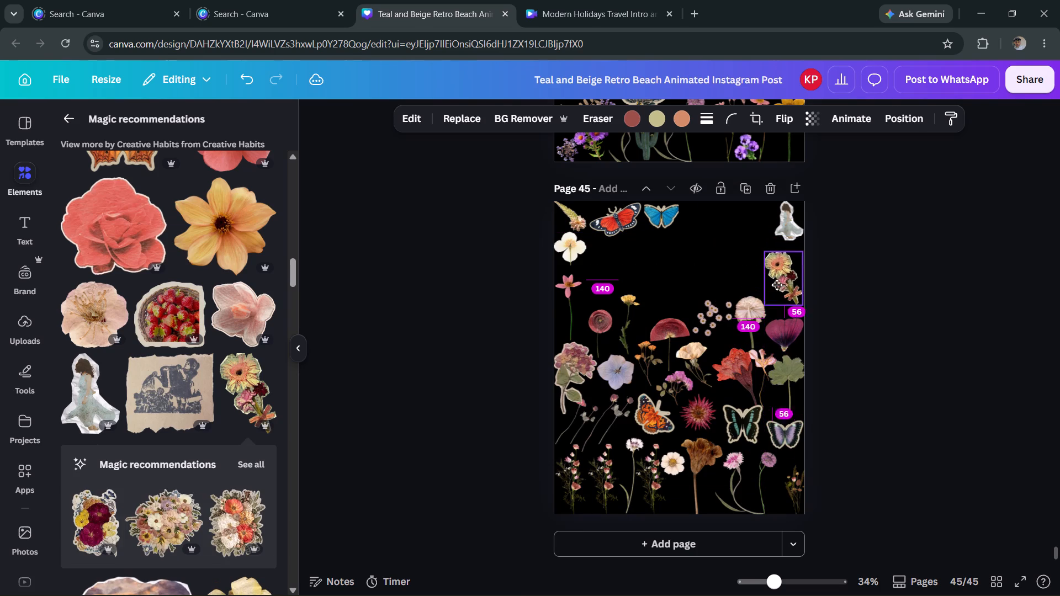
{"action": "left_click_drag", "start_coordinate": [777, 285], "coordinate": [778, 294]}
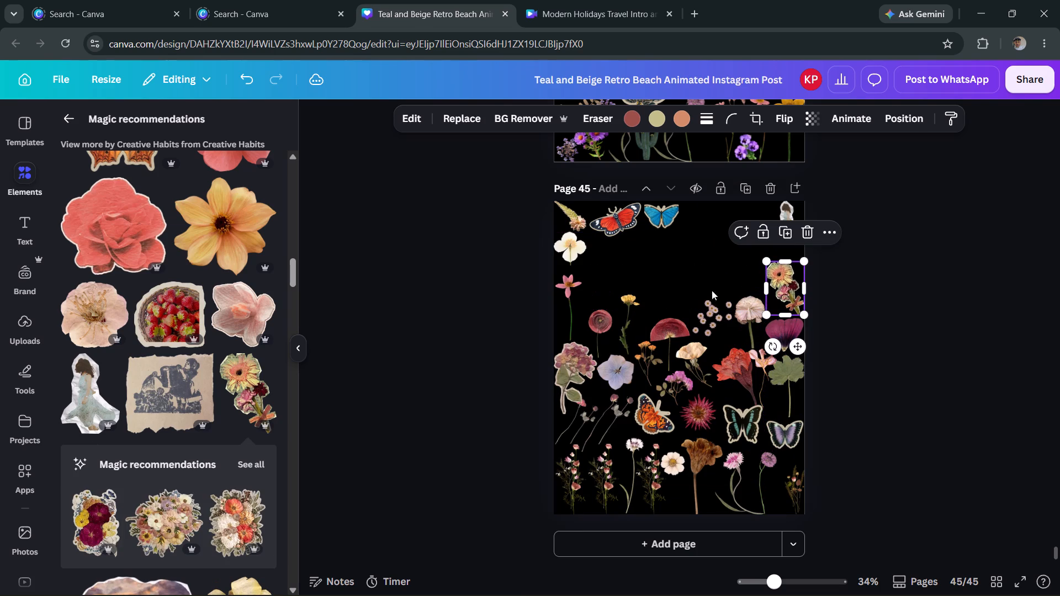
{"action": "left_click", "coordinate": [535, 317]}
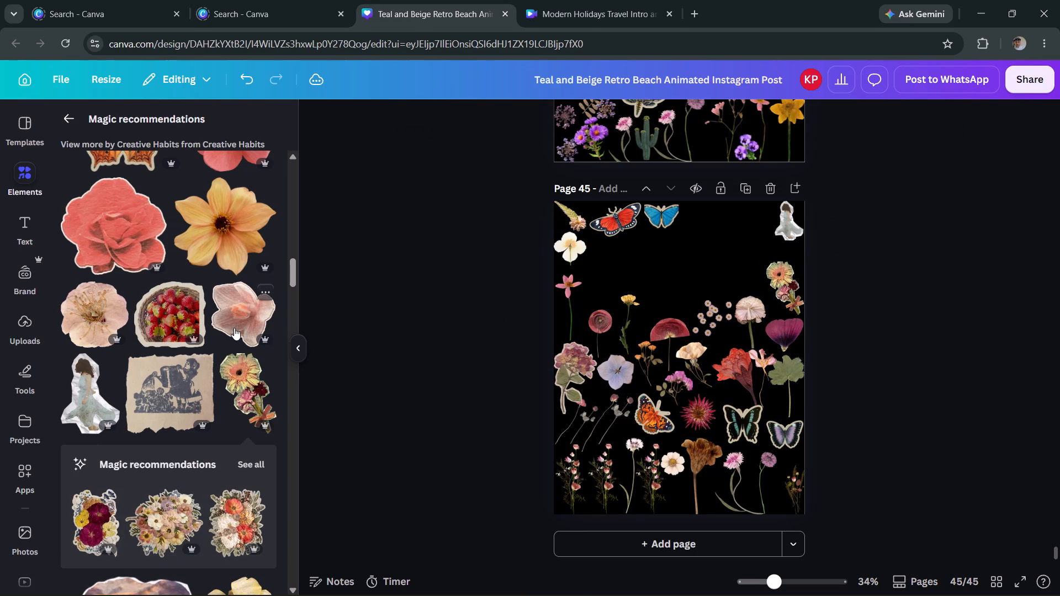
Add the cream-and-pink dahlia with the yellow centre, shrink it, and place it at the page's top just right of the blue butterfly.
{"action": "scroll", "coordinate": [123, 430], "scroll_direction": "down", "scroll_amount": 3}
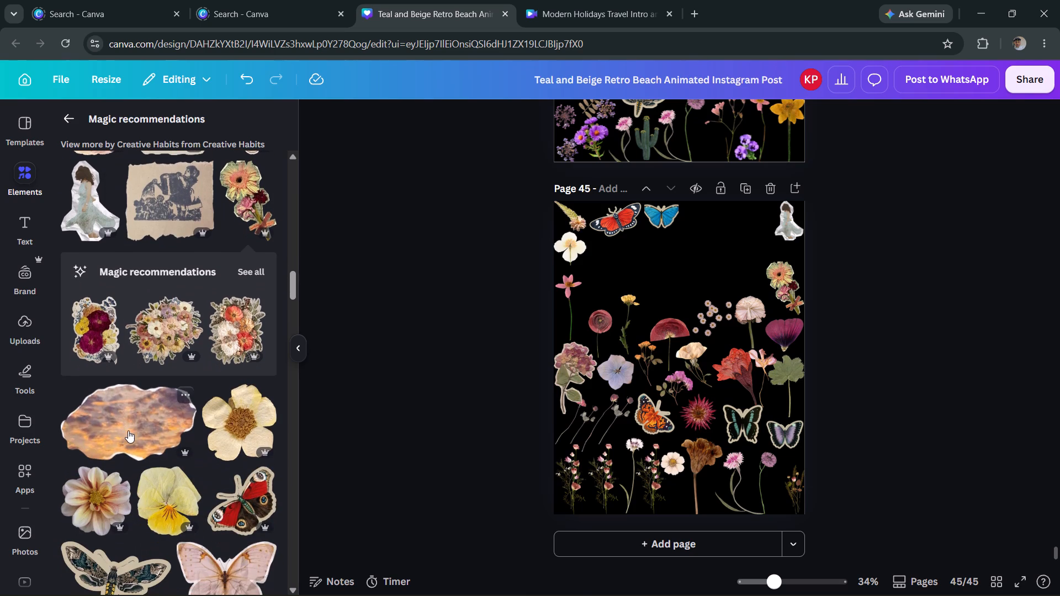
{"action": "left_click", "coordinate": [103, 491]}
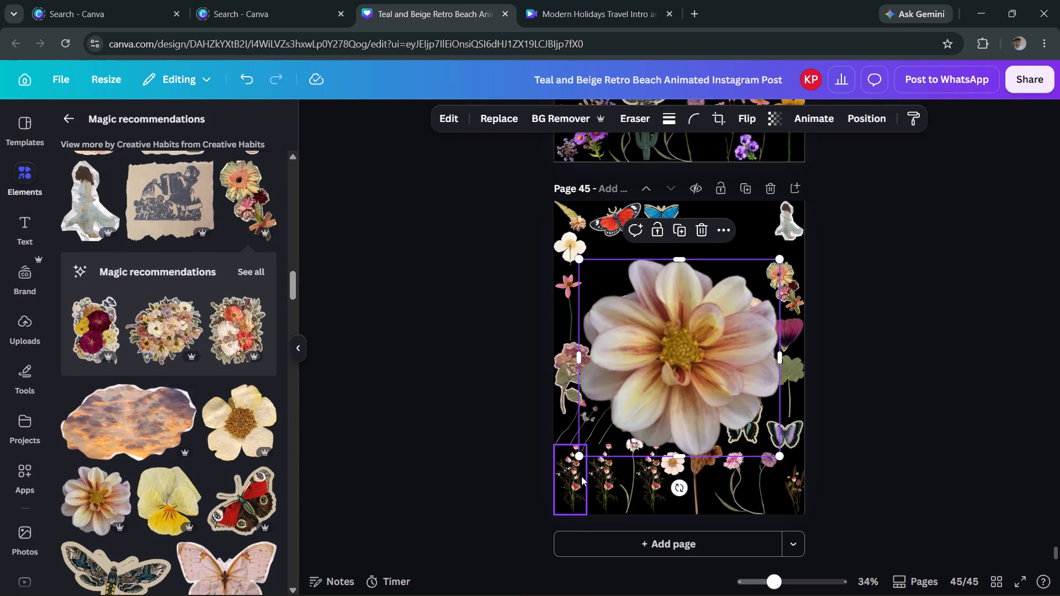
{"action": "left_click_drag", "start_coordinate": [581, 454], "coordinate": [743, 300]}
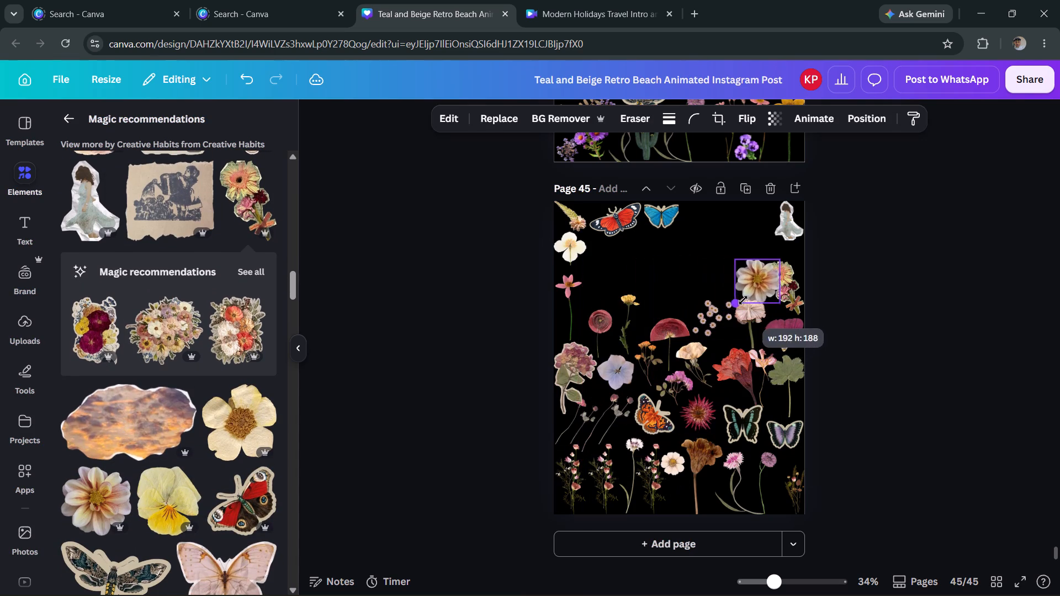
{"action": "left_click_drag", "start_coordinate": [743, 300], "coordinate": [751, 292]}
{"action": "left_click_drag", "start_coordinate": [764, 281], "coordinate": [760, 279]}
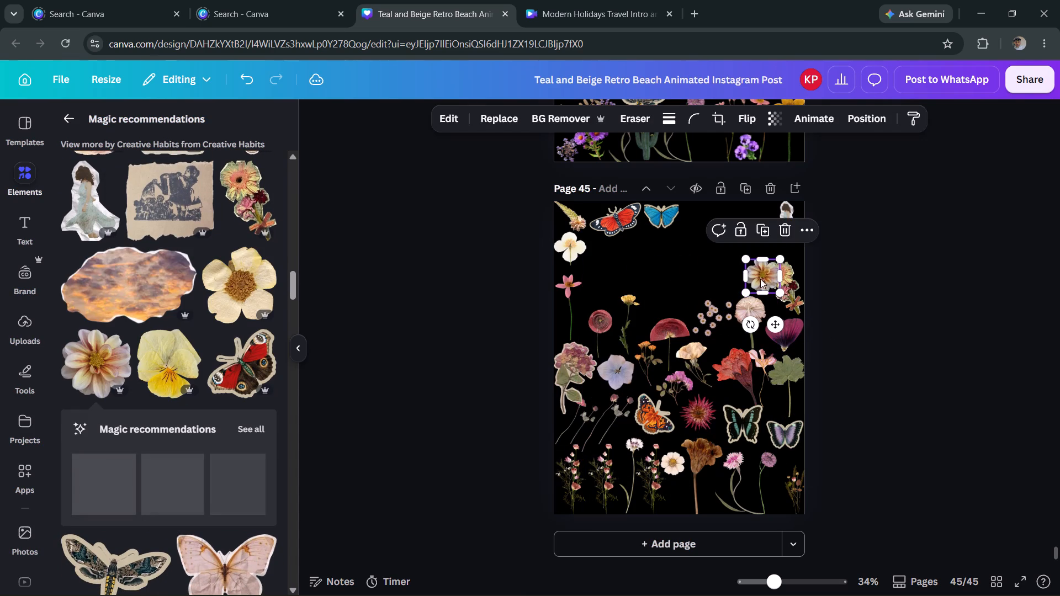
{"action": "left_click_drag", "start_coordinate": [760, 279], "coordinate": [700, 225]}
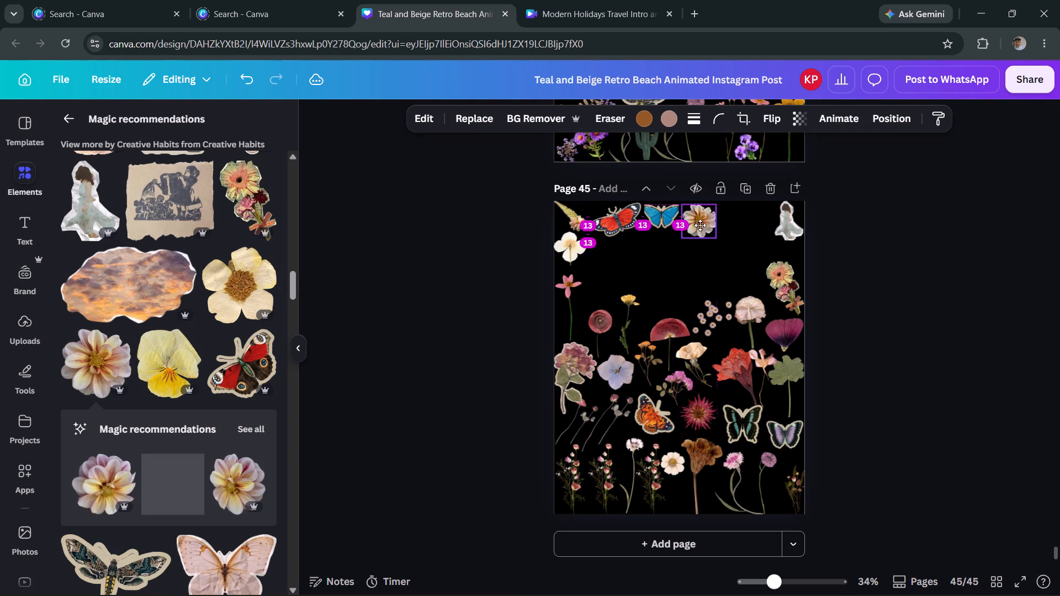
{"action": "left_click_drag", "start_coordinate": [700, 225], "coordinate": [701, 225]}
{"action": "left_click", "coordinate": [662, 256]}
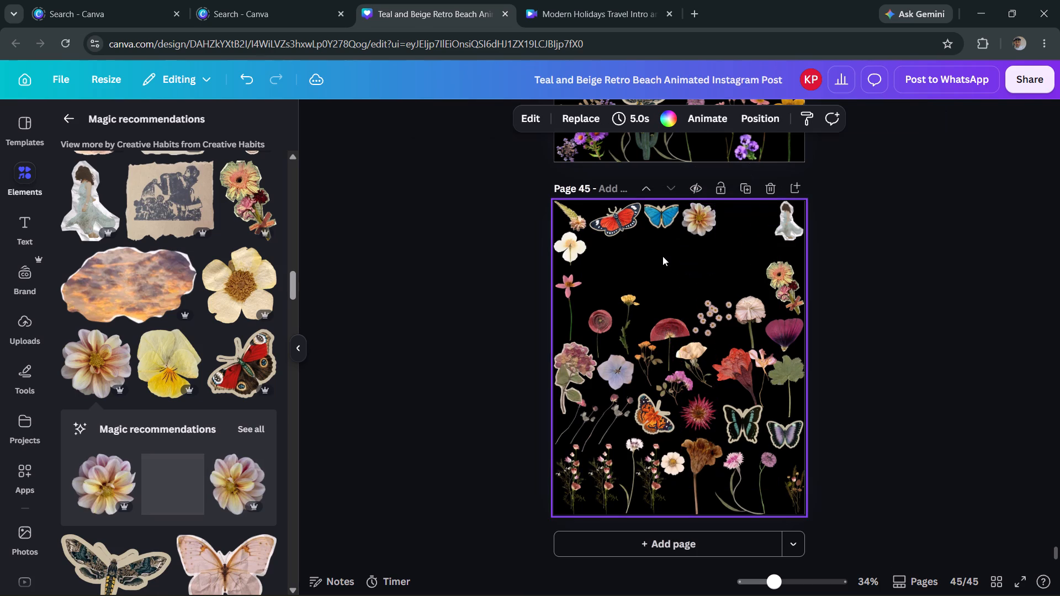
{"action": "left_click", "coordinate": [695, 182]}
{"action": "left_click", "coordinate": [695, 182]}
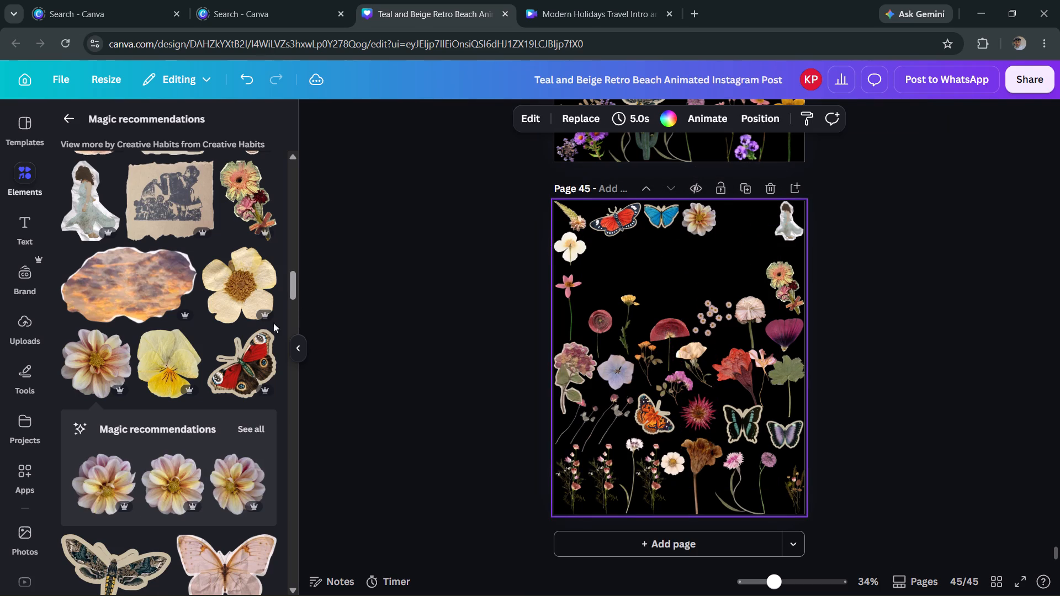
Add the red-and-brown butterfly with eyespots, shrink it, and place it at the page's top between the dahlia and the woman cut-out.
{"action": "left_click", "coordinate": [225, 379]}
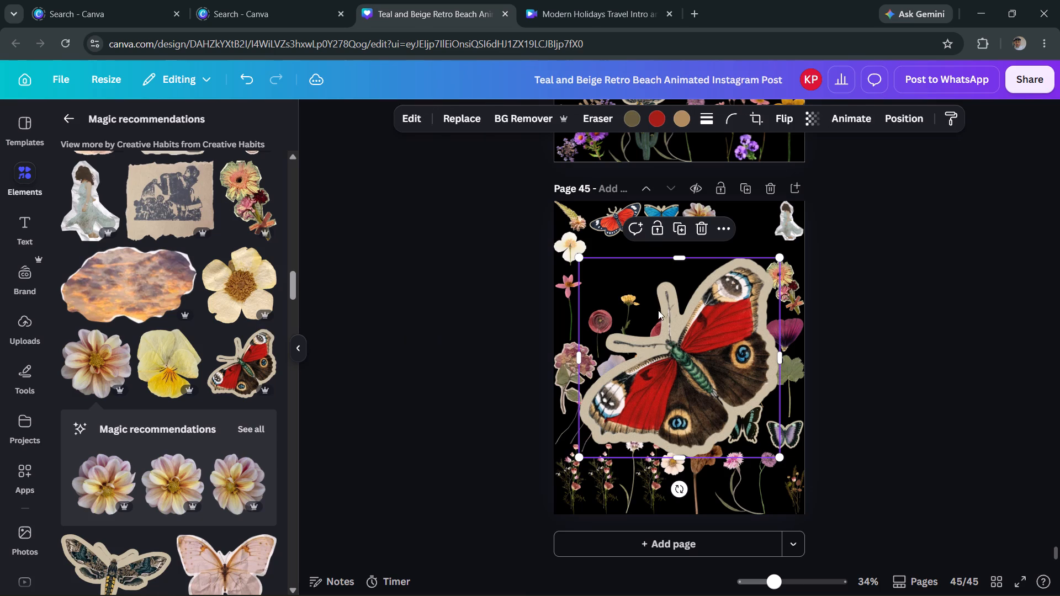
{"action": "left_click_drag", "start_coordinate": [578, 461], "coordinate": [599, 443]}
{"action": "left_click_drag", "start_coordinate": [599, 443], "coordinate": [757, 301]}
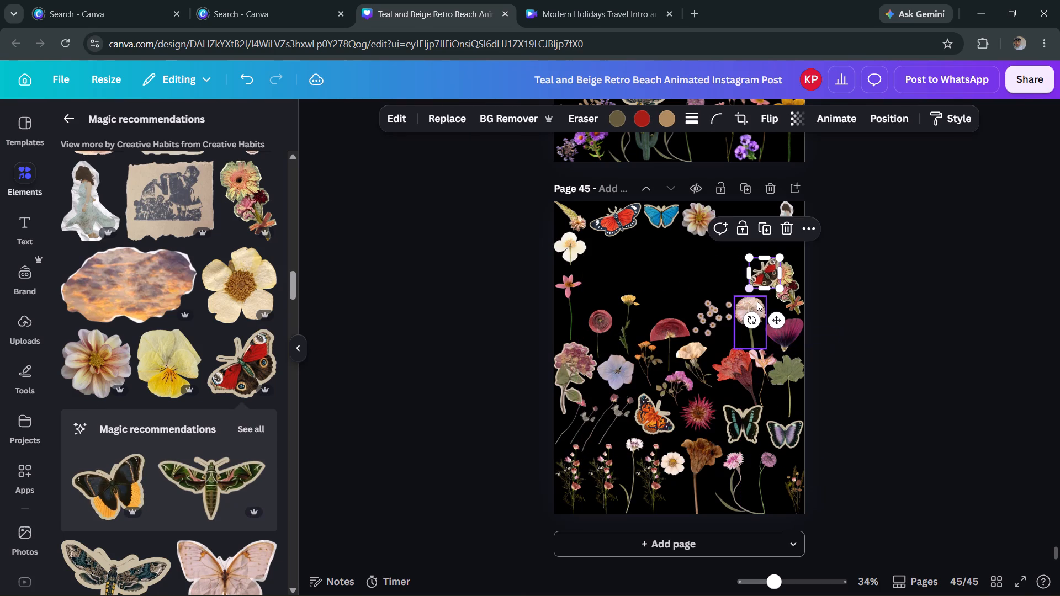
{"action": "left_click_drag", "start_coordinate": [768, 276], "coordinate": [737, 222]}
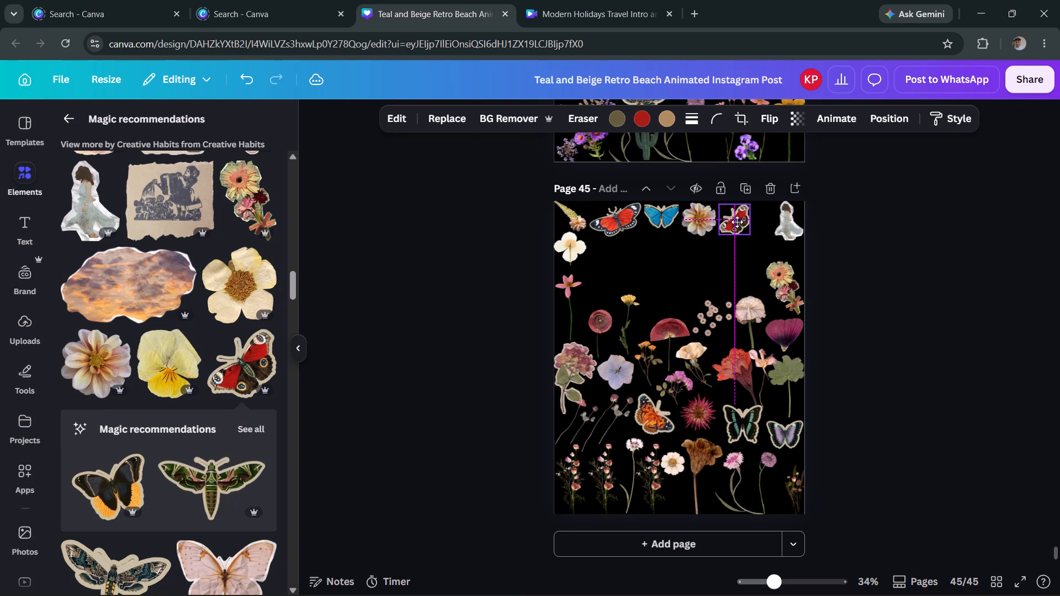
{"action": "left_click_drag", "start_coordinate": [737, 222], "coordinate": [737, 221]}
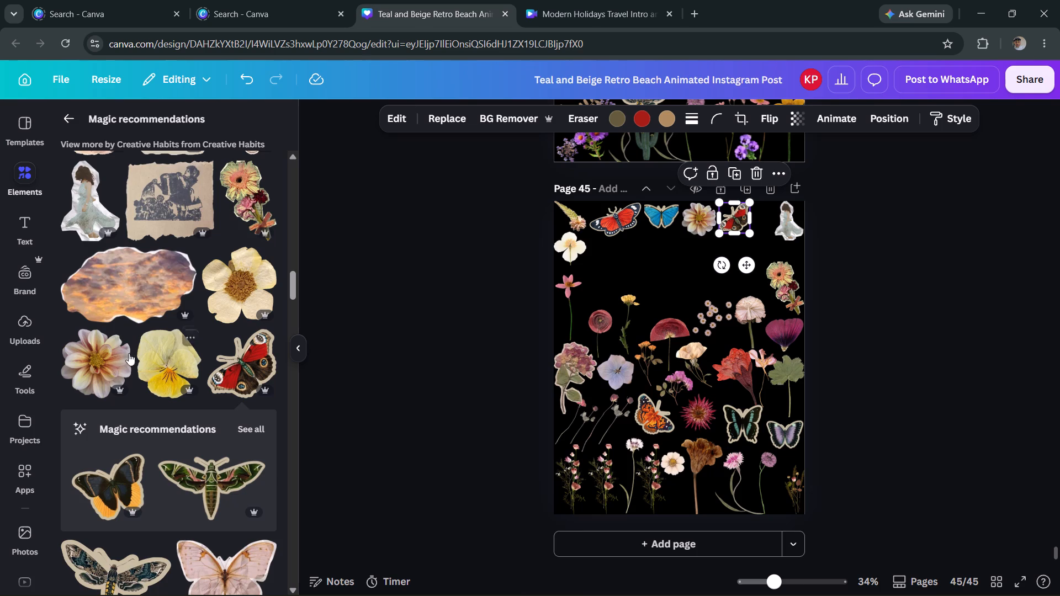
Add the dark teal patterned moth, shrink it, and place it below the red butterfly, beside the white flower.
{"action": "scroll", "coordinate": [112, 371], "scroll_direction": "down", "scroll_amount": 3}
{"action": "left_click_drag", "start_coordinate": [105, 398], "coordinate": [628, 274]}
{"action": "scroll", "coordinate": [280, 382], "scroll_direction": "right", "scroll_amount": 3}
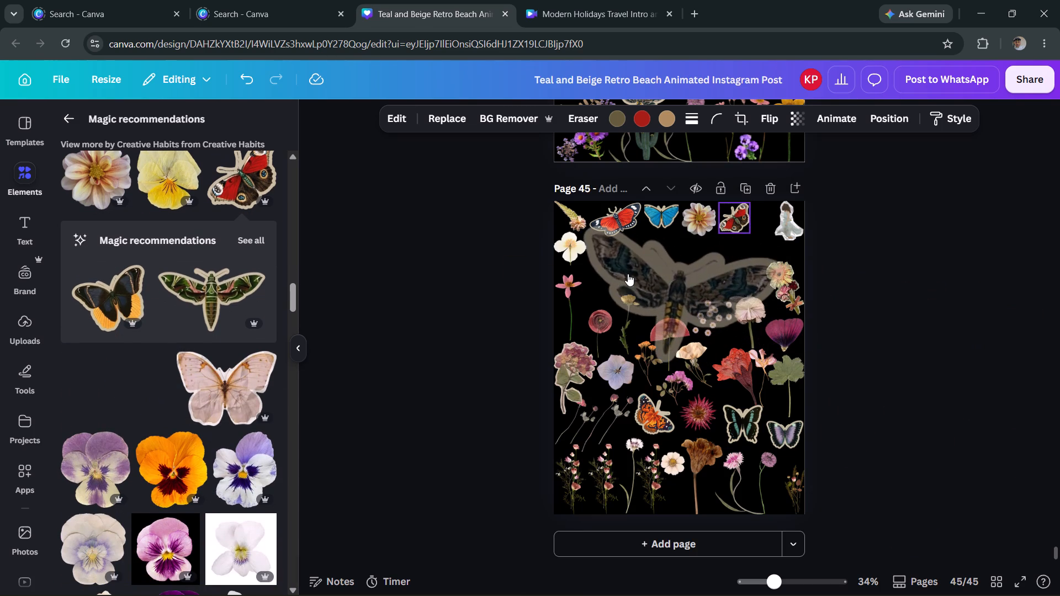
{"action": "left_click_drag", "start_coordinate": [785, 363], "coordinate": [632, 279]}
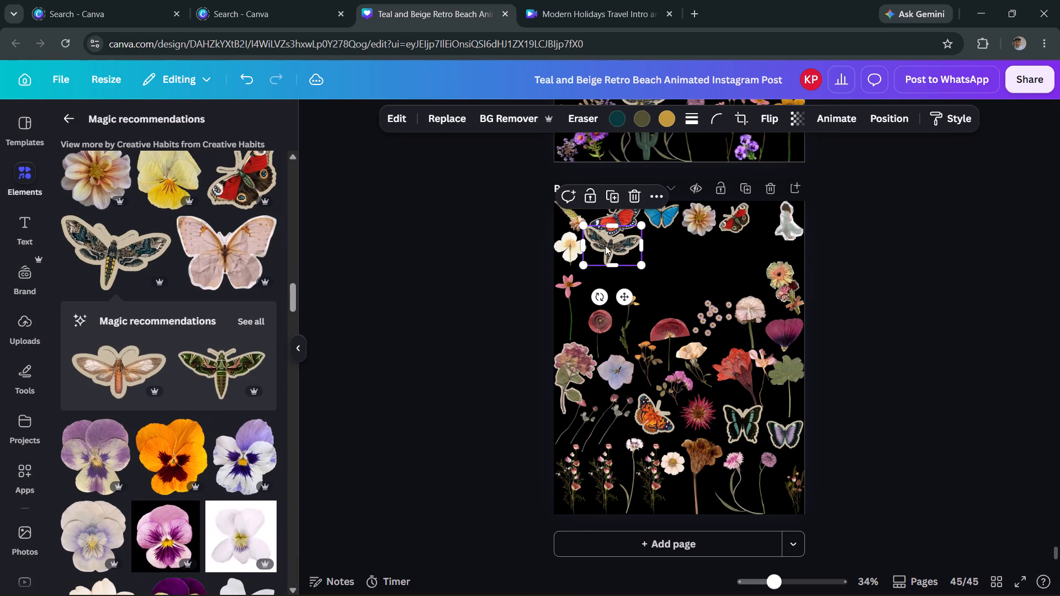
{"action": "left_click_drag", "start_coordinate": [605, 246], "coordinate": [610, 258]}
{"action": "left_click", "coordinate": [427, 254]}
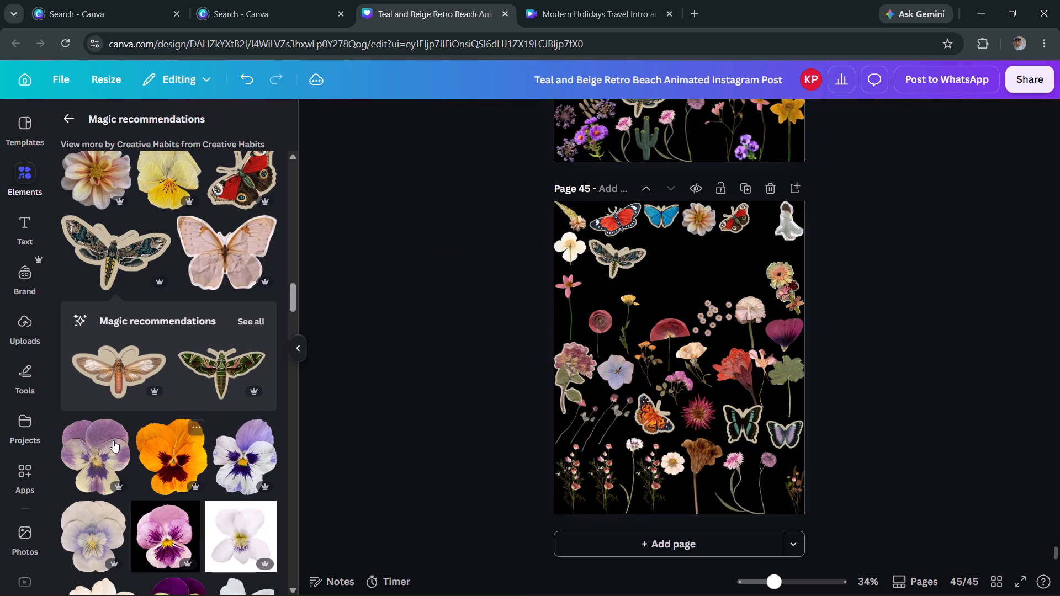
Add the pale moth with the orange-brown body, shrink it, and place it just below the blue butterfly.
{"action": "left_click", "coordinate": [123, 380]}
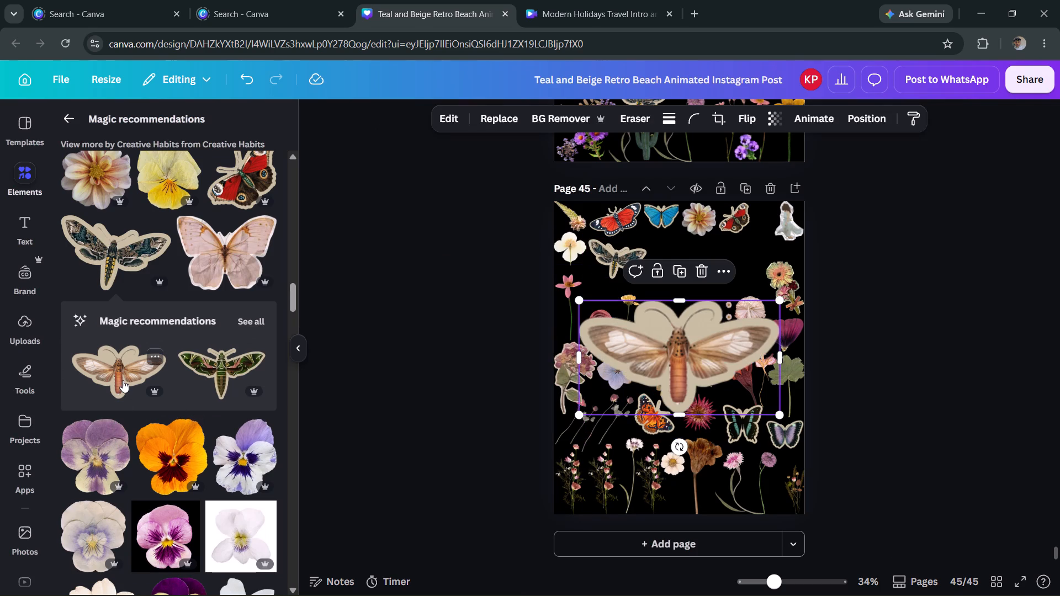
{"action": "left_click_drag", "start_coordinate": [577, 413], "coordinate": [653, 374]}
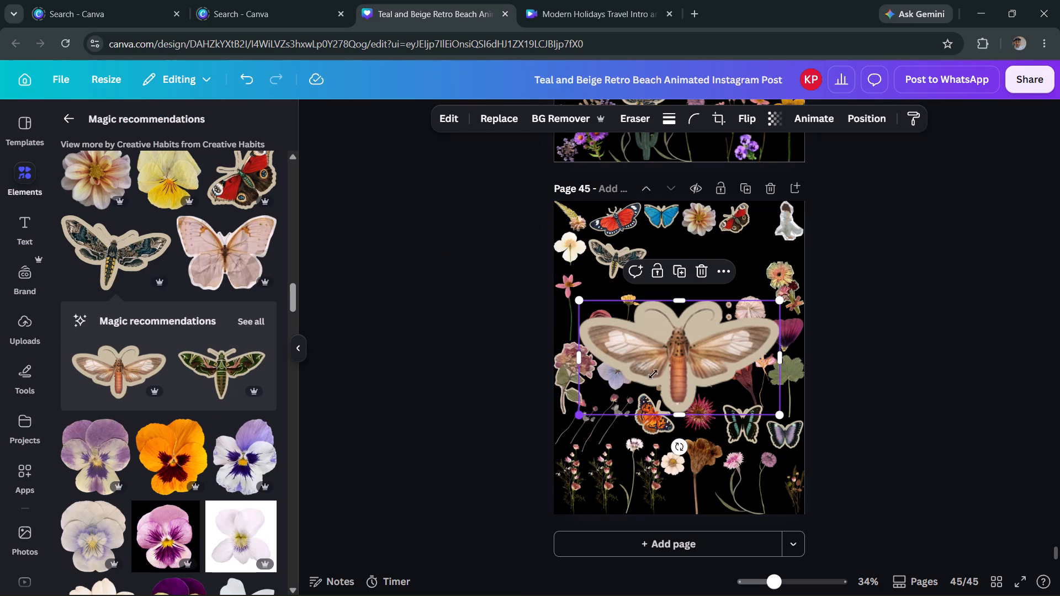
{"action": "left_click_drag", "start_coordinate": [653, 374], "coordinate": [739, 331]}
{"action": "left_click_drag", "start_coordinate": [756, 315], "coordinate": [755, 276]}
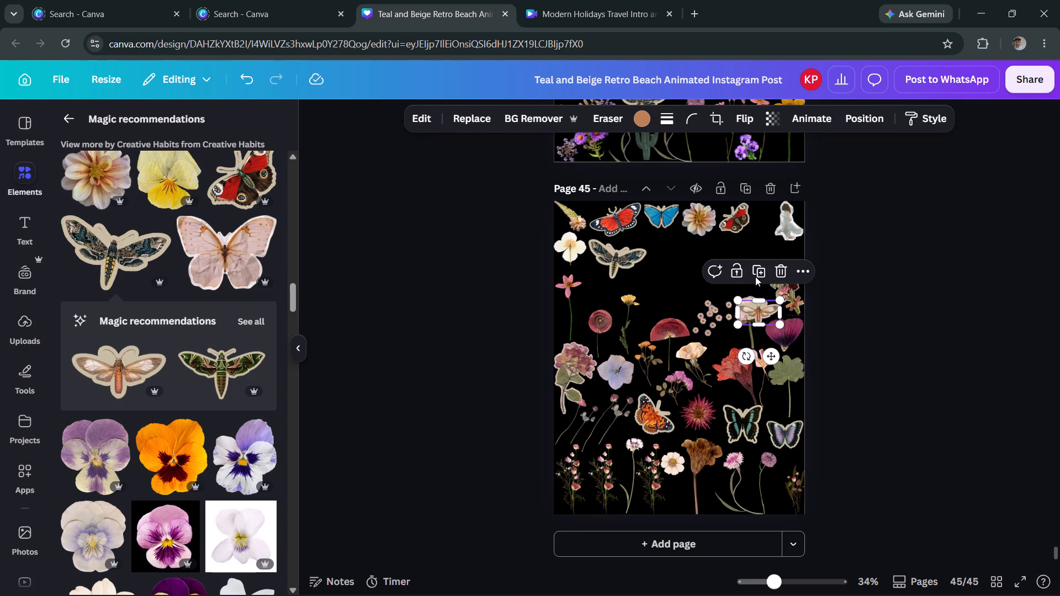
{"action": "left_click_drag", "start_coordinate": [755, 276], "coordinate": [652, 245]}
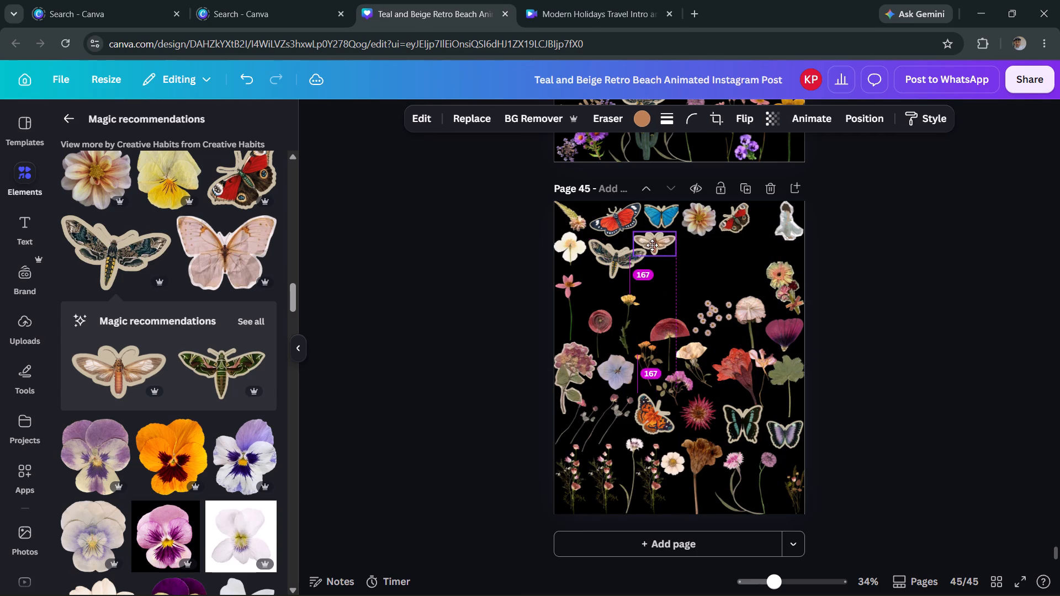
{"action": "left_click_drag", "start_coordinate": [652, 245], "coordinate": [651, 243]}
{"action": "left_click", "coordinate": [448, 278]}
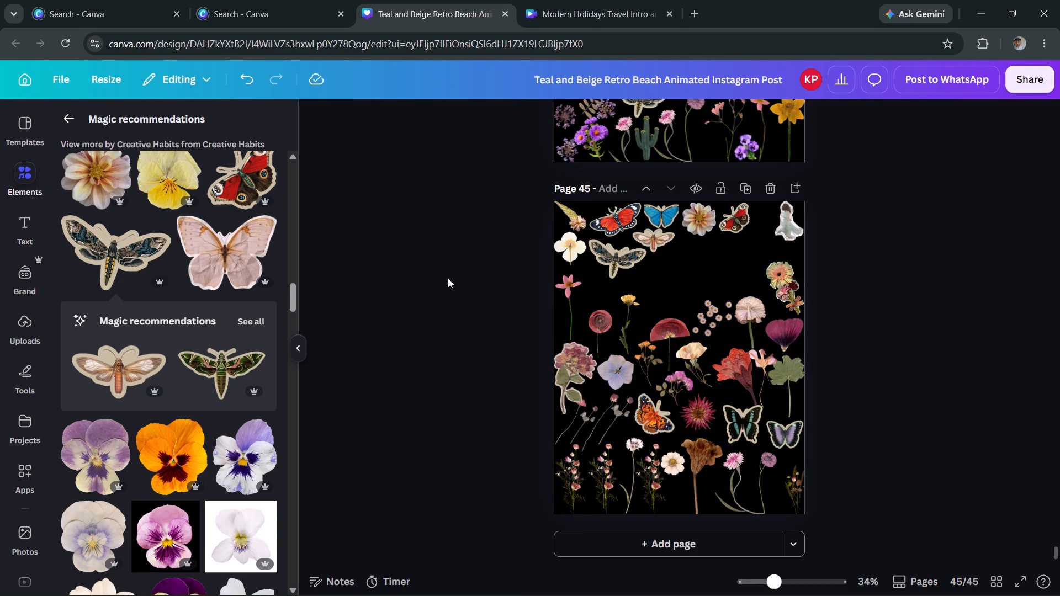
{"action": "left_click", "coordinate": [448, 278]}
Add the purple-and-yellow pansy, shrink it to about 159 wide, and place it below the eyespot butterfly, near the woman cut-out.
{"action": "scroll", "coordinate": [166, 409], "scroll_direction": "down", "scroll_amount": 4}
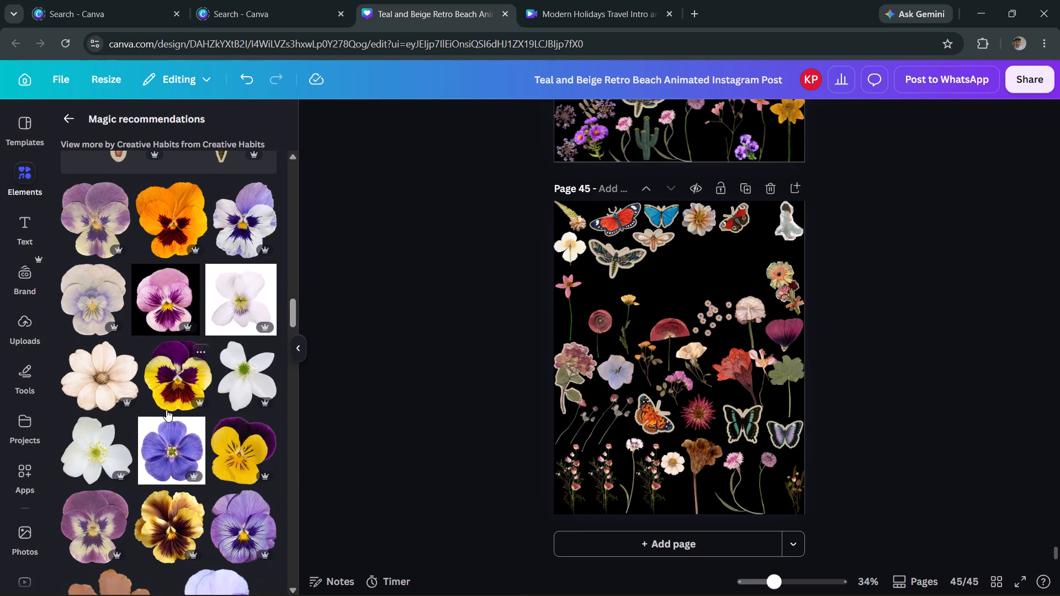
{"action": "left_click", "coordinate": [172, 378]}
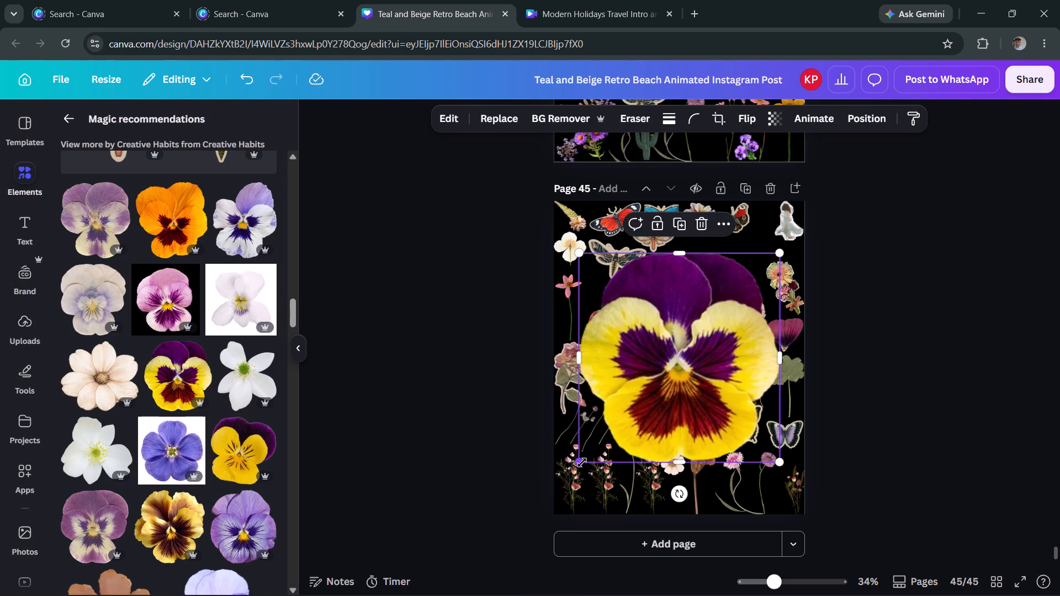
{"action": "left_click_drag", "start_coordinate": [582, 462], "coordinate": [748, 293]}
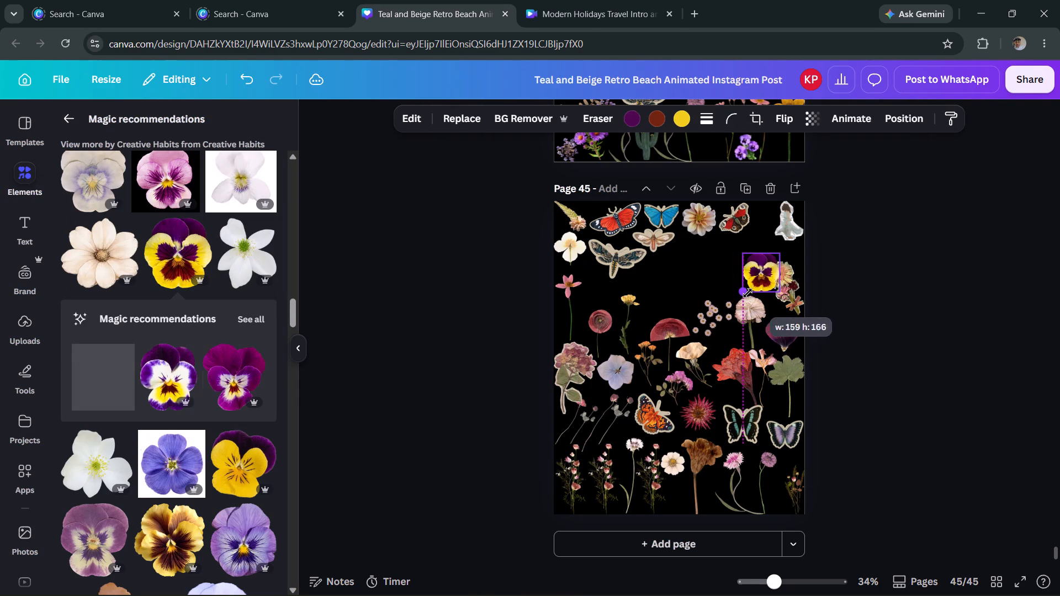
{"action": "left_click_drag", "start_coordinate": [759, 275], "coordinate": [759, 246]}
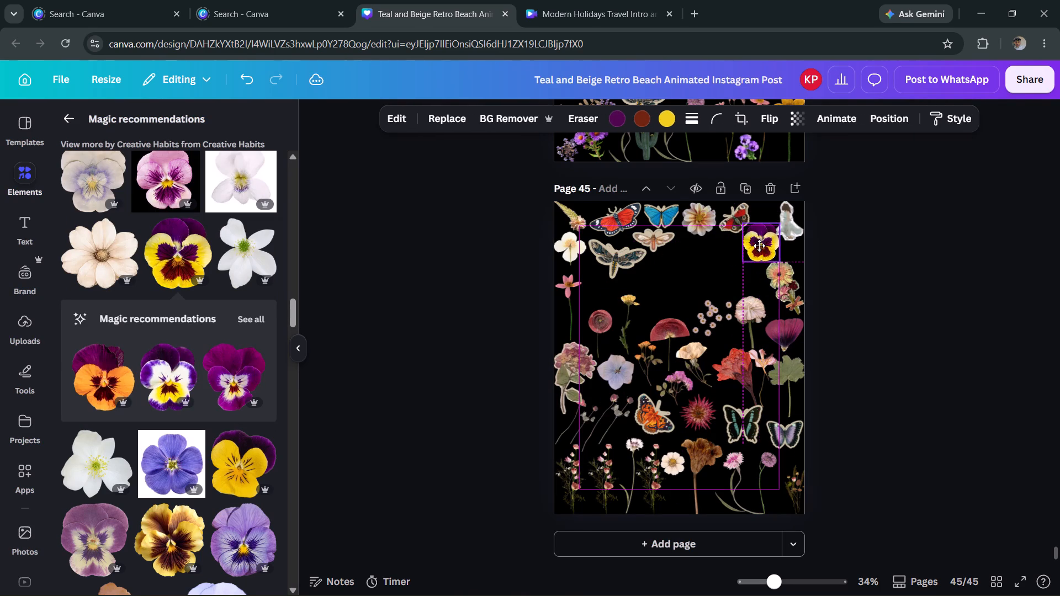
{"action": "left_click_drag", "start_coordinate": [759, 246], "coordinate": [756, 247]}
{"action": "left_click", "coordinate": [389, 279]}
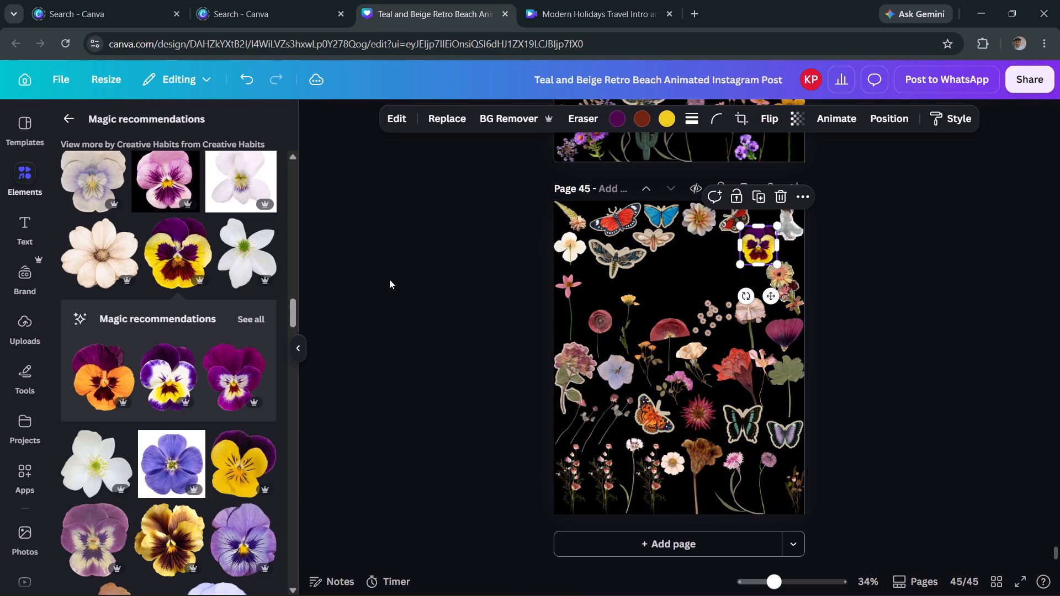
Add the purple aster sprig, shrink it, and place it below the dark moth, beside the pink star-shaped flower.
{"action": "scroll", "coordinate": [146, 340], "scroll_direction": "down", "scroll_amount": 5}
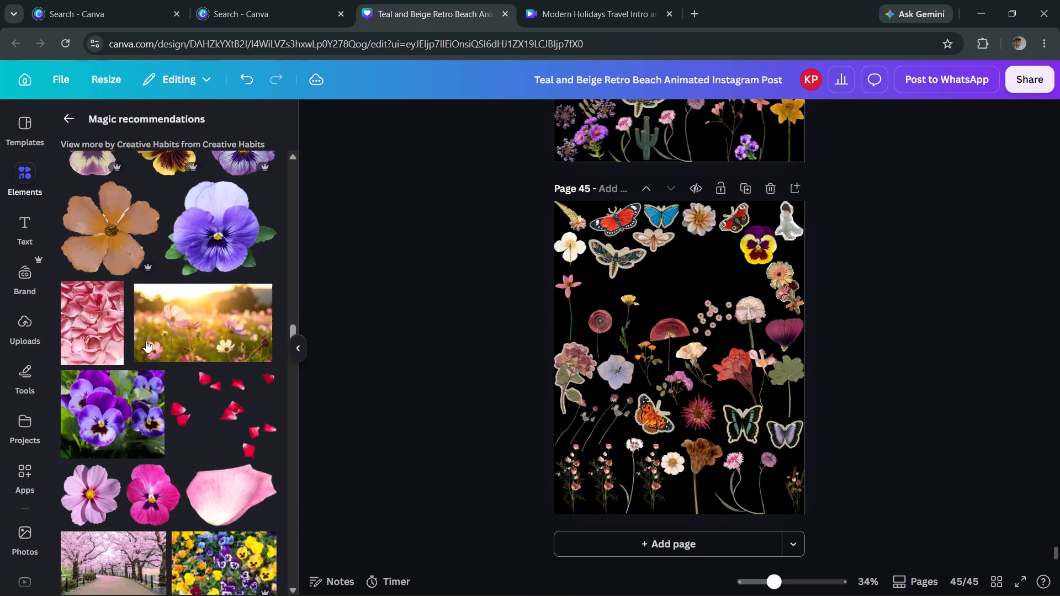
{"action": "scroll", "coordinate": [146, 340], "scroll_direction": "down", "scroll_amount": 1}
{"action": "scroll", "coordinate": [203, 460], "scroll_direction": "down", "scroll_amount": 4}
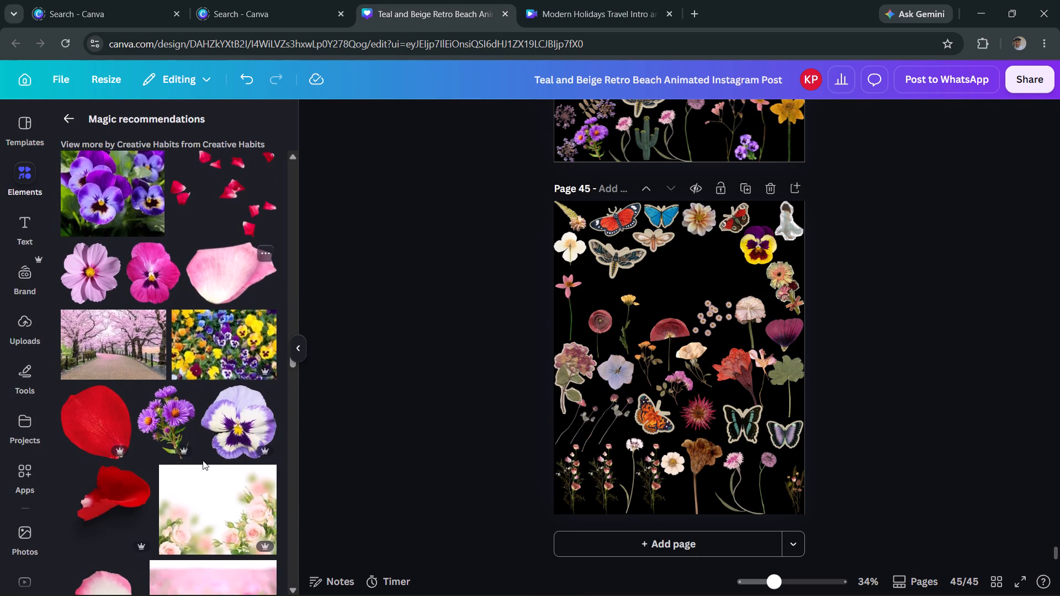
{"action": "scroll", "coordinate": [203, 460], "scroll_direction": "down", "scroll_amount": 2}
{"action": "left_click", "coordinate": [173, 309]}
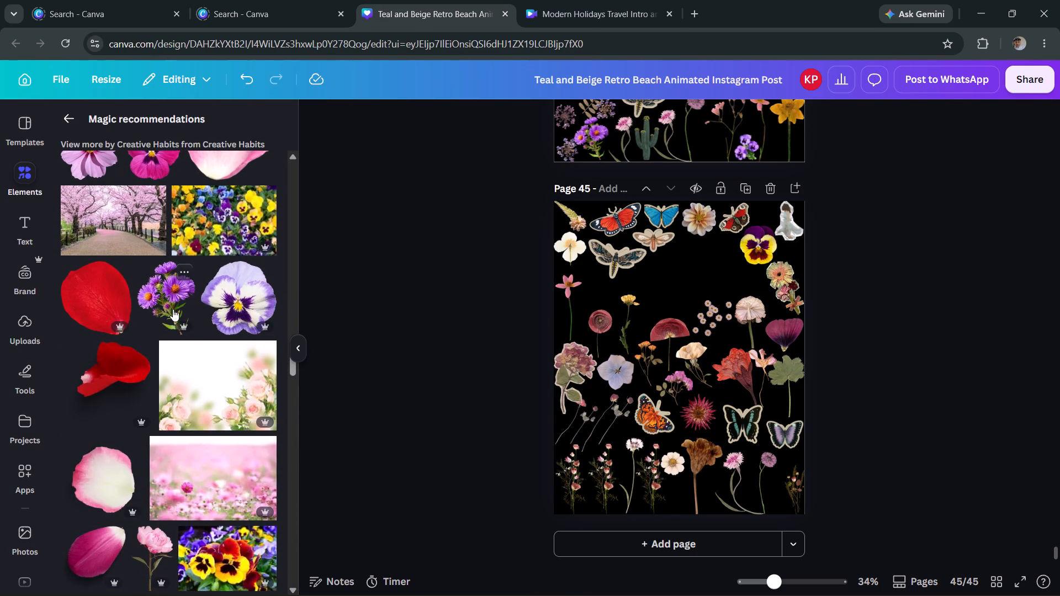
{"action": "left_click_drag", "start_coordinate": [779, 485], "coordinate": [609, 264]}
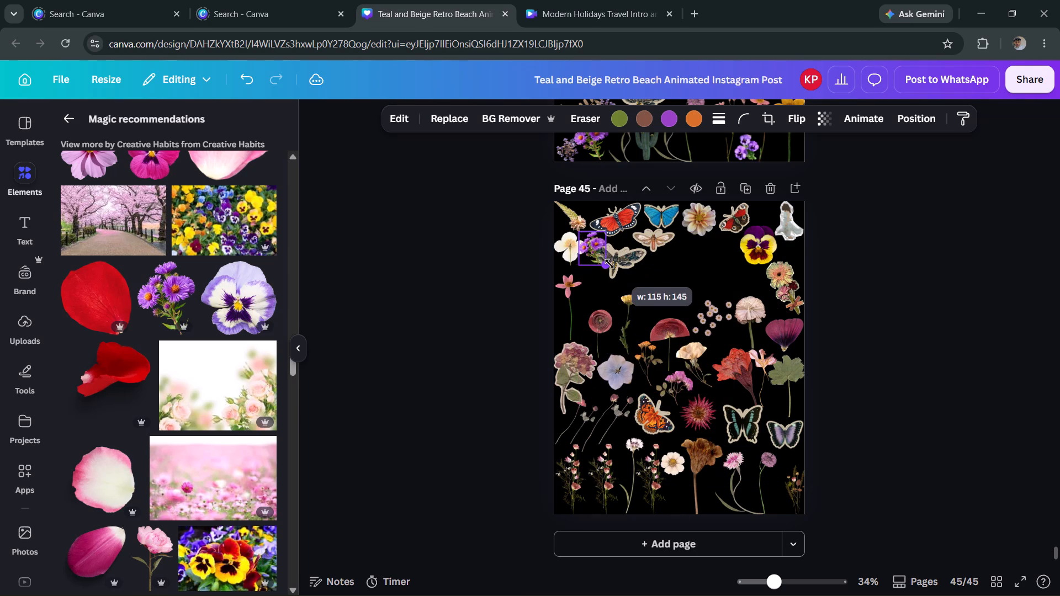
{"action": "left_click_drag", "start_coordinate": [609, 264], "coordinate": [614, 273]}
{"action": "left_click_drag", "start_coordinate": [593, 259], "coordinate": [592, 294]}
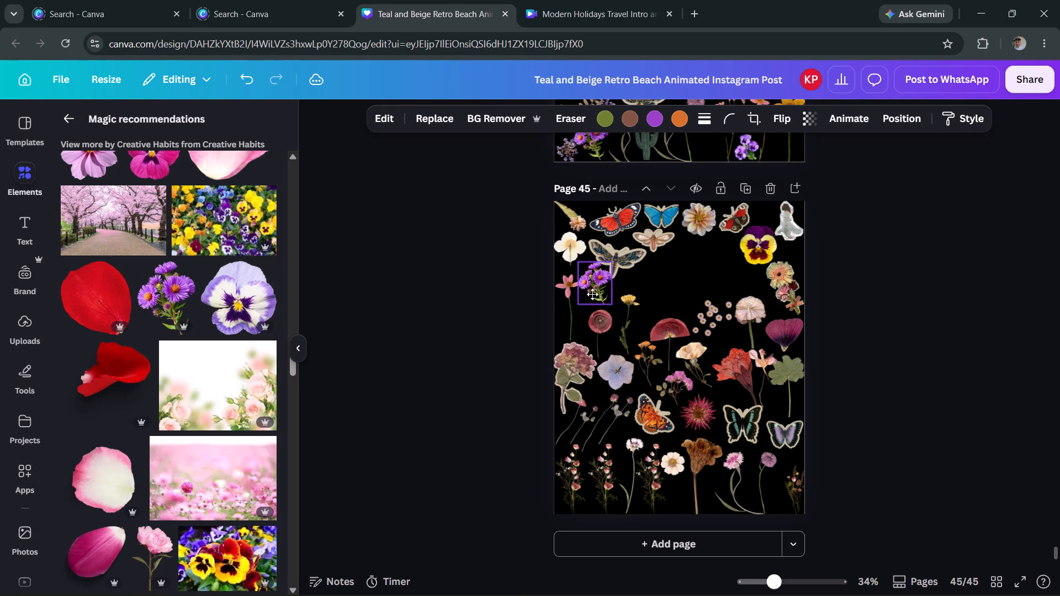
{"action": "left_click_drag", "start_coordinate": [592, 294], "coordinate": [592, 297]}
{"action": "left_click", "coordinate": [473, 299]}
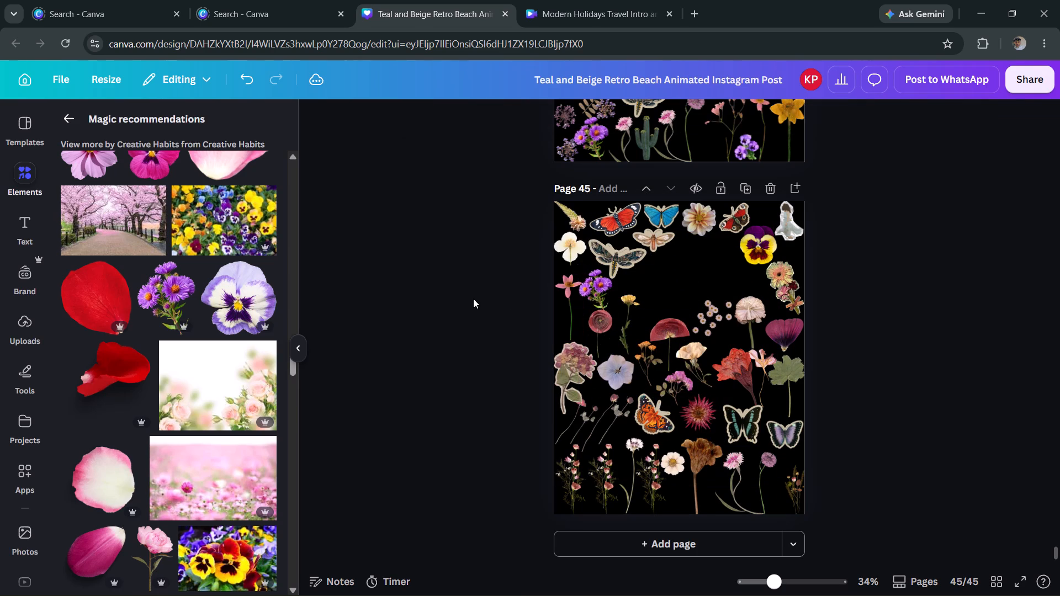
Nudge the purple aster sprig slightly right, away from the pink star-shaped flower.
{"action": "left_click", "coordinate": [593, 288]}
{"action": "key", "text": "Right"}
{"action": "key", "text": "Right"}
{"action": "key", "text": "Right"}
{"action": "key", "text": "Right"}
{"action": "key", "text": "Right"}
{"action": "key", "text": "Right"}
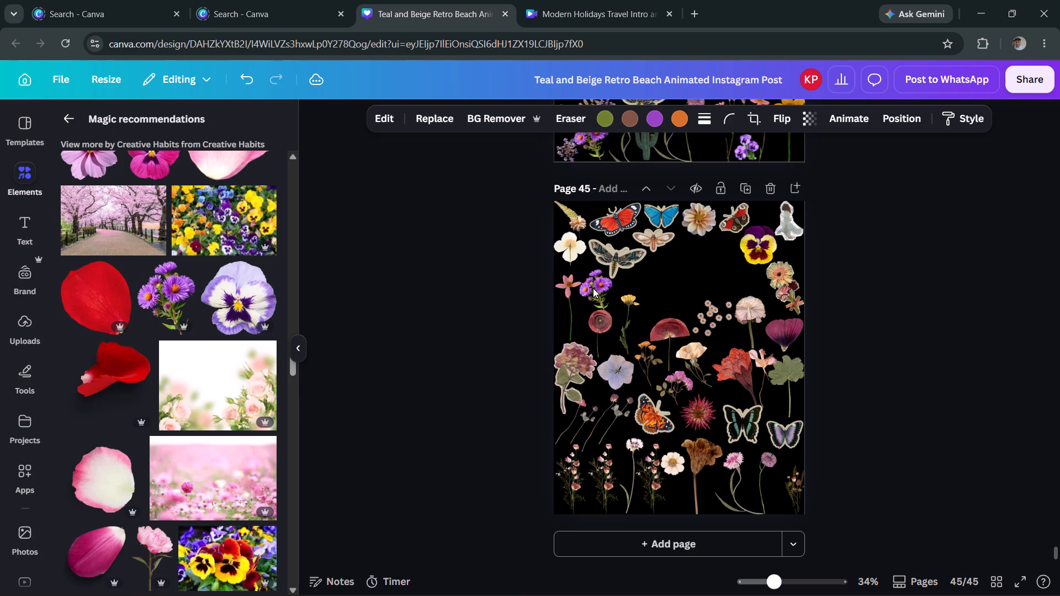
{"action": "key", "text": "Left"}
{"action": "key", "text": "Left"}
{"action": "key", "text": "Left"}
{"action": "left_click", "coordinate": [501, 274]}
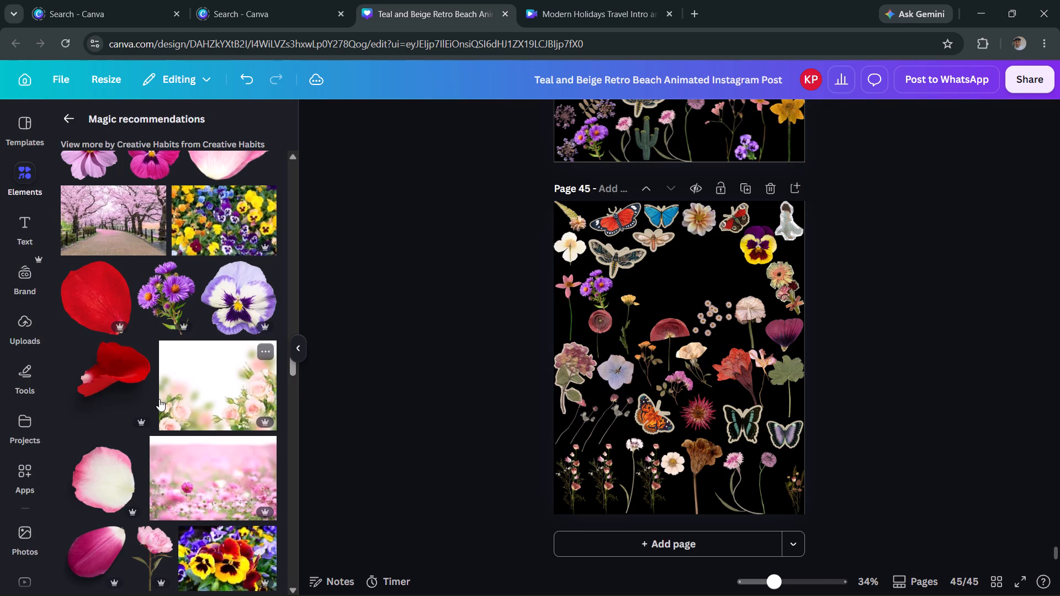
Add the long-stemmed pink peony, shrink it, and place it above the cream flower, beside the scattered small pink blossoms.
{"action": "scroll", "coordinate": [159, 399], "scroll_direction": "down", "scroll_amount": 4}
{"action": "left_click", "coordinate": [153, 264]}
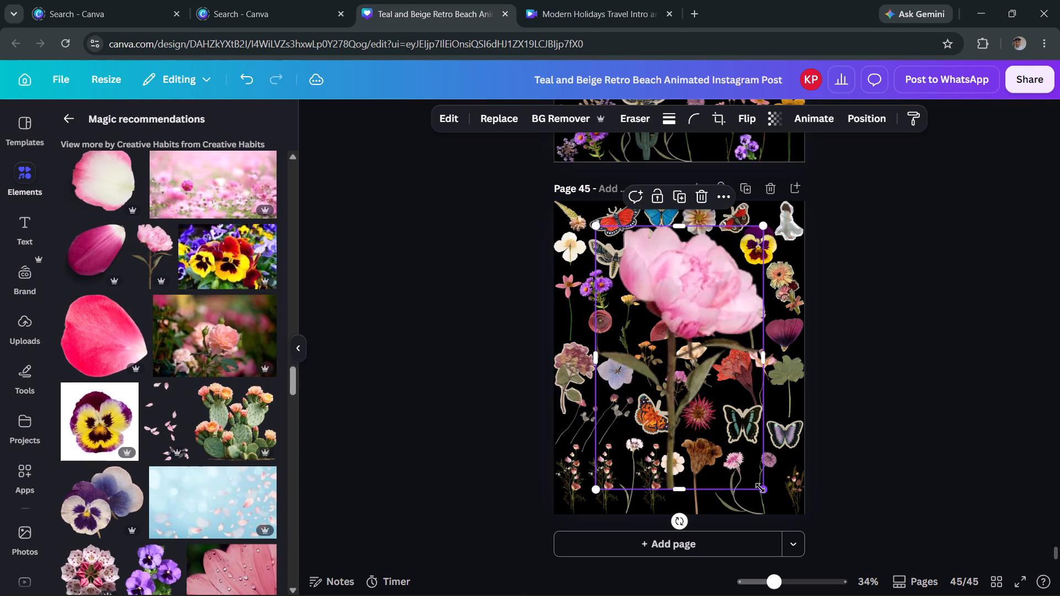
{"action": "left_click_drag", "start_coordinate": [760, 488], "coordinate": [623, 279]}
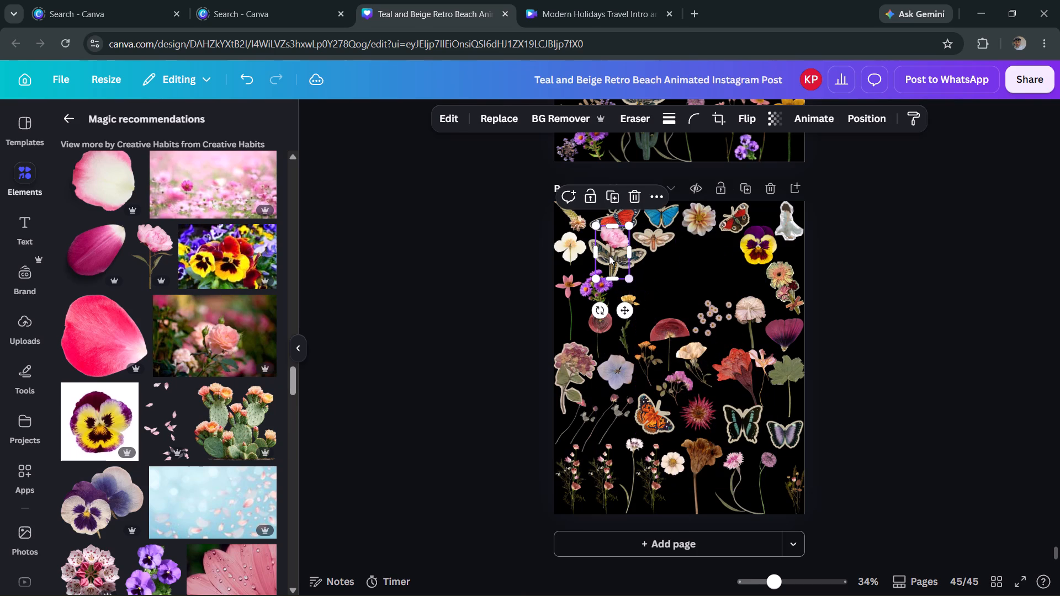
{"action": "left_click_drag", "start_coordinate": [609, 256], "coordinate": [686, 304]}
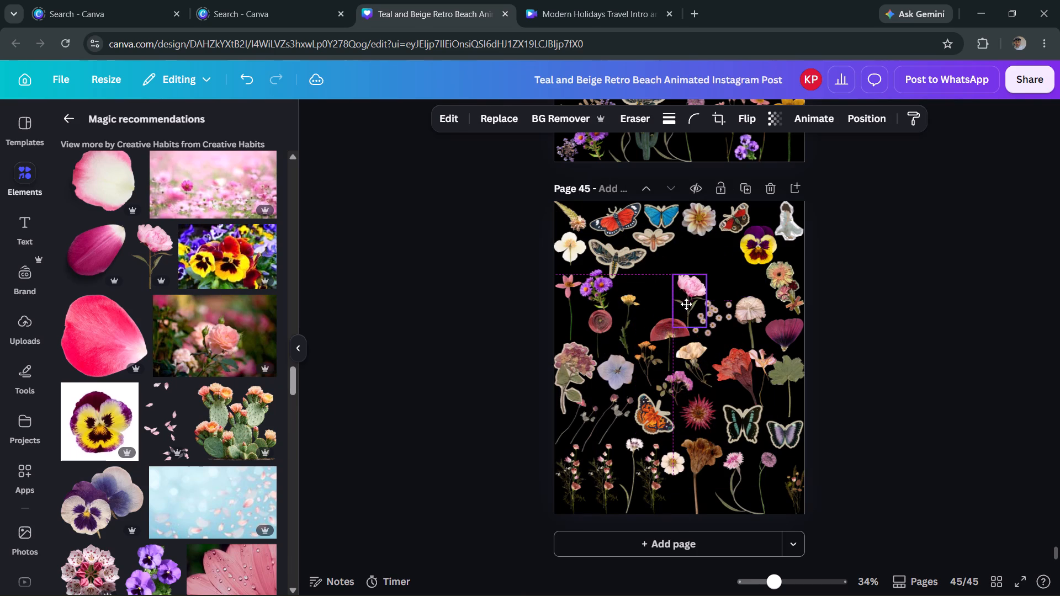
{"action": "left_click_drag", "start_coordinate": [686, 304], "coordinate": [689, 310]}
{"action": "left_click", "coordinate": [448, 227]}
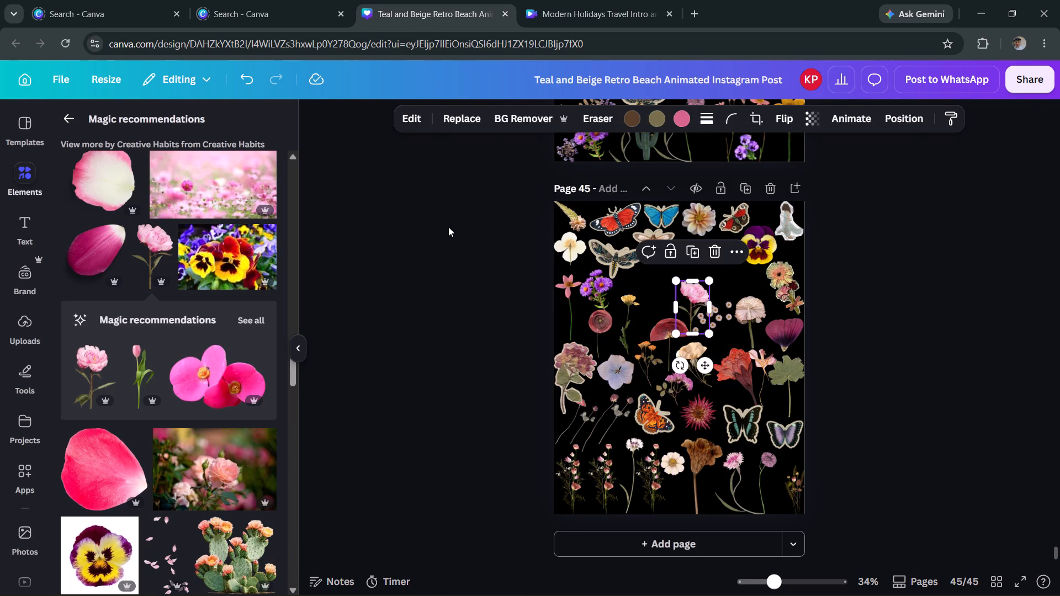
Add the cluster of three purple violas, shrink it to about 171 wide, and place it beside the pink peony, above the red half-round mushroom cap.
{"action": "scroll", "coordinate": [183, 401], "scroll_direction": "down", "scroll_amount": 1}
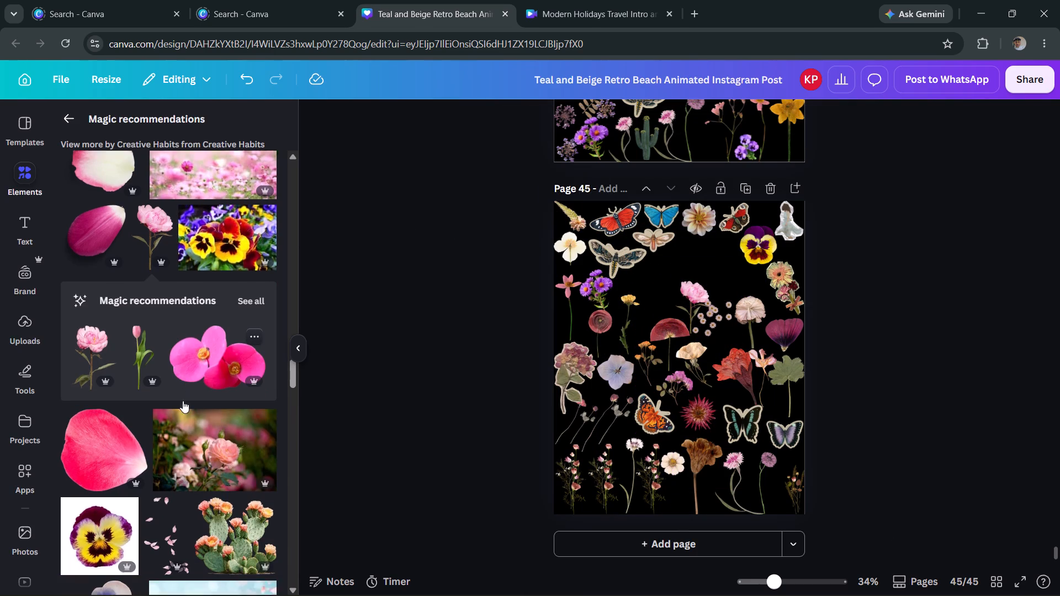
{"action": "scroll", "coordinate": [183, 401], "scroll_direction": "down", "scroll_amount": 5}
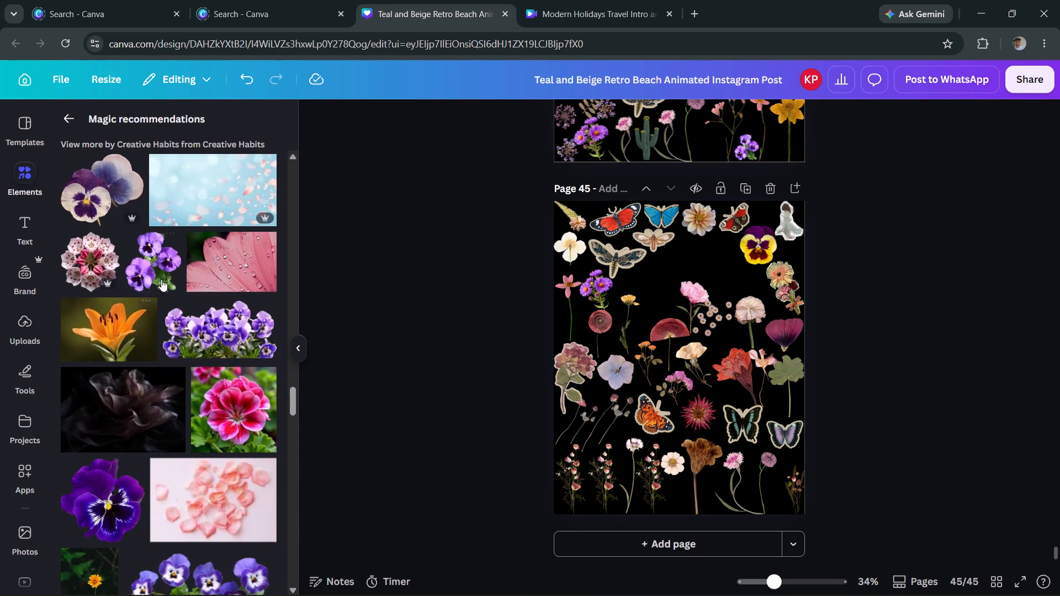
{"action": "left_click", "coordinate": [154, 273]}
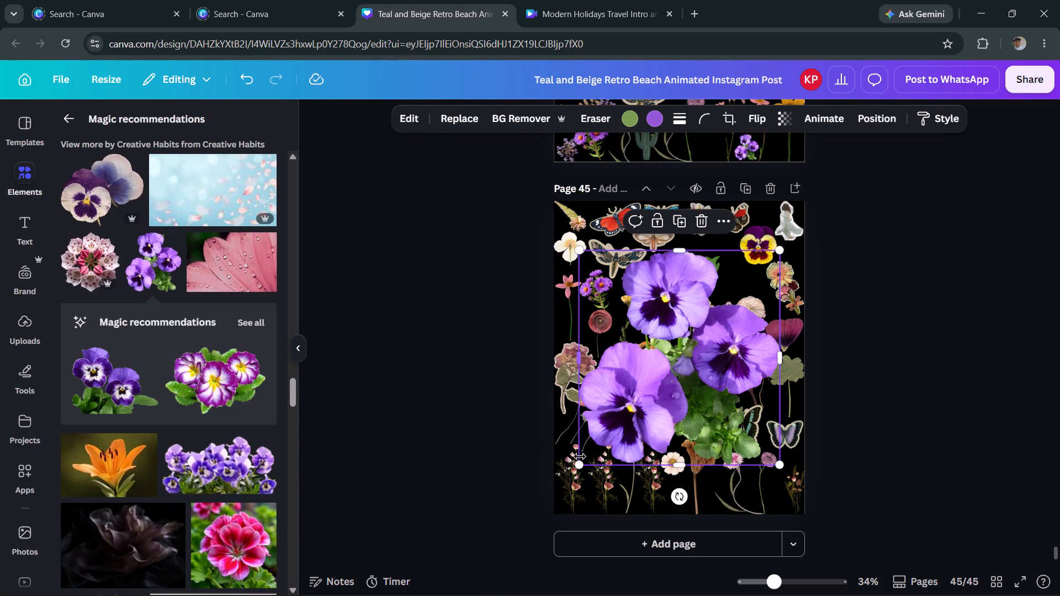
{"action": "left_click_drag", "start_coordinate": [580, 464], "coordinate": [757, 306]}
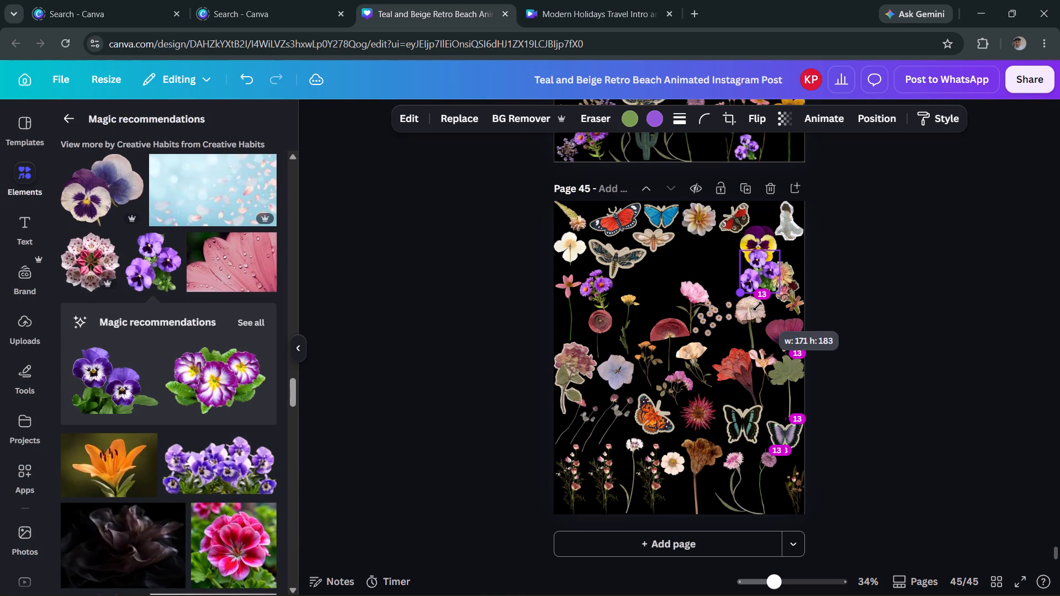
{"action": "left_click_drag", "start_coordinate": [757, 306], "coordinate": [759, 305]}
{"action": "left_click_drag", "start_coordinate": [769, 276], "coordinate": [668, 301]}
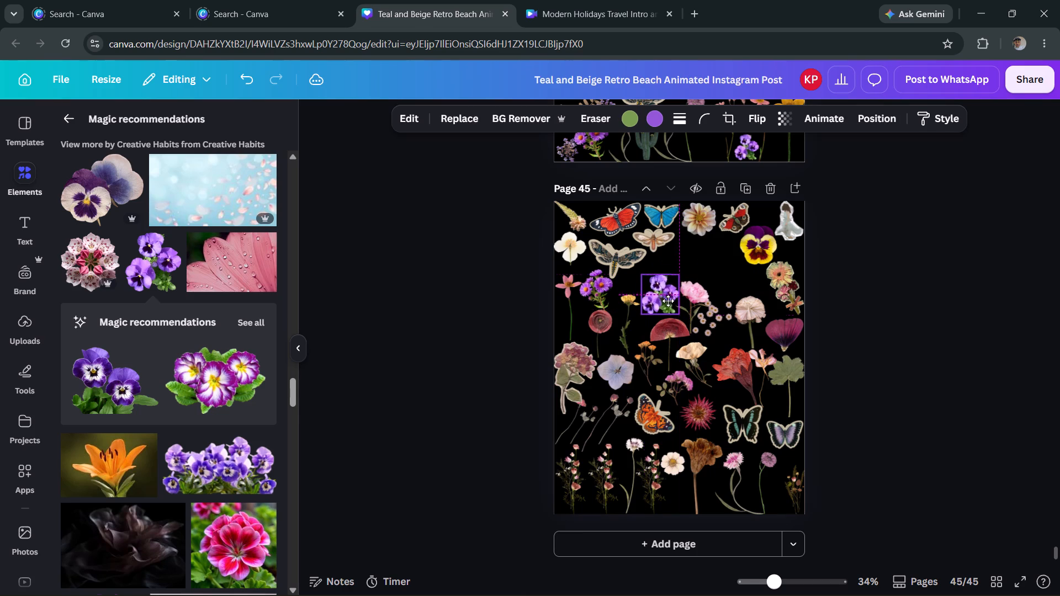
{"action": "left_click_drag", "start_coordinate": [668, 301], "coordinate": [667, 301]}
{"action": "left_click", "coordinate": [405, 299]}
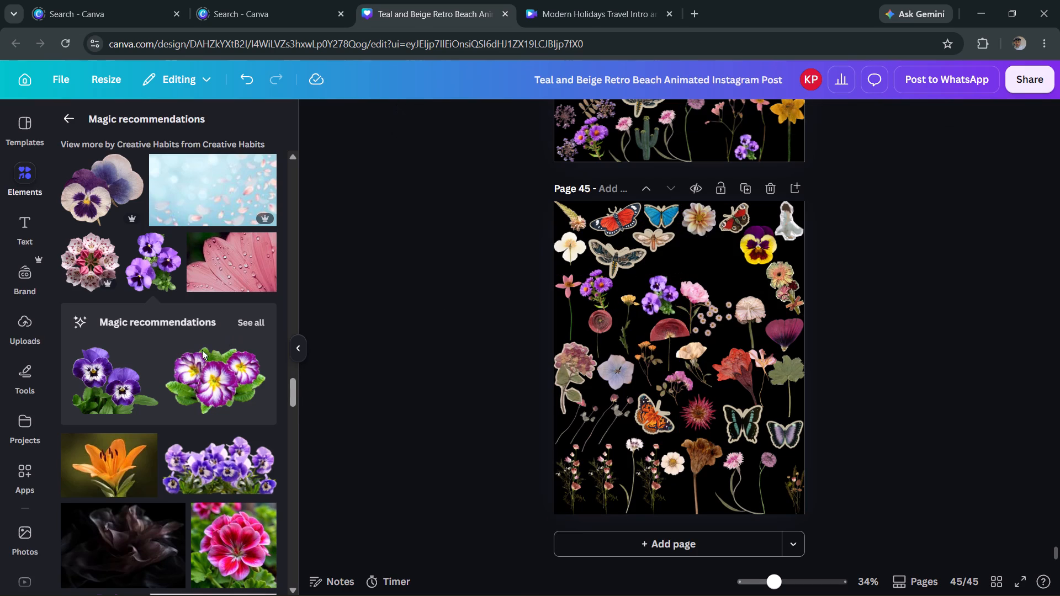
Add the row of blue-violet pansies with green leaves, shrink it, and place it between the pale moth and the purple-and-yellow pansy.
{"action": "scroll", "coordinate": [197, 354], "scroll_direction": "down", "scroll_amount": 5}
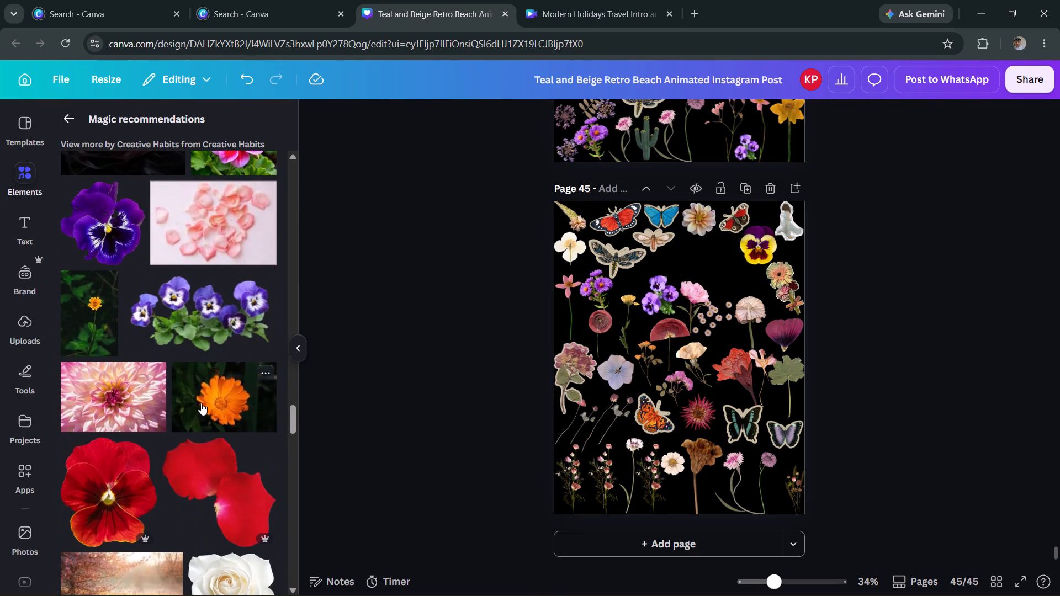
{"action": "left_click", "coordinate": [202, 317]}
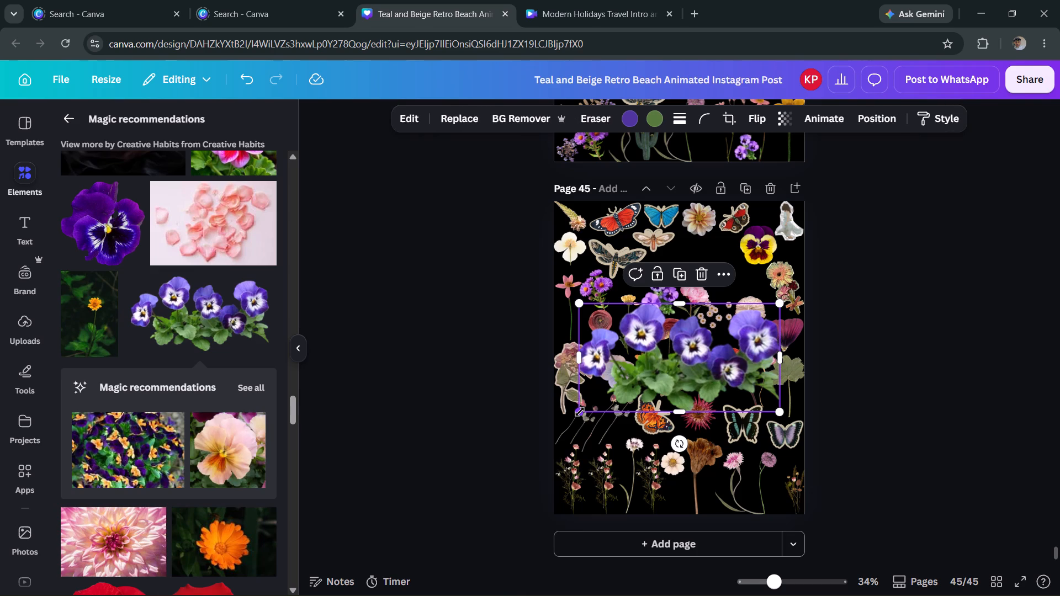
{"action": "left_click_drag", "start_coordinate": [580, 412], "coordinate": [727, 317]}
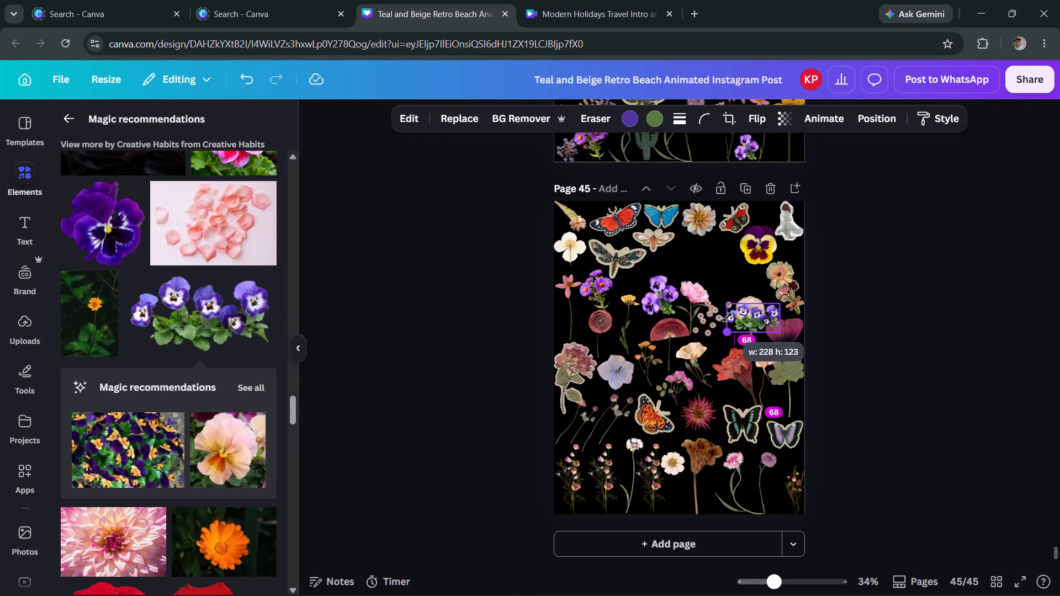
{"action": "left_click_drag", "start_coordinate": [727, 317], "coordinate": [729, 317]}
{"action": "left_click_drag", "start_coordinate": [766, 318], "coordinate": [696, 268]}
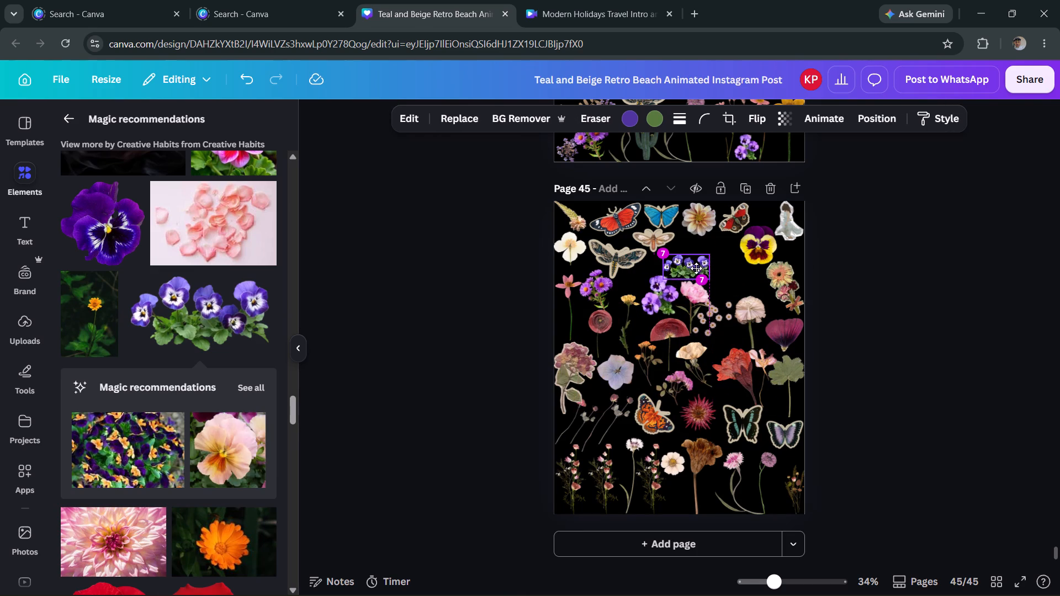
{"action": "left_click_drag", "start_coordinate": [696, 268], "coordinate": [703, 251]}
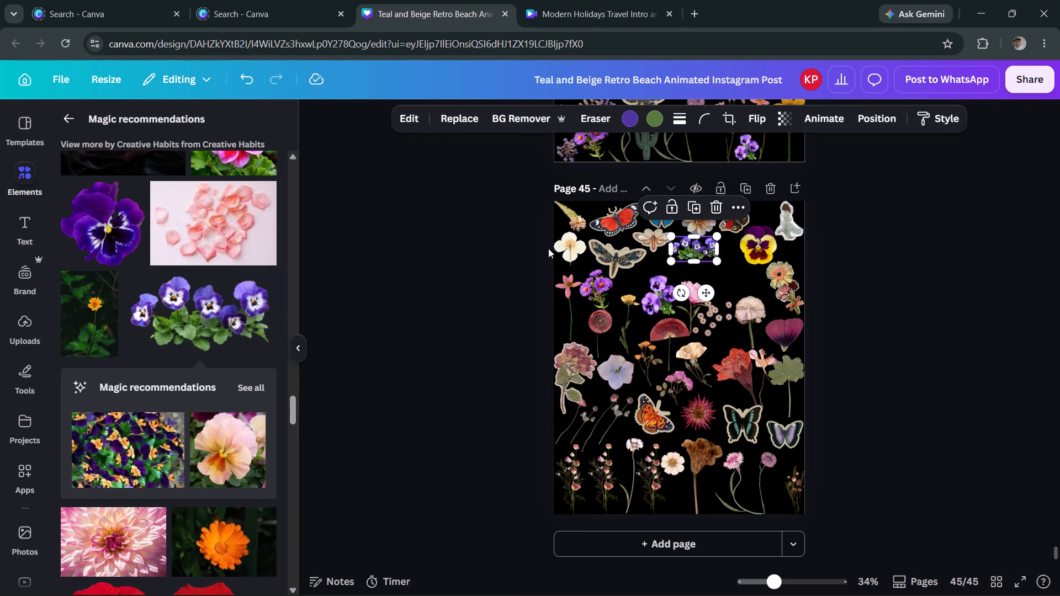
{"action": "left_click", "coordinate": [401, 271]}
Add the pair of red petals, shrink it, and place it below the purple-and-yellow pansy, above the pale mushroom-shaped flower.
{"action": "scroll", "coordinate": [161, 340], "scroll_direction": "down", "scroll_amount": 3}
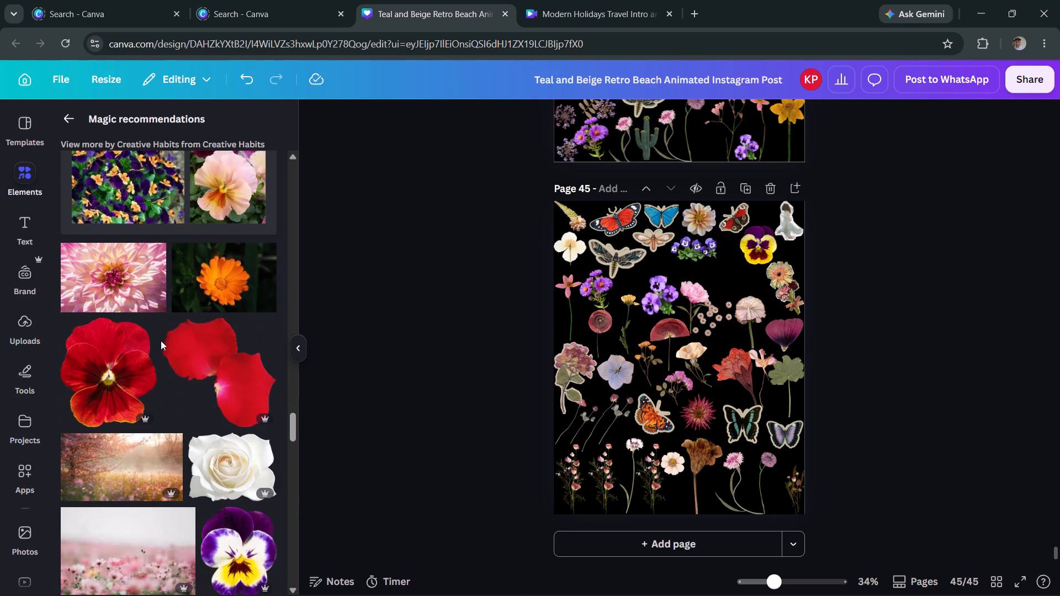
{"action": "left_click", "coordinate": [190, 348]}
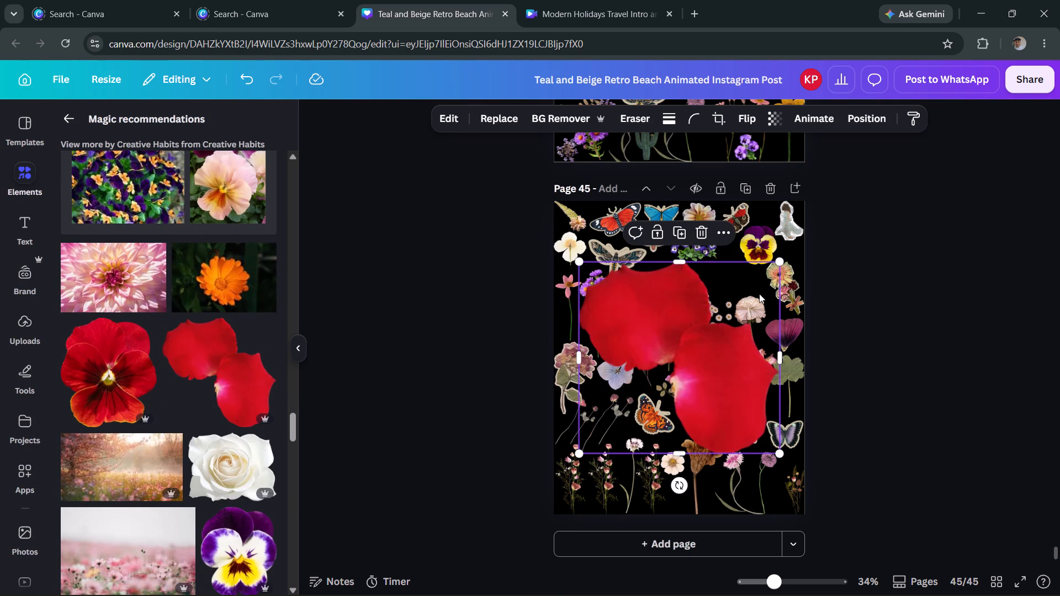
{"action": "left_click_drag", "start_coordinate": [780, 263], "coordinate": [680, 385]}
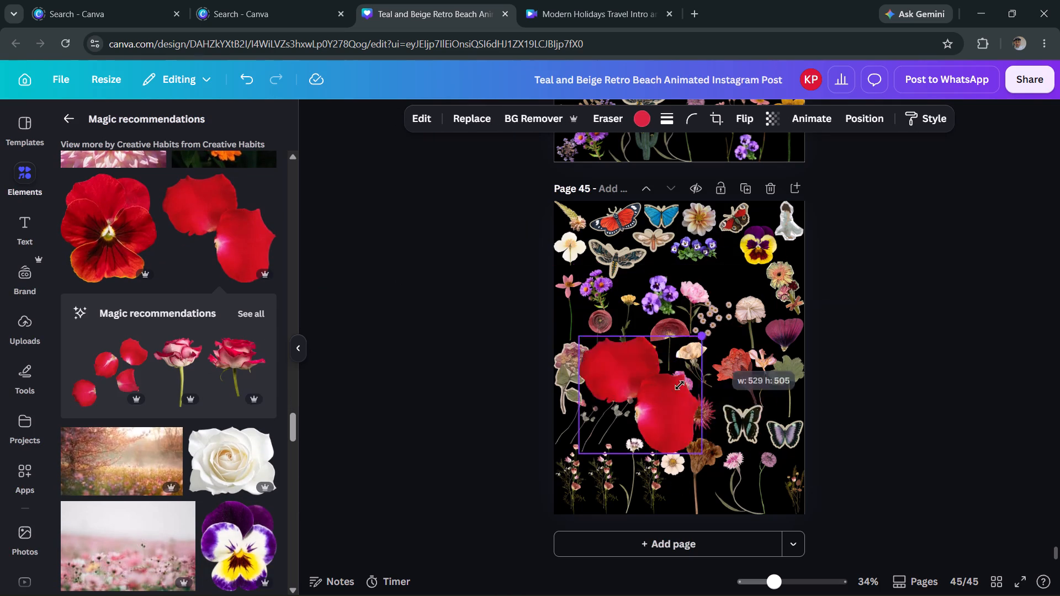
{"action": "left_click_drag", "start_coordinate": [680, 385], "coordinate": [637, 432]}
{"action": "left_click_drag", "start_coordinate": [614, 434], "coordinate": [637, 418]}
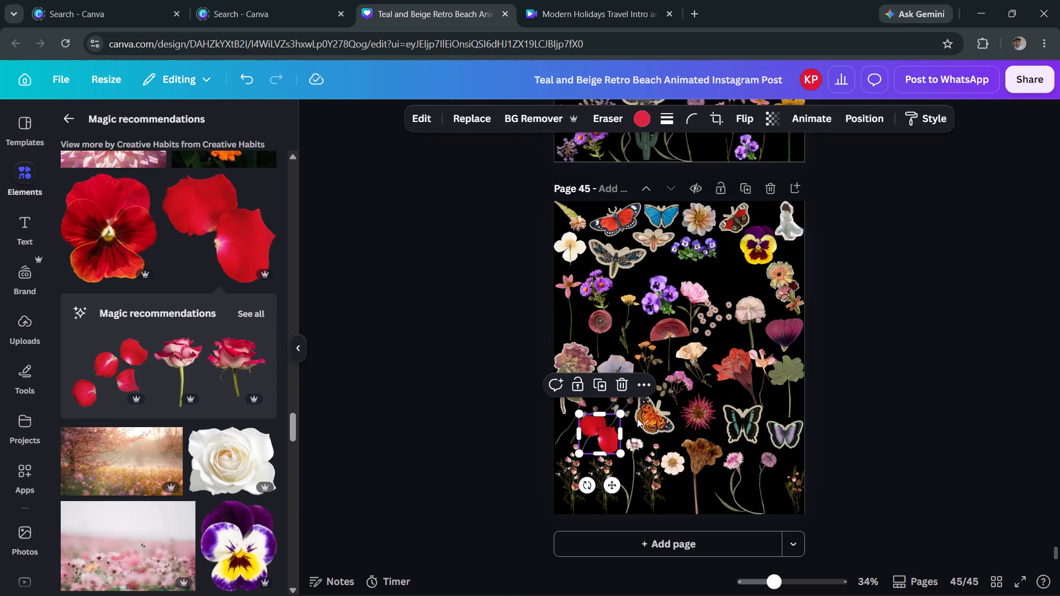
{"action": "left_click_drag", "start_coordinate": [637, 418], "coordinate": [740, 279]}
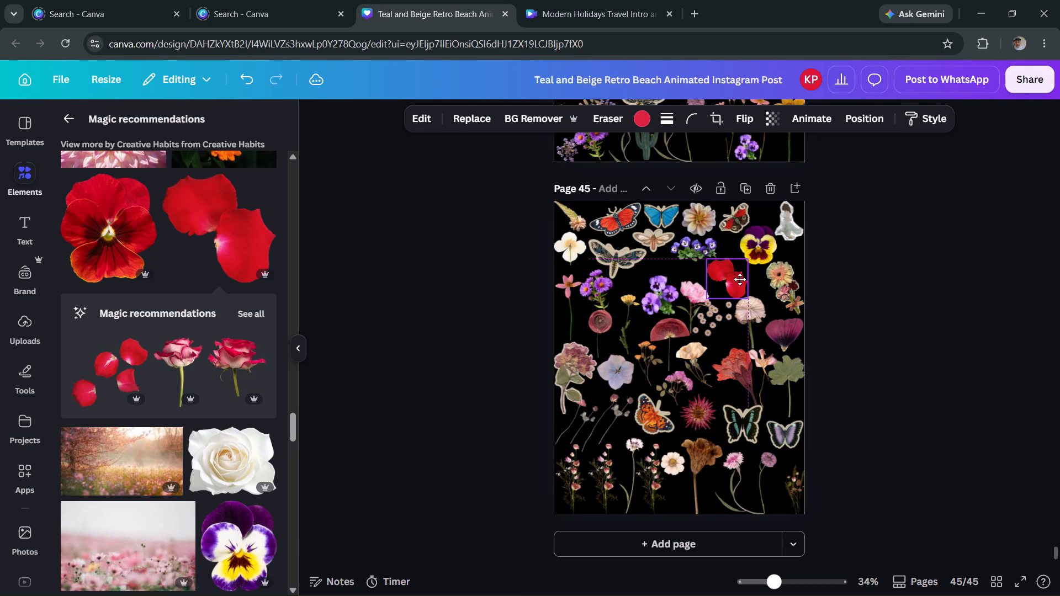
{"action": "left_click_drag", "start_coordinate": [740, 279], "coordinate": [740, 279]}
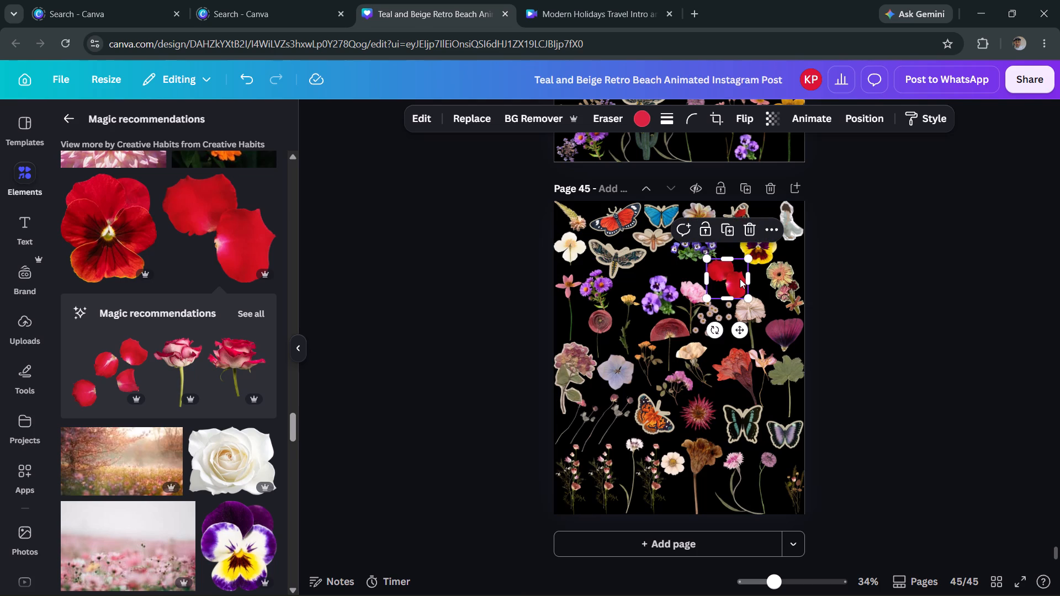
Add the scattered blue petals, shrink them, and place them between the pale moth and the purple viola cluster.
{"action": "scroll", "coordinate": [175, 347], "scroll_direction": "down", "scroll_amount": 3}
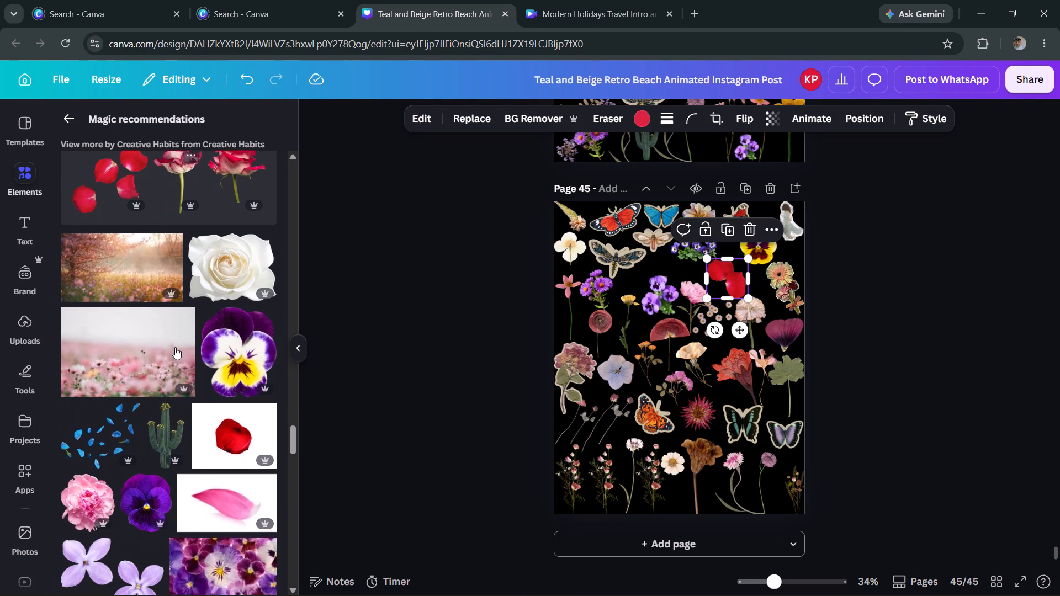
{"action": "left_click", "coordinate": [92, 449]}
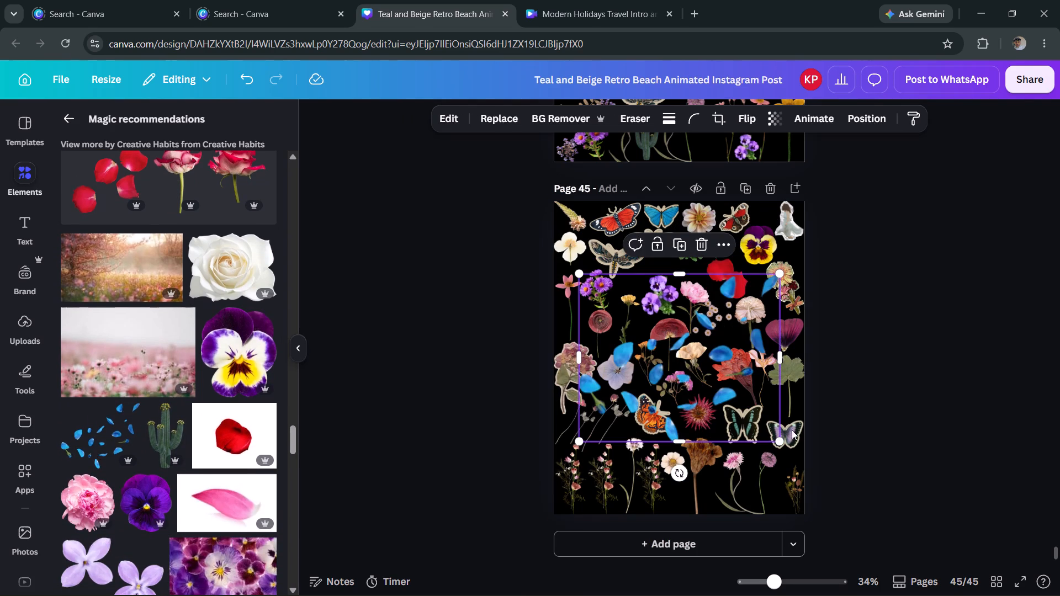
{"action": "left_click_drag", "start_coordinate": [777, 443], "coordinate": [601, 342]}
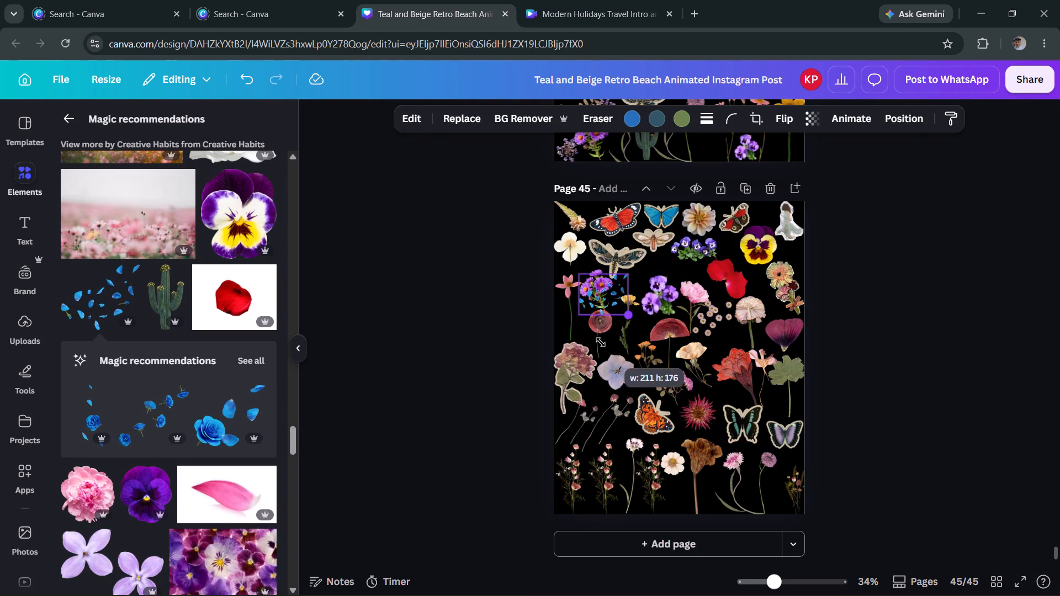
{"action": "left_click_drag", "start_coordinate": [601, 342], "coordinate": [598, 339]}
{"action": "left_click_drag", "start_coordinate": [594, 293], "coordinate": [640, 270]}
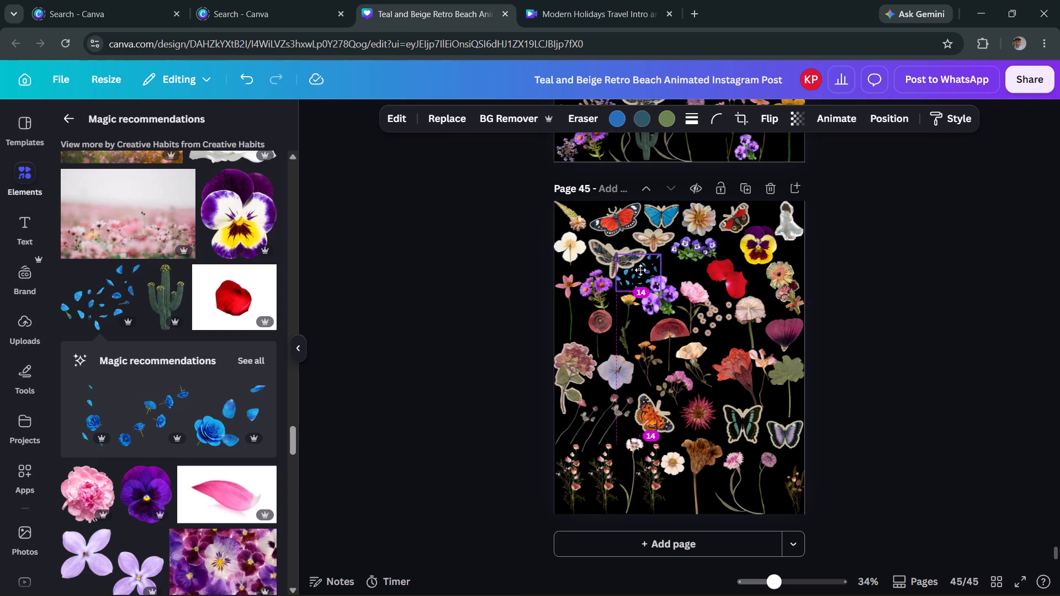
{"action": "left_click_drag", "start_coordinate": [640, 270], "coordinate": [654, 264]}
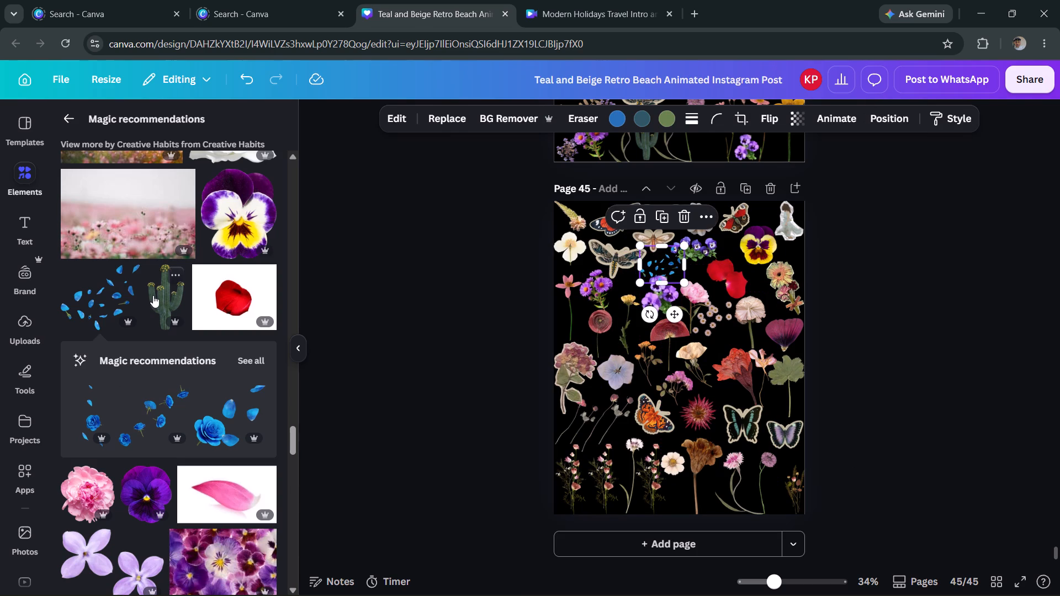
Add the green cactus with yellow blooms, shrink it, and place it at the page's bottom edge, near the bottom-right corner.
{"action": "left_click", "coordinate": [153, 295]}
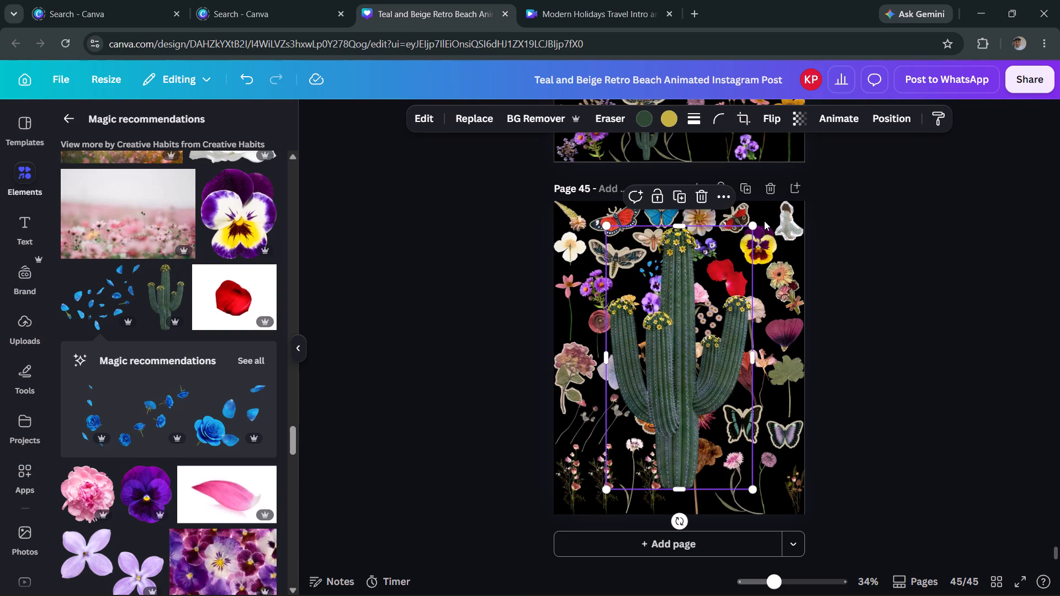
{"action": "left_click_drag", "start_coordinate": [750, 229], "coordinate": [640, 439]}
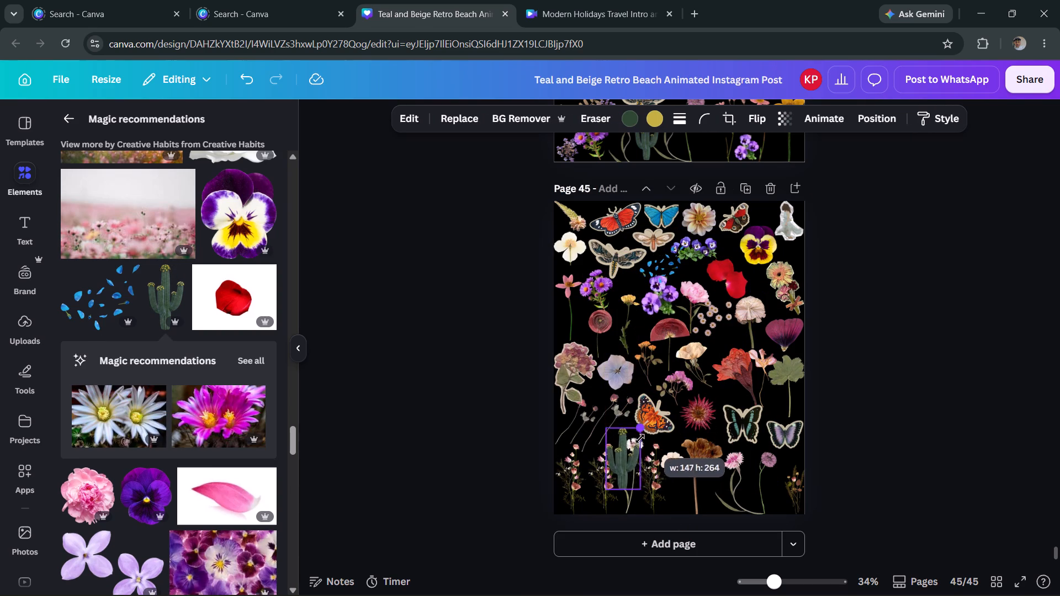
{"action": "left_click_drag", "start_coordinate": [640, 439], "coordinate": [632, 450]}
{"action": "left_click_drag", "start_coordinate": [622, 465], "coordinate": [736, 478]}
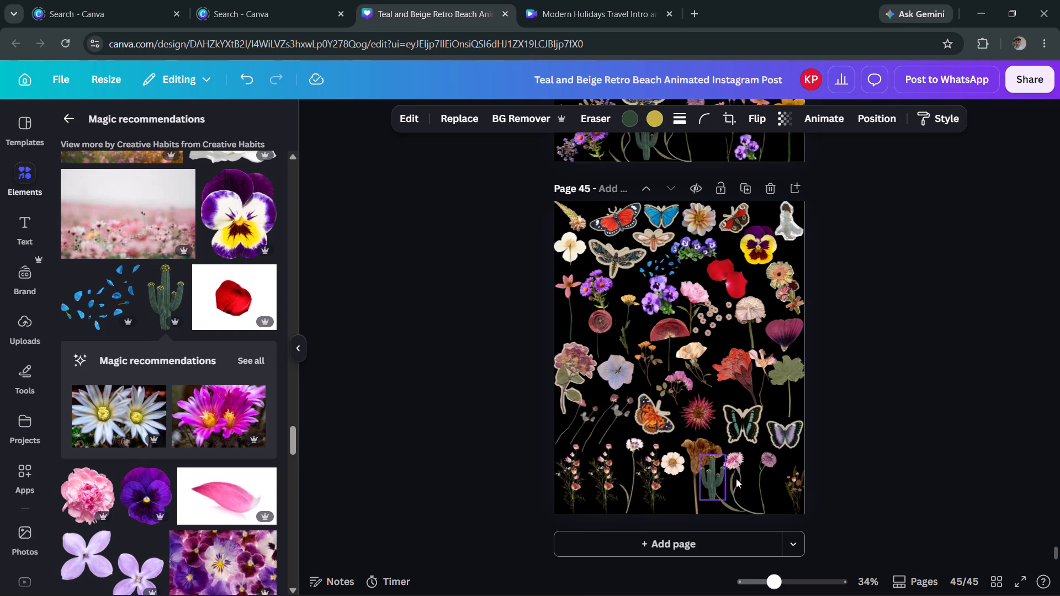
{"action": "left_click_drag", "start_coordinate": [736, 478], "coordinate": [779, 489]}
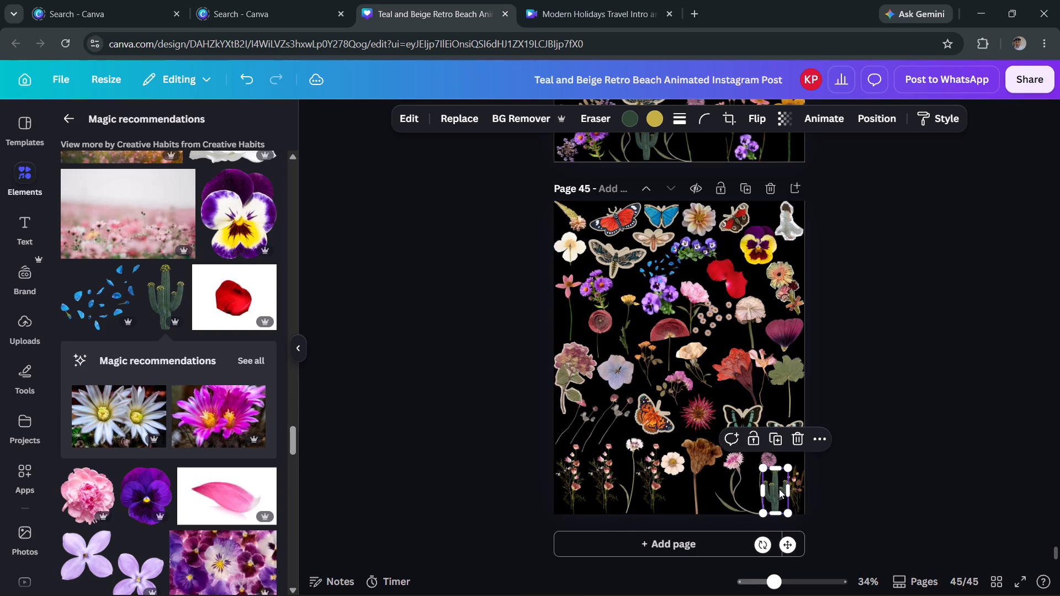
{"action": "left_click", "coordinate": [842, 444]}
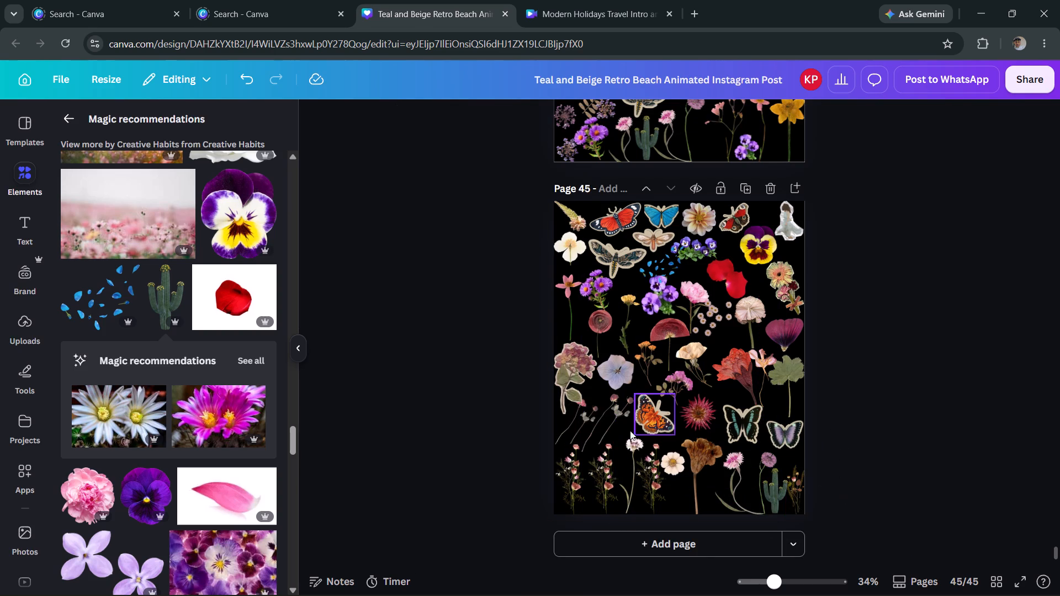
Add a new blank black page after page 45.
{"action": "left_click", "coordinate": [699, 541]}
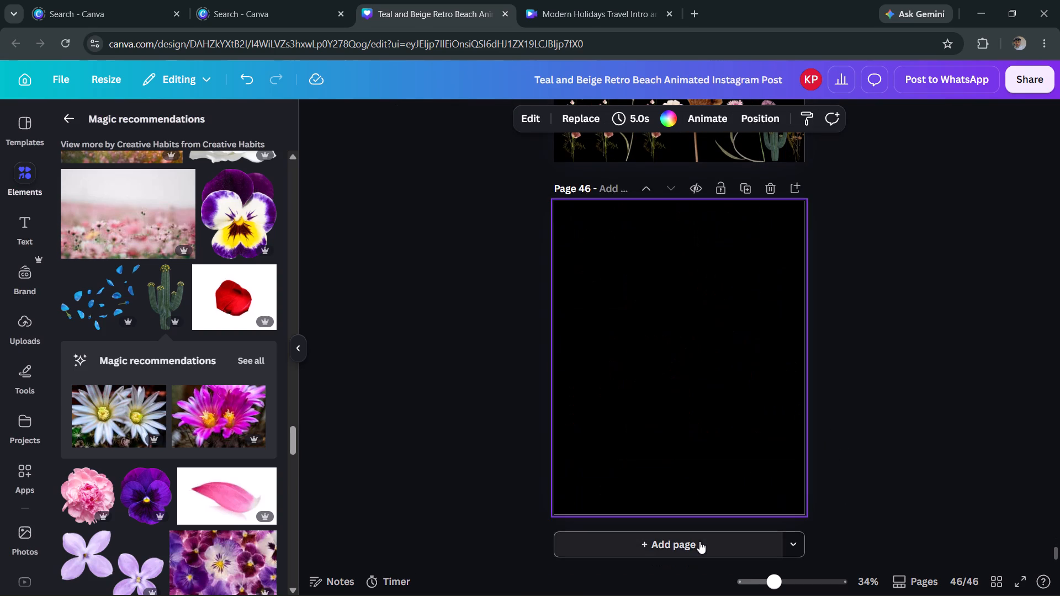
Add the deep purple pansy to page 46, shrink it, and place it in the page's top-left corner.
{"action": "left_click", "coordinate": [136, 490]}
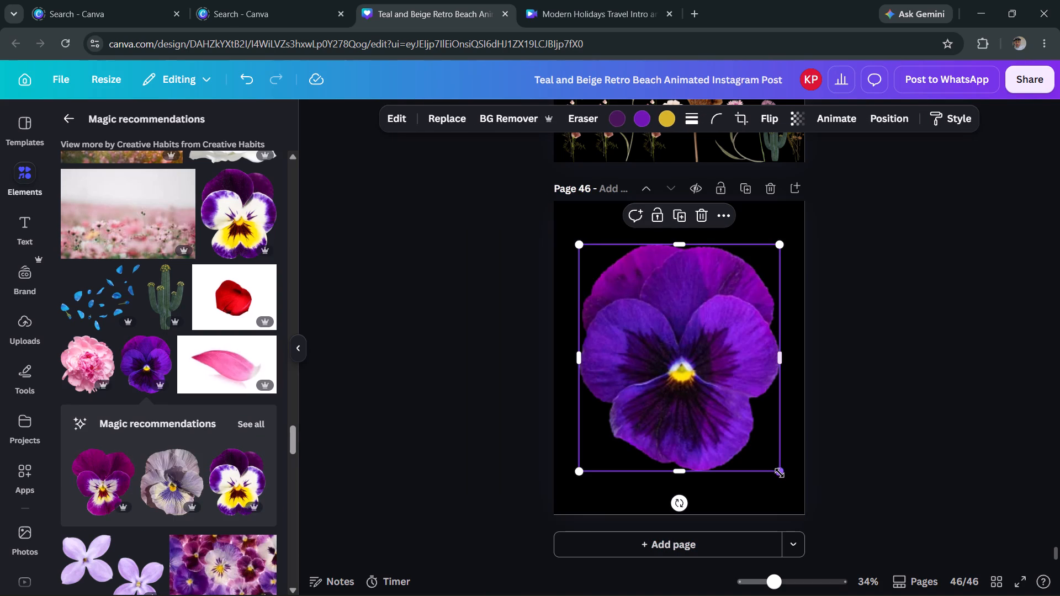
{"action": "left_click_drag", "start_coordinate": [780, 473], "coordinate": [592, 330]}
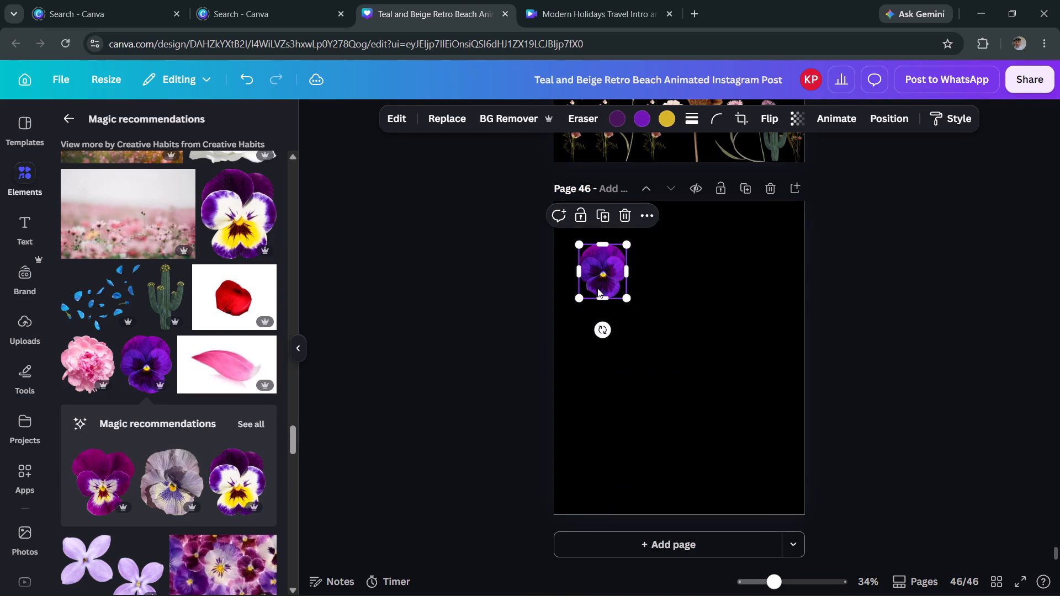
{"action": "left_click_drag", "start_coordinate": [601, 276], "coordinate": [575, 235]}
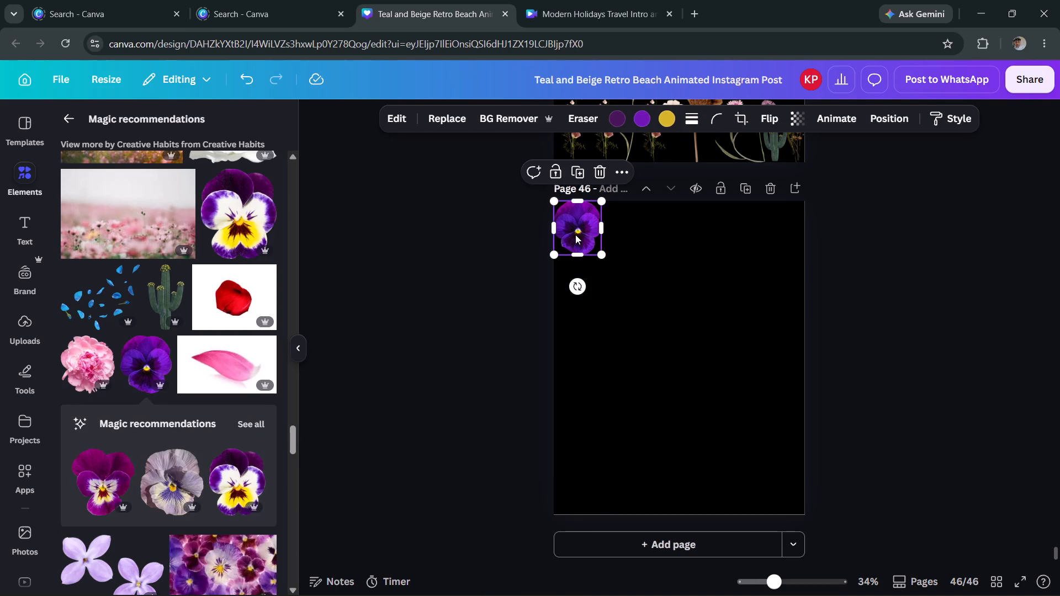
Shrink the deep purple pansy further in the top-left corner of page 46.
{"action": "left_click_drag", "start_coordinate": [598, 253], "coordinate": [582, 239]}
{"action": "left_click", "coordinate": [632, 251]}
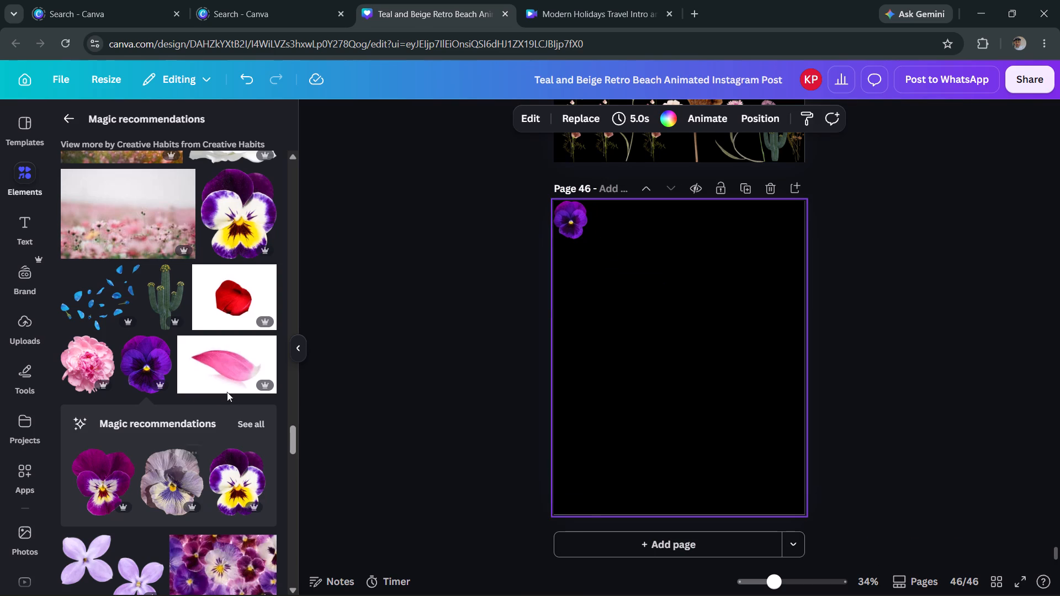
Add the green cactus with yellow blooms to page 46, shrink it, and place it in the page's bottom-right corner.
{"action": "left_click", "coordinate": [167, 293]}
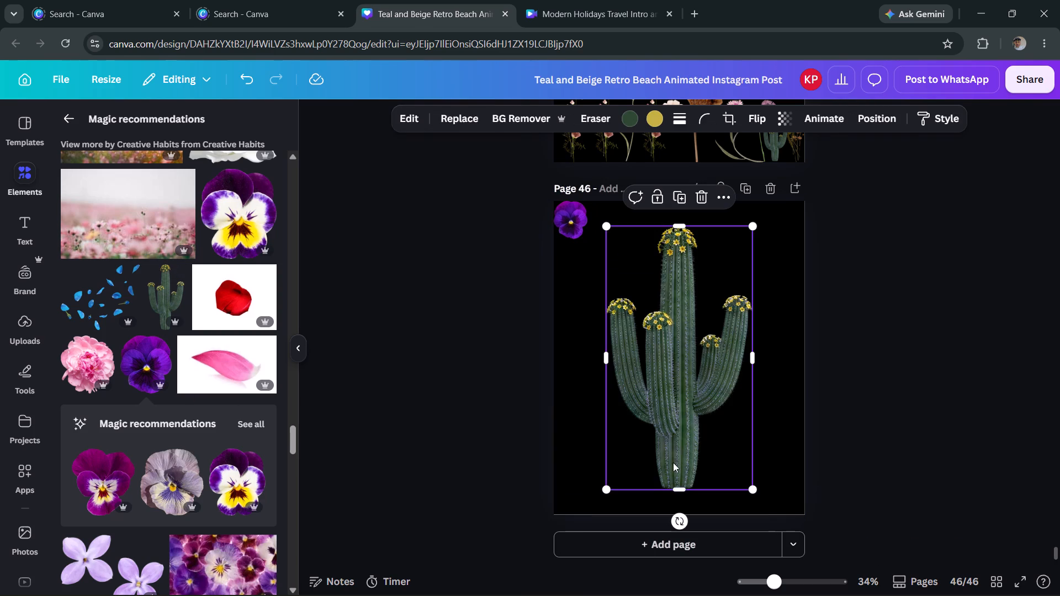
{"action": "left_click_drag", "start_coordinate": [753, 492], "coordinate": [642, 267]}
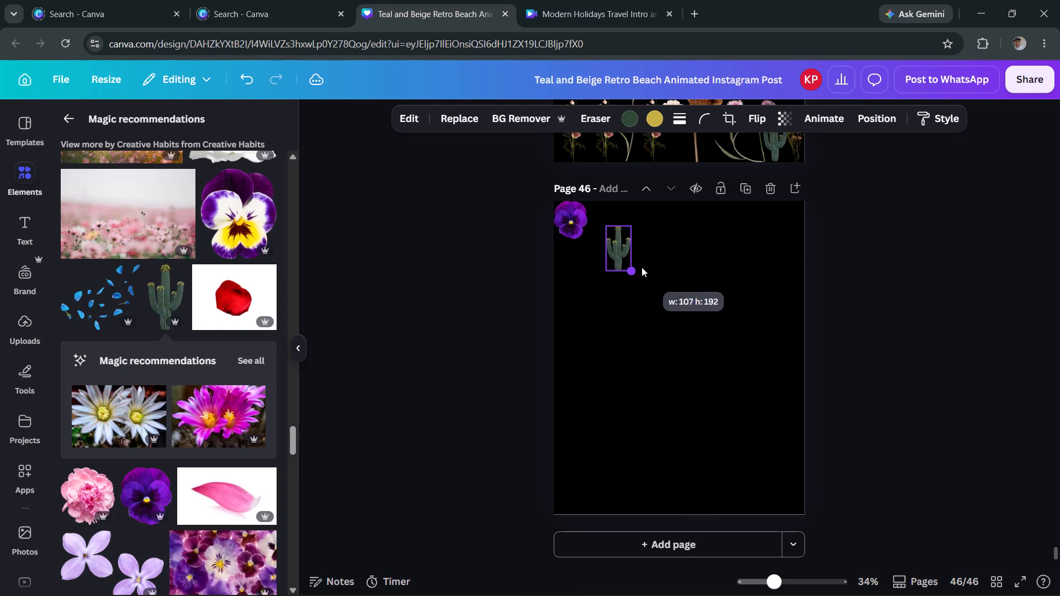
{"action": "left_click_drag", "start_coordinate": [621, 253], "coordinate": [799, 462]}
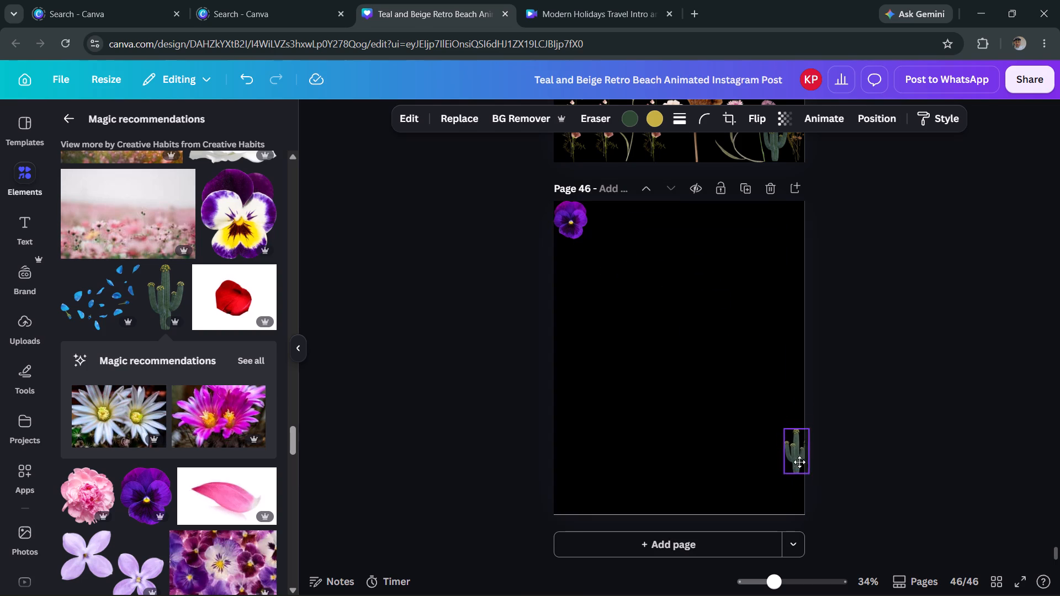
{"action": "left_click_drag", "start_coordinate": [799, 462], "coordinate": [796, 492]}
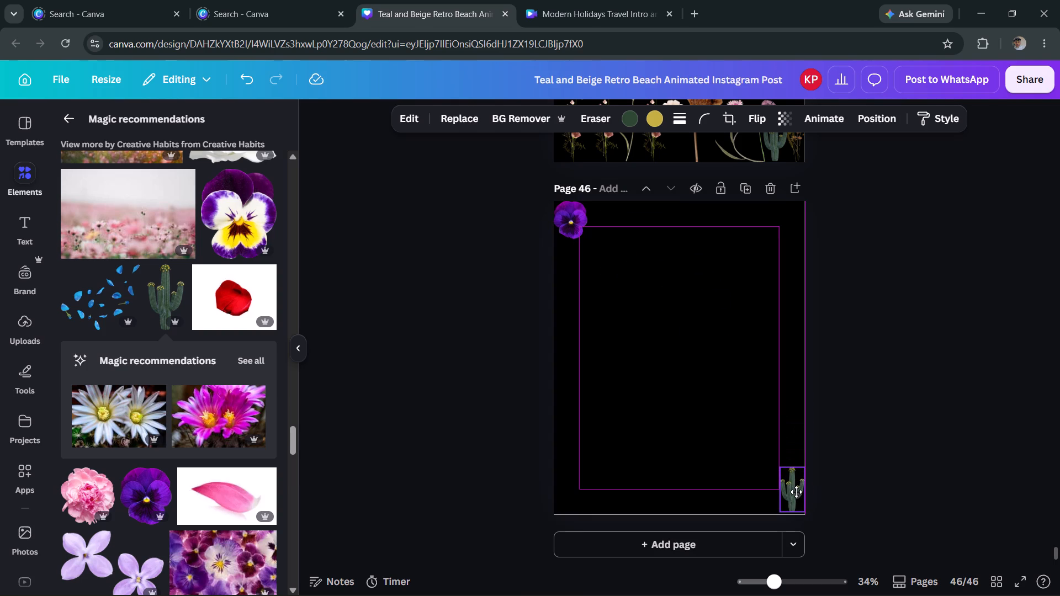
{"action": "left_click_drag", "start_coordinate": [796, 492], "coordinate": [793, 497]}
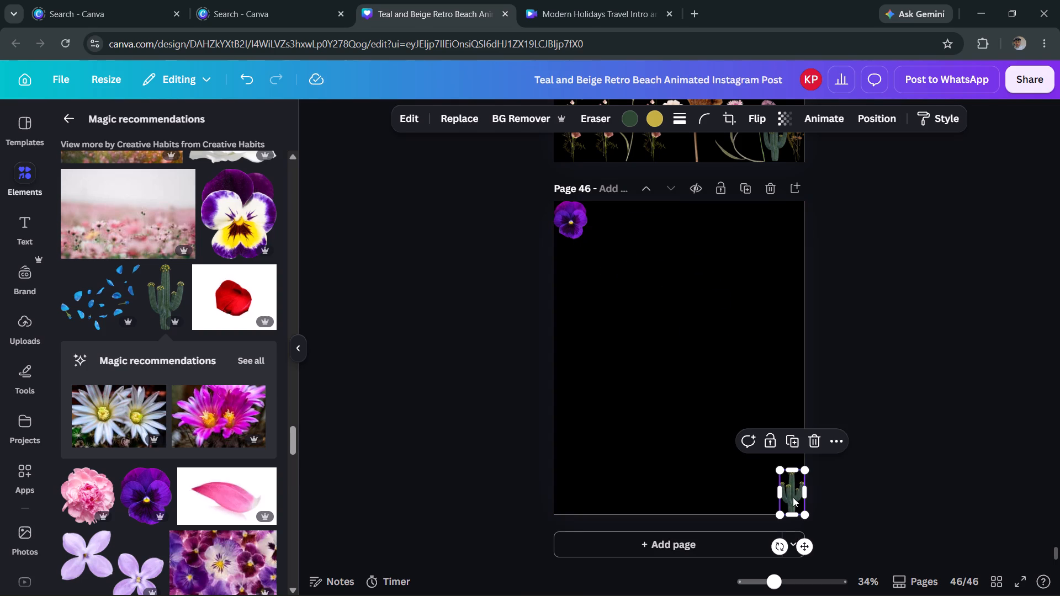
{"action": "left_click", "coordinate": [449, 401]}
Add the bright red dahlia cut-out, shrink it to about the pansy's size, and place it in the page's top-right corner.
{"action": "scroll", "coordinate": [160, 363], "scroll_direction": "down", "scroll_amount": 4}
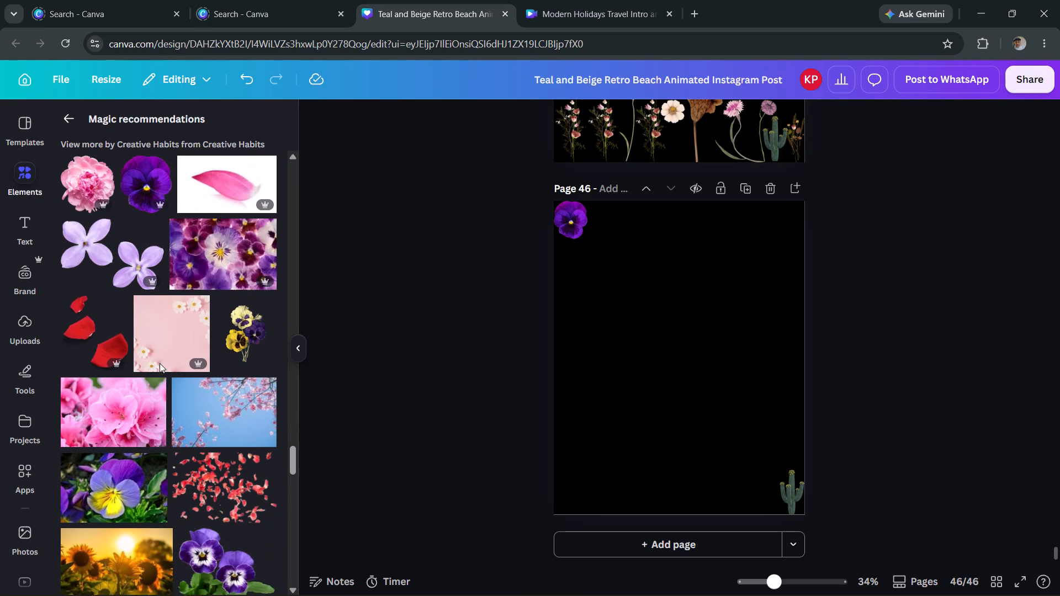
{"action": "scroll", "coordinate": [160, 363], "scroll_direction": "down", "scroll_amount": 2}
{"action": "left_click", "coordinate": [113, 426]}
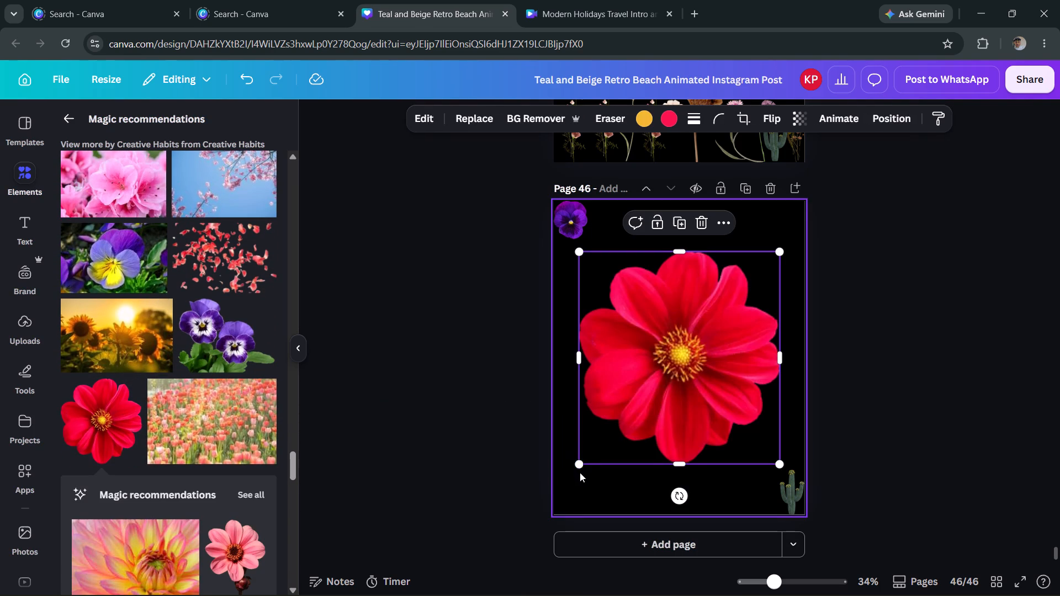
{"action": "left_click_drag", "start_coordinate": [579, 465], "coordinate": [705, 339]}
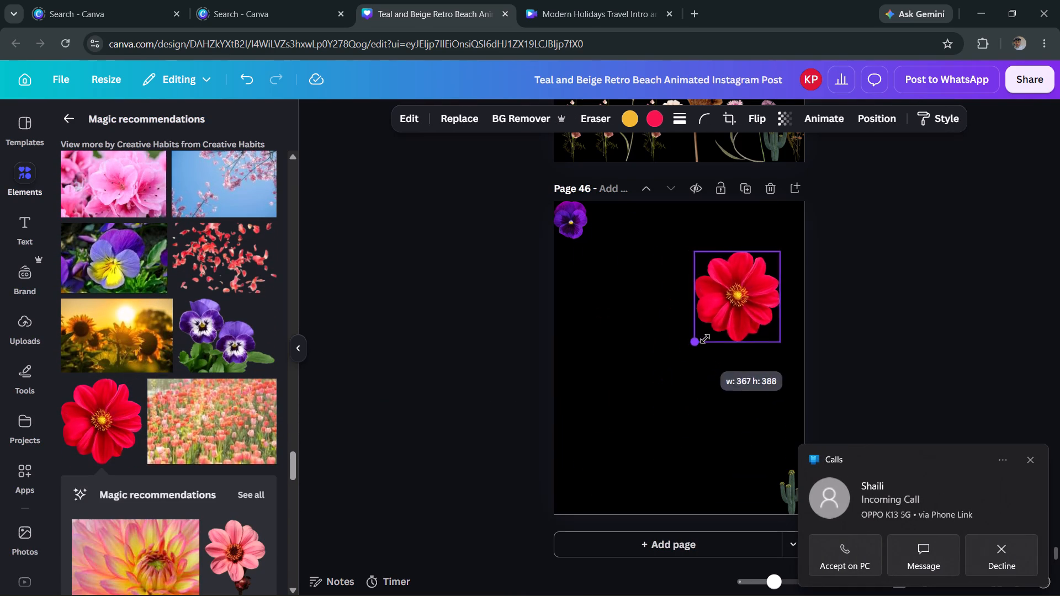
{"action": "left_click_drag", "start_coordinate": [705, 339], "coordinate": [753, 294]}
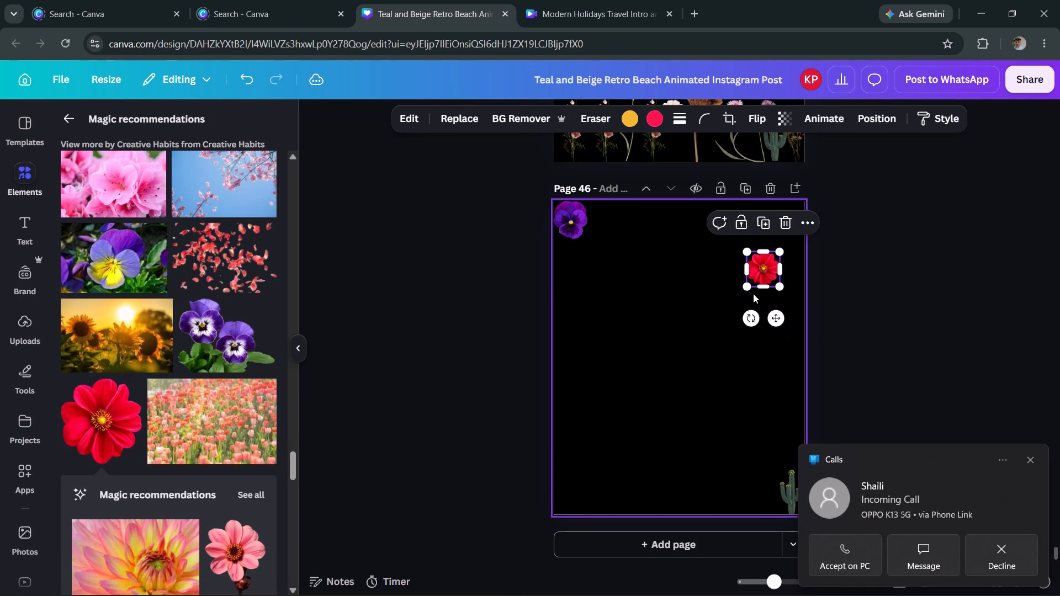
{"action": "left_click_drag", "start_coordinate": [764, 271], "coordinate": [789, 221]}
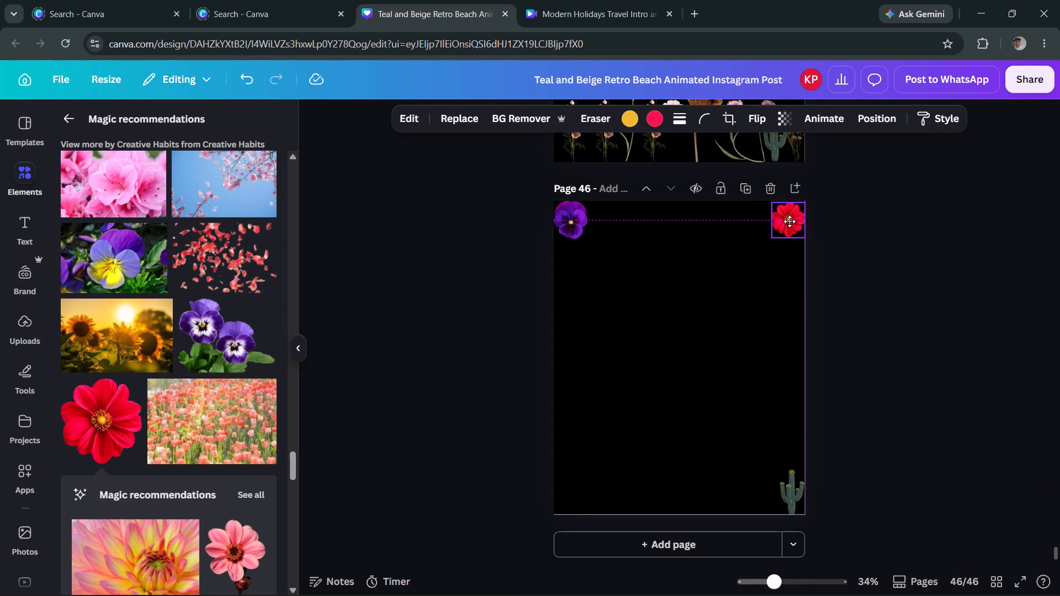
{"action": "left_click_drag", "start_coordinate": [789, 221], "coordinate": [788, 221]}
{"action": "left_click", "coordinate": [396, 301]}
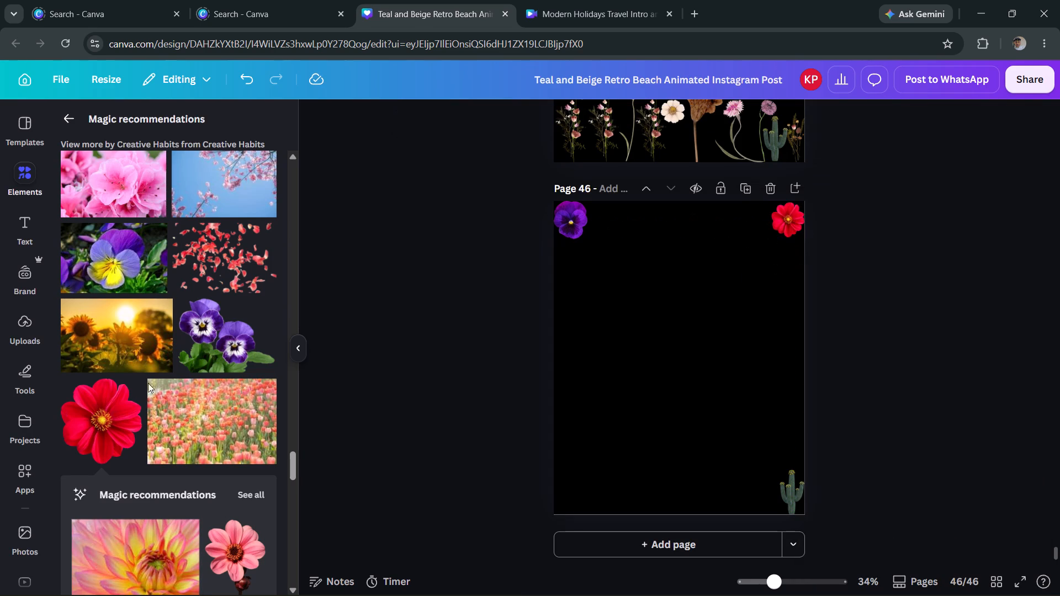
Add the pink dahlia with the dark bud, shrink it, and place it in the page's bottom-left corner.
{"action": "scroll", "coordinate": [113, 405], "scroll_direction": "down", "scroll_amount": 4}
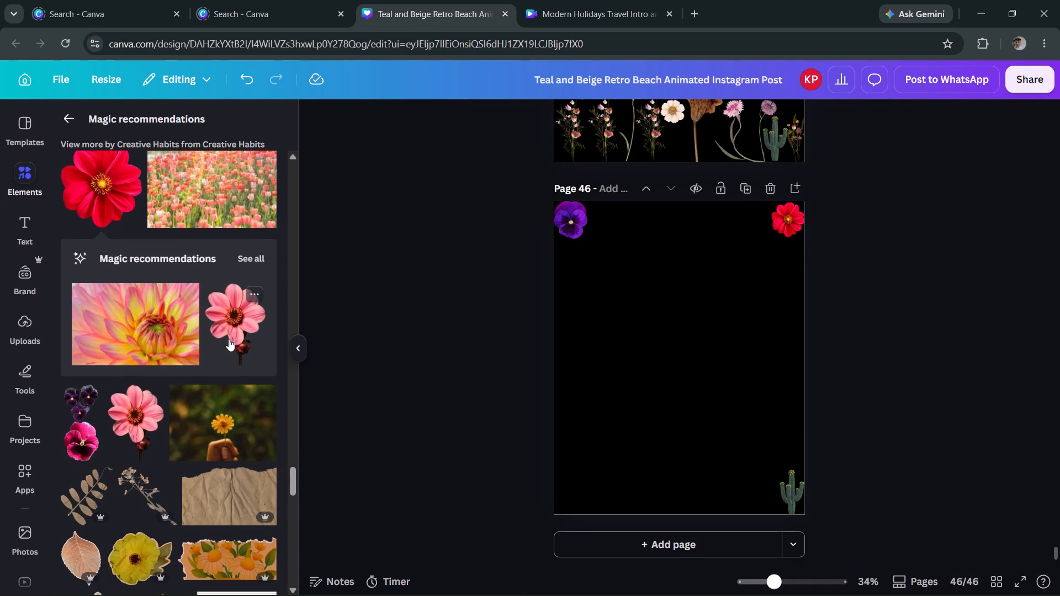
{"action": "left_click", "coordinate": [229, 339]}
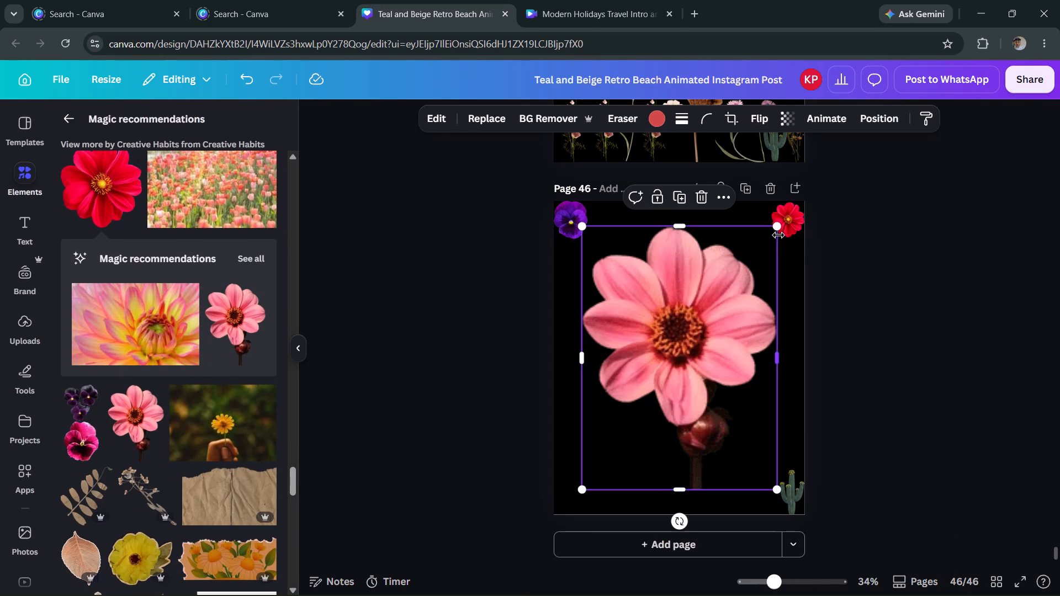
{"action": "left_click_drag", "start_coordinate": [776, 226], "coordinate": [642, 464]}
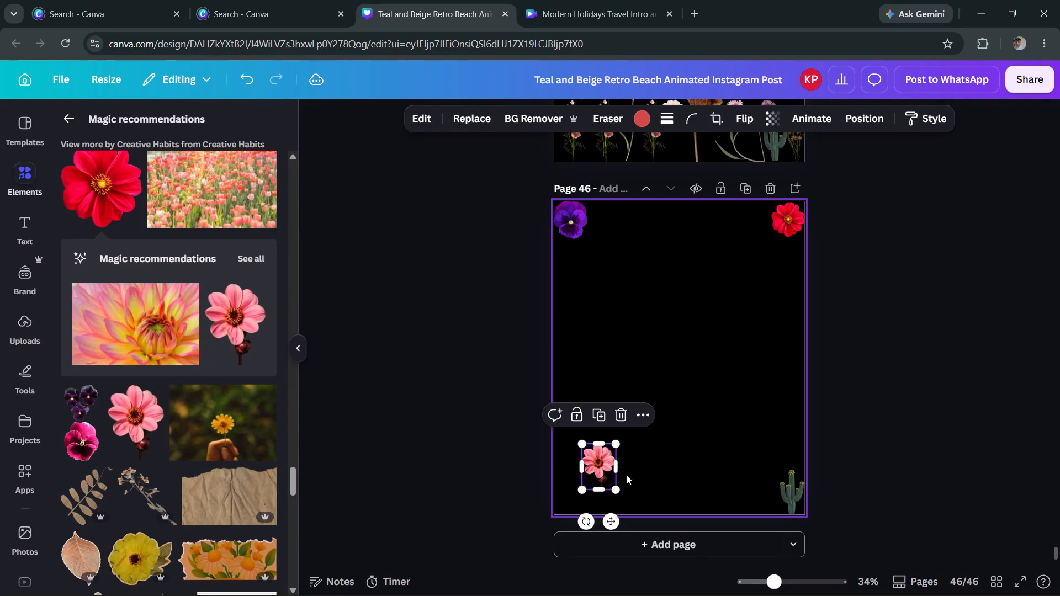
{"action": "left_click_drag", "start_coordinate": [601, 474], "coordinate": [576, 499]}
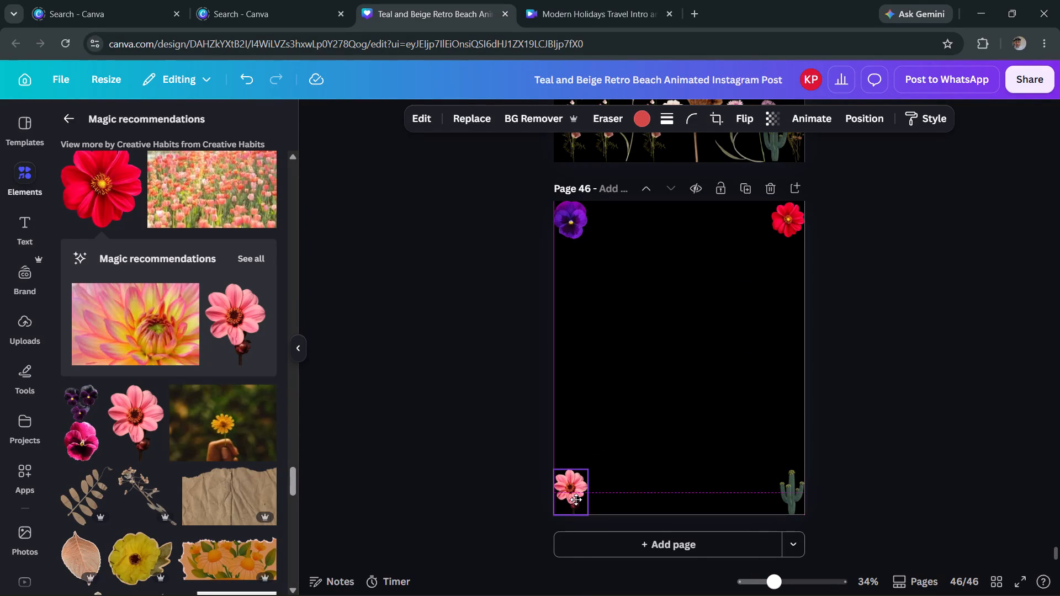
{"action": "left_click_drag", "start_coordinate": [576, 499], "coordinate": [574, 501]}
{"action": "left_click", "coordinate": [373, 460]}
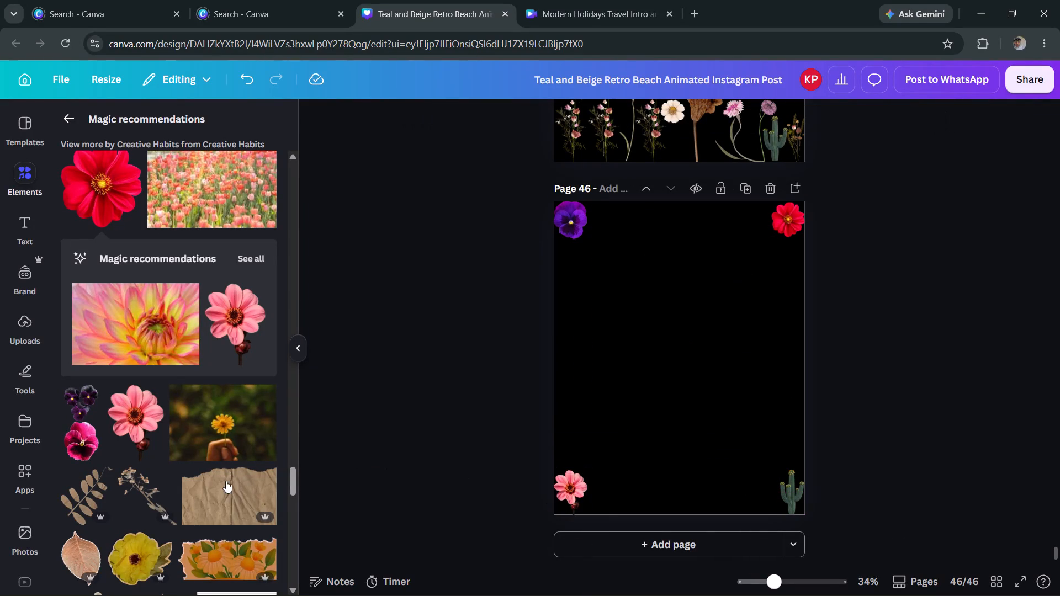
Add the dried brown flower sprig, shrink it, and place it at the page's bottom edge, just left of the cactus.
{"action": "left_click", "coordinate": [136, 490]}
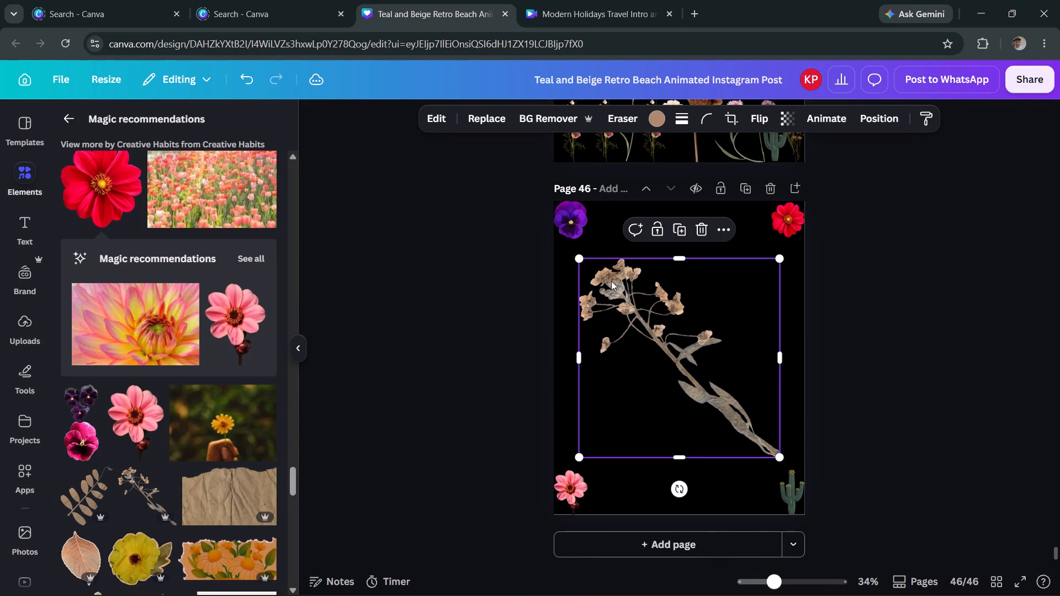
{"action": "left_click_drag", "start_coordinate": [579, 260], "coordinate": [756, 423]}
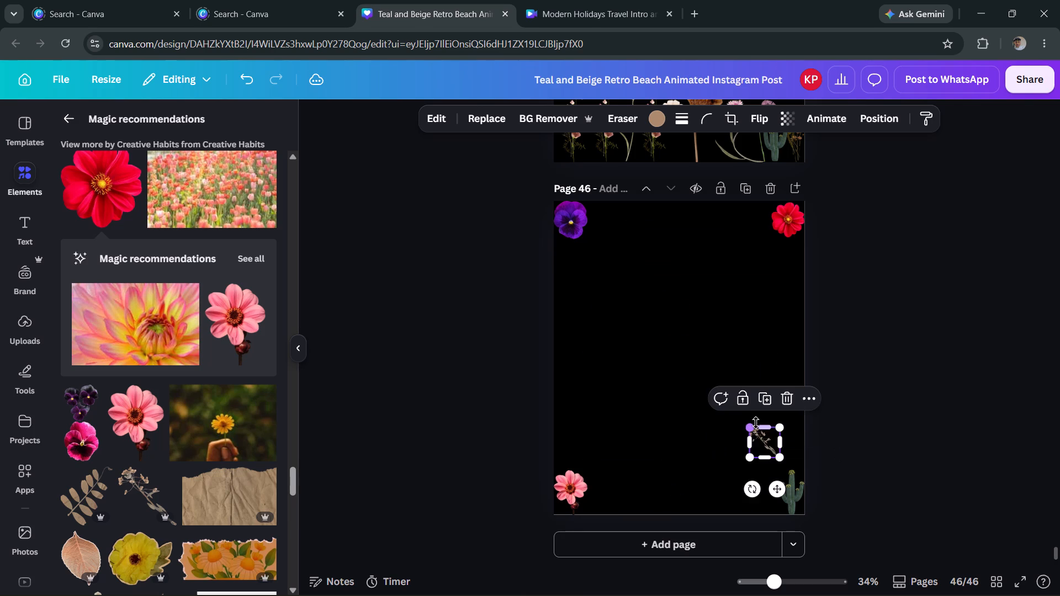
{"action": "left_click_drag", "start_coordinate": [764, 446], "coordinate": [761, 485]}
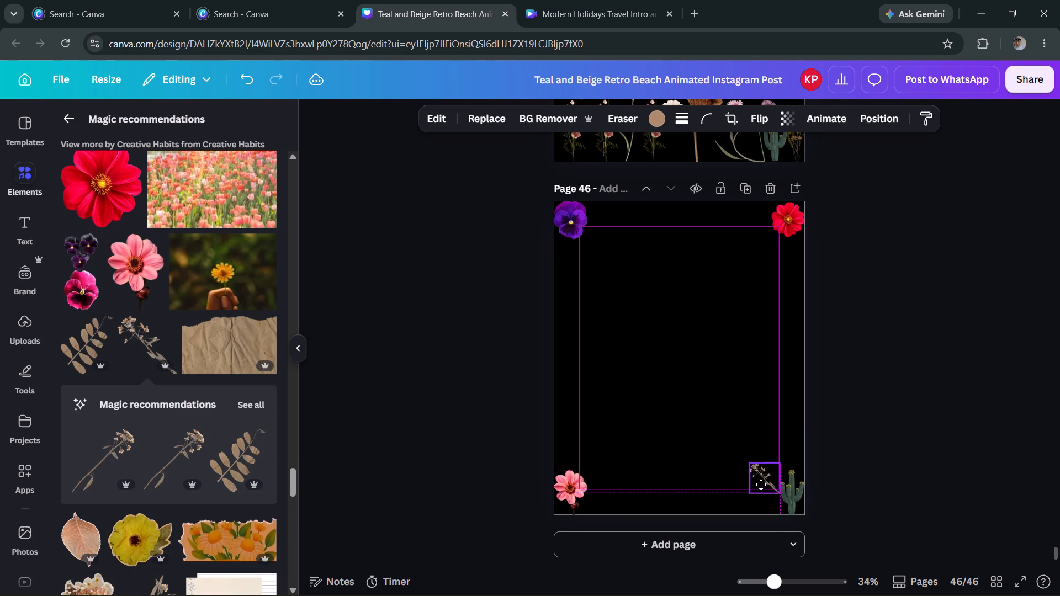
{"action": "left_click_drag", "start_coordinate": [761, 485], "coordinate": [765, 503]}
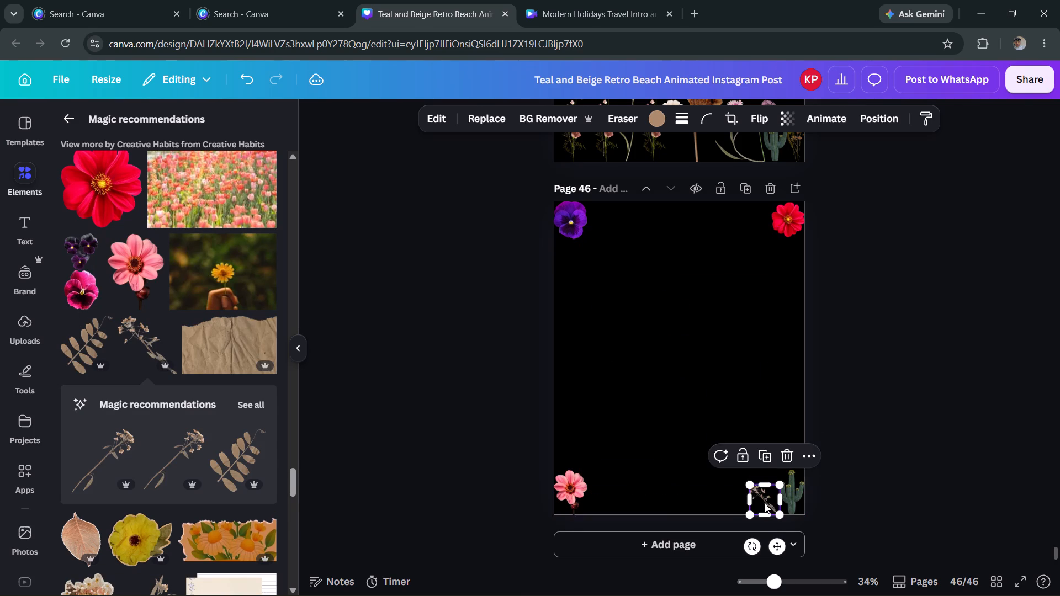
{"action": "left_click", "coordinate": [402, 404]}
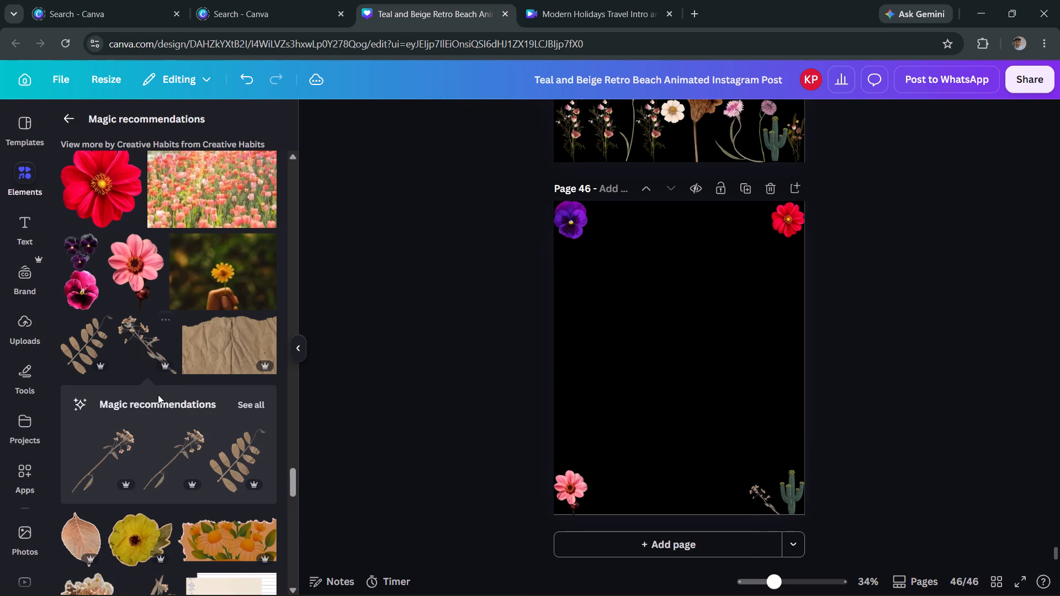
Add the three black scribbled paper hearts, shrink them, and place them at the page's bottom edge beside the pink dahlia.
{"action": "scroll", "coordinate": [158, 395], "scroll_direction": "down", "scroll_amount": 2}
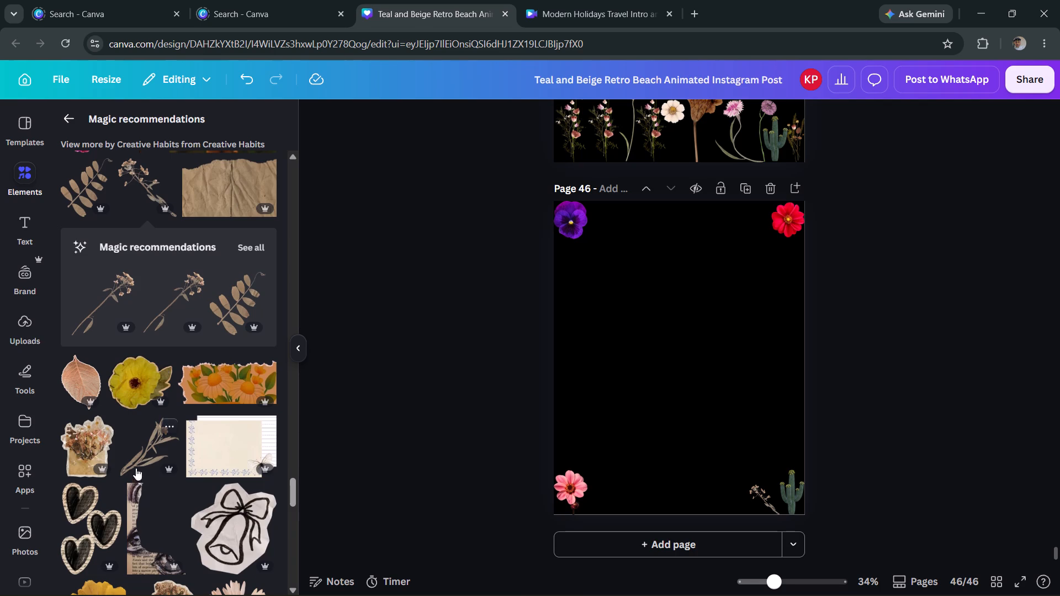
{"action": "left_click", "coordinate": [88, 522]}
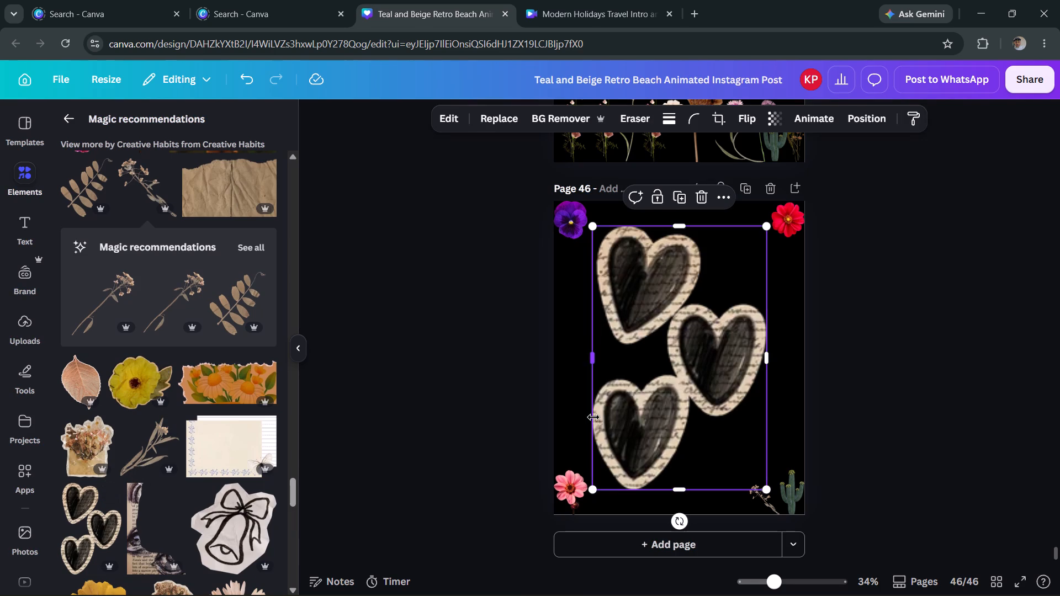
{"action": "left_click_drag", "start_coordinate": [760, 230], "coordinate": [769, 230]}
{"action": "left_click_drag", "start_coordinate": [769, 230], "coordinate": [770, 229]}
{"action": "left_click_drag", "start_coordinate": [767, 227], "coordinate": [644, 434]}
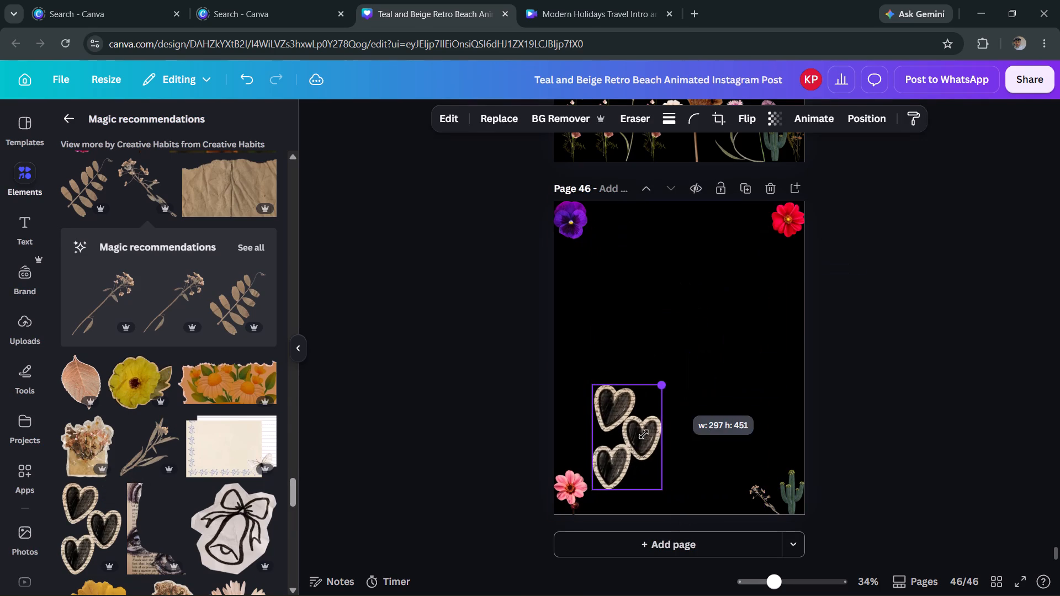
{"action": "left_click_drag", "start_coordinate": [644, 434], "coordinate": [642, 437]}
{"action": "left_click_drag", "start_coordinate": [618, 449], "coordinate": [621, 472]}
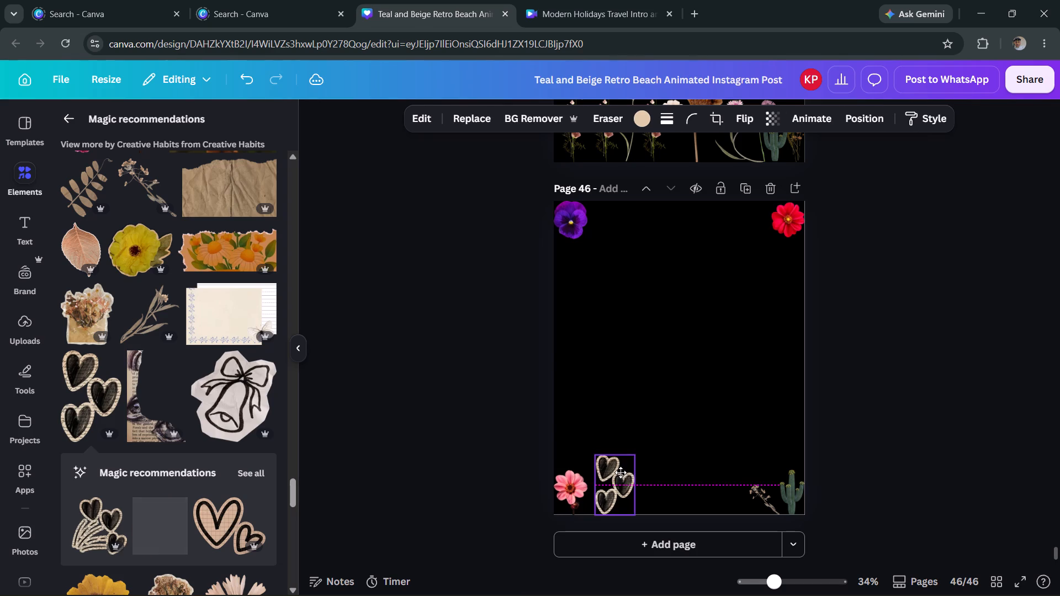
{"action": "left_click_drag", "start_coordinate": [621, 472], "coordinate": [617, 472]}
{"action": "left_click", "coordinate": [367, 409]}
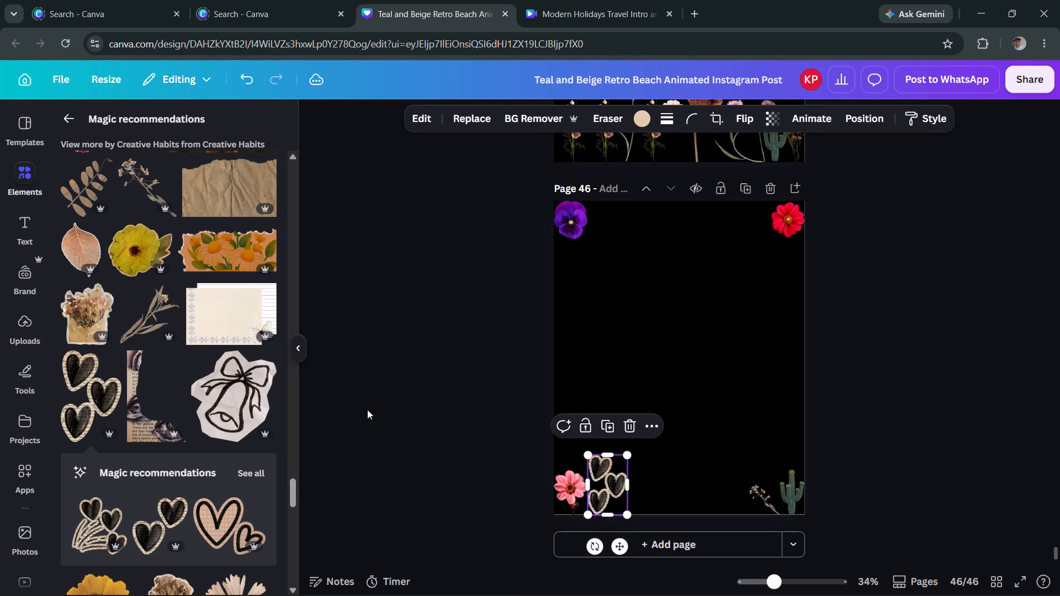
Add the torn printed-text paper scrap, shrink it, and place it against the page's left edge directly below the purple pansy.
{"action": "scroll", "coordinate": [154, 482], "scroll_direction": "down", "scroll_amount": 2}
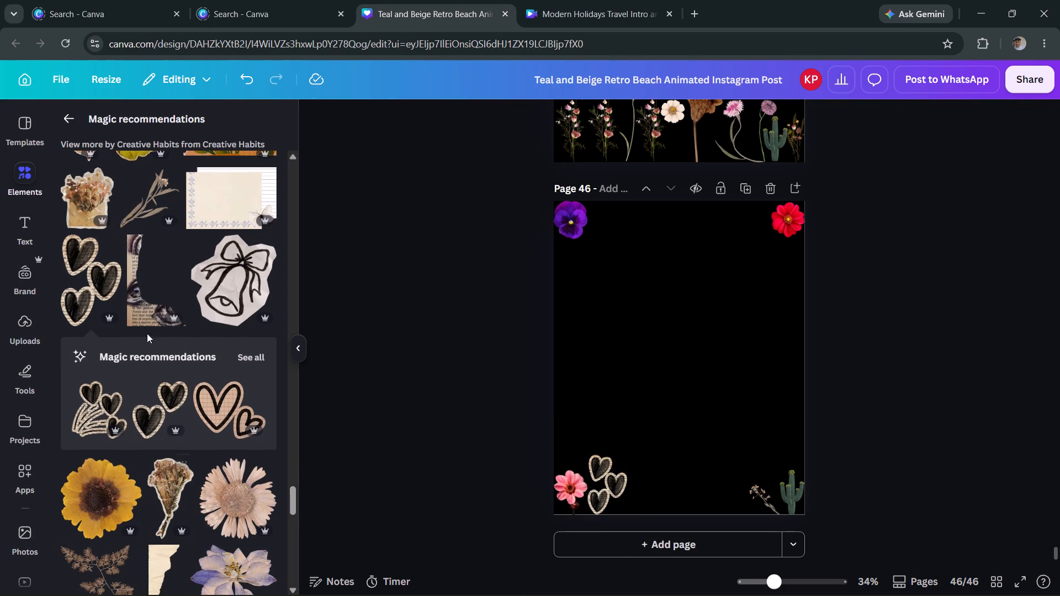
{"action": "left_click", "coordinate": [144, 312]}
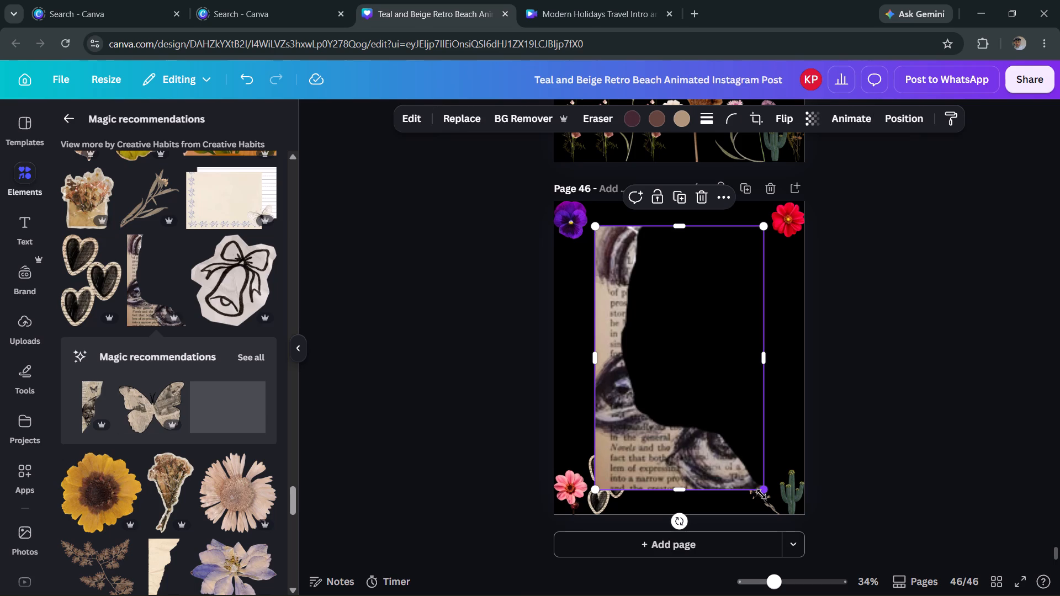
{"action": "left_click_drag", "start_coordinate": [763, 489], "coordinate": [681, 389]}
{"action": "left_click_drag", "start_coordinate": [630, 345], "coordinate": [587, 357]}
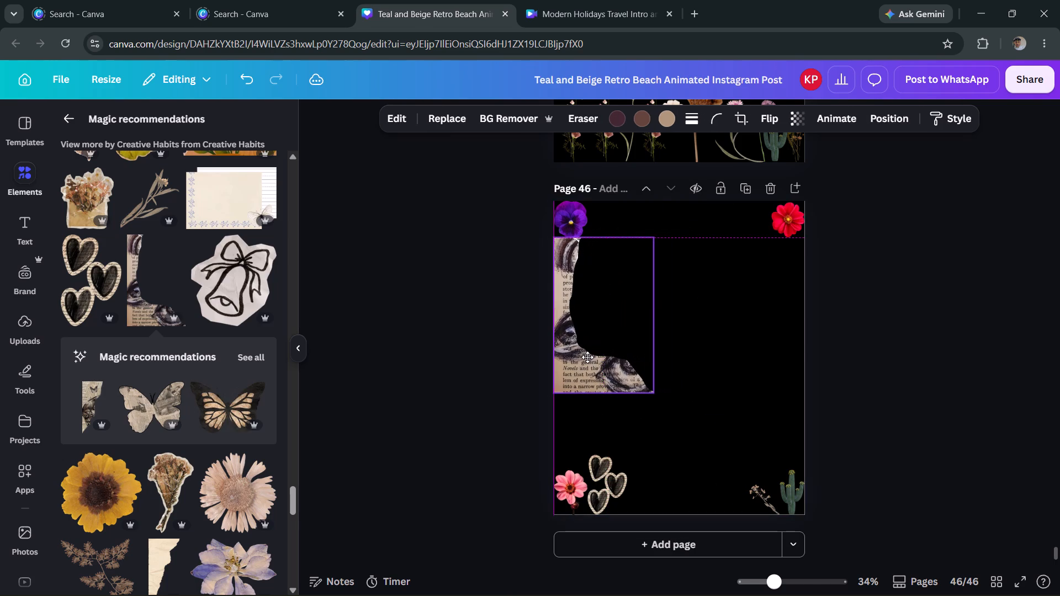
{"action": "left_click_drag", "start_coordinate": [655, 395], "coordinate": [576, 302]}
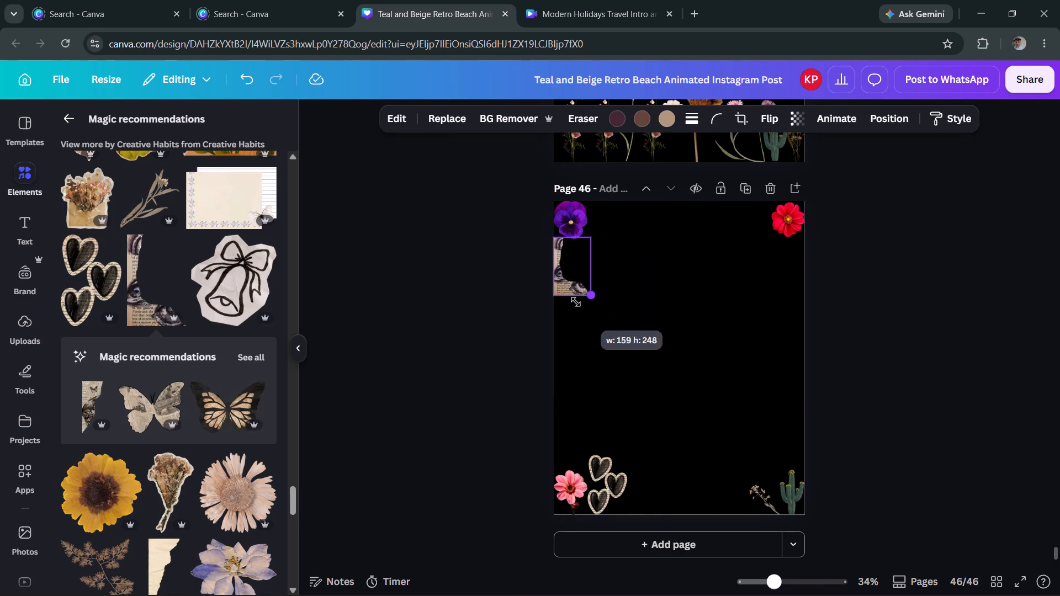
{"action": "left_click_drag", "start_coordinate": [576, 302], "coordinate": [569, 294]}
{"action": "left_click", "coordinate": [658, 266]}
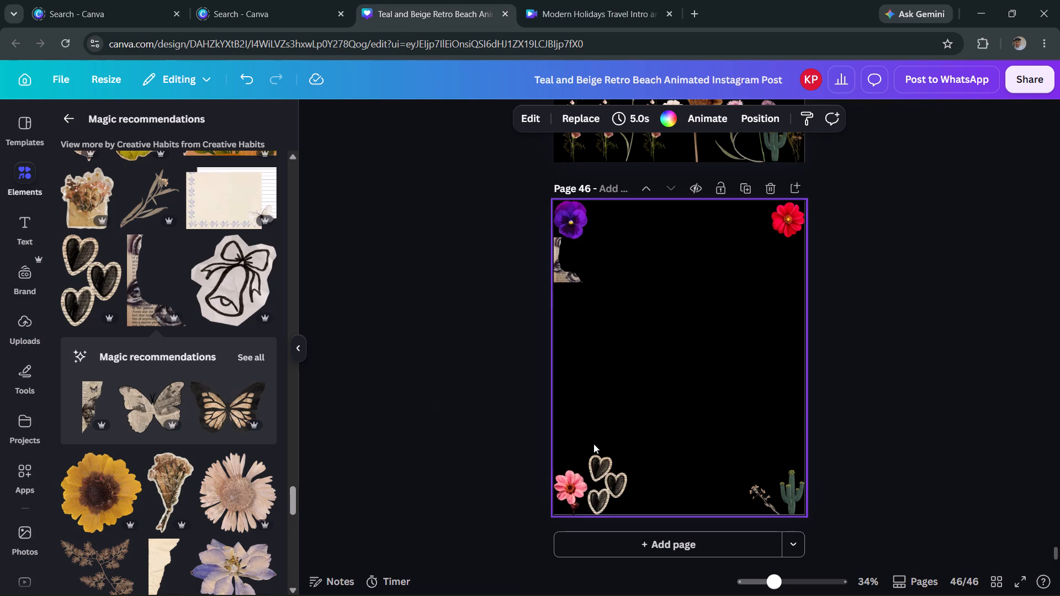
Add the black-and-beige monarch-style butterfly, shrink it, tilt it counter-clockwise, and place it over the centre of the pink dahlia.
{"action": "left_click", "coordinate": [210, 414]}
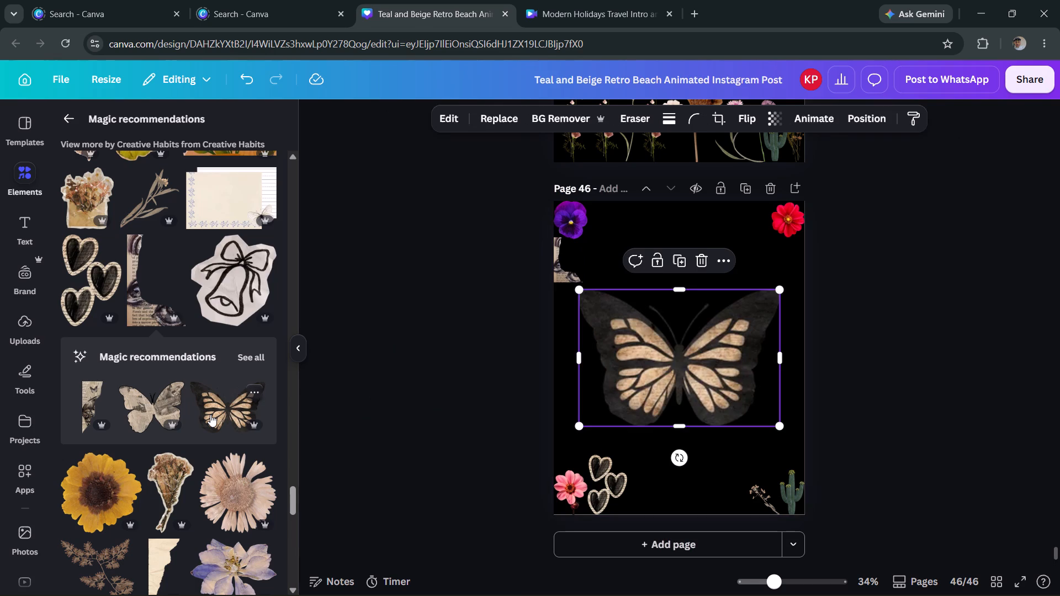
{"action": "left_click_drag", "start_coordinate": [778, 427], "coordinate": [607, 308]}
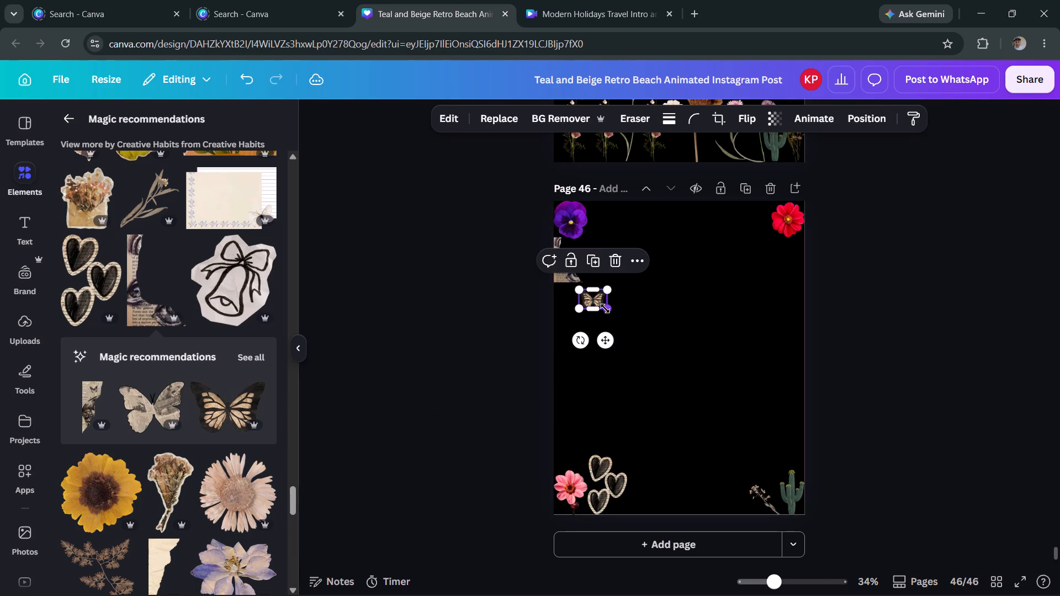
{"action": "left_click_drag", "start_coordinate": [596, 300], "coordinate": [591, 460]}
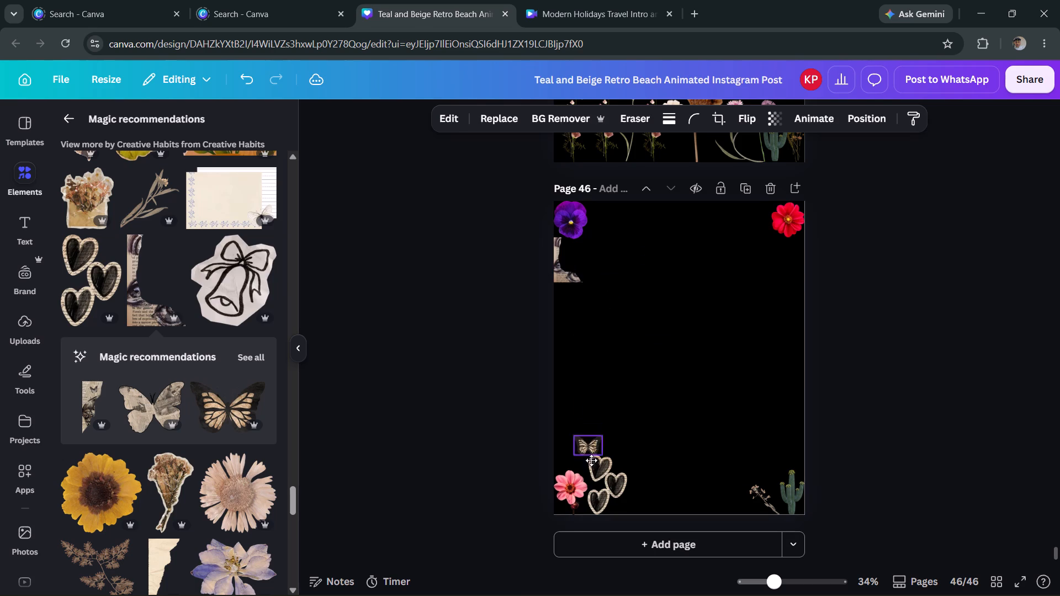
{"action": "left_click_drag", "start_coordinate": [591, 460], "coordinate": [580, 486]}
{"action": "left_click_drag", "start_coordinate": [566, 523], "coordinate": [588, 509]}
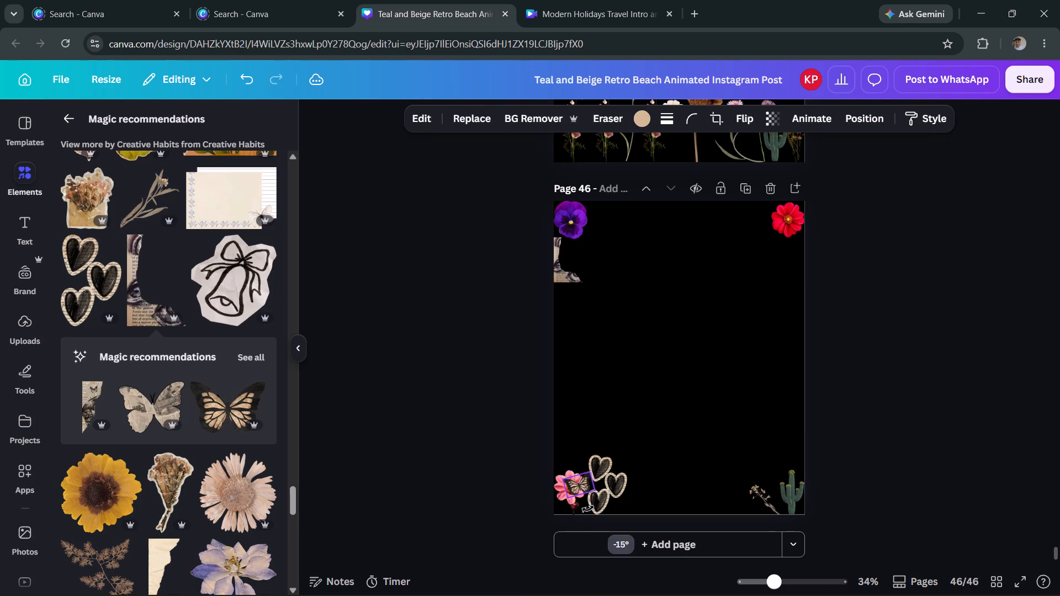
{"action": "left_click_drag", "start_coordinate": [588, 509], "coordinate": [590, 506]}
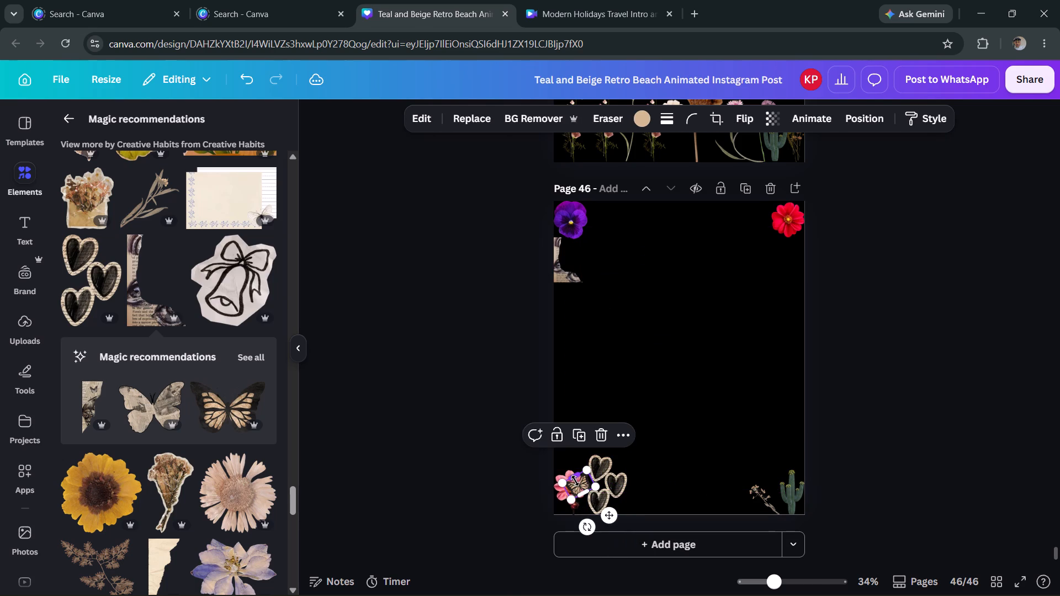
{"action": "left_click_drag", "start_coordinate": [579, 485], "coordinate": [576, 484]}
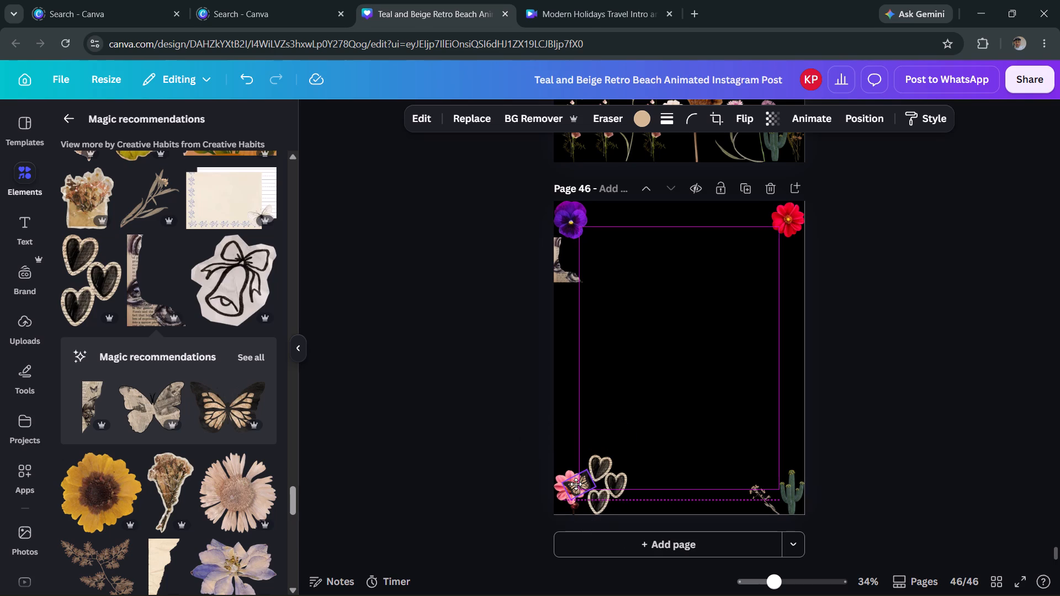
{"action": "left_click_drag", "start_coordinate": [576, 484], "coordinate": [574, 485]}
{"action": "left_click", "coordinate": [410, 446]}
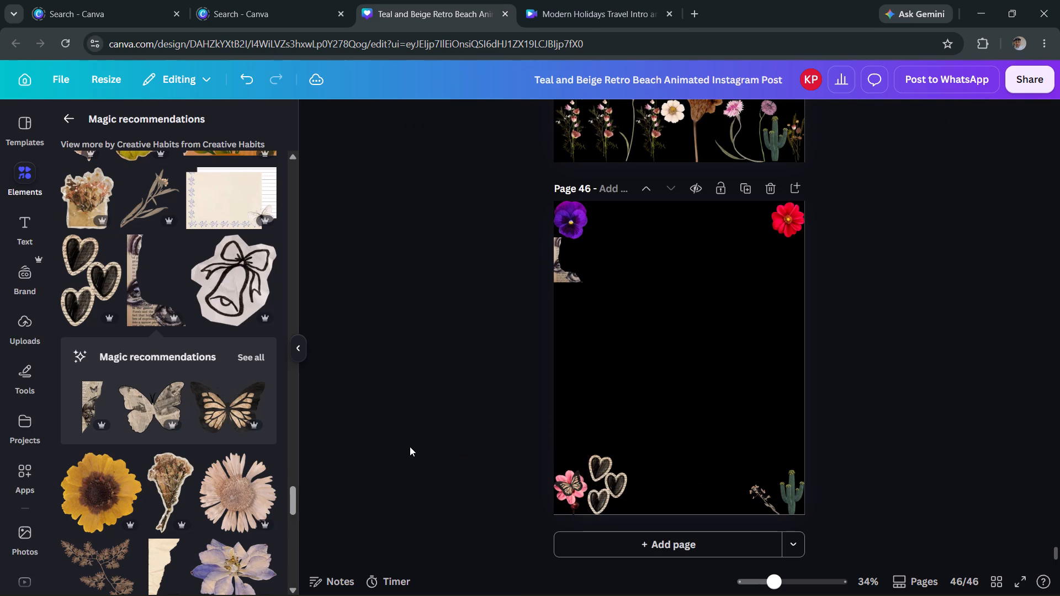
Add the dried brown bouquet with the torn-paper outline, shrink it, and place it at the page's top edge beside the purple pansy.
{"action": "left_click", "coordinate": [173, 471]}
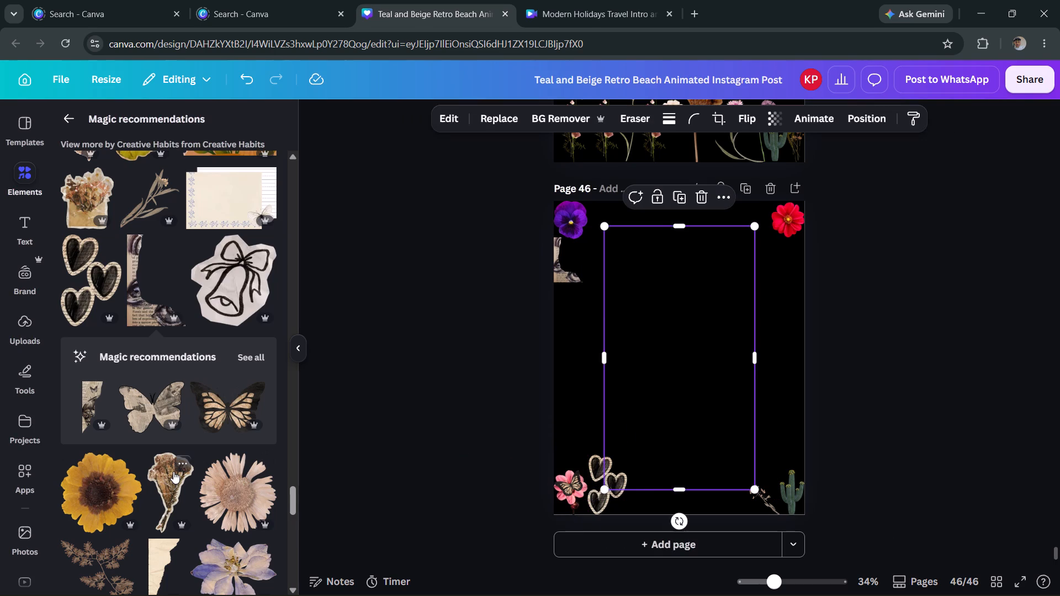
{"action": "left_click_drag", "start_coordinate": [756, 486], "coordinate": [706, 435]}
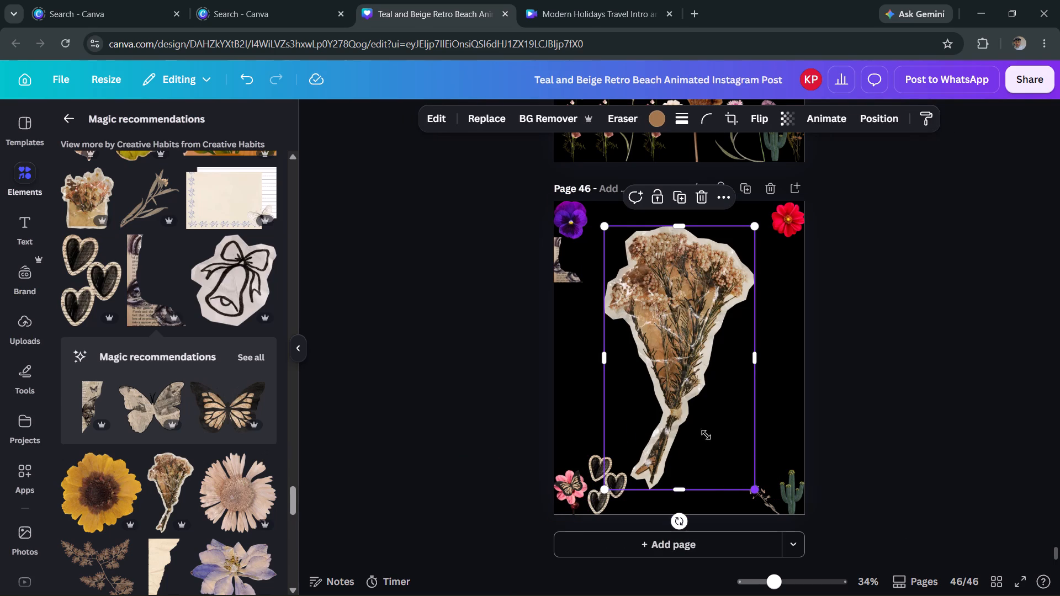
{"action": "left_click_drag", "start_coordinate": [706, 435], "coordinate": [585, 300]}
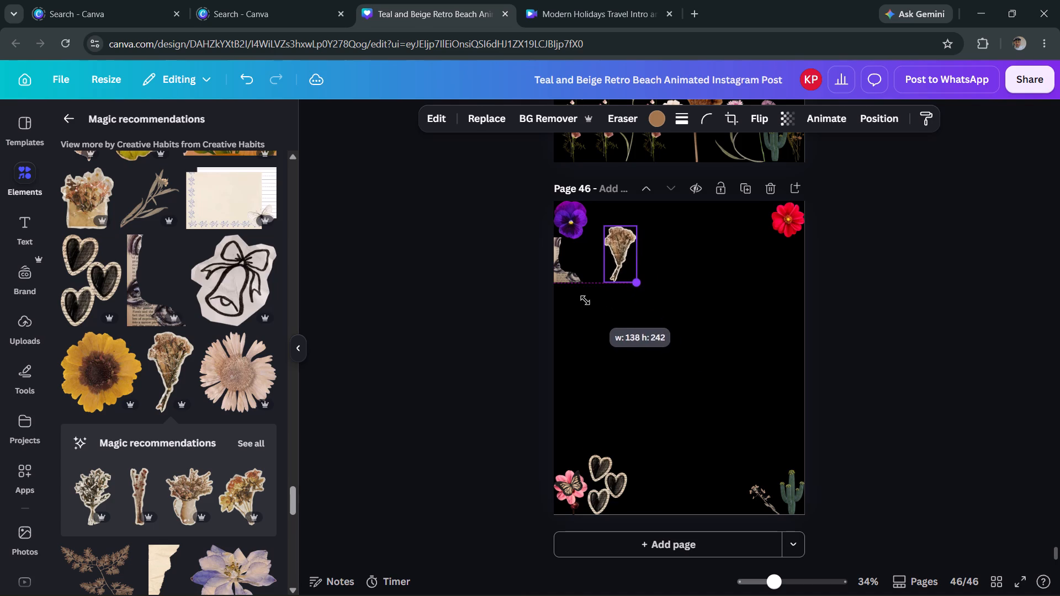
{"action": "left_click_drag", "start_coordinate": [585, 300], "coordinate": [591, 304]}
{"action": "left_click_drag", "start_coordinate": [617, 255], "coordinate": [601, 231]}
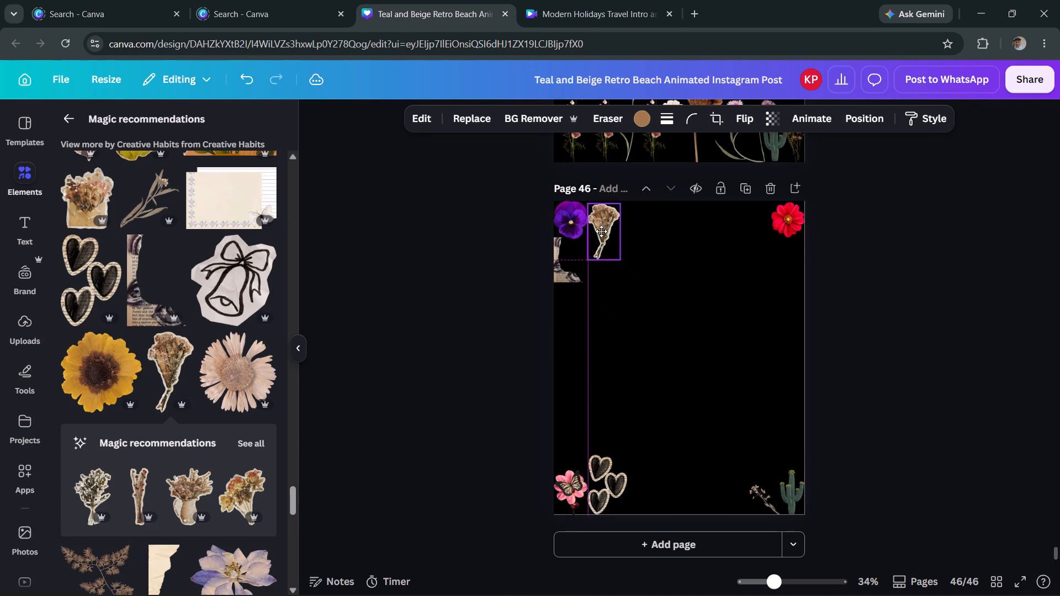
{"action": "left_click_drag", "start_coordinate": [601, 231], "coordinate": [600, 228]}
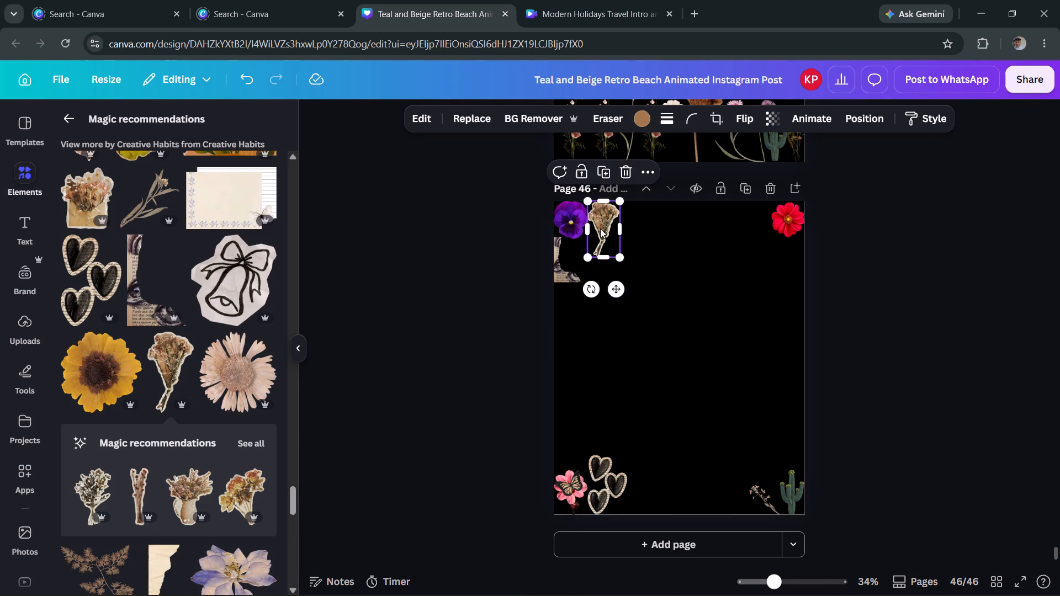
{"action": "left_click", "coordinate": [655, 261]}
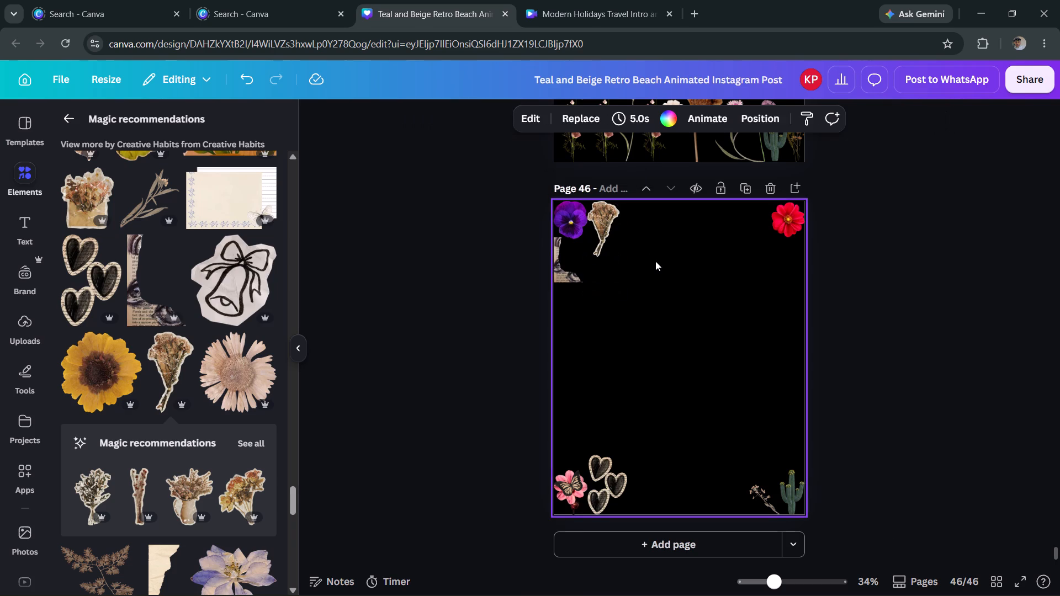
Add the dried orange-flower bouquet cut-out, shrink it, and place it at the page's top edge just right of the brown bouquet.
{"action": "scroll", "coordinate": [184, 380], "scroll_direction": "down", "scroll_amount": 1}
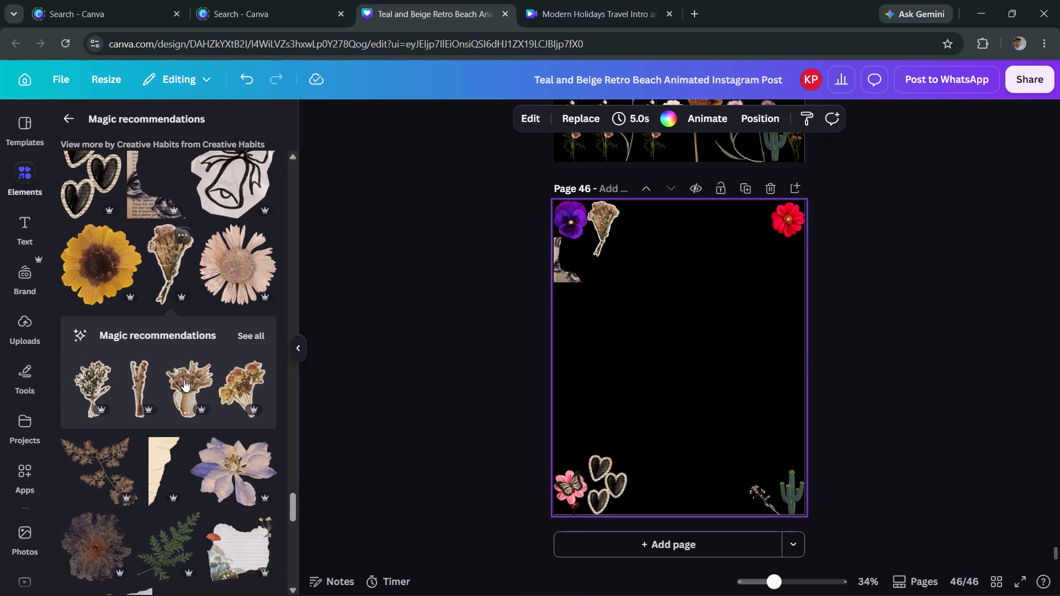
{"action": "scroll", "coordinate": [184, 380], "scroll_direction": "down", "scroll_amount": 1}
{"action": "left_click", "coordinate": [230, 324]}
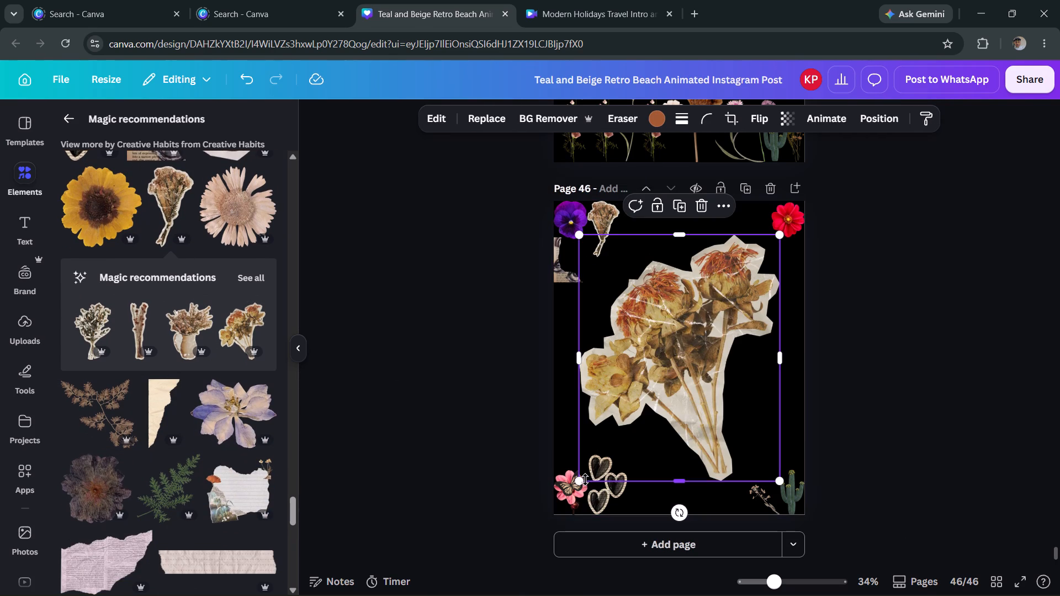
{"action": "left_click_drag", "start_coordinate": [580, 481], "coordinate": [768, 281]}
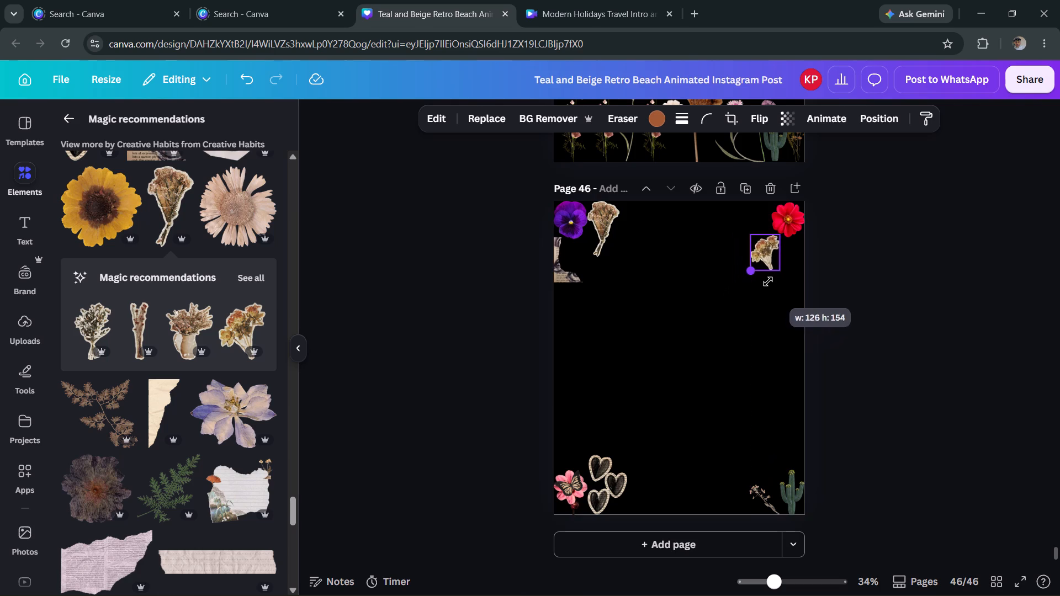
{"action": "left_click_drag", "start_coordinate": [768, 281], "coordinate": [769, 281]}
{"action": "left_click_drag", "start_coordinate": [760, 249], "coordinate": [634, 223]}
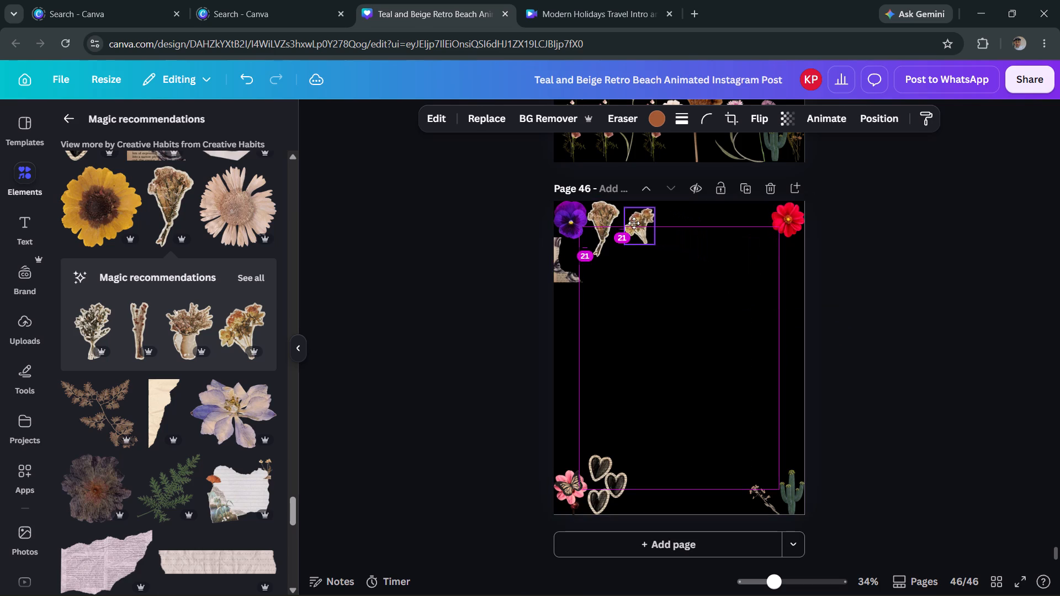
{"action": "left_click_drag", "start_coordinate": [634, 223], "coordinate": [628, 218]}
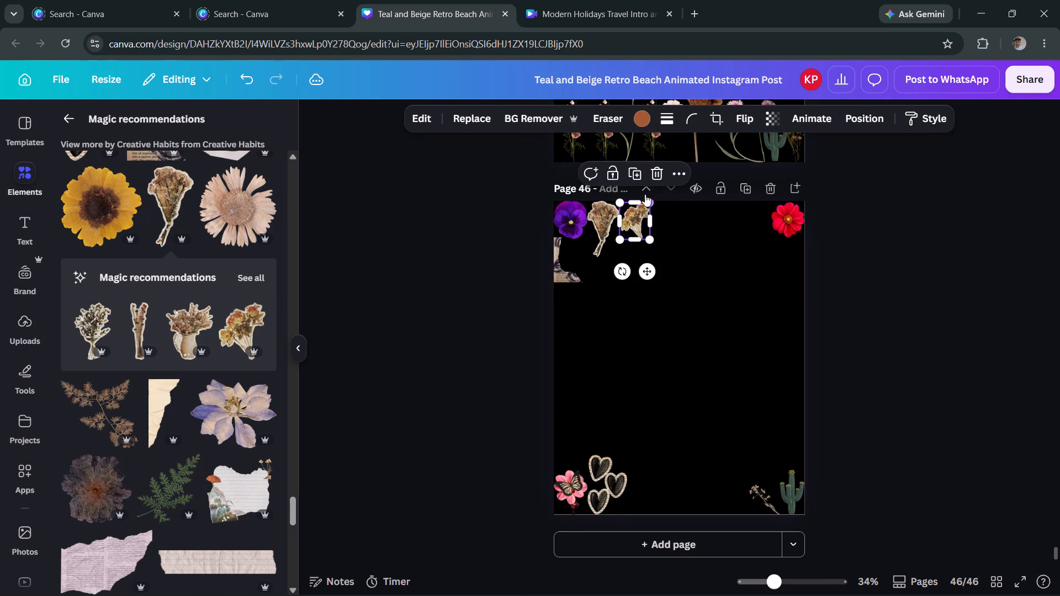
{"action": "left_click", "coordinate": [640, 189]}
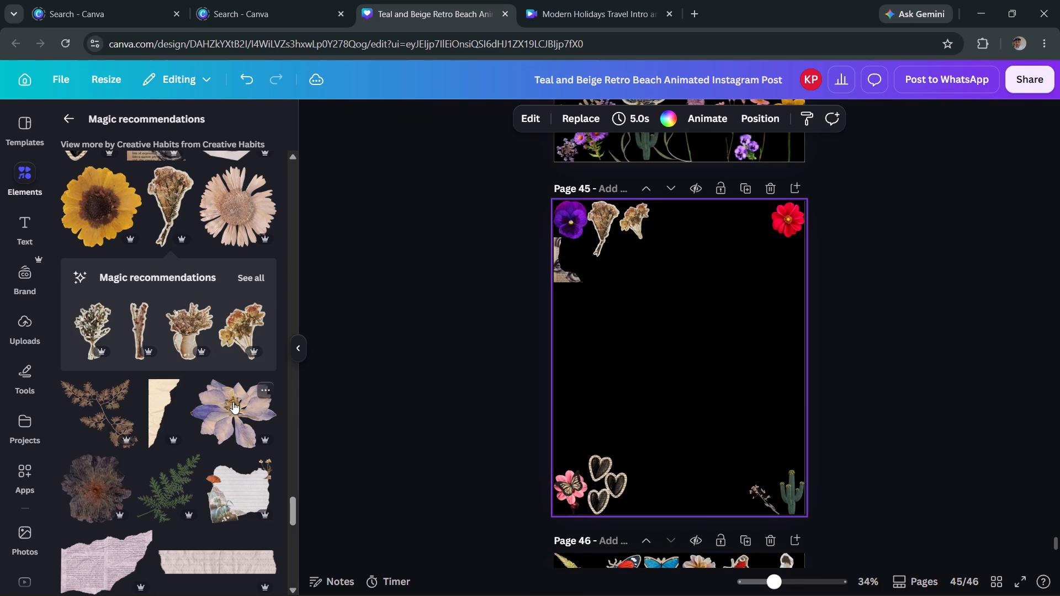
Add the pale lilac pressed flower, shrink it, place it at the top edge right of the orange bouquet, and move the page back to position 46.
{"action": "left_click_drag", "start_coordinate": [233, 402], "coordinate": [658, 270]}
{"action": "scroll", "coordinate": [380, 354], "scroll_direction": "right", "scroll_amount": 1}
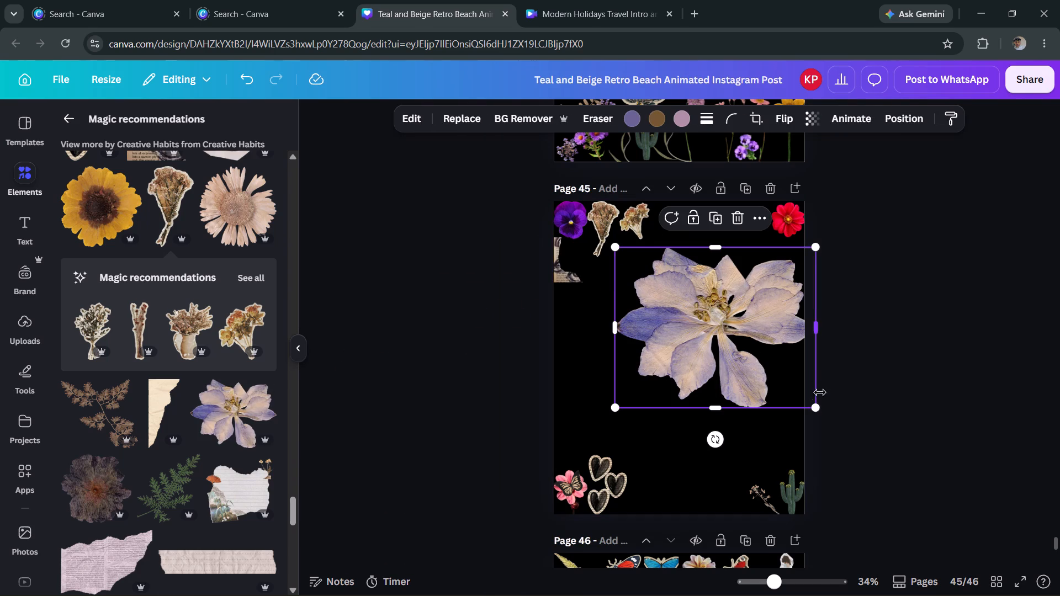
{"action": "left_click_drag", "start_coordinate": [815, 407], "coordinate": [656, 283]}
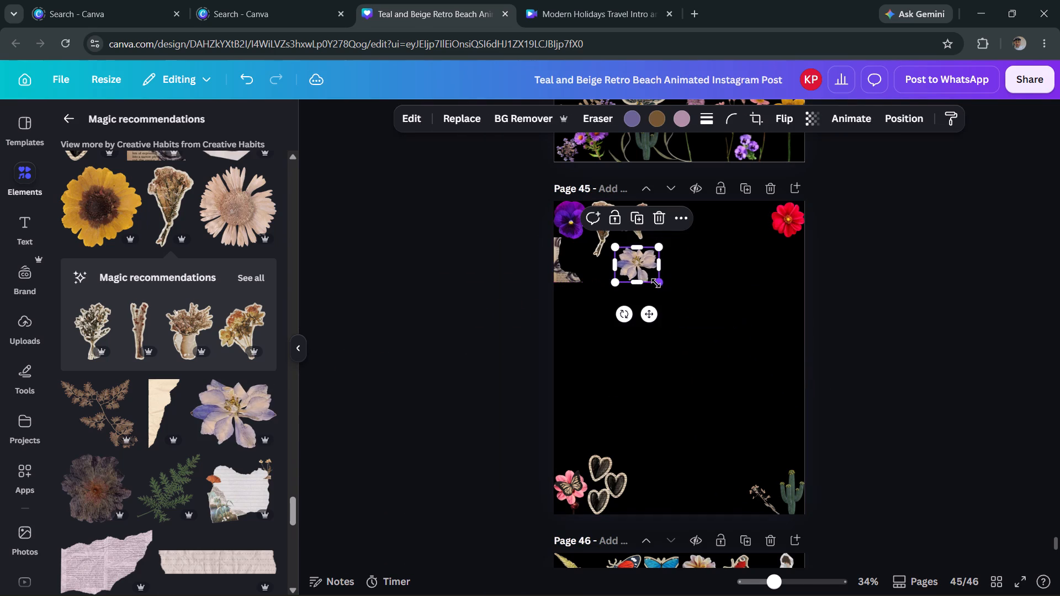
{"action": "left_click_drag", "start_coordinate": [639, 263], "coordinate": [671, 220]}
{"action": "left_click", "coordinate": [670, 192]}
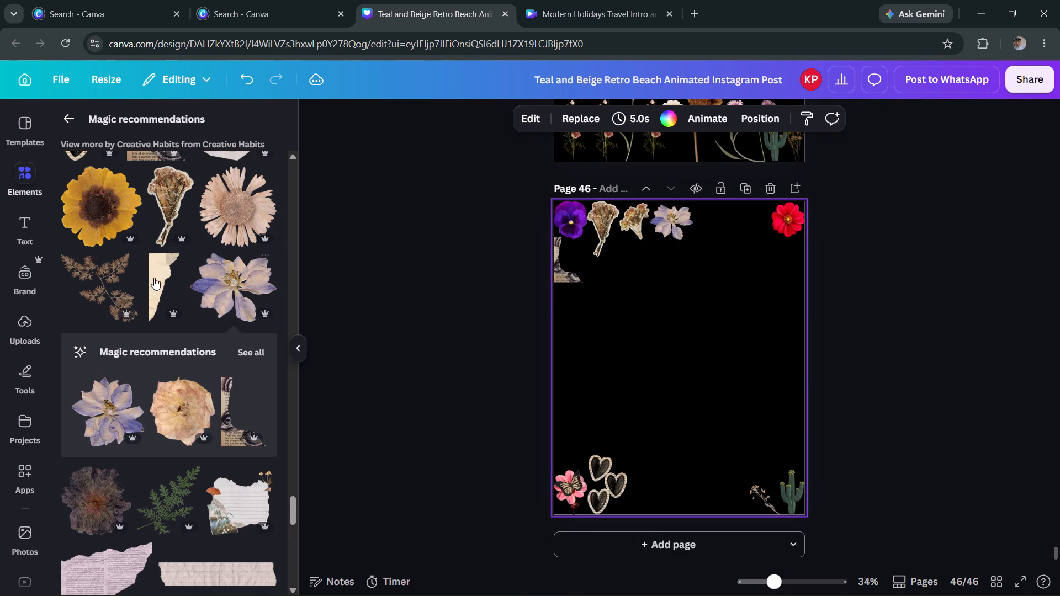
Add the brown pressed fern sprig, shrink it, and place it at page 46's bottom edge just left of the dried twig near the cactus.
{"action": "left_click", "coordinate": [109, 289]}
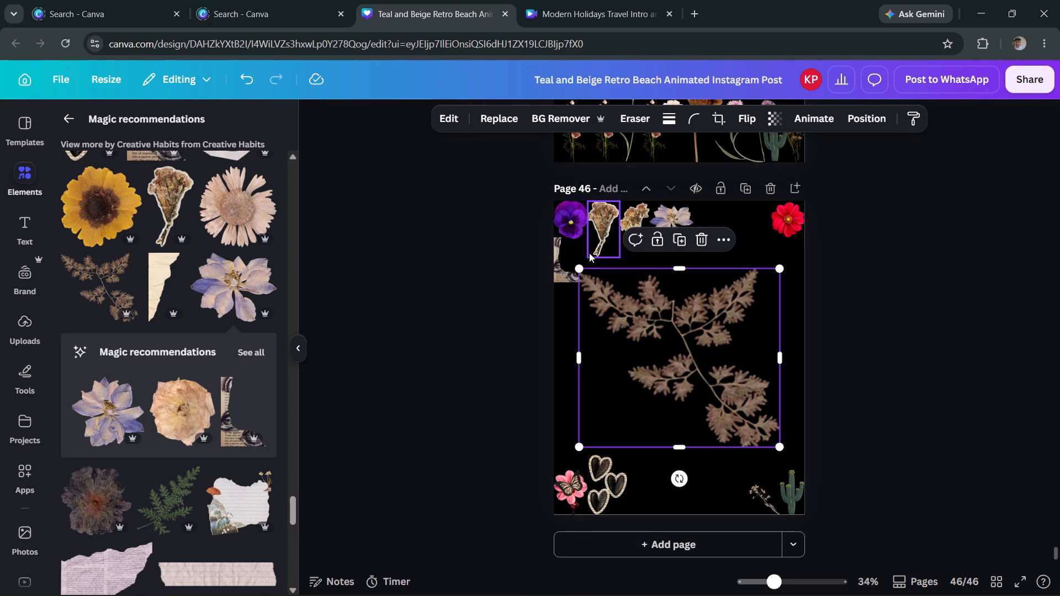
{"action": "left_click_drag", "start_coordinate": [580, 268], "coordinate": [731, 385]}
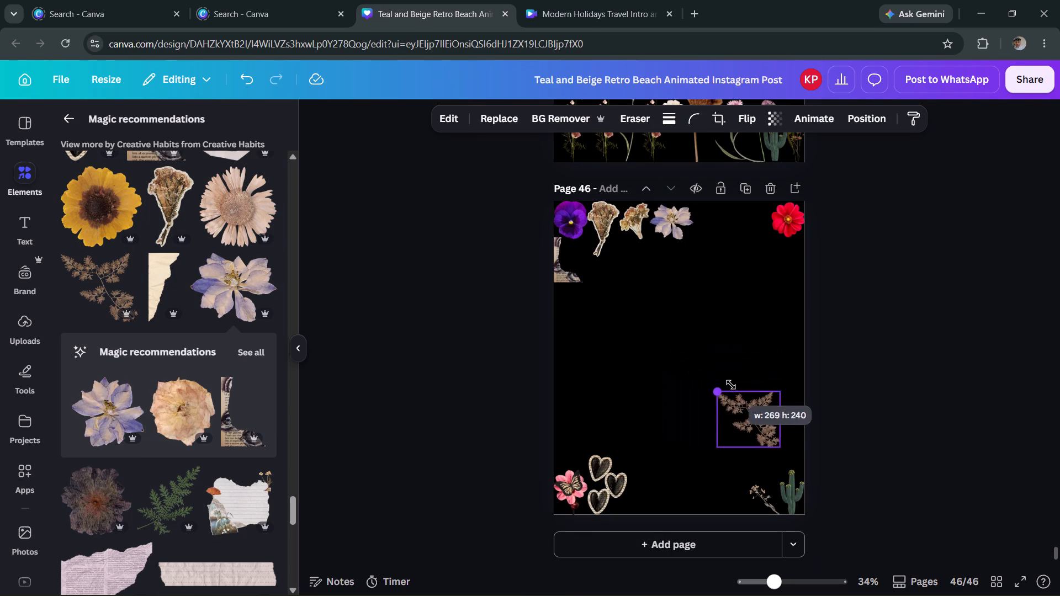
{"action": "left_click_drag", "start_coordinate": [731, 385], "coordinate": [746, 400]}
{"action": "left_click_drag", "start_coordinate": [757, 424], "coordinate": [722, 476]}
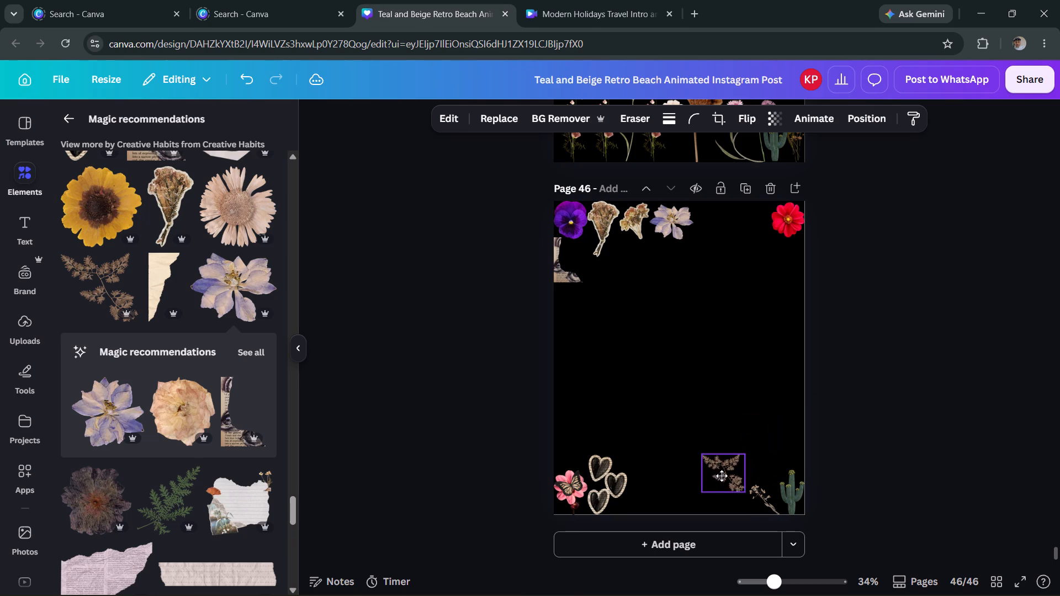
{"action": "left_click_drag", "start_coordinate": [722, 476], "coordinate": [734, 493]}
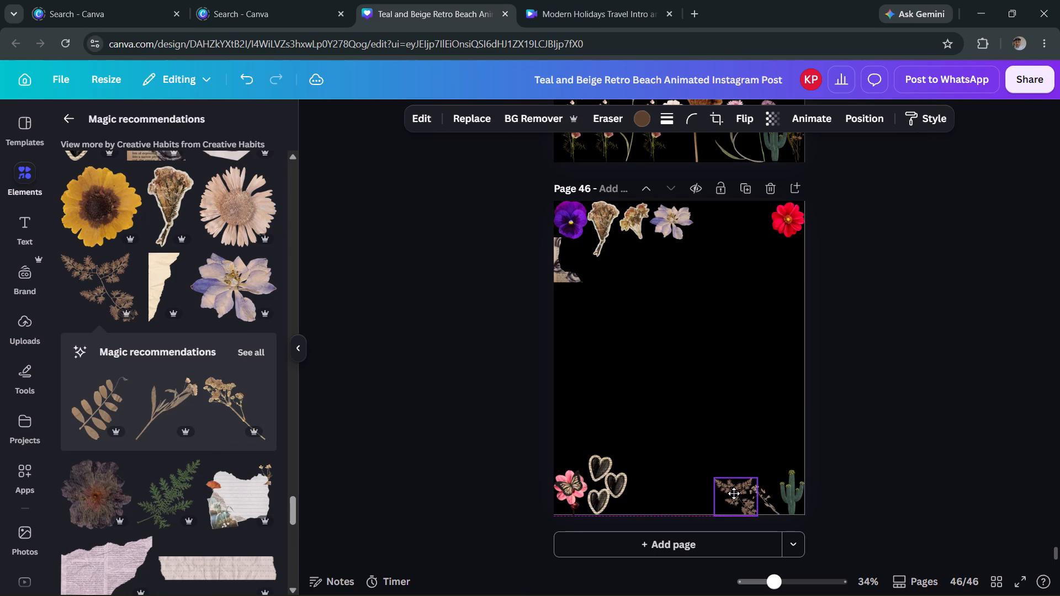
{"action": "left_click_drag", "start_coordinate": [734, 493], "coordinate": [727, 493]}
{"action": "left_click", "coordinate": [490, 378]}
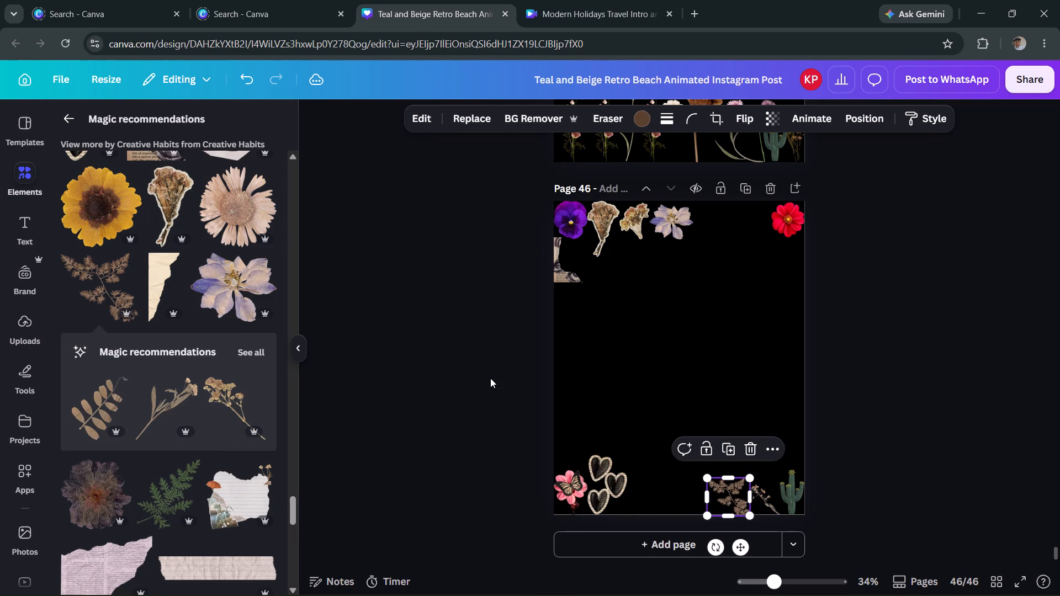
Add a blank landscape video page after page 46.
{"action": "left_click", "coordinate": [798, 547]}
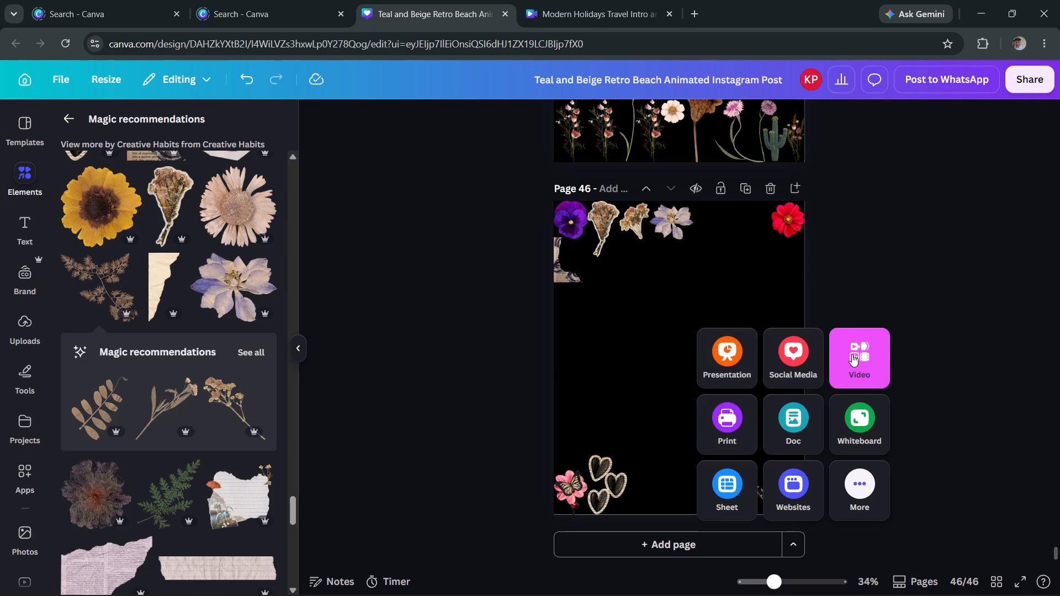
{"action": "left_click", "coordinate": [852, 354]}
{"action": "left_click", "coordinate": [732, 450]}
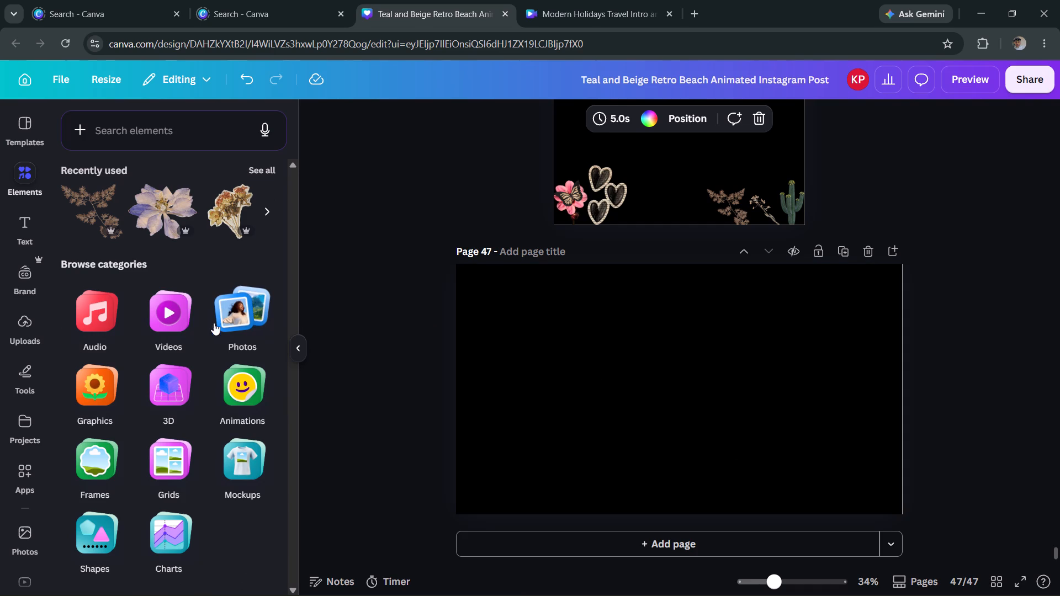
Check the Videos element category, then browse the Animations category for elements for the blank page 47.
{"action": "left_click", "coordinate": [171, 317]}
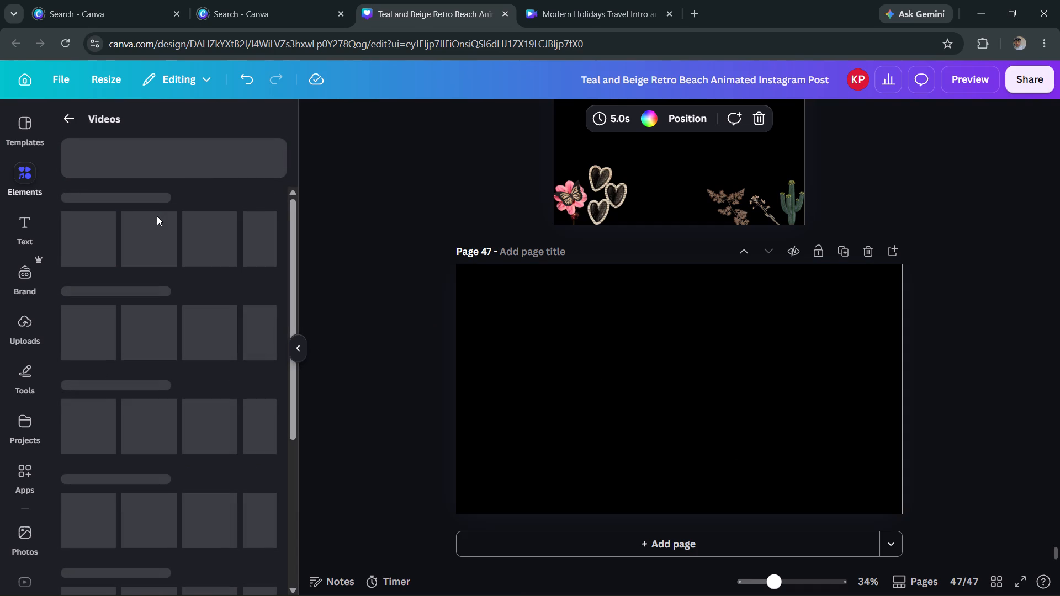
{"action": "left_click", "coordinate": [68, 119]}
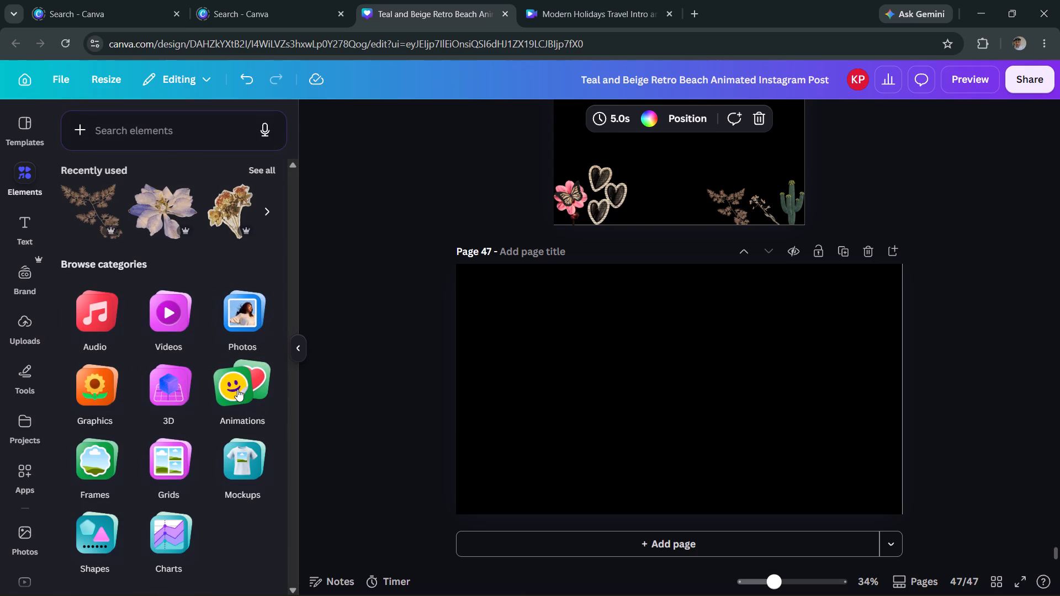
{"action": "left_click", "coordinate": [237, 389]}
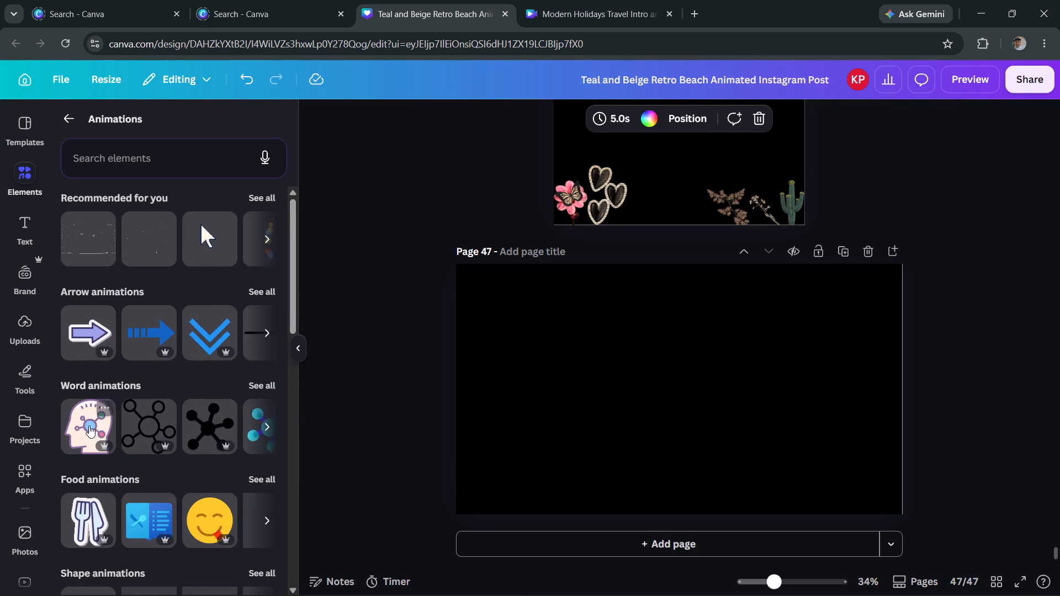
Add the animated fork-and-knife sticker to page 47, shrink it to about 180 × 180, and place it in the top-left corner.
{"action": "left_click", "coordinate": [88, 515]}
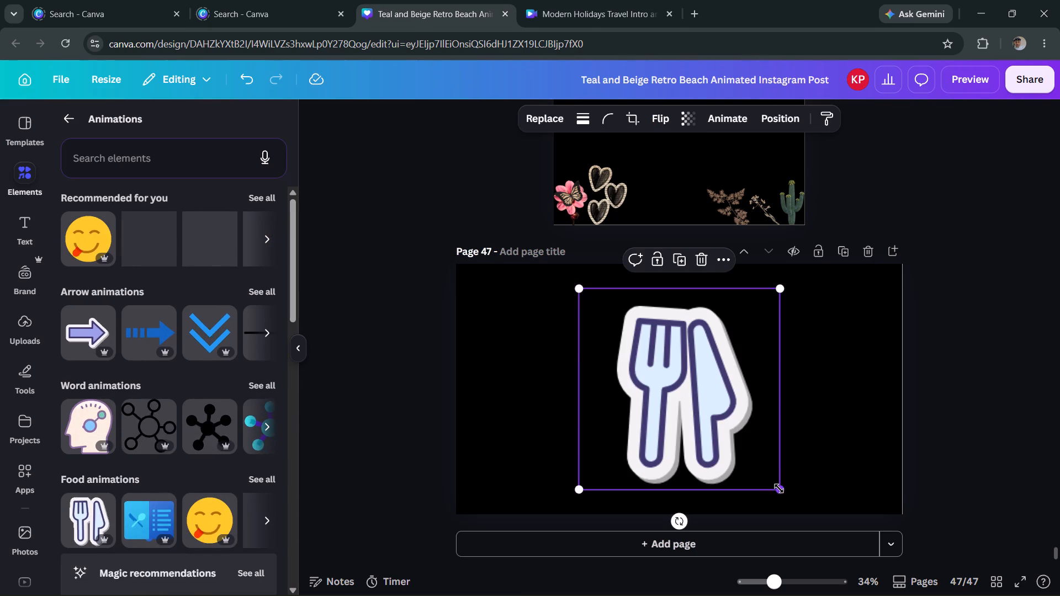
{"action": "left_click_drag", "start_coordinate": [779, 488], "coordinate": [611, 357]}
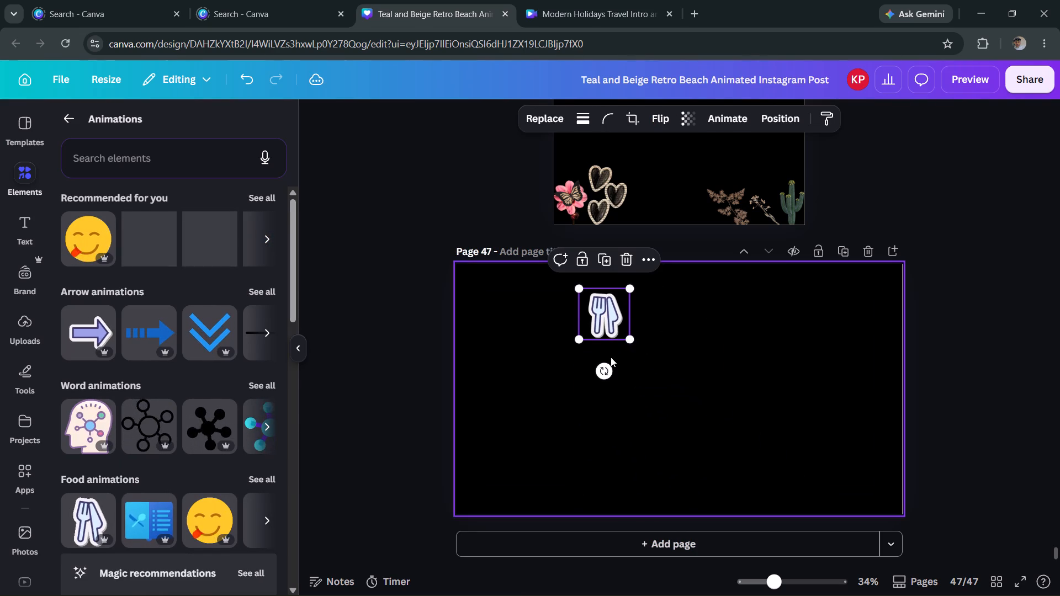
{"action": "left_click_drag", "start_coordinate": [607, 320], "coordinate": [481, 297]}
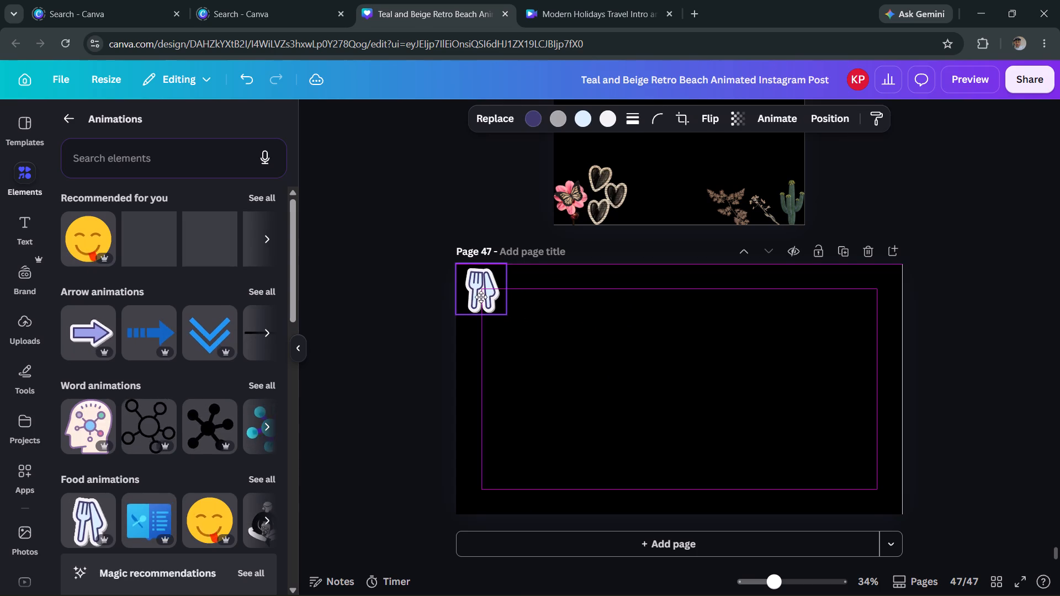
{"action": "left_click_drag", "start_coordinate": [481, 297], "coordinate": [480, 297]}
{"action": "left_click_drag", "start_coordinate": [508, 315], "coordinate": [496, 307]}
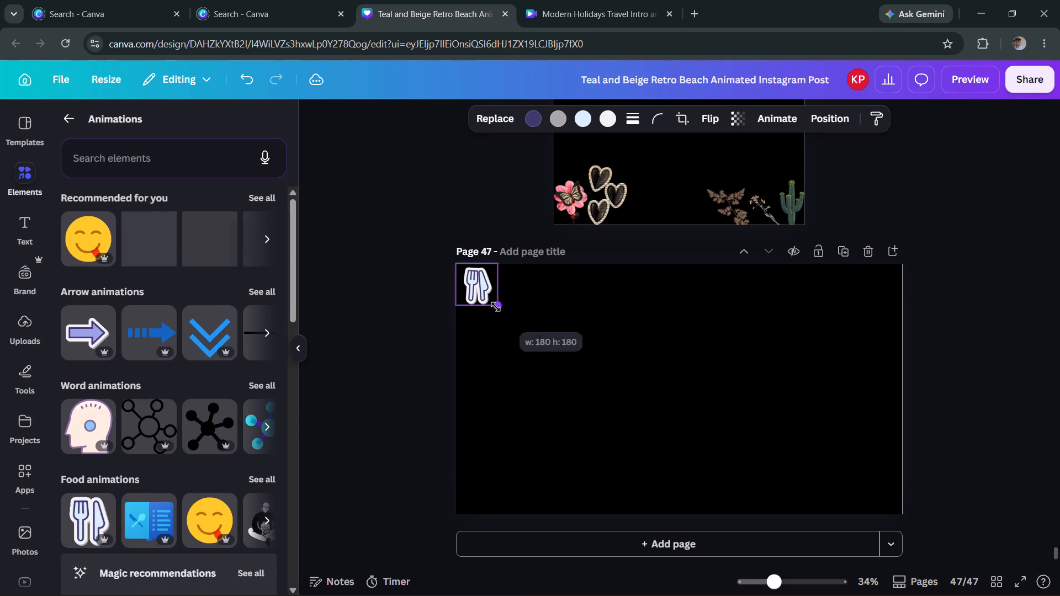
{"action": "left_click_drag", "start_coordinate": [496, 307], "coordinate": [496, 305]}
{"action": "left_click", "coordinate": [559, 308]}
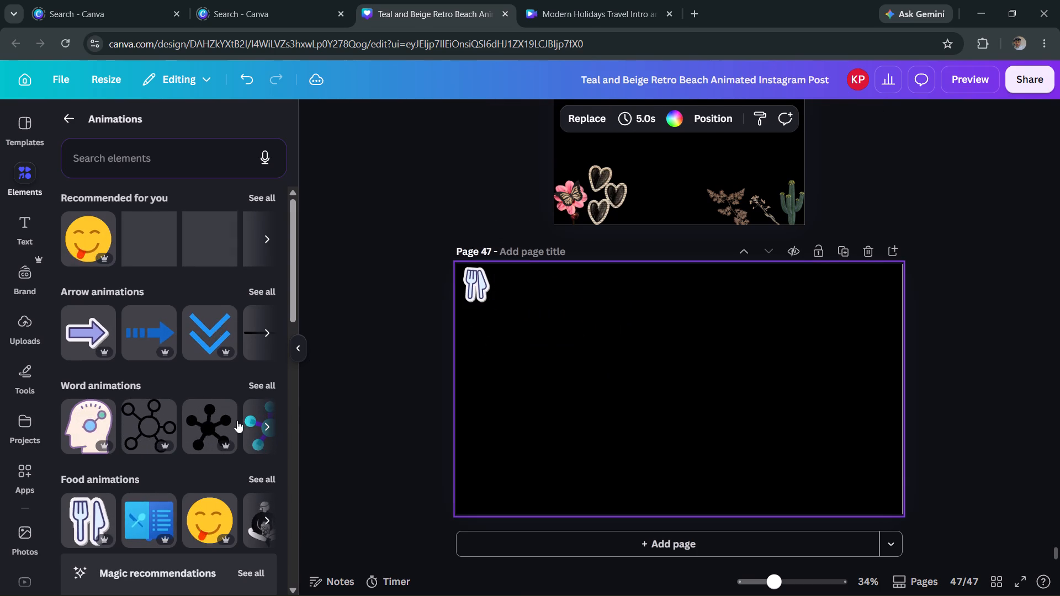
Add the animated turquoise network-node graphic to page 47, shrink it, and place it directly right of the fork and knife.
{"action": "left_click", "coordinate": [247, 422]}
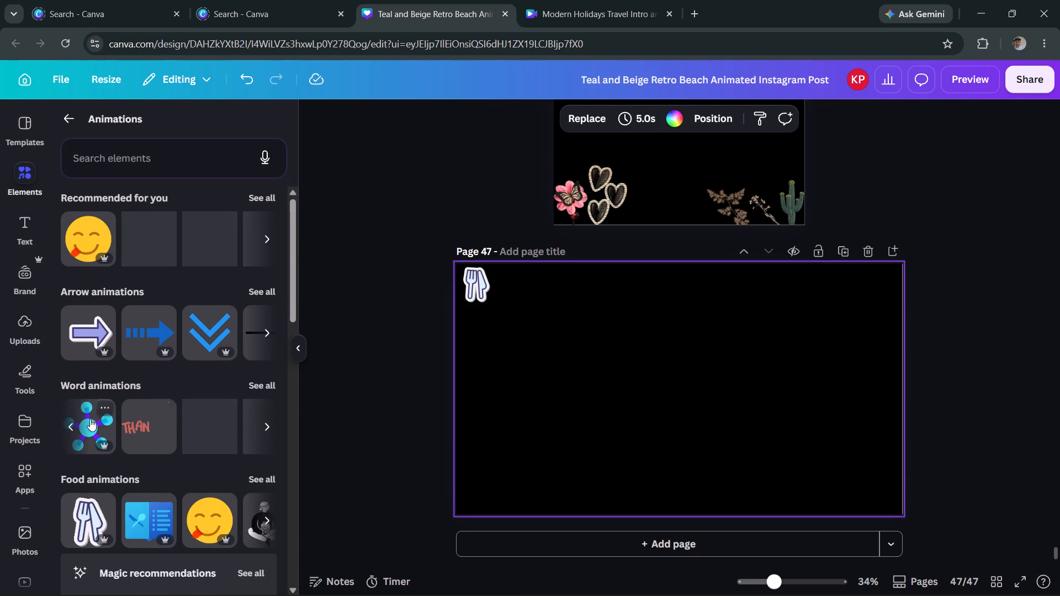
{"action": "left_click", "coordinate": [97, 419]}
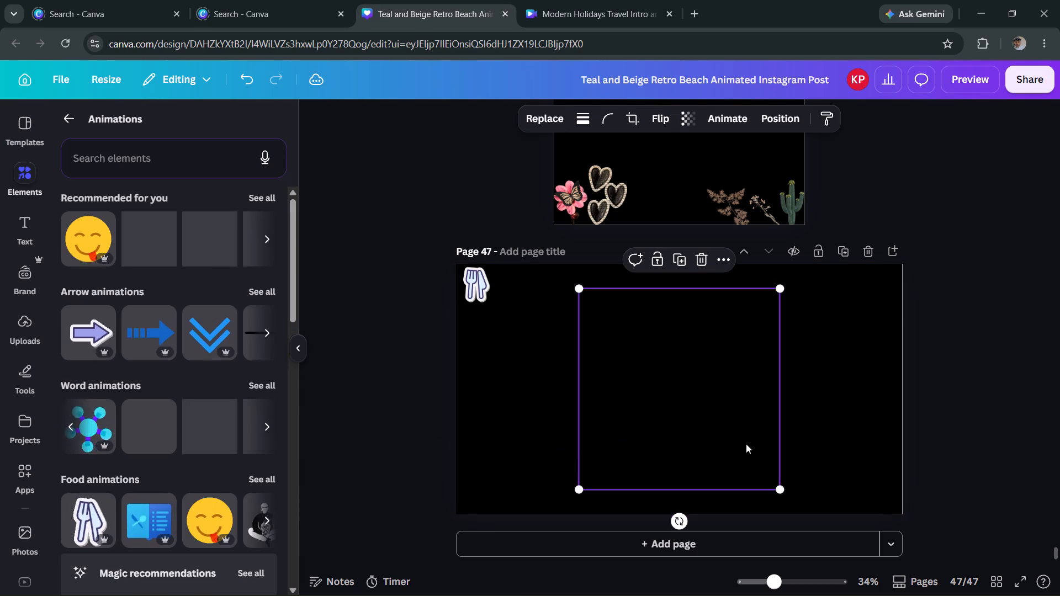
{"action": "left_click_drag", "start_coordinate": [781, 491], "coordinate": [714, 437]}
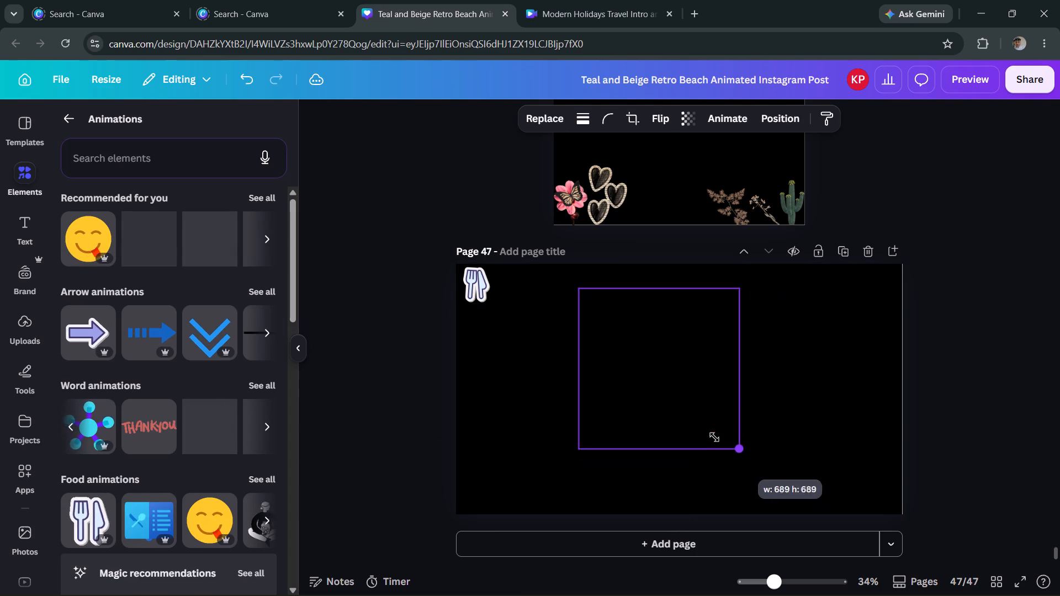
{"action": "left_click_drag", "start_coordinate": [714, 437], "coordinate": [603, 338]}
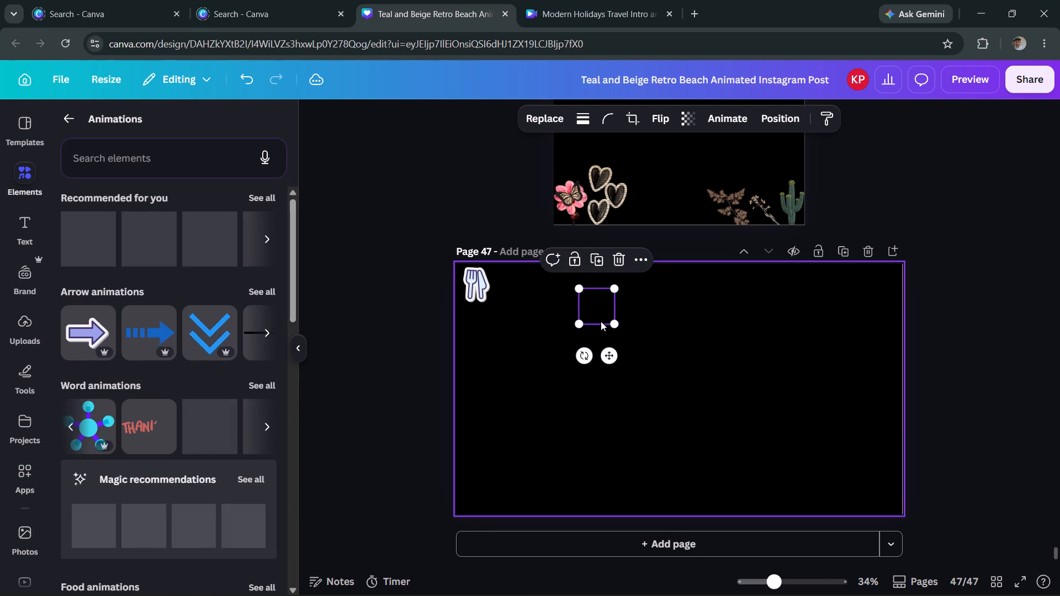
{"action": "left_click_drag", "start_coordinate": [597, 310], "coordinate": [517, 288]}
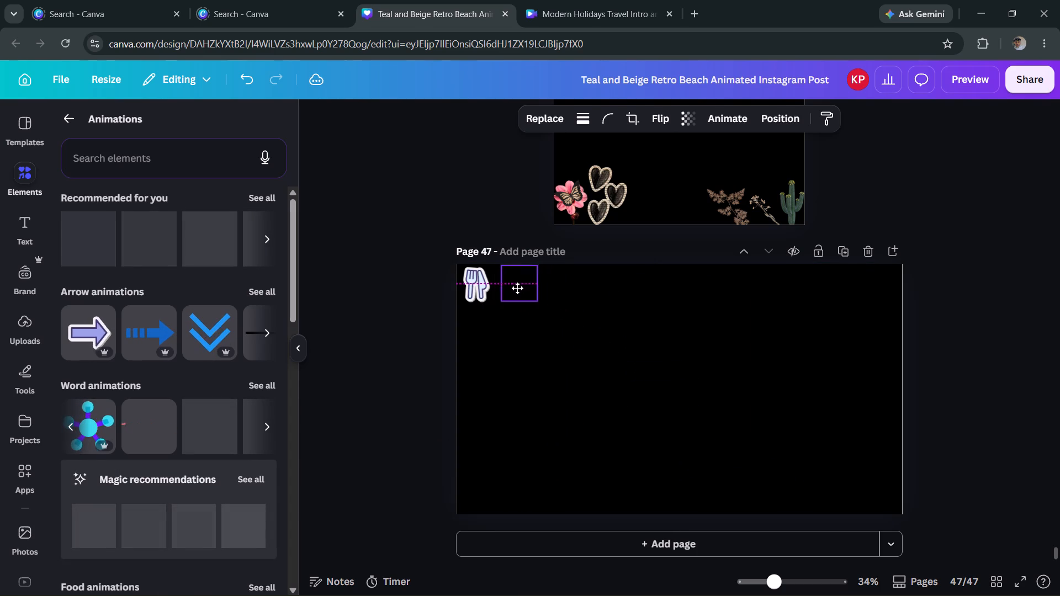
{"action": "left_click_drag", "start_coordinate": [517, 288], "coordinate": [513, 289]}
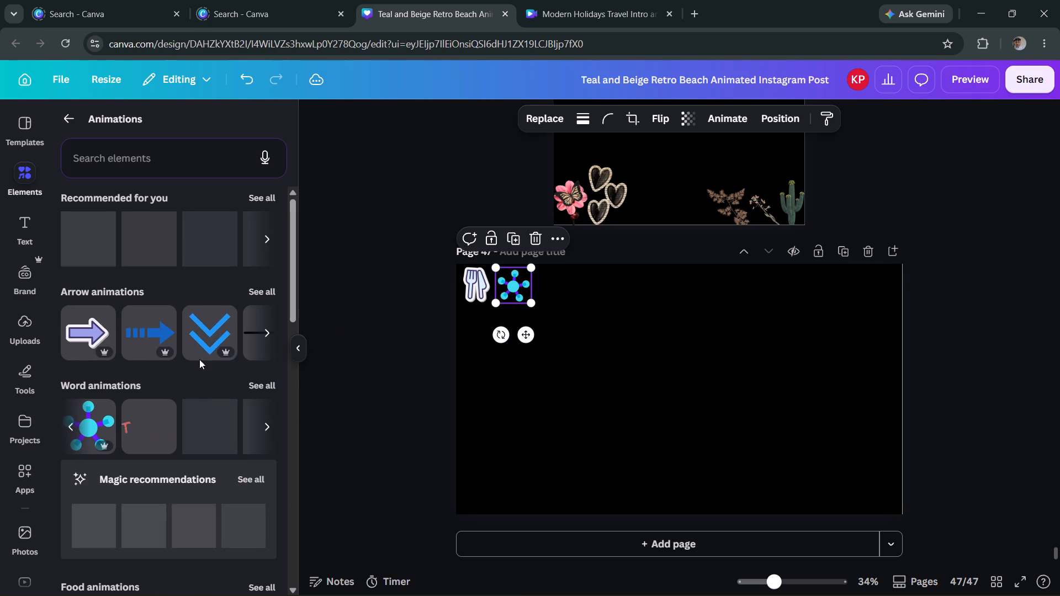
Add the recently used pale lilac pressed flower to page 47, shrink it, and place it in the top-right corner.
{"action": "left_click", "coordinate": [66, 118]}
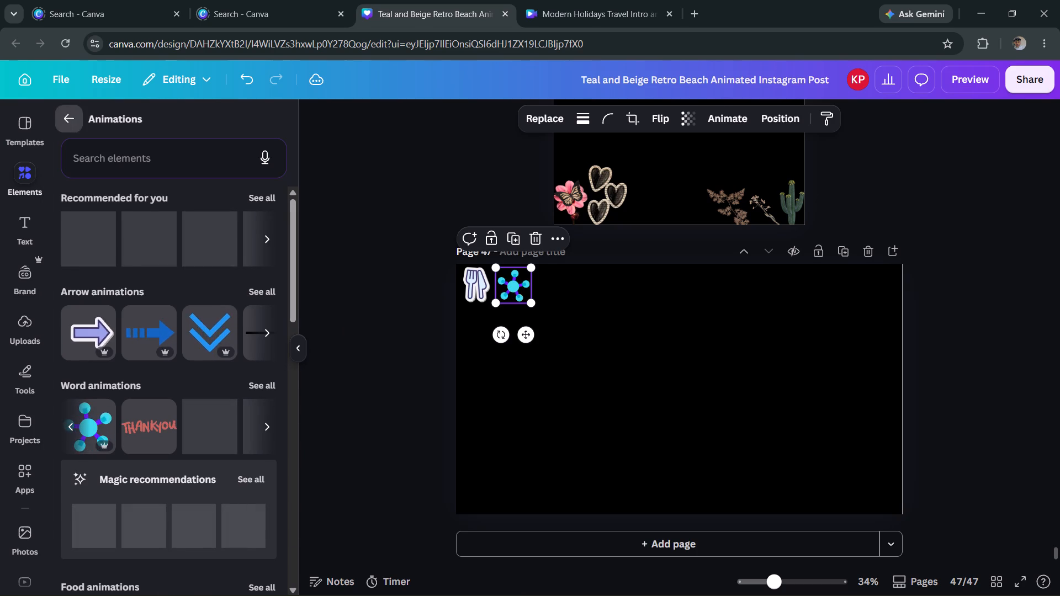
{"action": "left_click", "coordinate": [149, 213]}
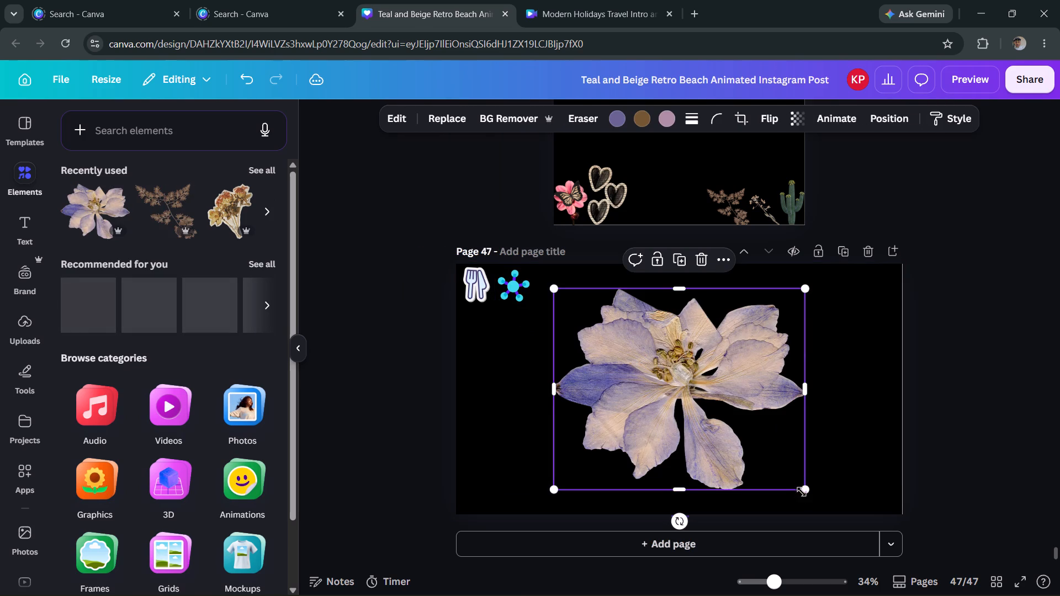
{"action": "left_click_drag", "start_coordinate": [804, 489], "coordinate": [579, 340]}
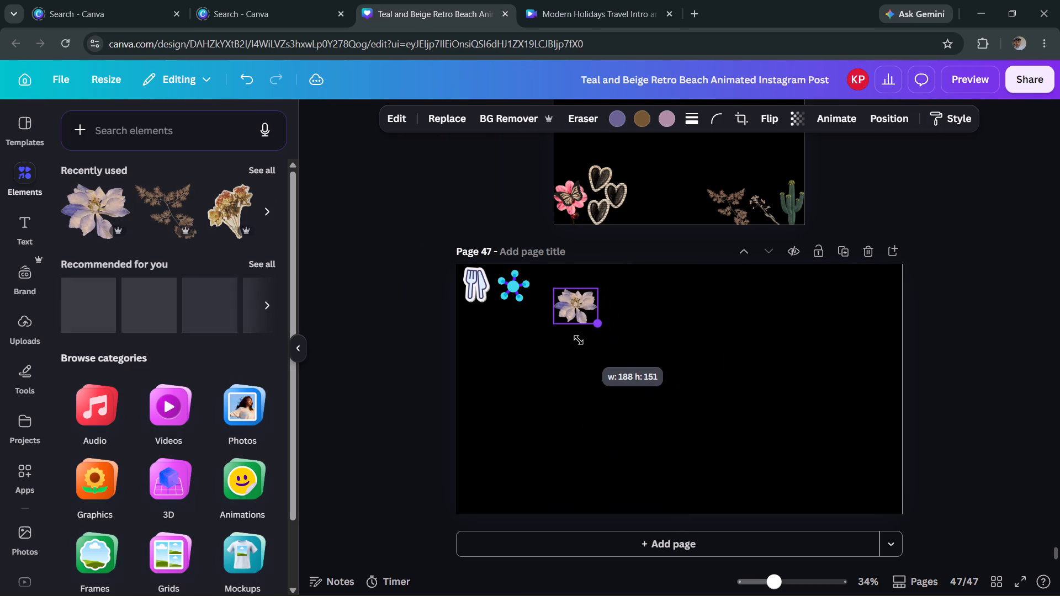
{"action": "left_click_drag", "start_coordinate": [579, 340], "coordinate": [577, 339]}
{"action": "left_click_drag", "start_coordinate": [571, 306], "coordinate": [868, 282]}
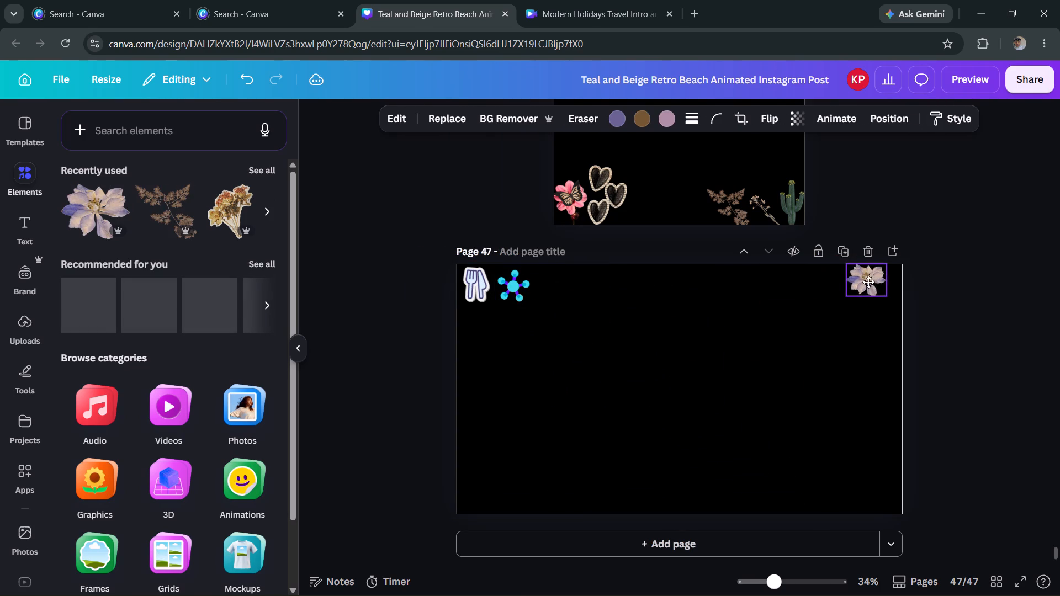
{"action": "left_click_drag", "start_coordinate": [868, 282], "coordinate": [882, 281]}
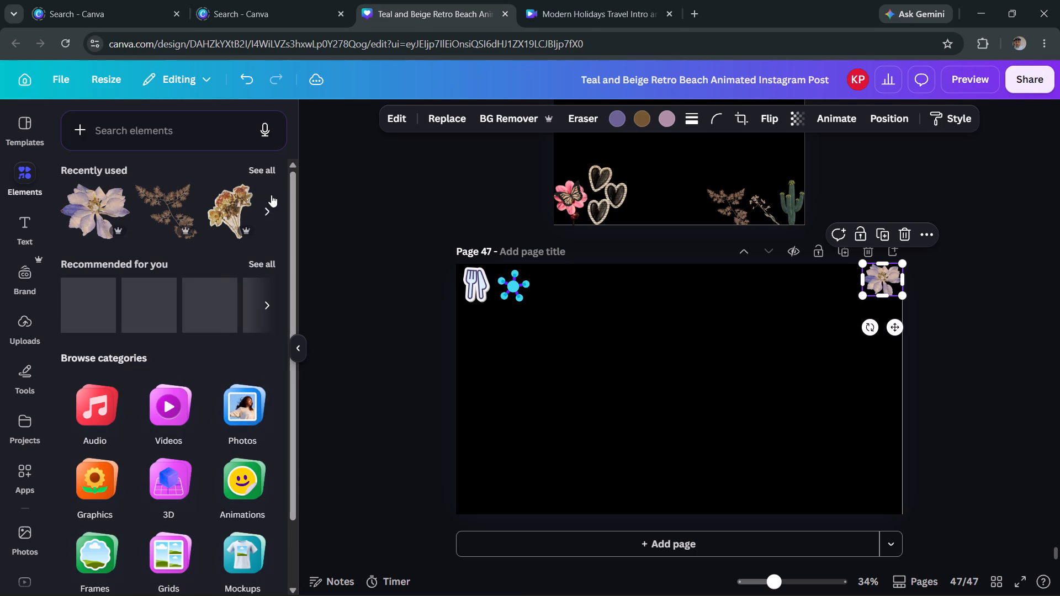
Add the brown dried-flower bouquet cut-out to page 47, shrink it, and place it in the bottom-left corner.
{"action": "left_click", "coordinate": [268, 209]}
{"action": "left_click", "coordinate": [91, 206]}
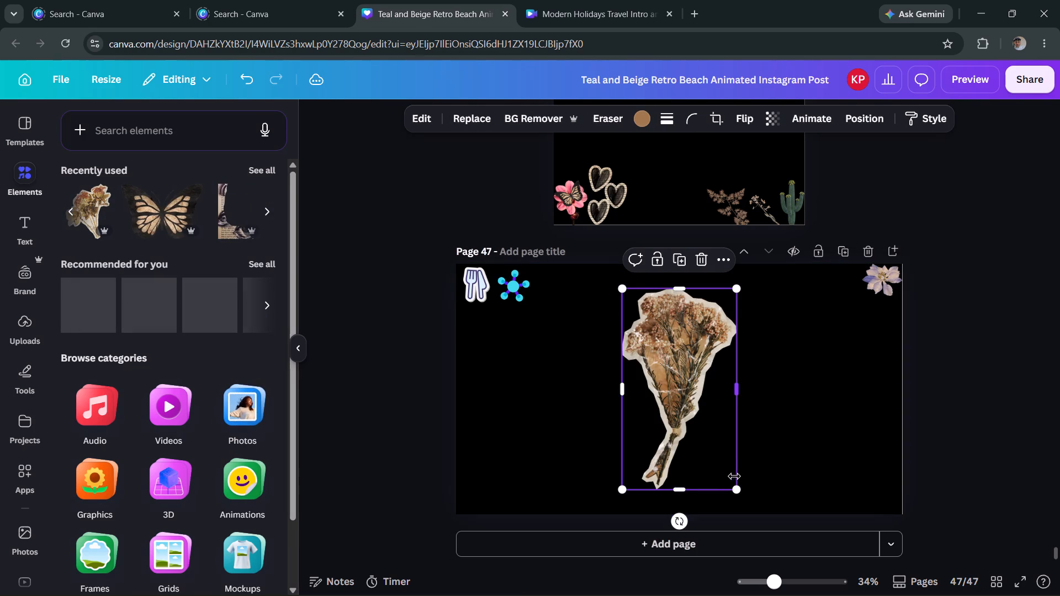
{"action": "left_click_drag", "start_coordinate": [735, 492], "coordinate": [644, 347]}
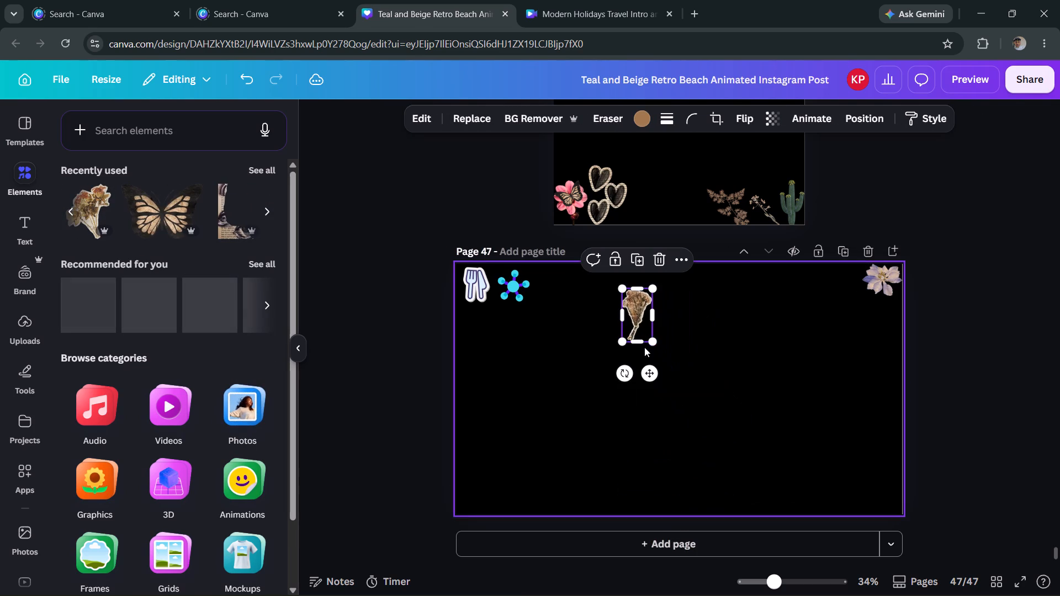
{"action": "left_click_drag", "start_coordinate": [633, 333], "coordinate": [488, 496]}
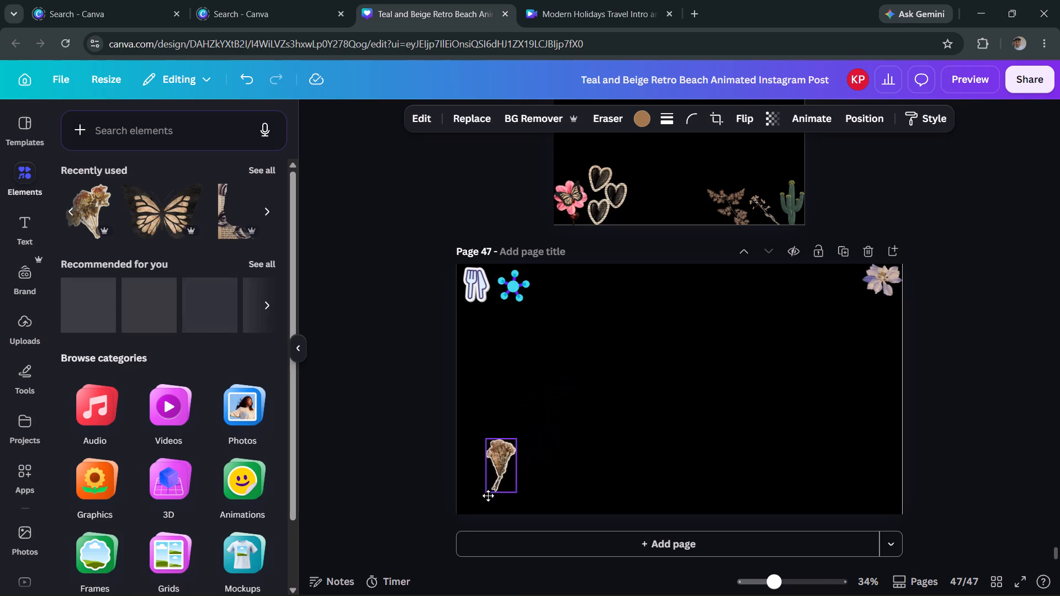
{"action": "left_click_drag", "start_coordinate": [488, 496], "coordinate": [468, 505]}
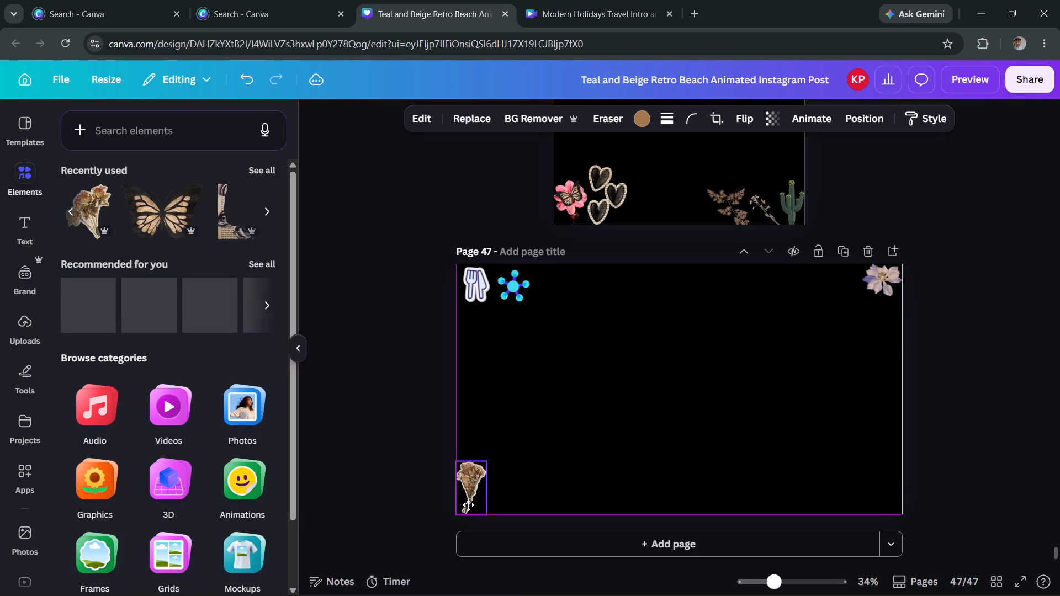
{"action": "left_click_drag", "start_coordinate": [468, 505], "coordinate": [467, 503]}
{"action": "left_click", "coordinate": [344, 426]}
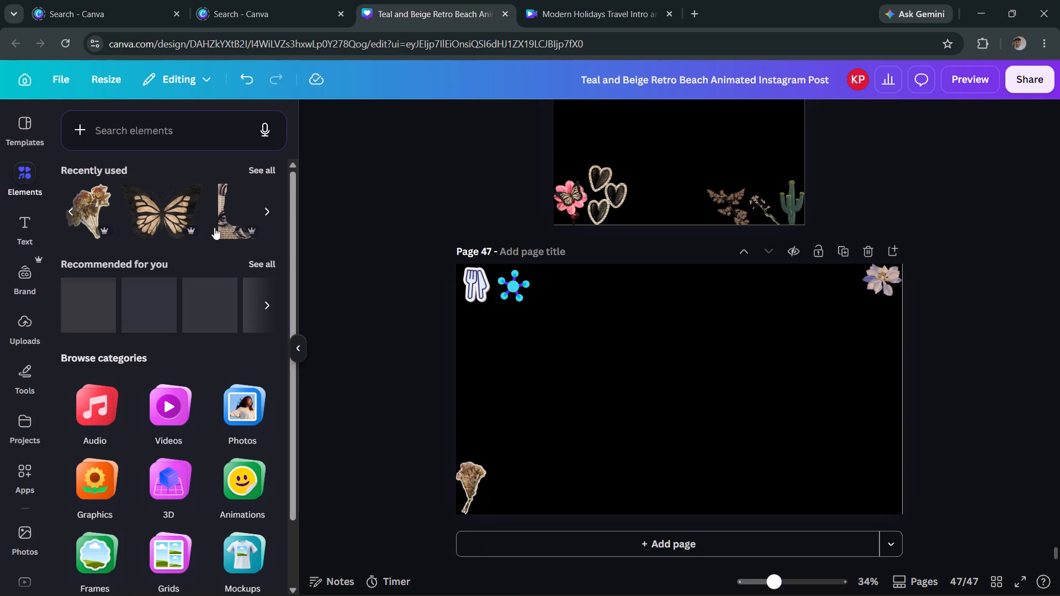
Add the black-and-beige butterfly, shrink it, and place it at the page's bottom edge directly right of the brown bouquet.
{"action": "left_click", "coordinate": [174, 207]}
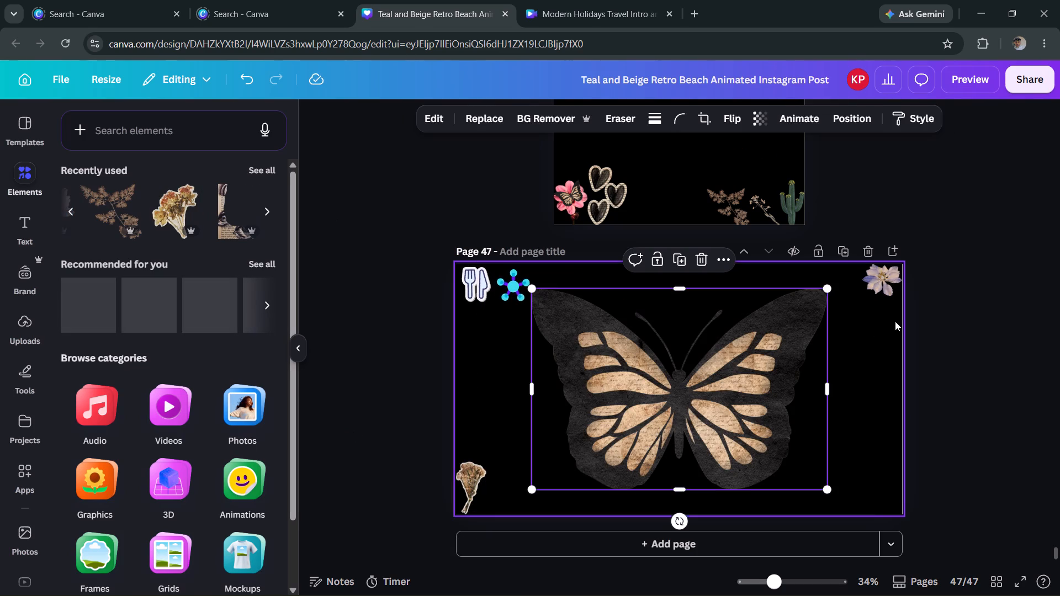
{"action": "left_click_drag", "start_coordinate": [828, 289], "coordinate": [696, 402]}
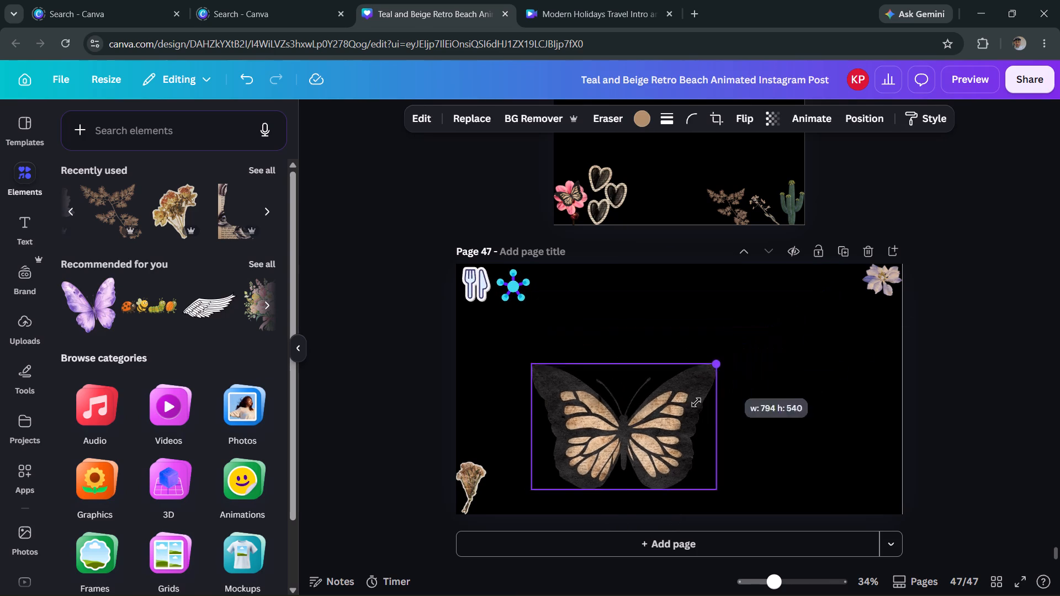
{"action": "left_click_drag", "start_coordinate": [696, 402], "coordinate": [600, 463]}
{"action": "left_click_drag", "start_coordinate": [544, 468], "coordinate": [537, 469]}
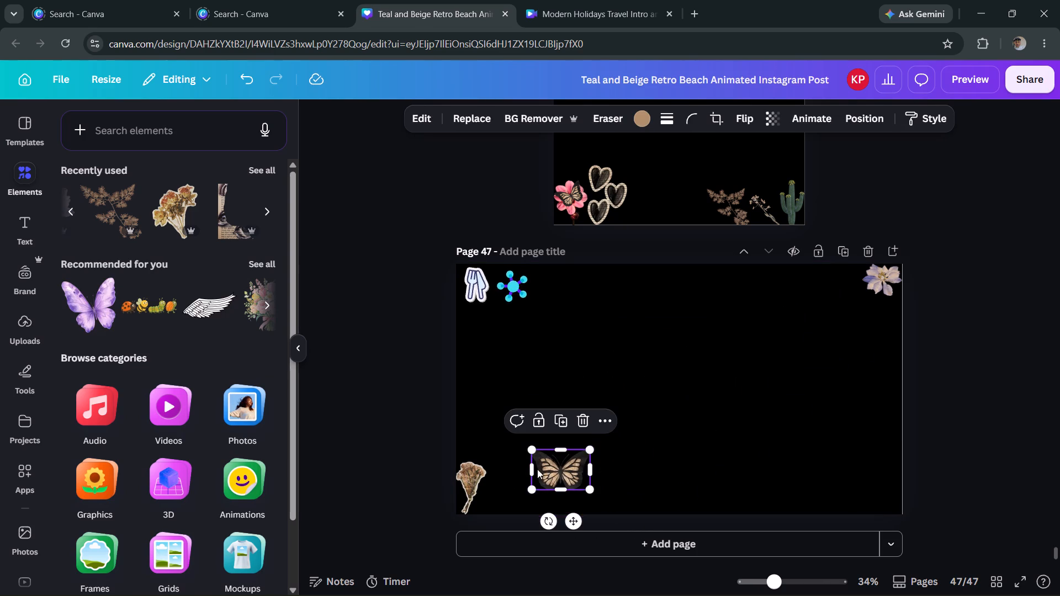
{"action": "left_click_drag", "start_coordinate": [537, 469], "coordinate": [499, 493]}
{"action": "left_click", "coordinate": [324, 433]}
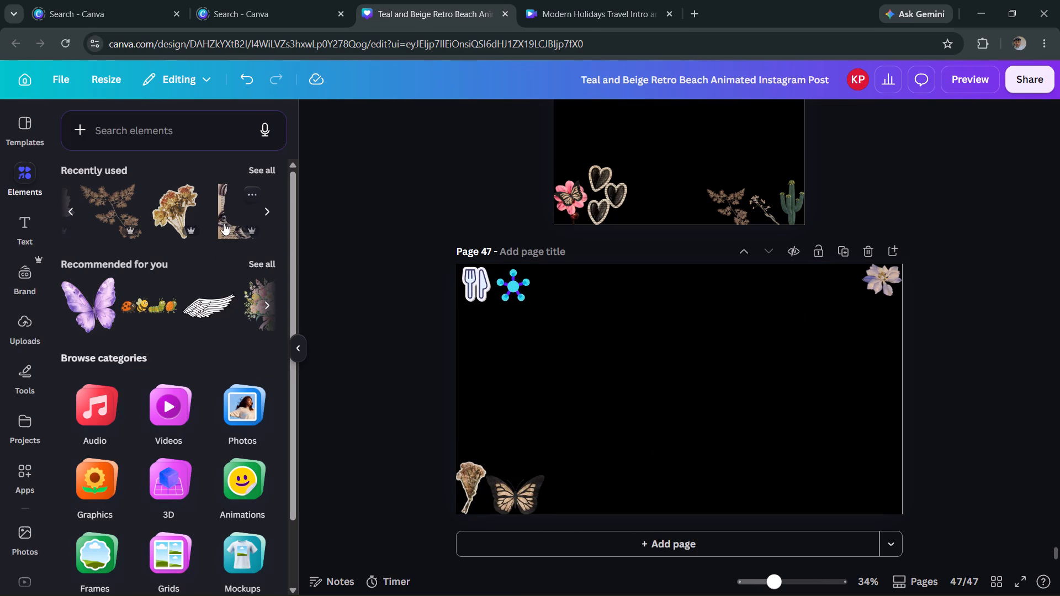
Add the dried orange-flower bouquet cut-out, shrink it, and place it in the bottom-right corner of page 47.
{"action": "left_click", "coordinate": [159, 201]}
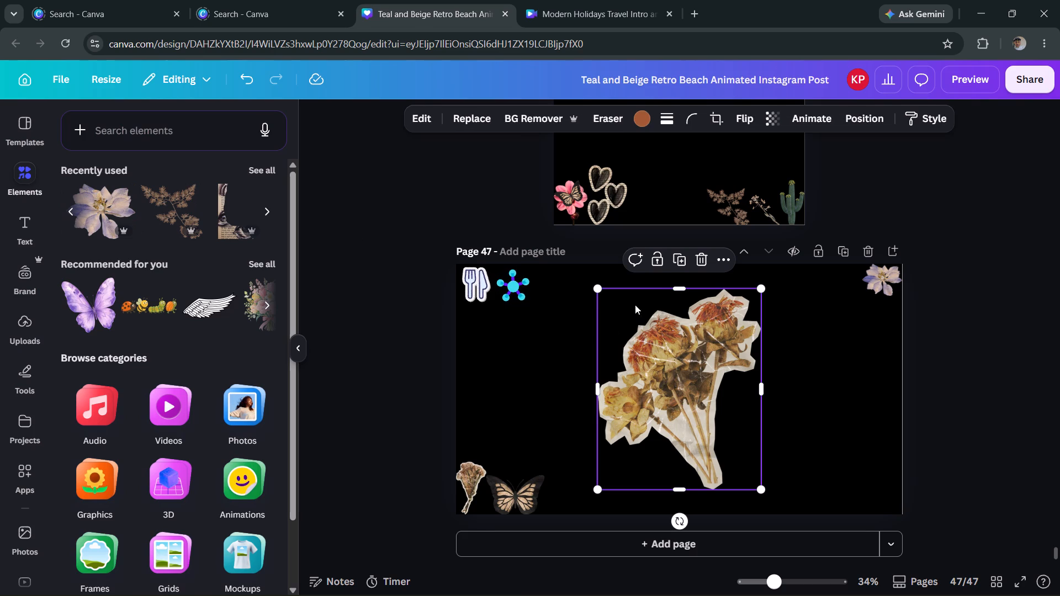
{"action": "left_click_drag", "start_coordinate": [597, 291], "coordinate": [725, 437]}
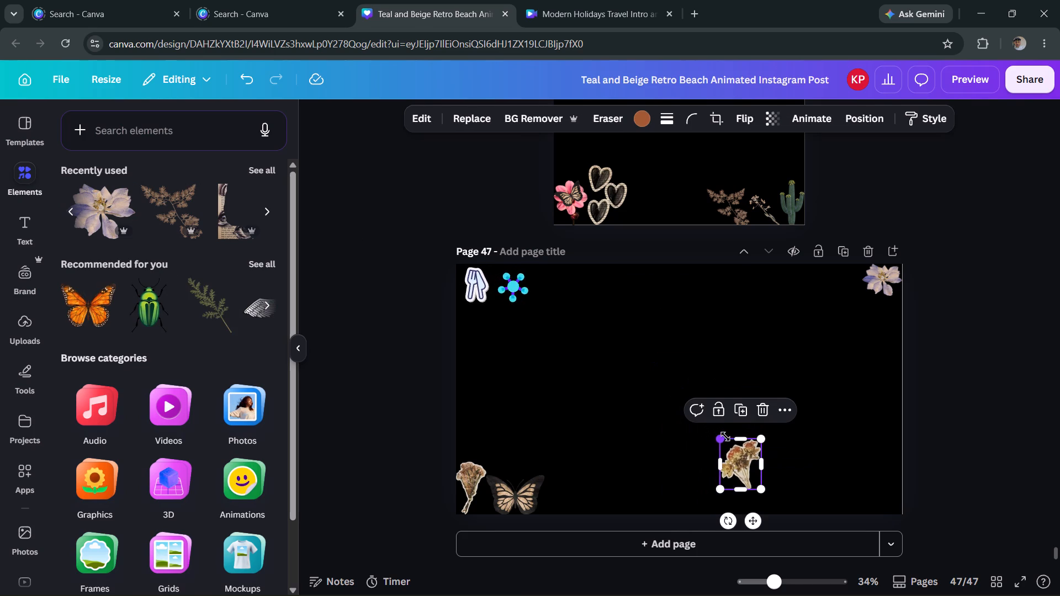
{"action": "left_click_drag", "start_coordinate": [738, 461], "coordinate": [874, 481]}
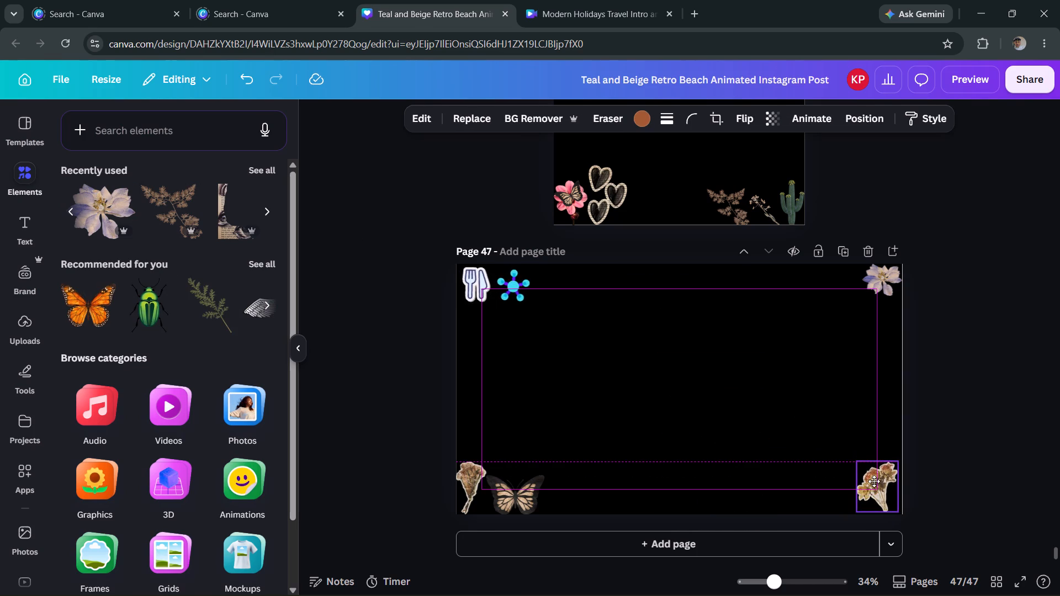
{"action": "left_click_drag", "start_coordinate": [874, 481], "coordinate": [879, 484]}
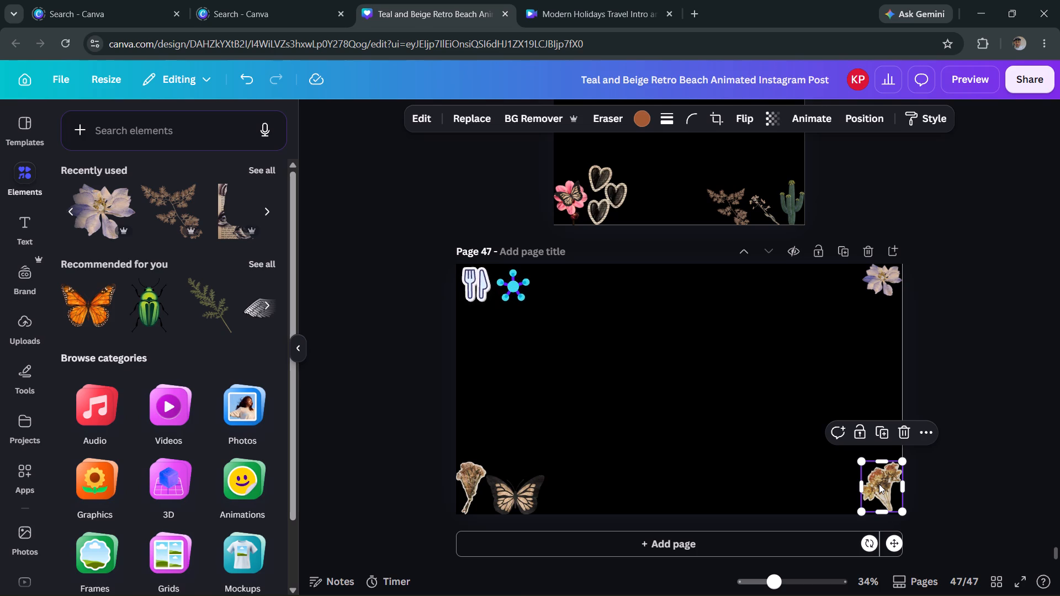
Add the recommended green fern-like leaf sprig to page 47, shrink it, and place it at the bottom edge directly left of the orange-flower bouquet.
{"action": "left_click", "coordinate": [211, 302]}
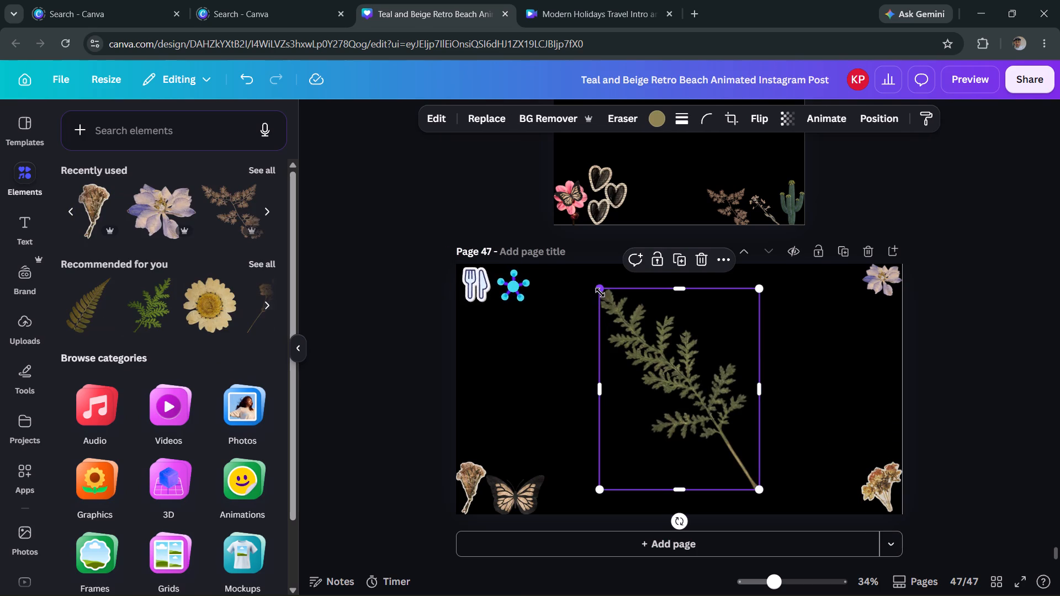
{"action": "left_click_drag", "start_coordinate": [600, 292], "coordinate": [735, 470]}
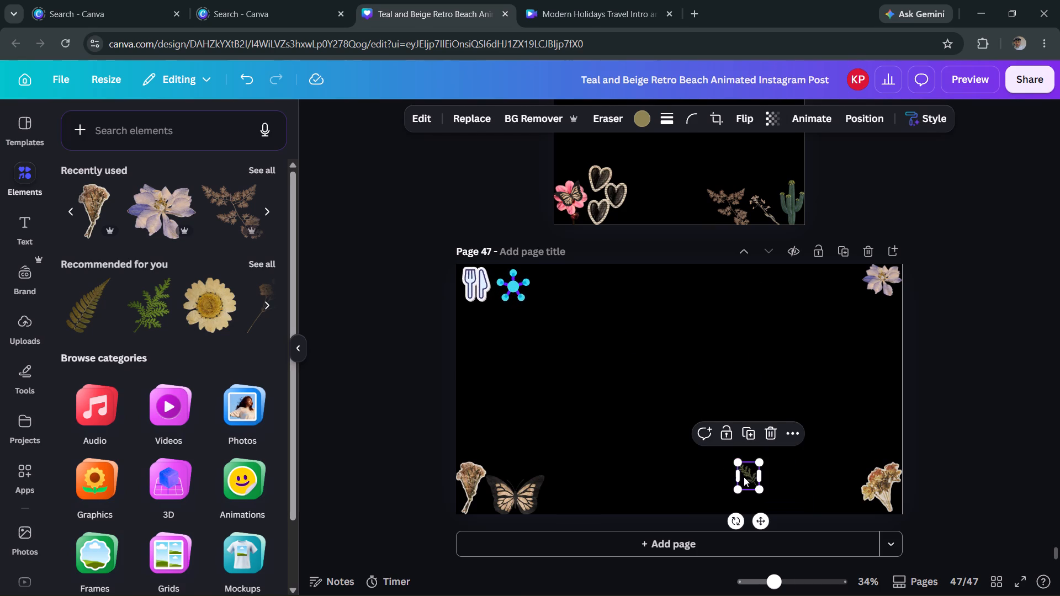
{"action": "left_click_drag", "start_coordinate": [744, 477], "coordinate": [841, 509]}
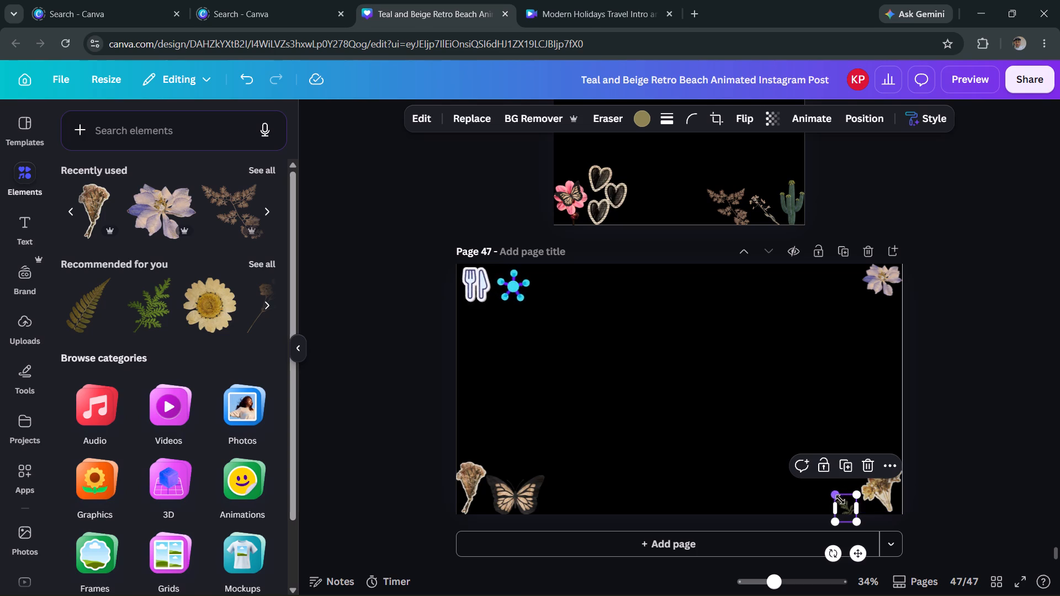
{"action": "left_click_drag", "start_coordinate": [842, 504], "coordinate": [815, 434]}
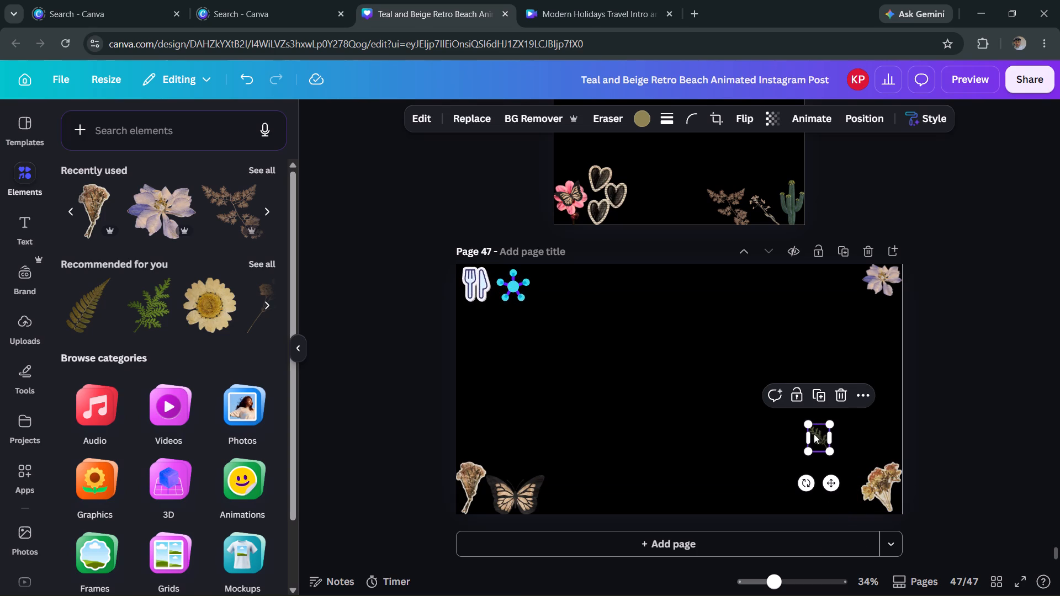
{"action": "left_click", "coordinate": [808, 459]}
{"action": "left_click", "coordinate": [813, 440]}
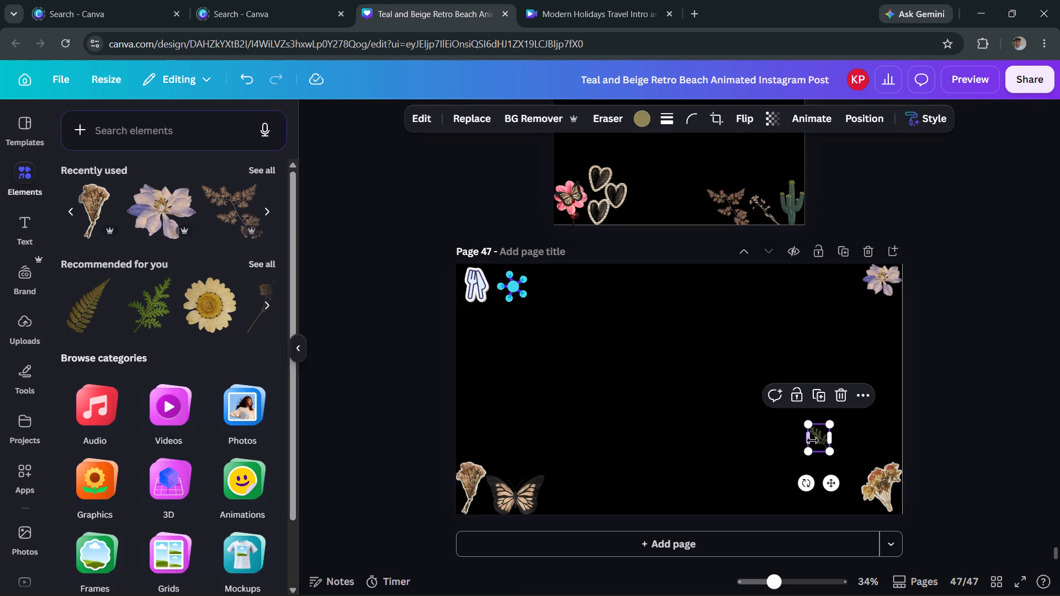
{"action": "left_click_drag", "start_coordinate": [812, 451], "coordinate": [793, 468]}
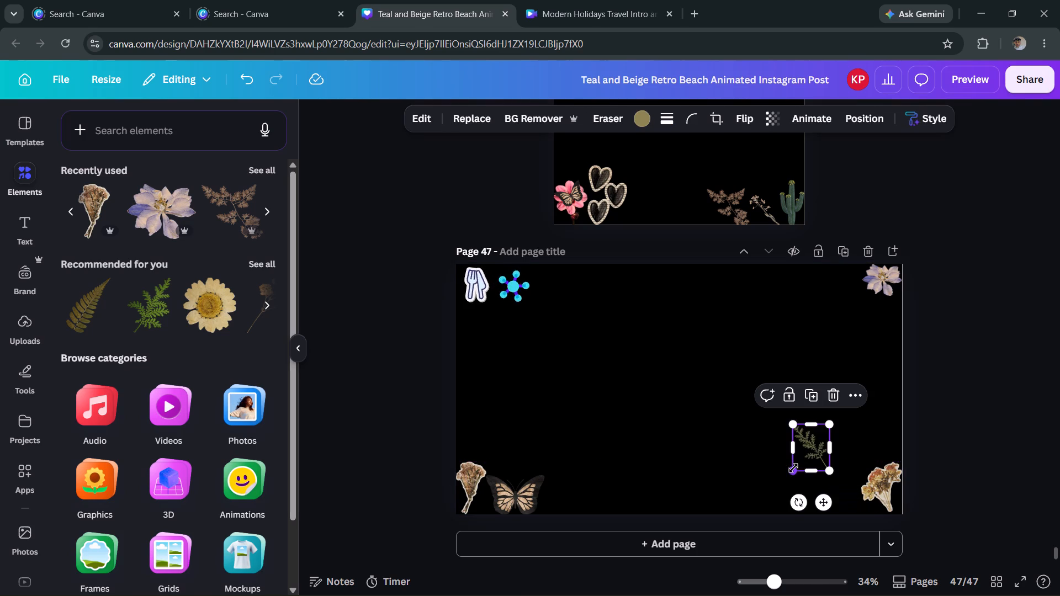
{"action": "left_click_drag", "start_coordinate": [802, 454], "coordinate": [830, 499]}
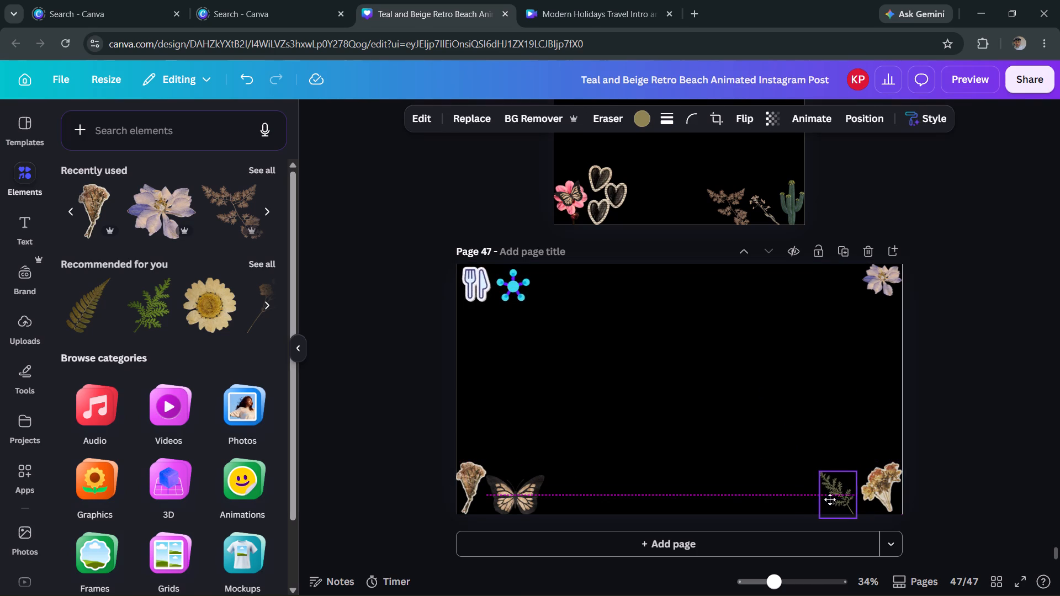
{"action": "left_click_drag", "start_coordinate": [830, 499], "coordinate": [829, 501]}
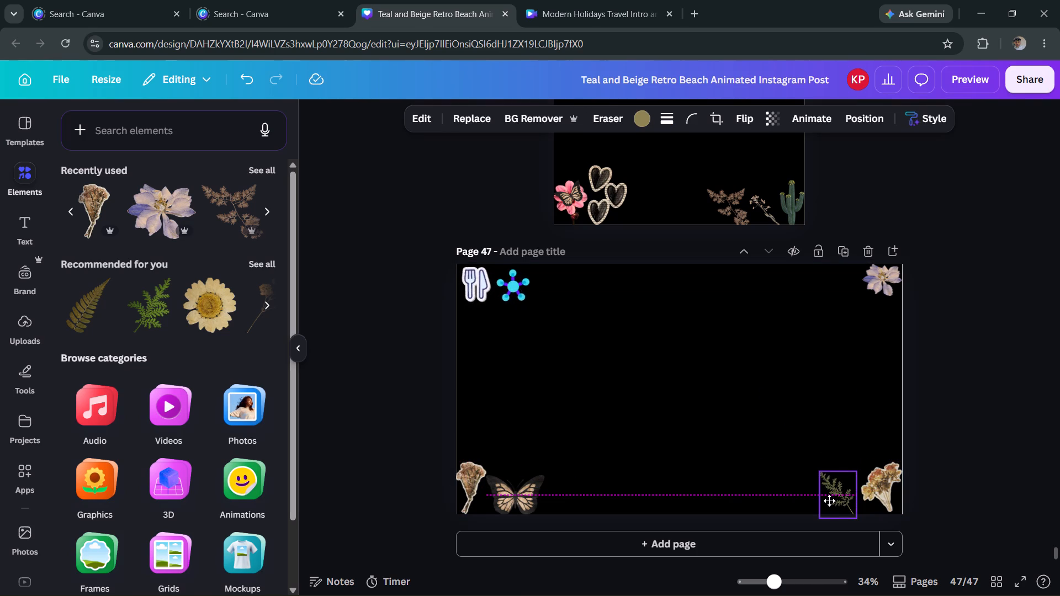
{"action": "left_click_drag", "start_coordinate": [829, 501], "coordinate": [829, 498]}
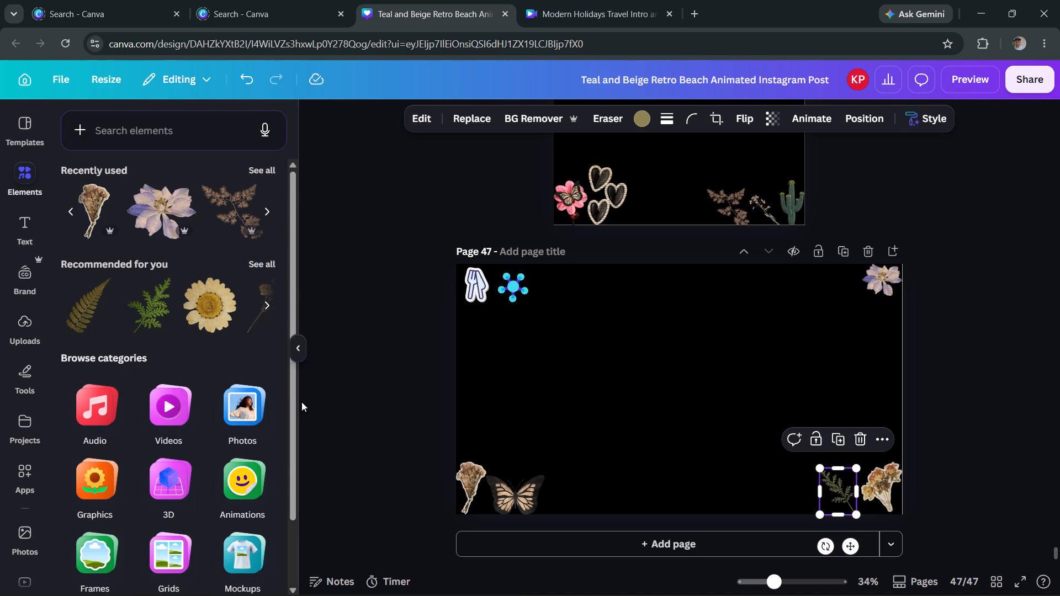
Add the brown pressed-leaf branch, shrink it, and place it at the bottom edge just left of the thin green sprig.
{"action": "left_click", "coordinate": [227, 199]}
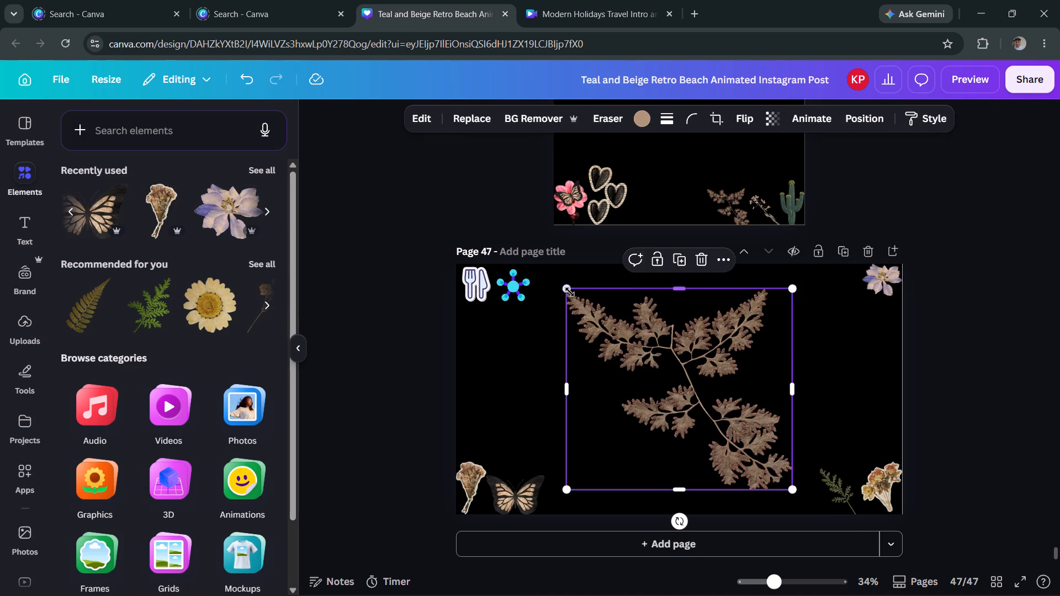
{"action": "left_click_drag", "start_coordinate": [569, 292], "coordinate": [759, 451]}
{"action": "left_click_drag", "start_coordinate": [767, 479], "coordinate": [792, 503]}
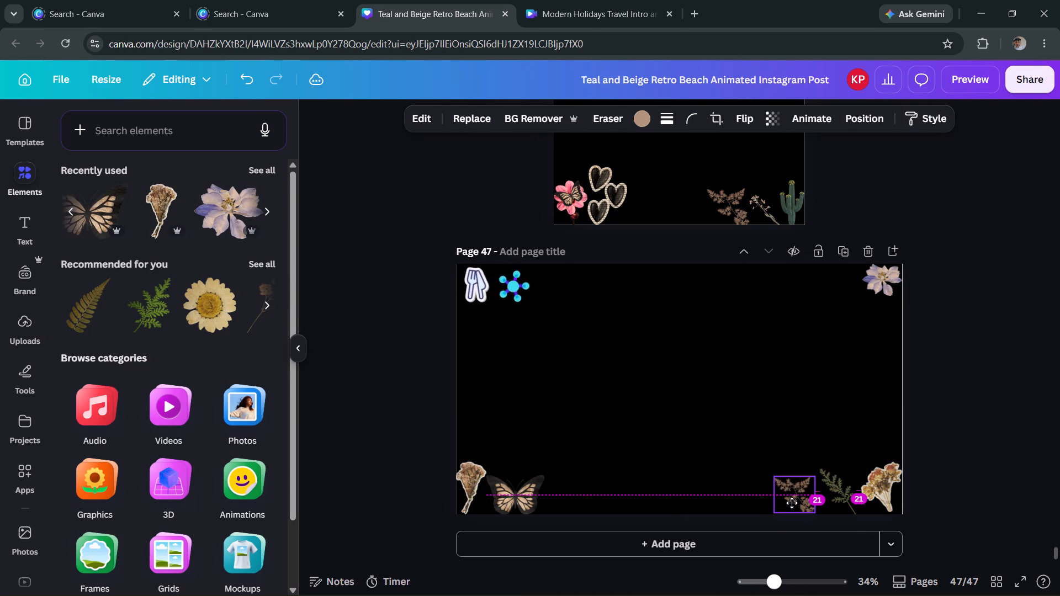
{"action": "left_click_drag", "start_coordinate": [792, 503], "coordinate": [797, 503]}
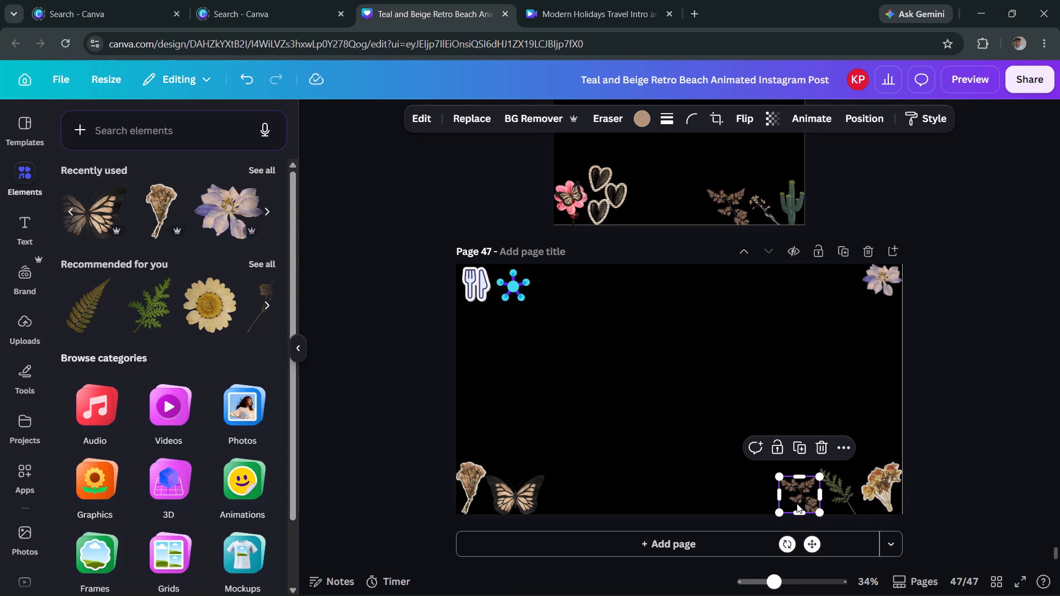
{"action": "left_click", "coordinate": [370, 359]}
Add the bright green fern-like leaf, shrink it, and place it at the bottom edge directly right of the butterfly.
{"action": "left_click", "coordinate": [134, 300]}
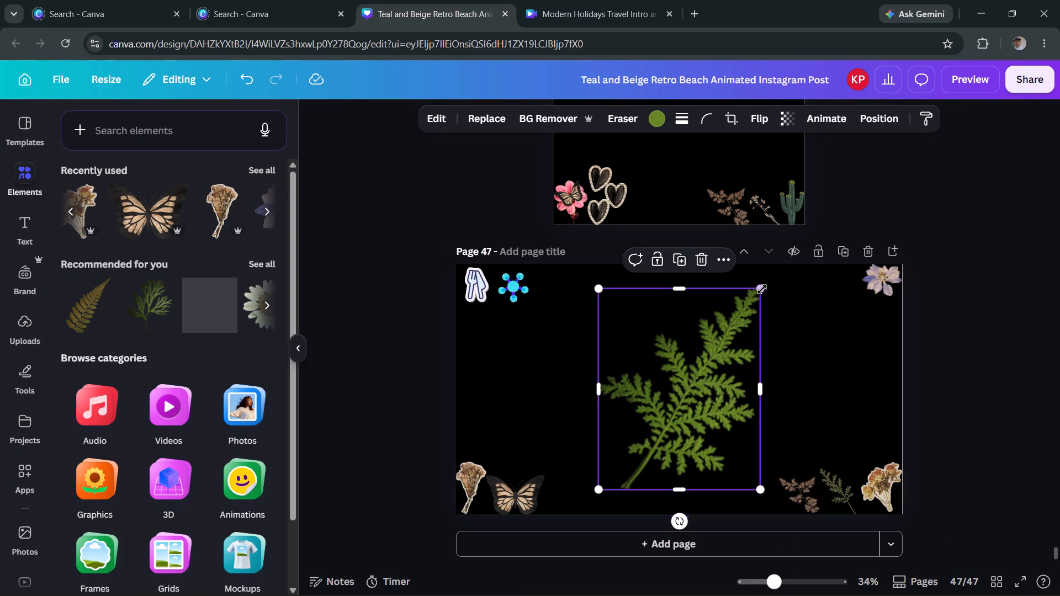
{"action": "left_click_drag", "start_coordinate": [761, 288], "coordinate": [652, 440]}
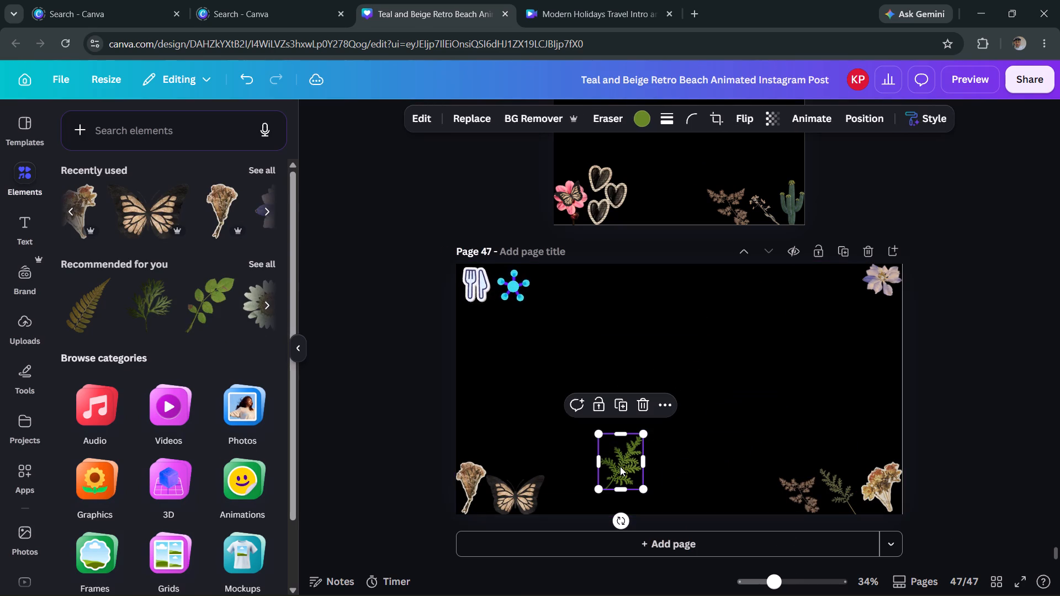
{"action": "left_click_drag", "start_coordinate": [620, 466], "coordinate": [566, 493]}
{"action": "left_click", "coordinate": [644, 384]}
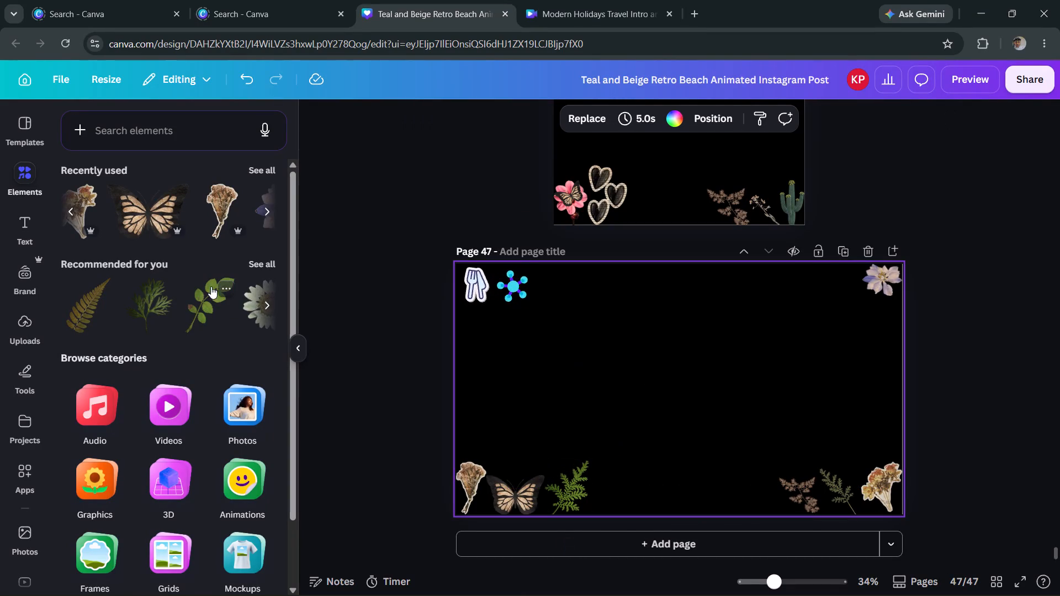
Add the green sprig with rounded leaves, shrink it, and place it at the bottom edge right of the fern-like leaf.
{"action": "left_click", "coordinate": [205, 301]}
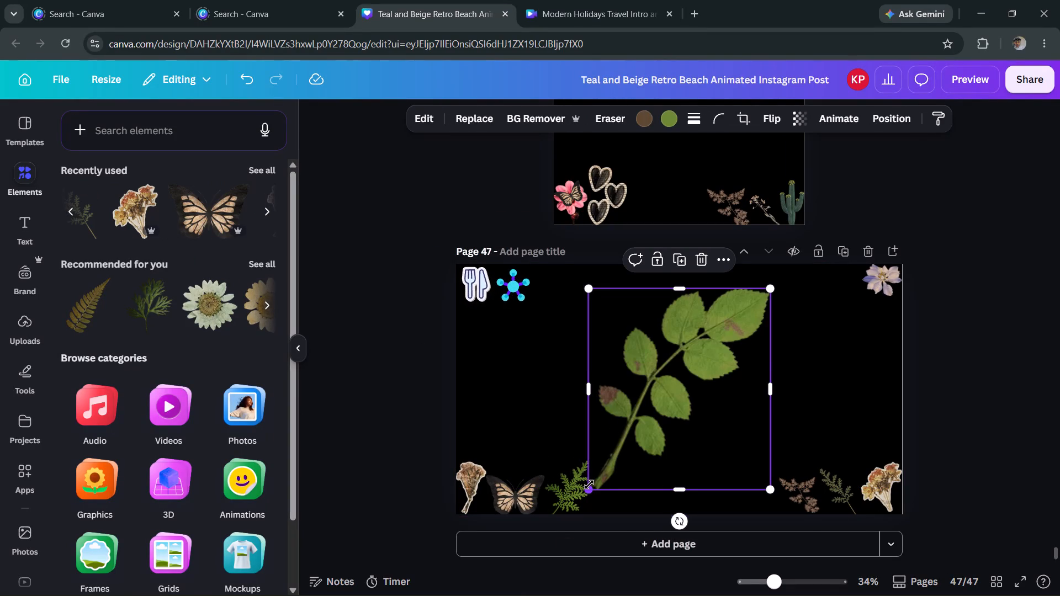
{"action": "left_click_drag", "start_coordinate": [589, 485], "coordinate": [730, 274]}
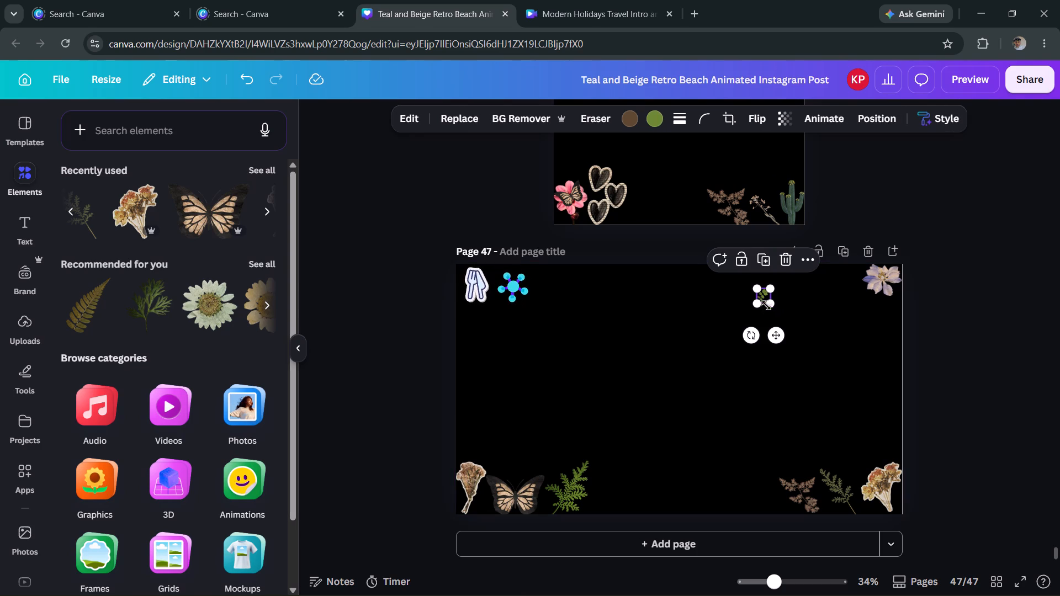
{"action": "left_click_drag", "start_coordinate": [759, 306], "coordinate": [732, 333]}
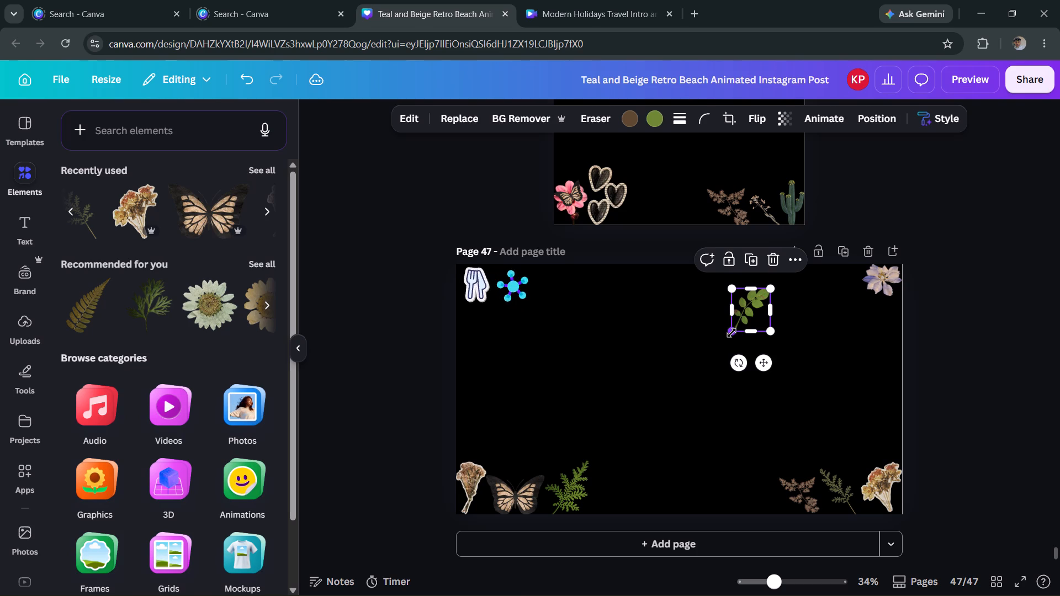
{"action": "left_click_drag", "start_coordinate": [751, 320], "coordinate": [675, 411]}
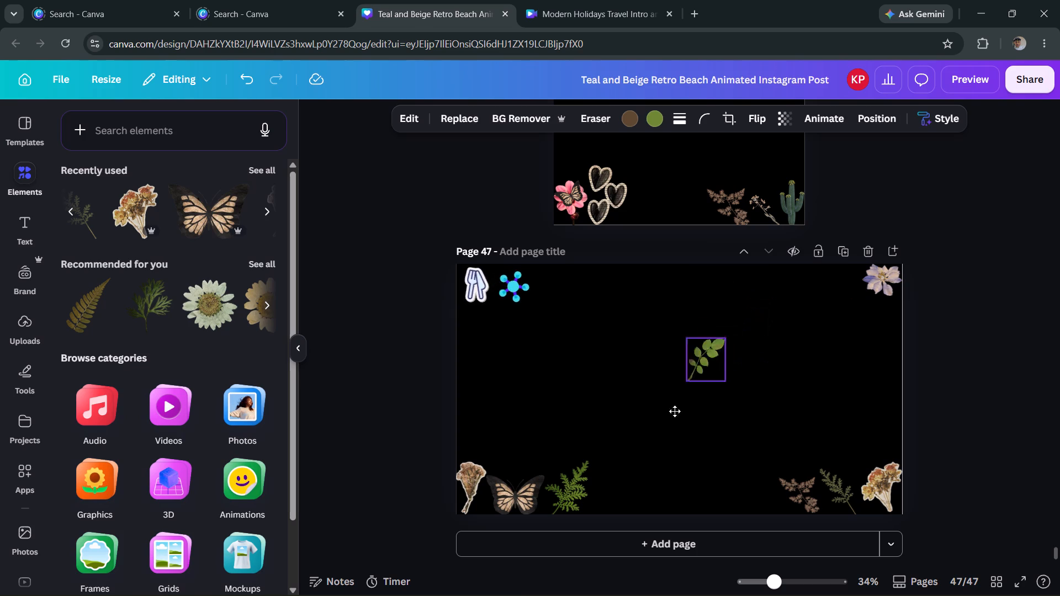
{"action": "left_click_drag", "start_coordinate": [675, 411], "coordinate": [608, 503]}
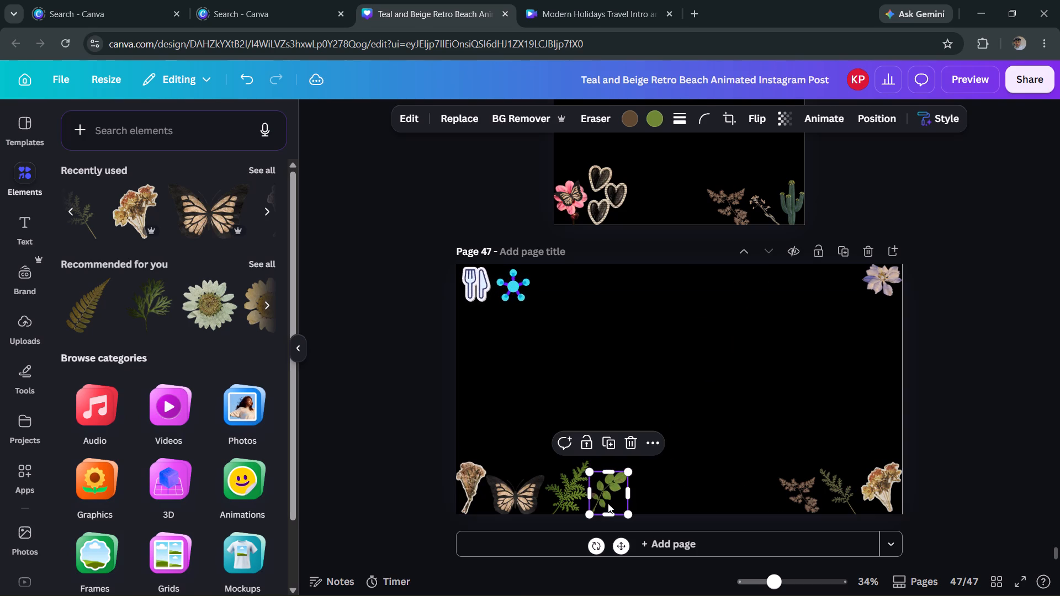
{"action": "left_click", "coordinate": [351, 342]}
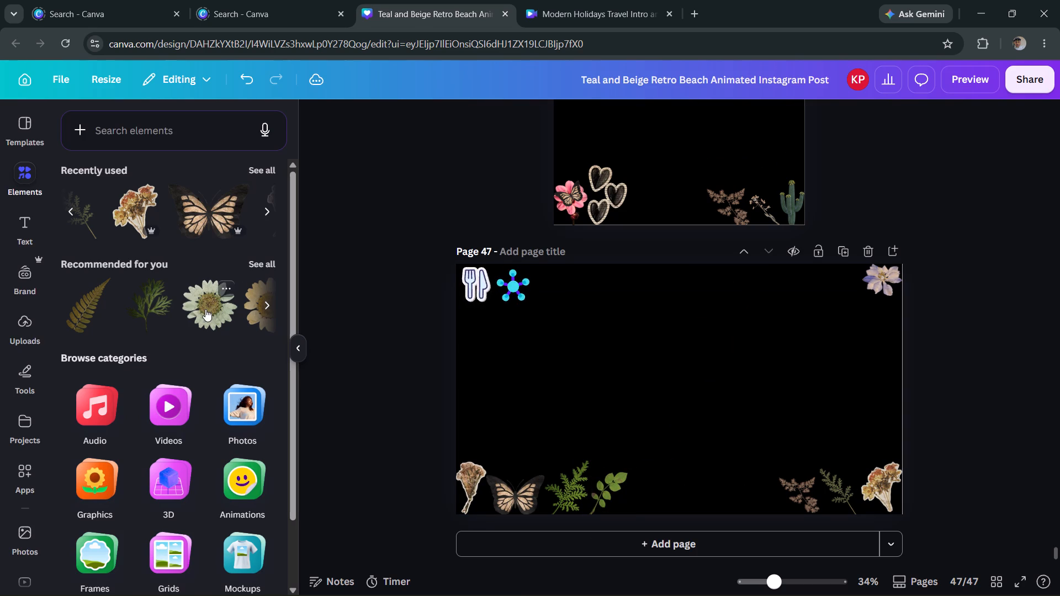
Add the white pressed daisy, shrink it, and place it at the top edge directly right of the turquoise network graphic.
{"action": "left_click", "coordinate": [204, 310]}
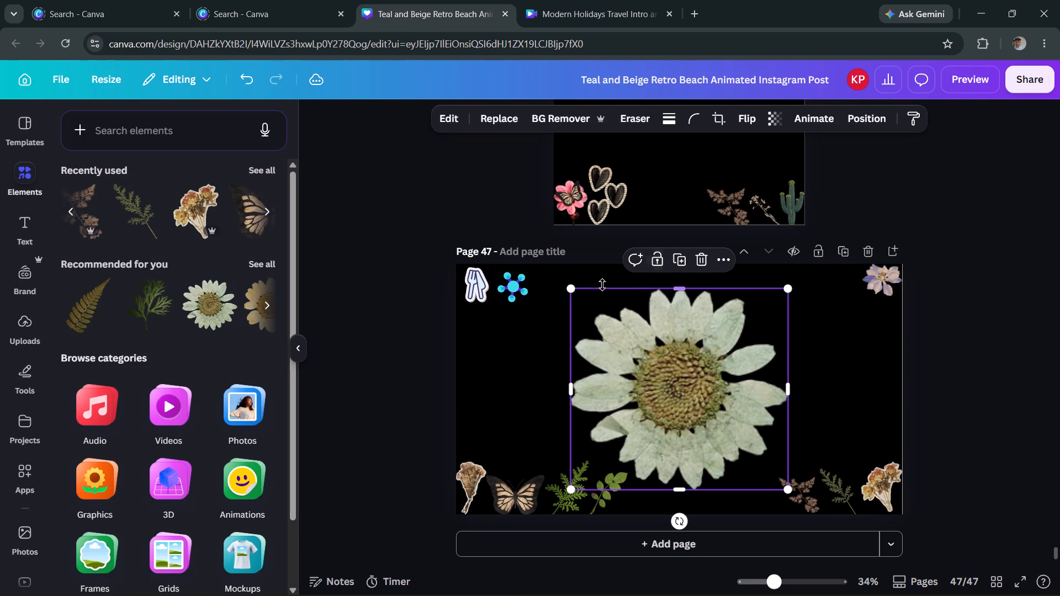
{"action": "left_click_drag", "start_coordinate": [573, 288], "coordinate": [728, 380]}
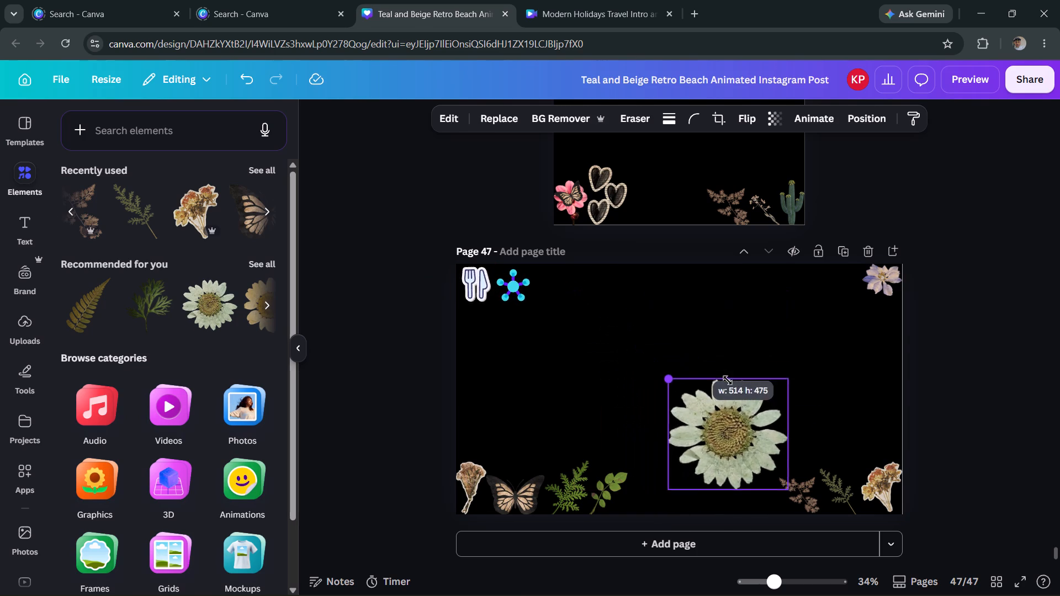
{"action": "left_click_drag", "start_coordinate": [728, 380], "coordinate": [773, 431]}
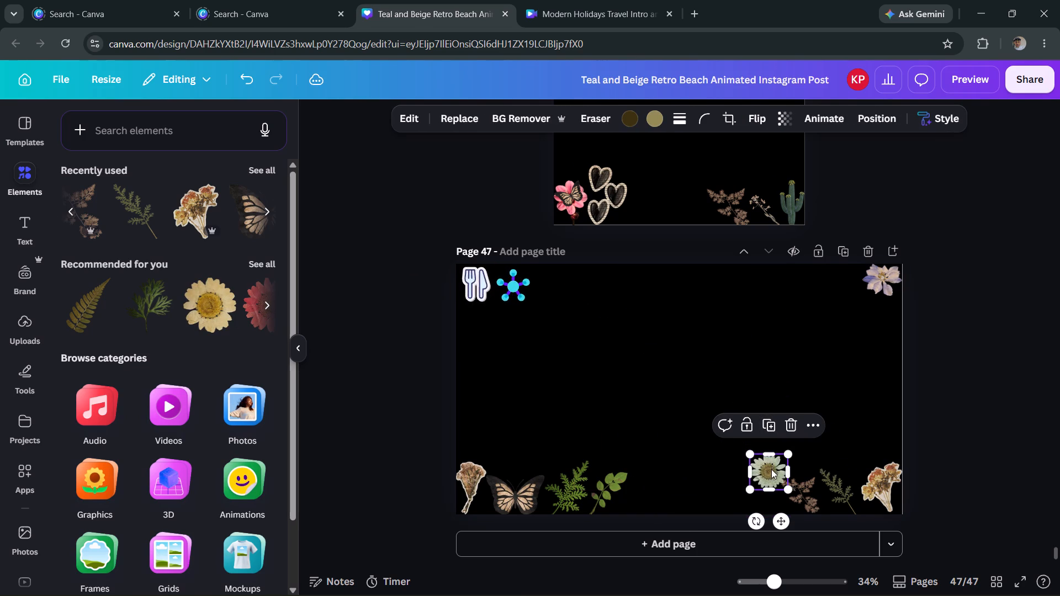
{"action": "left_click_drag", "start_coordinate": [771, 469], "coordinate": [553, 280]}
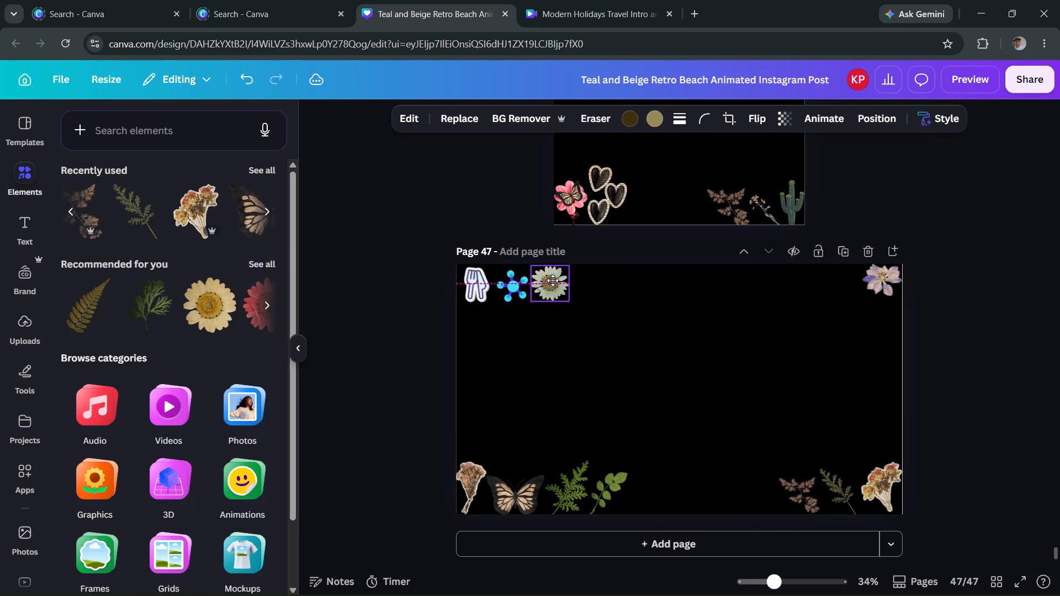
{"action": "left_click_drag", "start_coordinate": [553, 280], "coordinate": [553, 281]}
Add the dark green feathery leaf sprig, shrink it, and place it at the bottom edge right of the rounded-leaf sprig.
{"action": "left_click", "coordinate": [131, 307]}
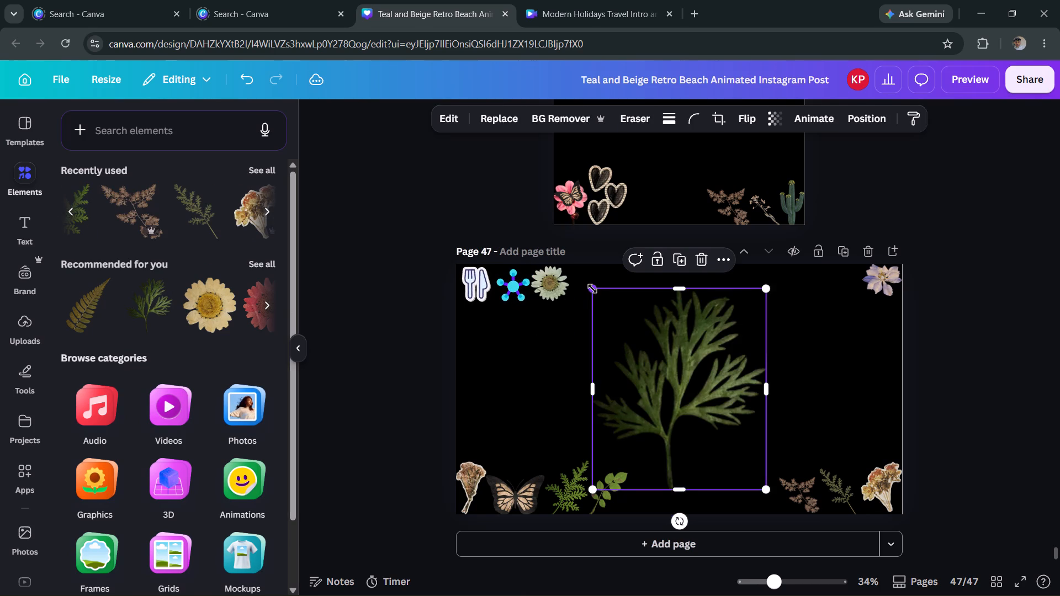
{"action": "left_click_drag", "start_coordinate": [592, 289], "coordinate": [736, 449]}
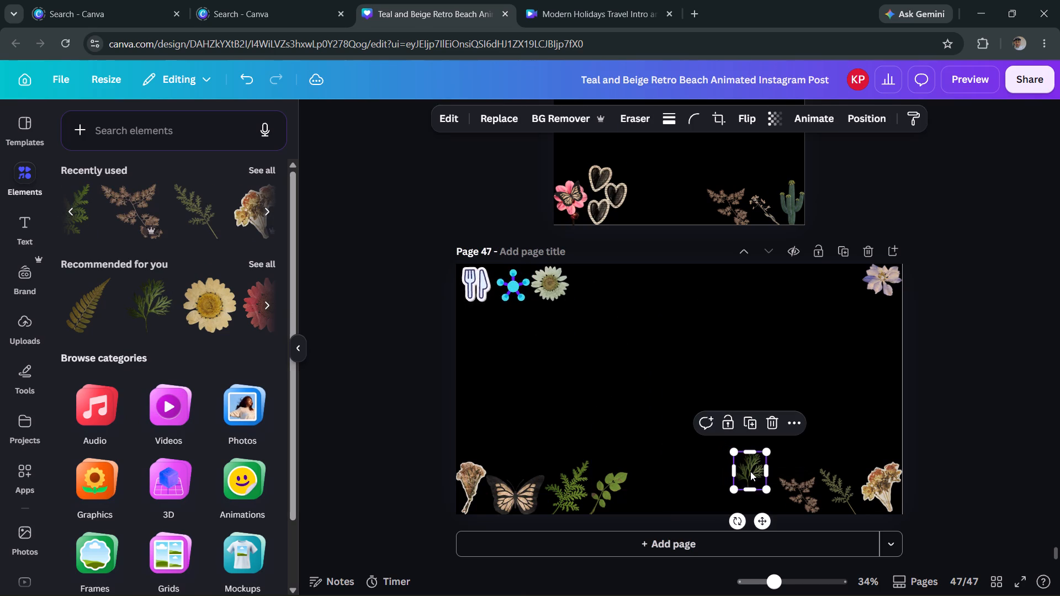
{"action": "left_click_drag", "start_coordinate": [750, 471], "coordinate": [640, 493]}
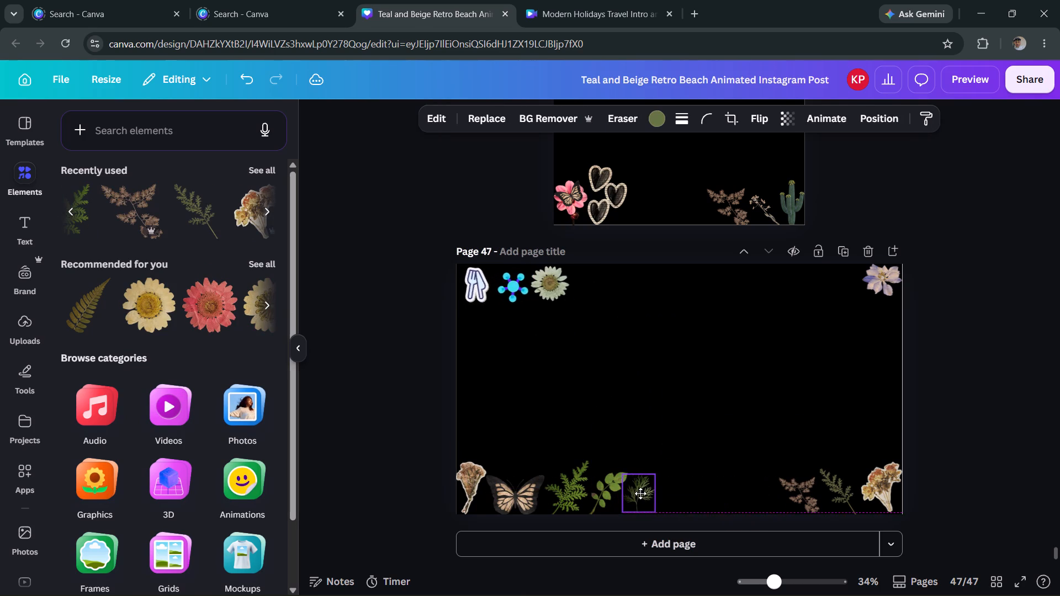
{"action": "left_click_drag", "start_coordinate": [640, 493], "coordinate": [642, 494]}
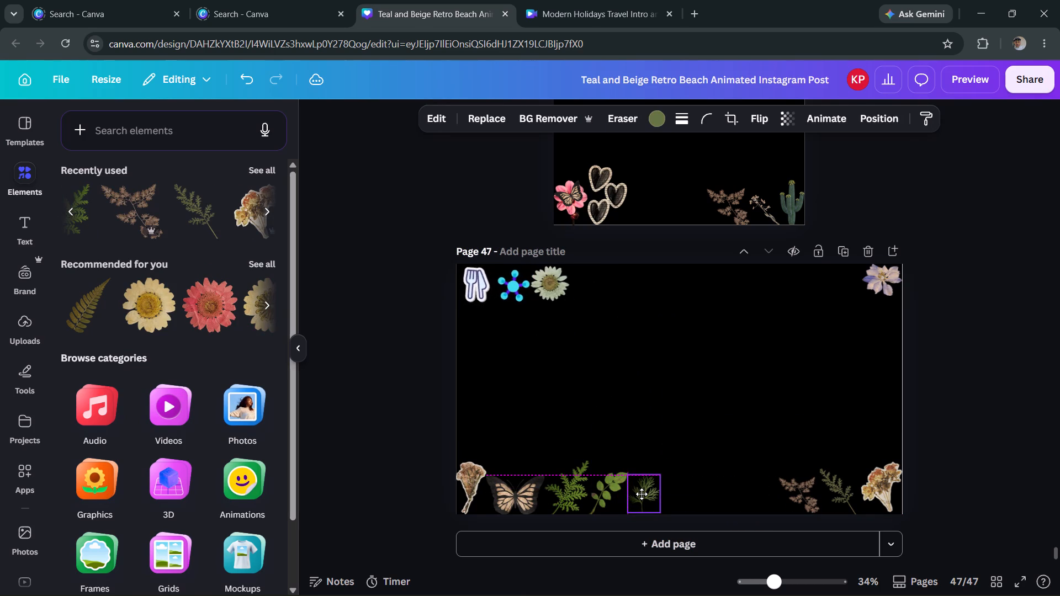
{"action": "left_click_drag", "start_coordinate": [642, 494], "coordinate": [642, 496]}
{"action": "left_click", "coordinate": [332, 444]}
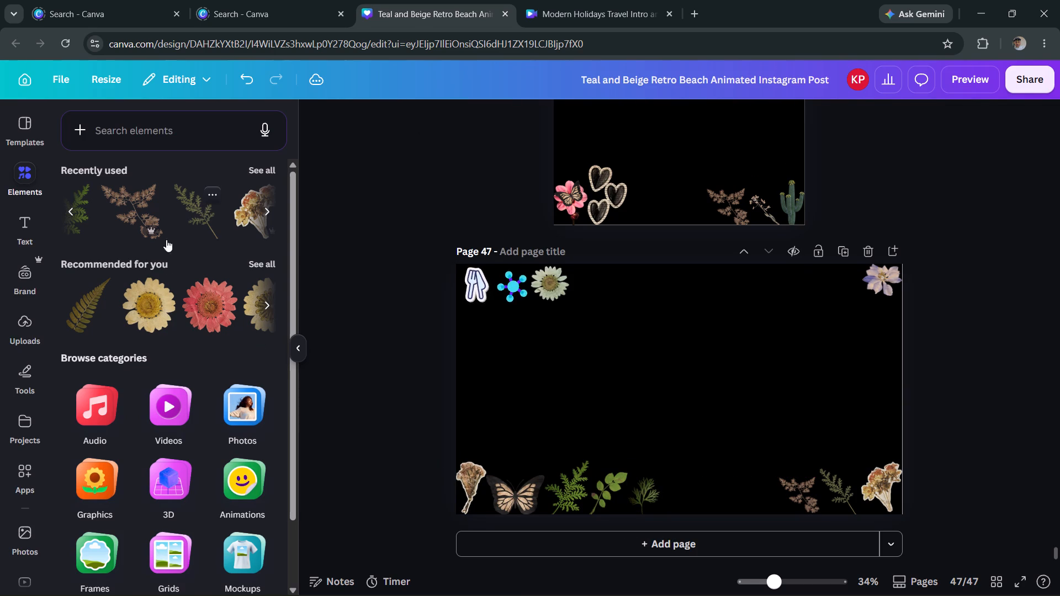
Add the pink-red pressed daisy, shrink it, and place it at the top edge directly right of the white daisy.
{"action": "left_click", "coordinate": [264, 213]}
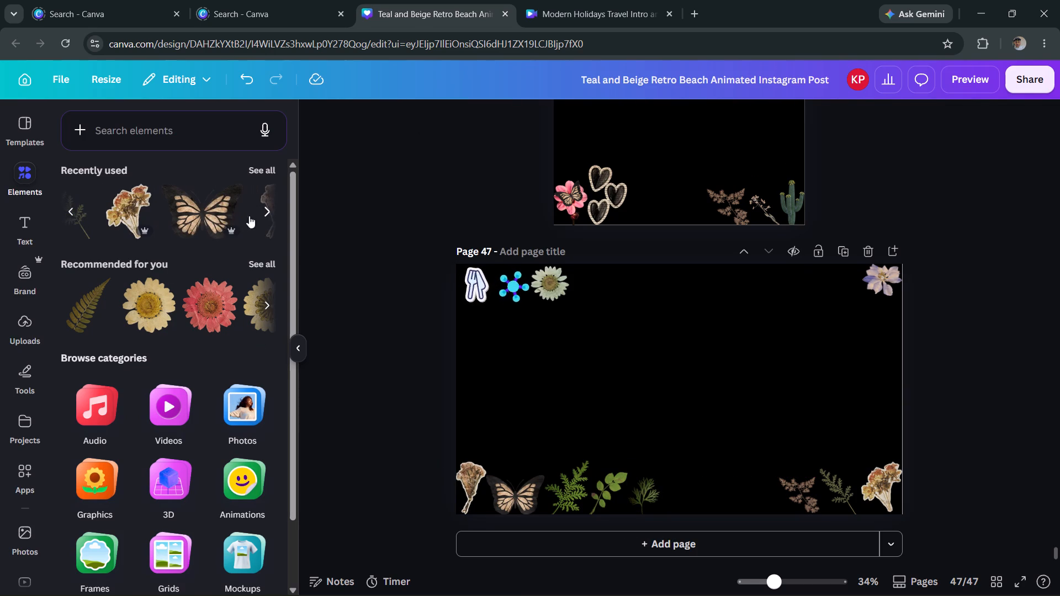
{"action": "left_click", "coordinate": [203, 307]}
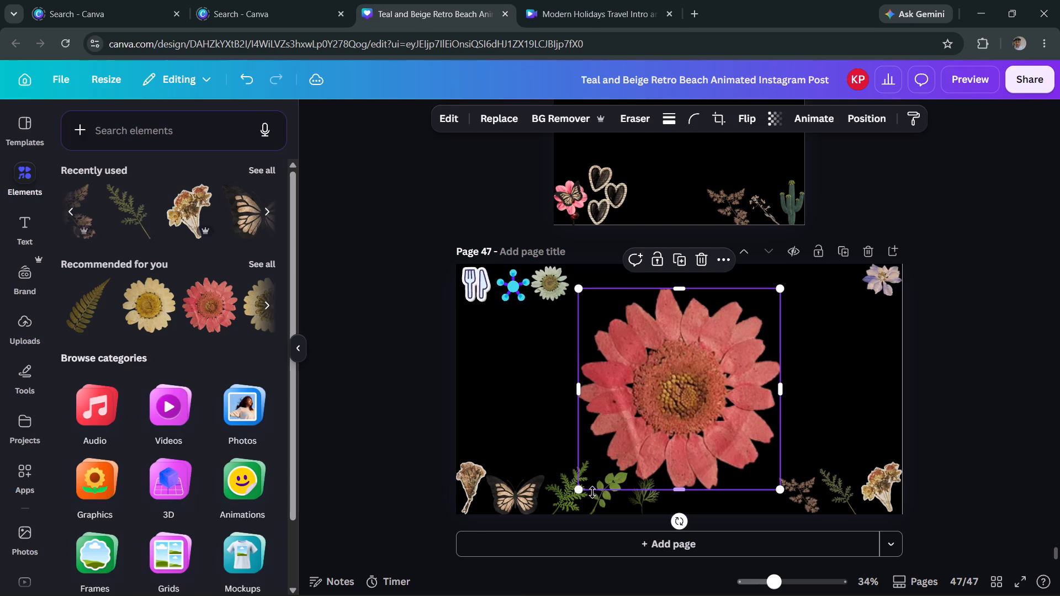
{"action": "left_click_drag", "start_coordinate": [579, 491], "coordinate": [757, 343]}
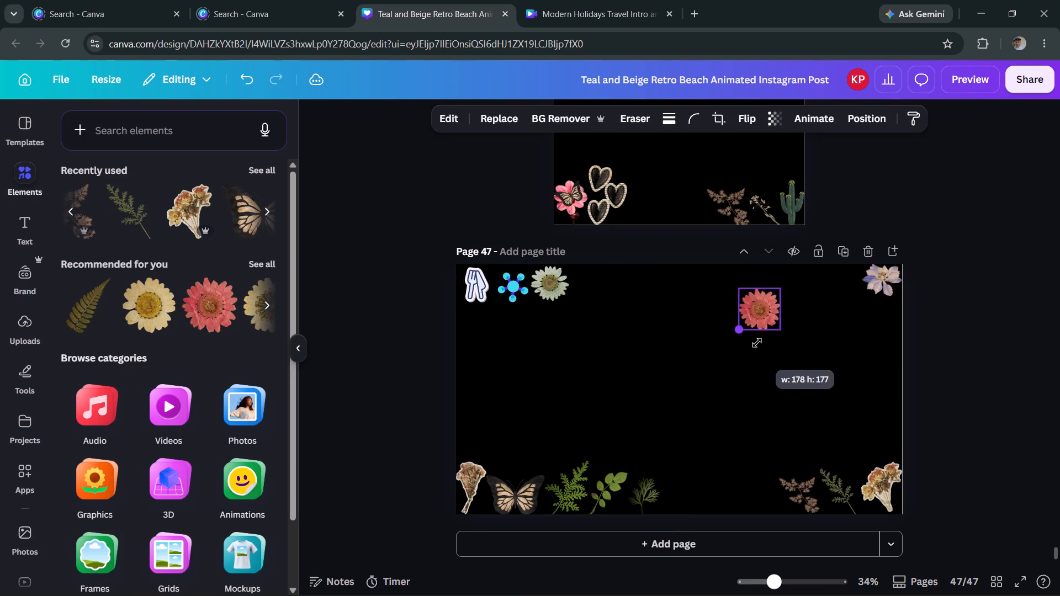
{"action": "left_click_drag", "start_coordinate": [757, 343], "coordinate": [765, 333]}
{"action": "left_click_drag", "start_coordinate": [761, 301], "coordinate": [711, 301]}
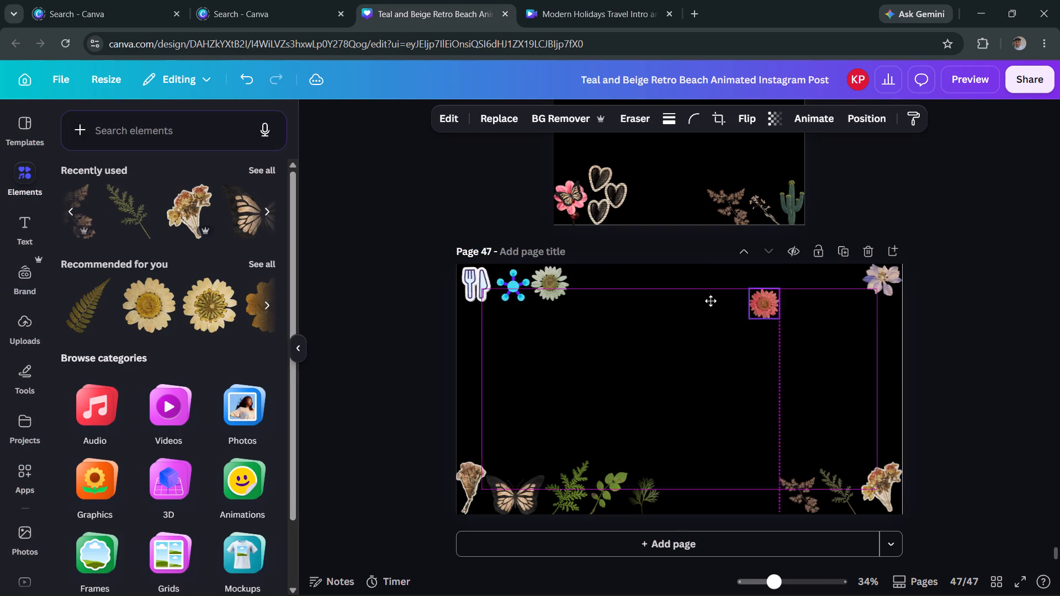
{"action": "left_click_drag", "start_coordinate": [711, 301], "coordinate": [581, 280]}
{"action": "left_click", "coordinate": [488, 329]}
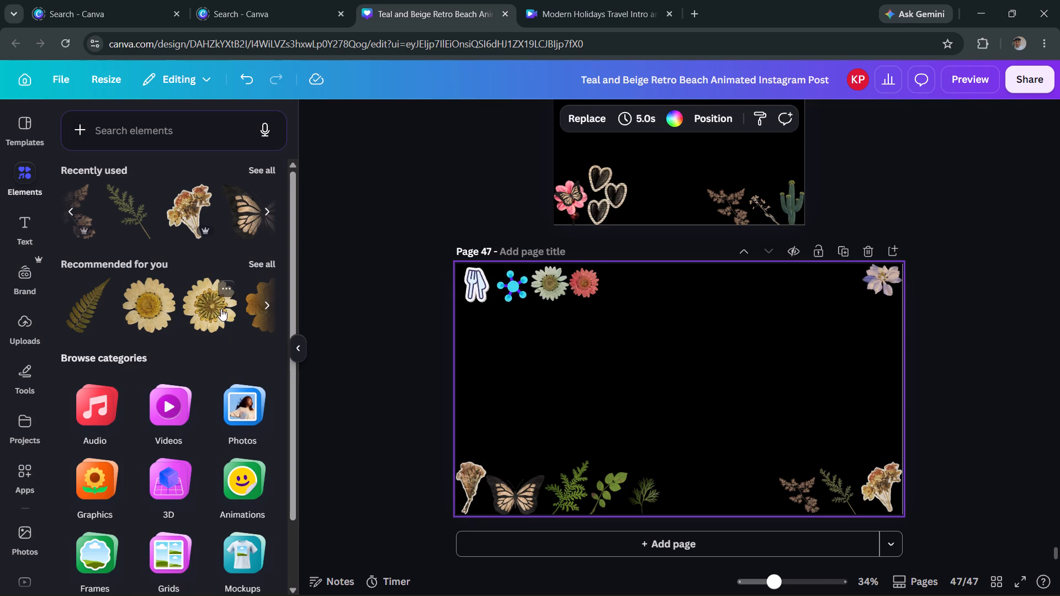
Add the pink-and-yellow pressed flower stem, shrink it, and place it at the bottom edge right of the feathery leaf sprig.
{"action": "left_click", "coordinate": [246, 312]}
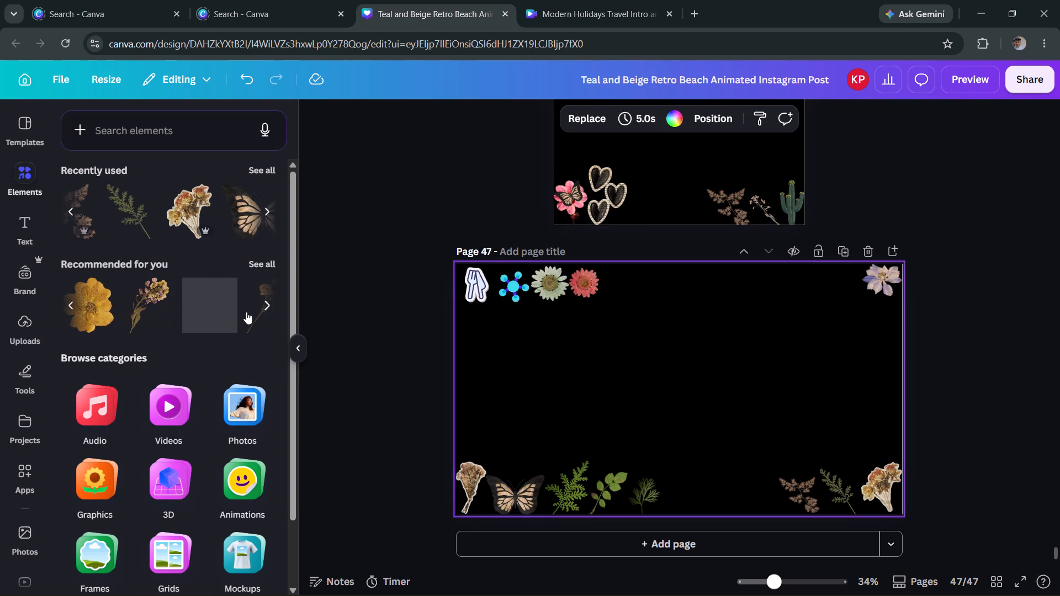
{"action": "left_click", "coordinate": [139, 300]}
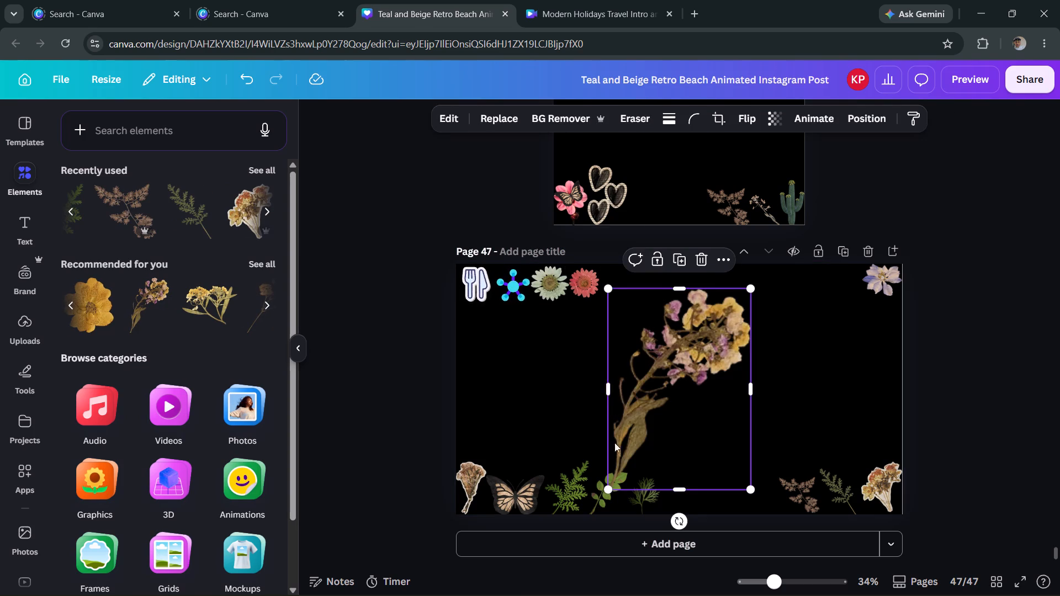
{"action": "left_click_drag", "start_coordinate": [613, 492], "coordinate": [692, 350]}
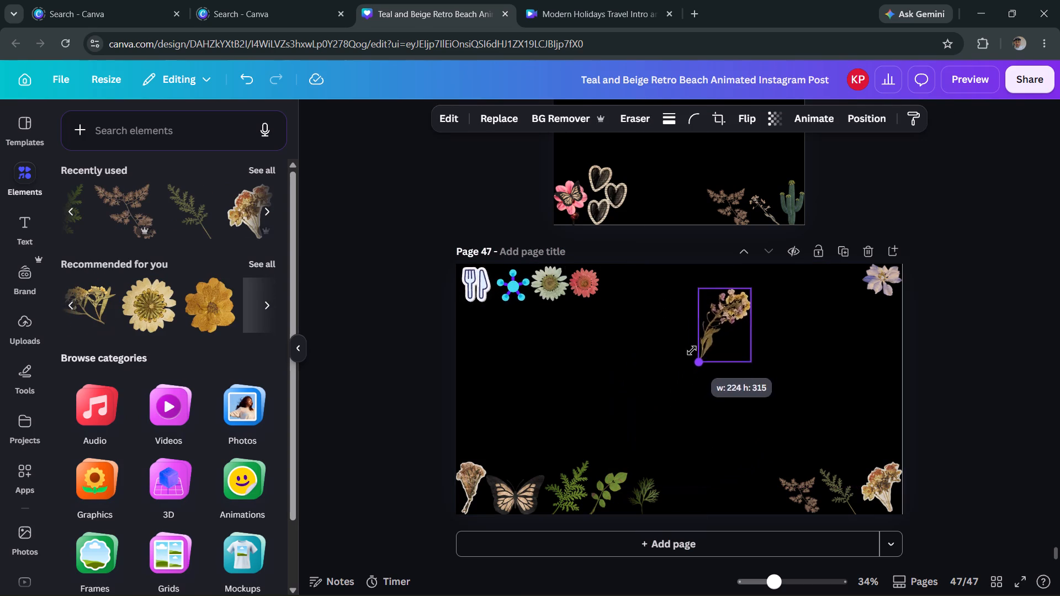
{"action": "left_click_drag", "start_coordinate": [692, 350], "coordinate": [710, 324]}
{"action": "left_click_drag", "start_coordinate": [734, 310], "coordinate": [675, 488]}
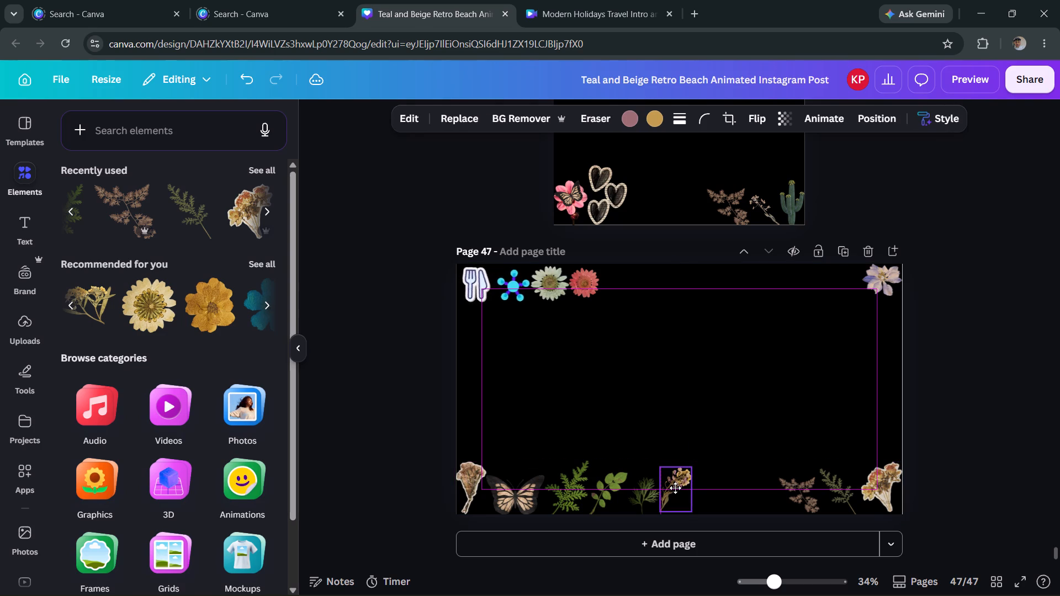
{"action": "left_click_drag", "start_coordinate": [675, 488], "coordinate": [677, 491]}
{"action": "left_click", "coordinate": [382, 457]}
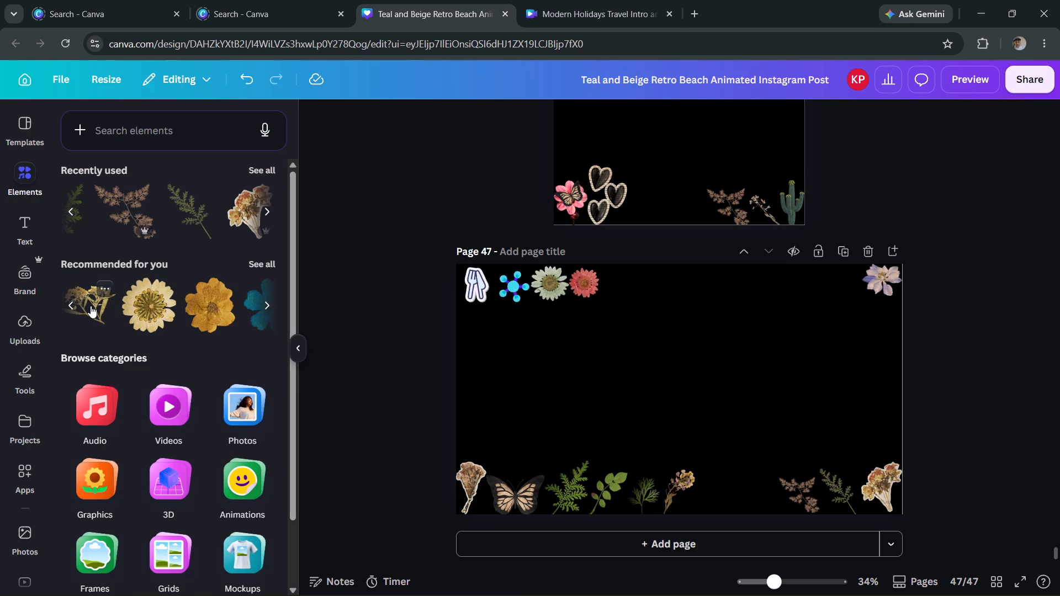
Add the cream pressed flower with the golden centre, shrink it, and place it at the bottom edge right of the pink-and-yellow flower stem.
{"action": "left_click", "coordinate": [161, 311]}
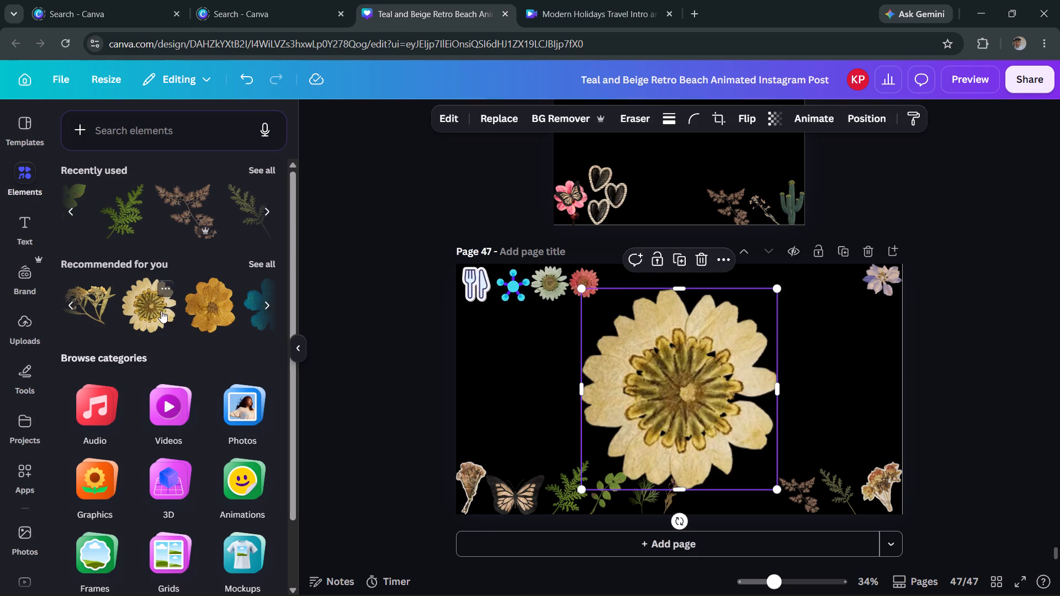
{"action": "left_click_drag", "start_coordinate": [579, 291], "coordinate": [690, 372]}
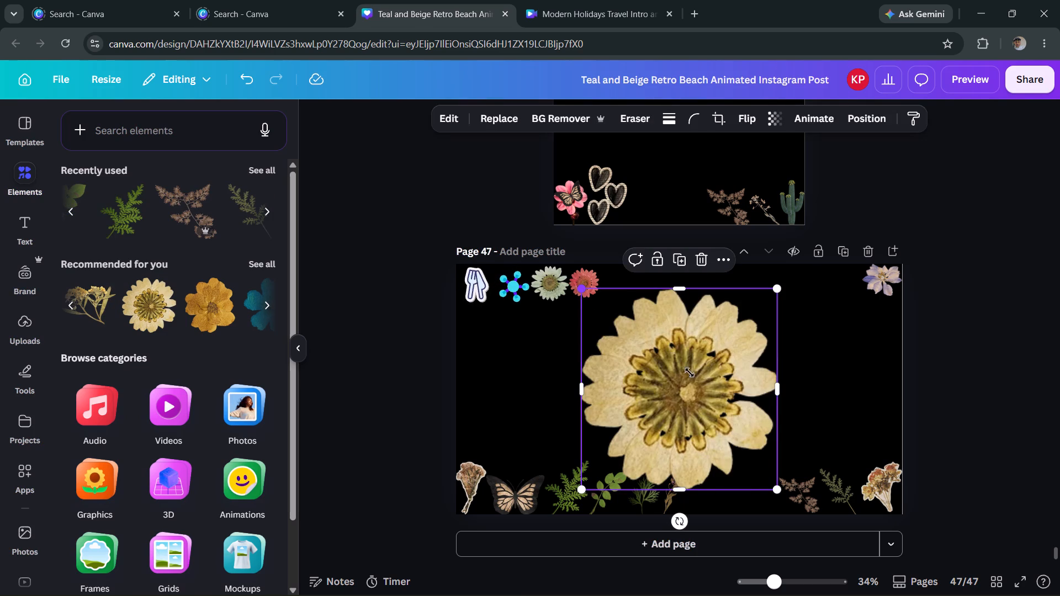
{"action": "left_click_drag", "start_coordinate": [690, 372], "coordinate": [750, 451]}
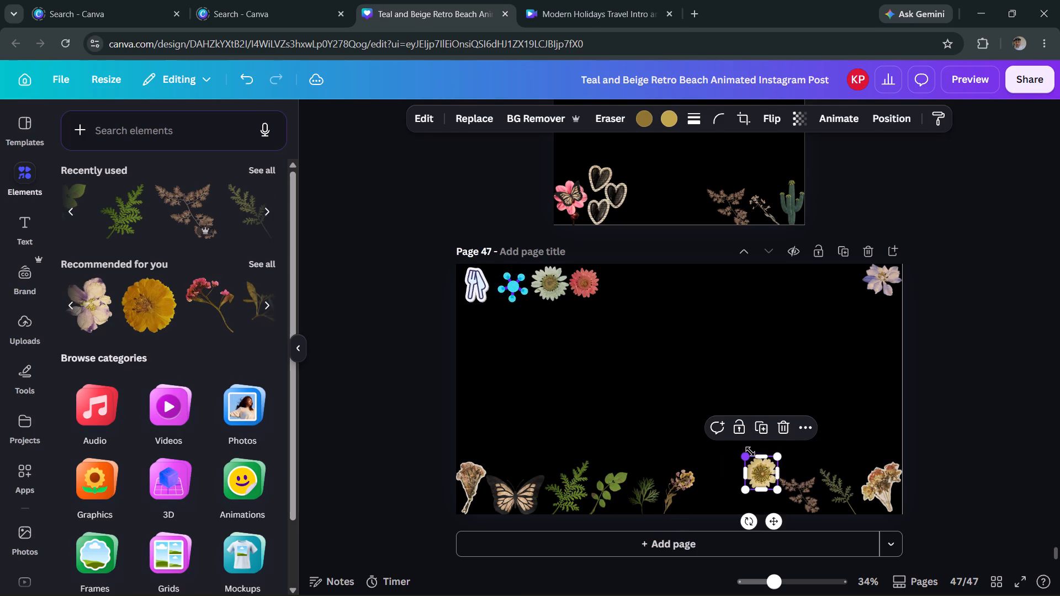
{"action": "left_click_drag", "start_coordinate": [767, 473], "coordinate": [710, 499]}
{"action": "left_click", "coordinate": [428, 373]}
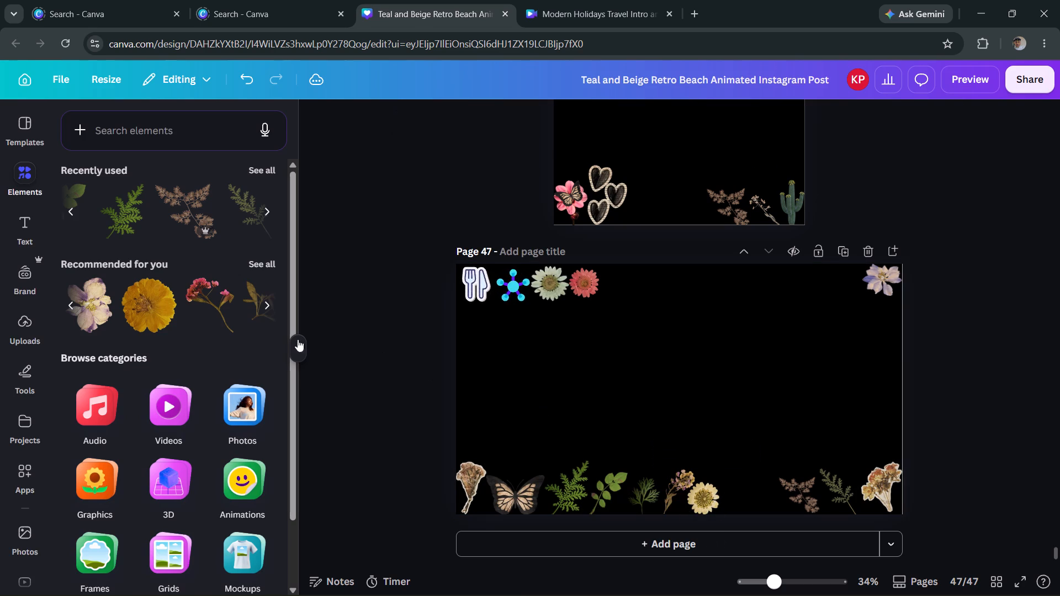
Add the branching pink flower stem, shrink it, and place it at the bottom edge just left of the brown leaf branch.
{"action": "left_click", "coordinate": [198, 300]}
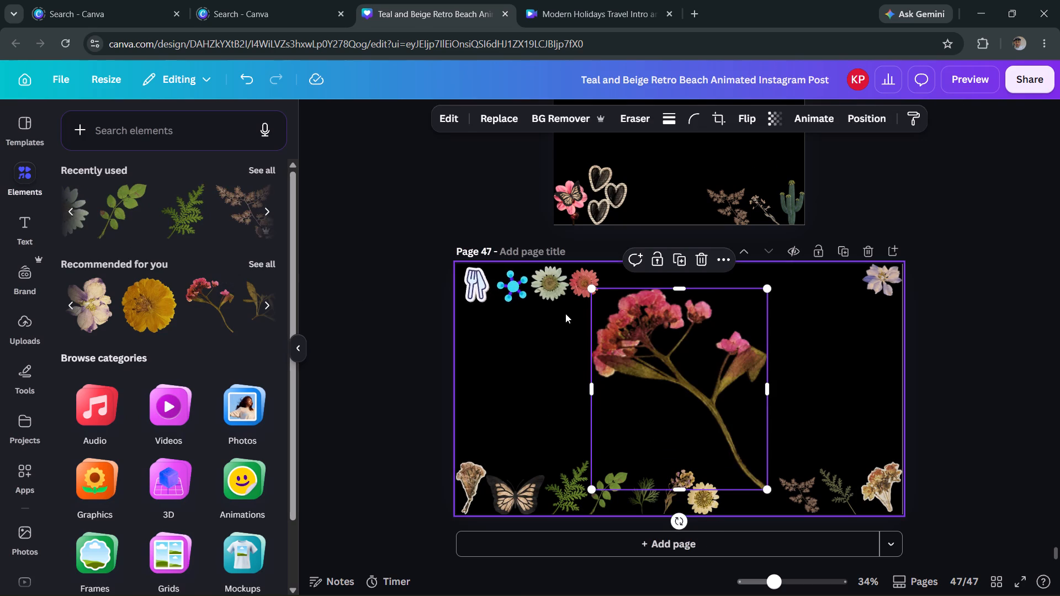
{"action": "left_click_drag", "start_coordinate": [590, 289], "coordinate": [724, 435]}
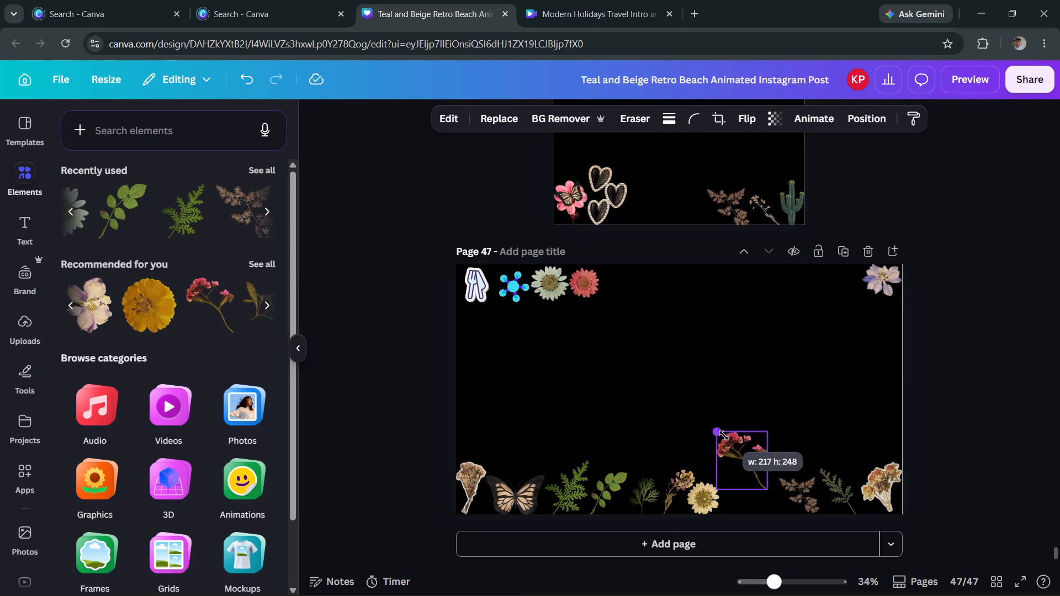
{"action": "left_click_drag", "start_coordinate": [724, 435], "coordinate": [729, 443]}
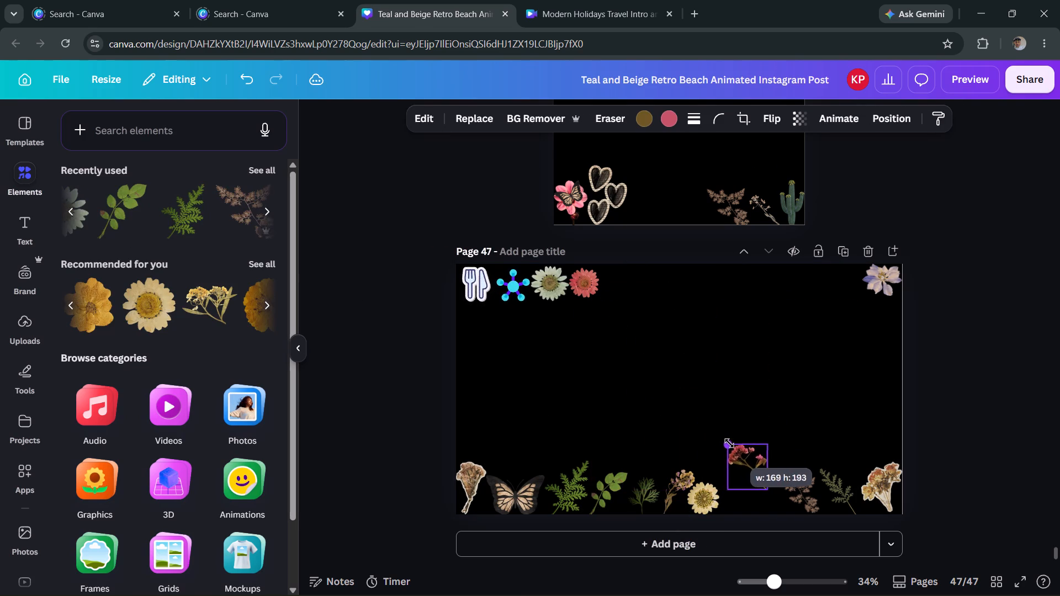
{"action": "left_click_drag", "start_coordinate": [729, 443], "coordinate": [730, 444]}
{"action": "left_click_drag", "start_coordinate": [754, 466], "coordinate": [770, 484]}
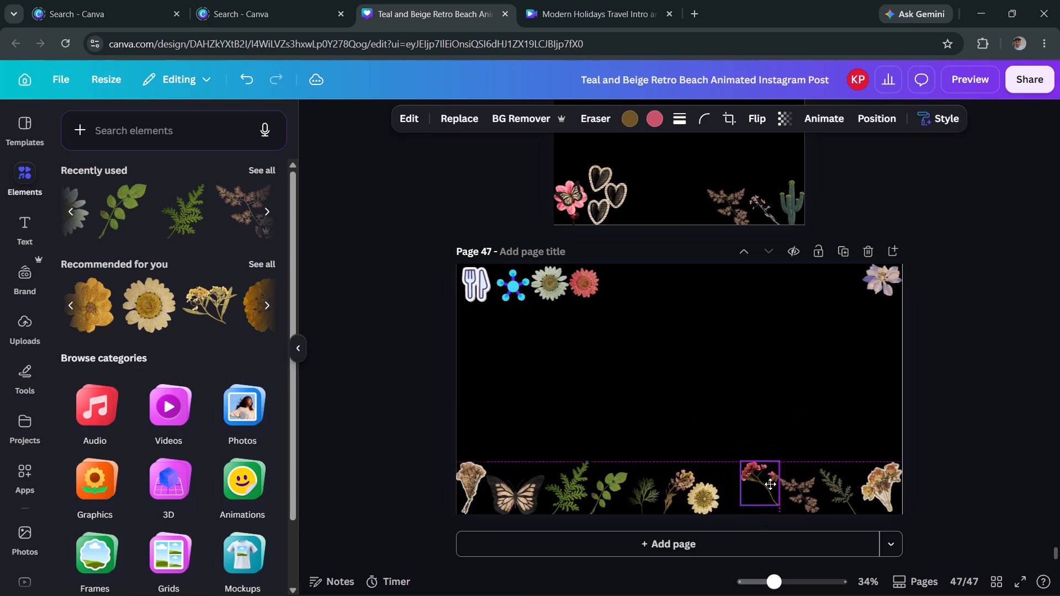
{"action": "left_click_drag", "start_coordinate": [770, 484], "coordinate": [778, 493]}
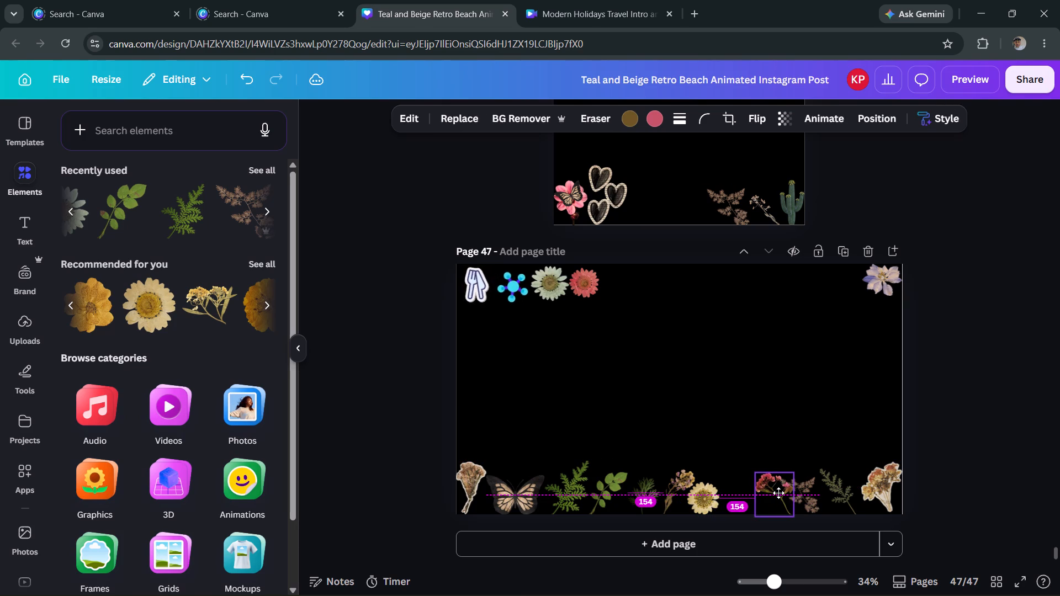
{"action": "left_click_drag", "start_coordinate": [778, 493], "coordinate": [772, 496]}
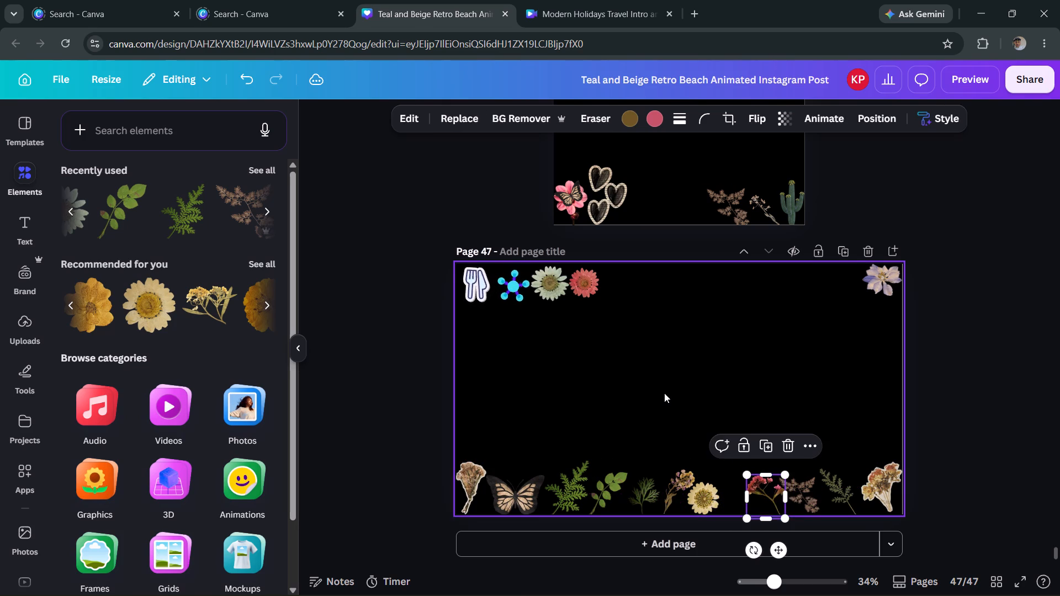
{"action": "left_click", "coordinate": [664, 393]}
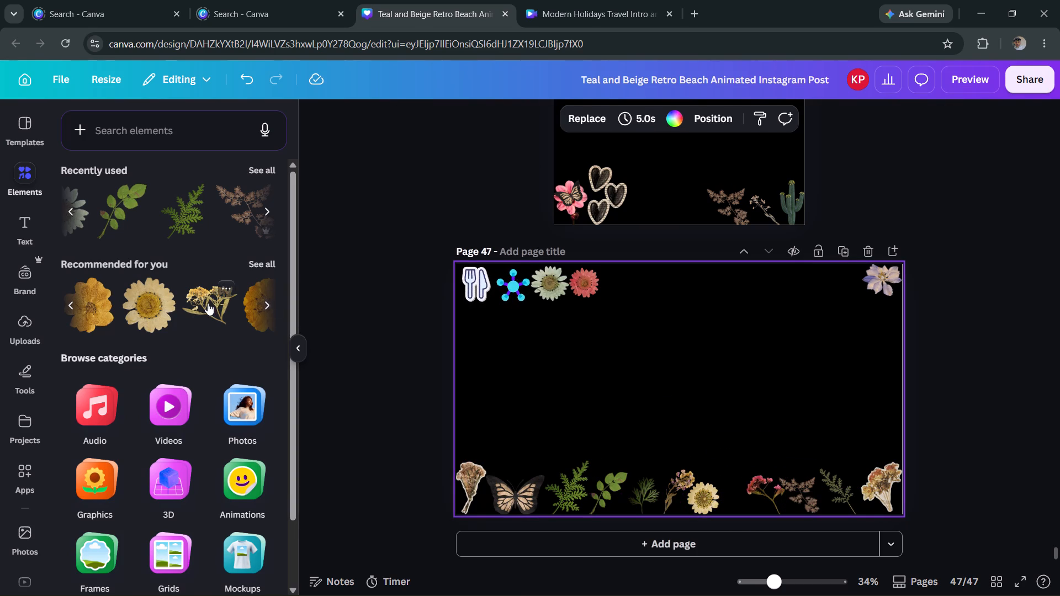
Add the yellow flower cluster with long leaves, shrink it, and place it at the page's right edge above the corner bouquet.
{"action": "left_click", "coordinate": [208, 303]}
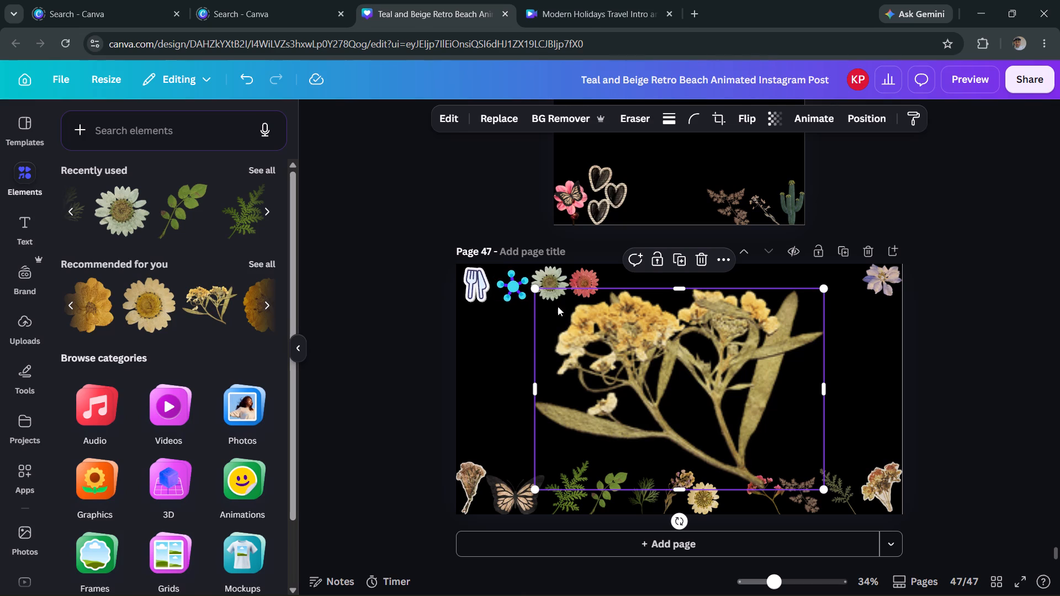
{"action": "left_click_drag", "start_coordinate": [533, 288], "coordinate": [740, 398]}
{"action": "left_click_drag", "start_coordinate": [724, 418], "coordinate": [744, 429]}
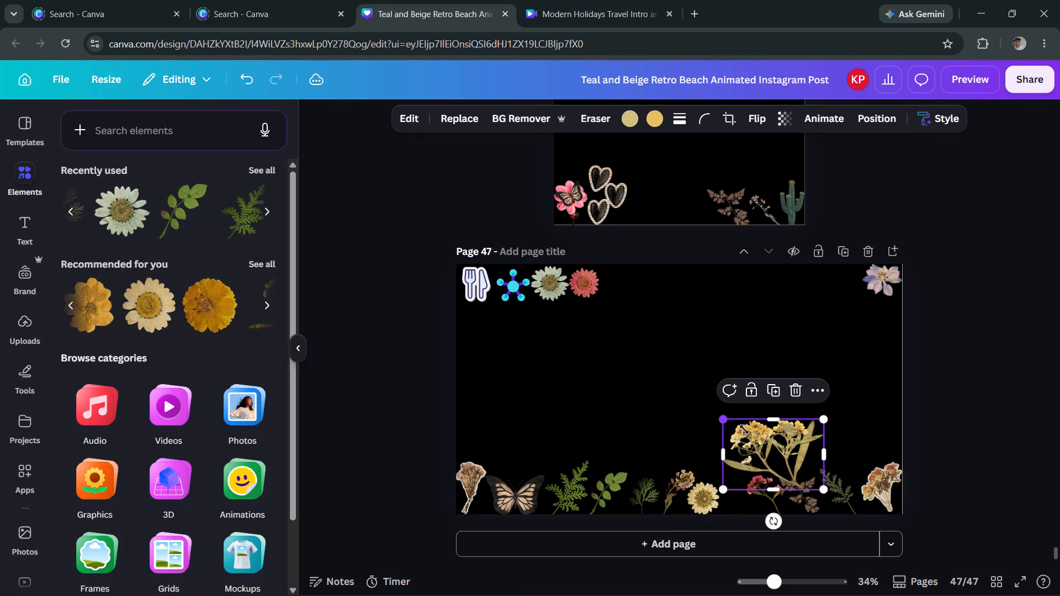
{"action": "left_click_drag", "start_coordinate": [744, 429], "coordinate": [773, 444]}
{"action": "left_click_drag", "start_coordinate": [792, 469], "coordinate": [743, 494]}
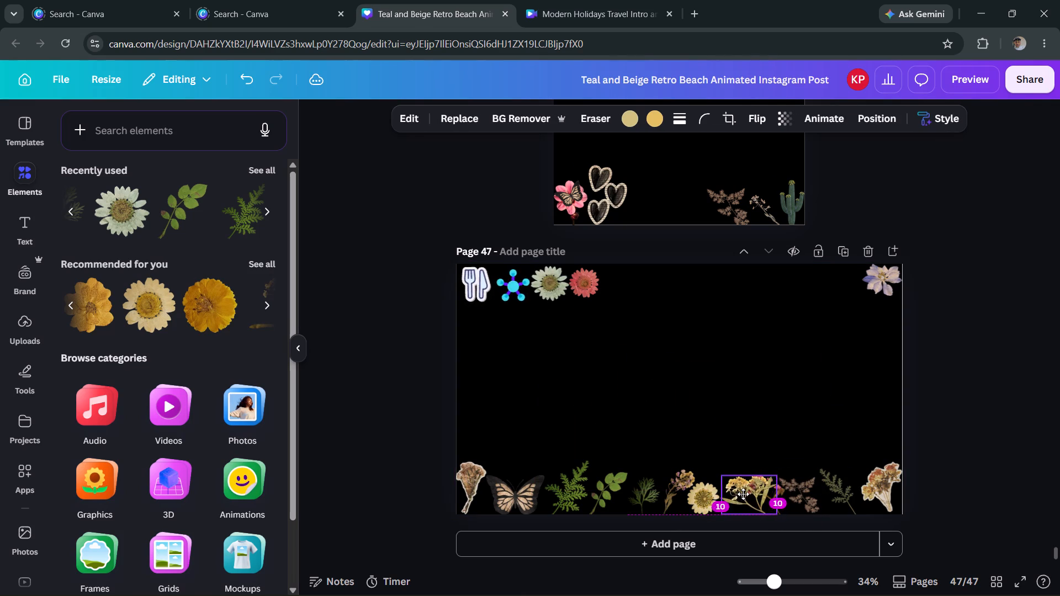
{"action": "left_click_drag", "start_coordinate": [743, 494], "coordinate": [863, 421]}
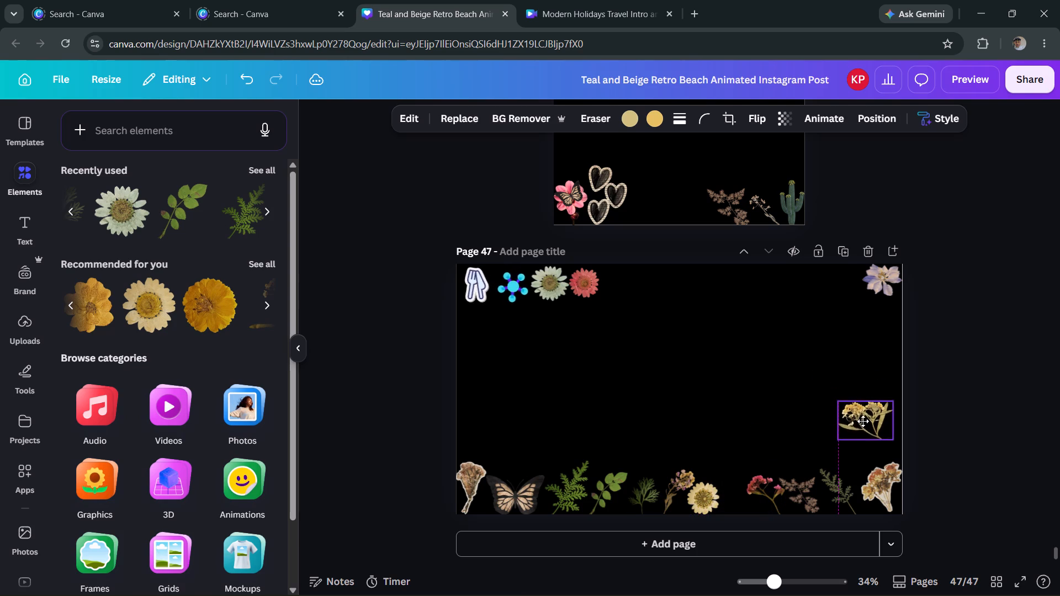
{"action": "left_click_drag", "start_coordinate": [863, 421], "coordinate": [868, 439]}
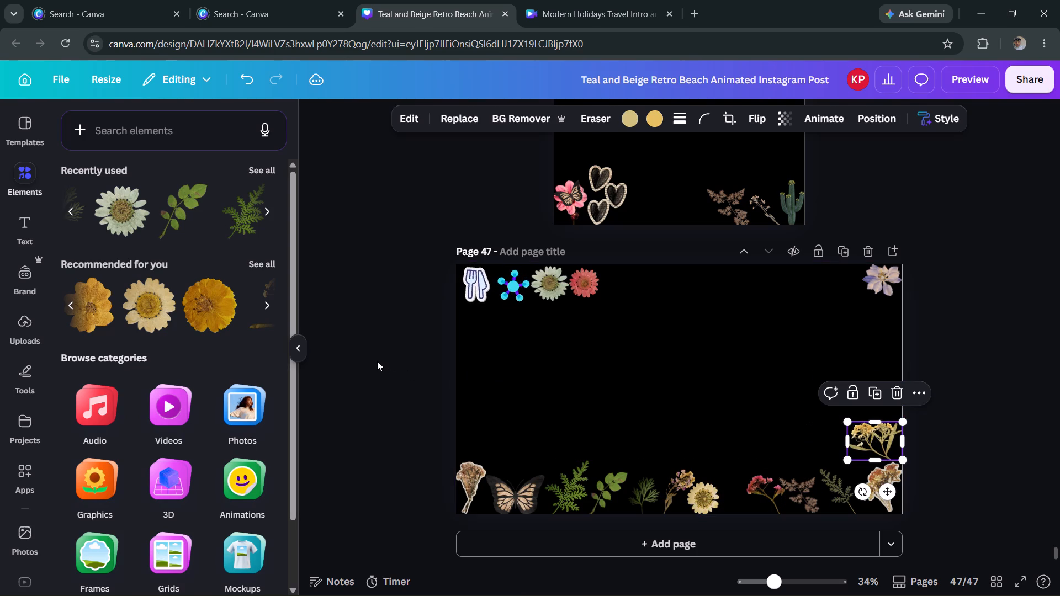
{"action": "left_click", "coordinate": [377, 361]}
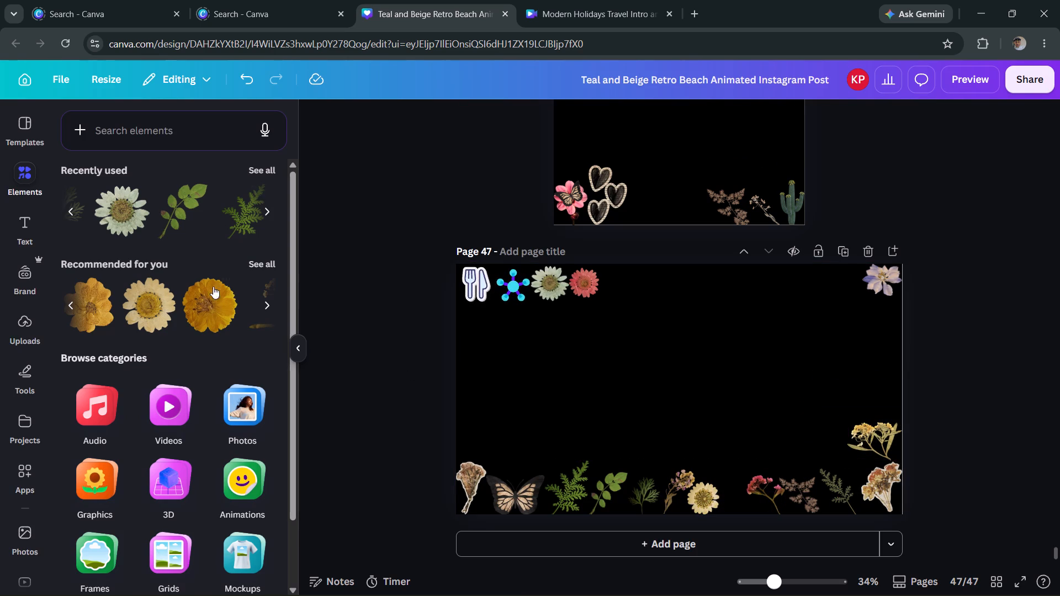
Add the yellow flower stem with one long leaf, shrink it, and place it at the bottom edge between the cream flower and the pink stem.
{"action": "scroll", "coordinate": [213, 314], "scroll_direction": "left", "scroll_amount": 2}
{"action": "left_click", "coordinate": [160, 303]}
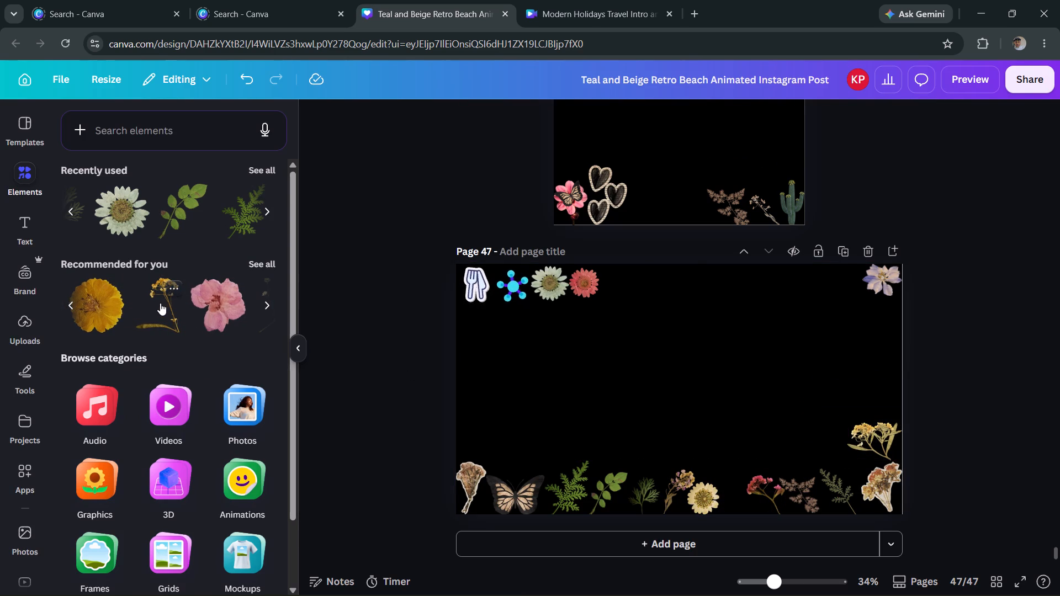
{"action": "left_click_drag", "start_coordinate": [674, 370], "coordinate": [703, 405]}
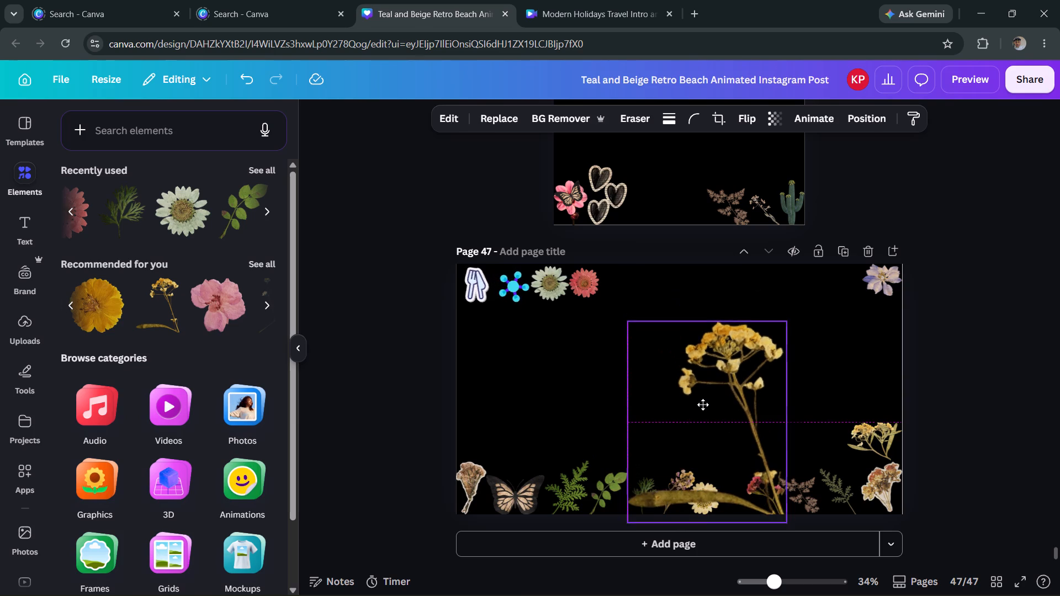
{"action": "left_click_drag", "start_coordinate": [703, 405], "coordinate": [679, 398]}
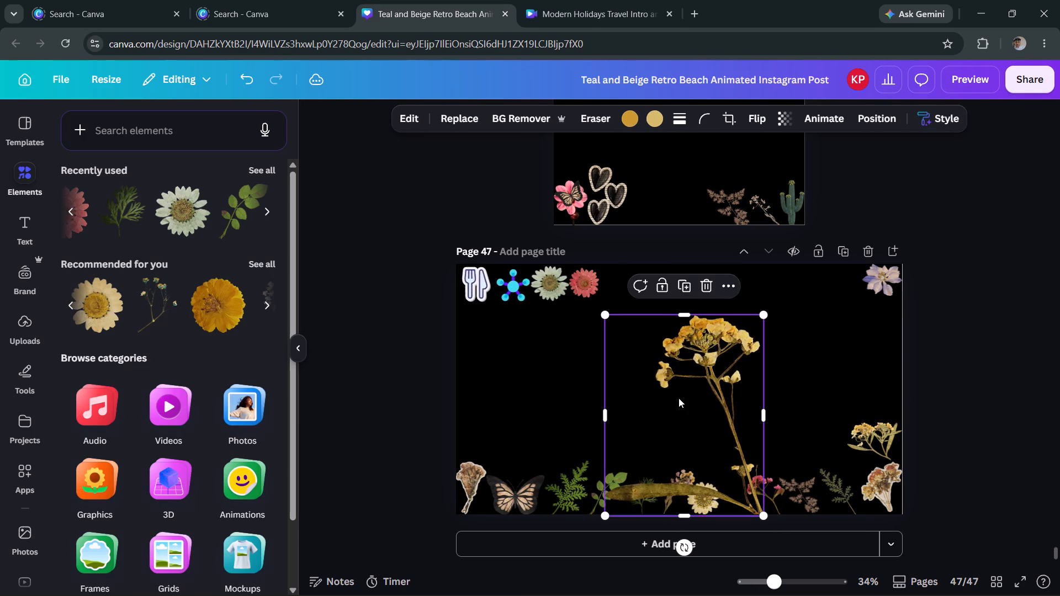
{"action": "left_click_drag", "start_coordinate": [606, 316], "coordinate": [748, 476]}
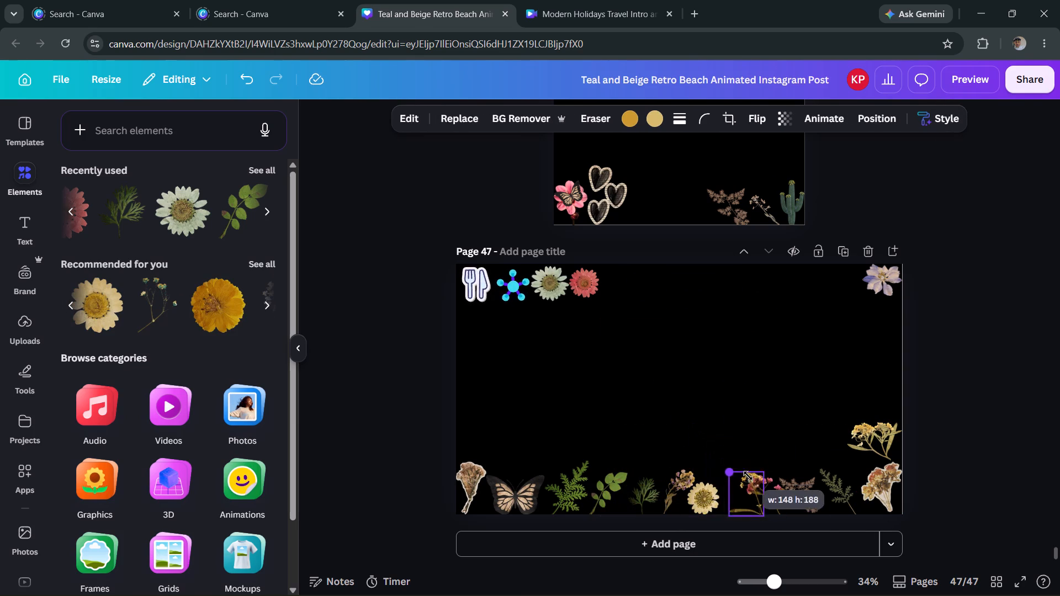
{"action": "left_click_drag", "start_coordinate": [748, 476], "coordinate": [723, 485]}
{"action": "left_click", "coordinate": [734, 487]}
{"action": "left_click_drag", "start_coordinate": [738, 487], "coordinate": [736, 487]}
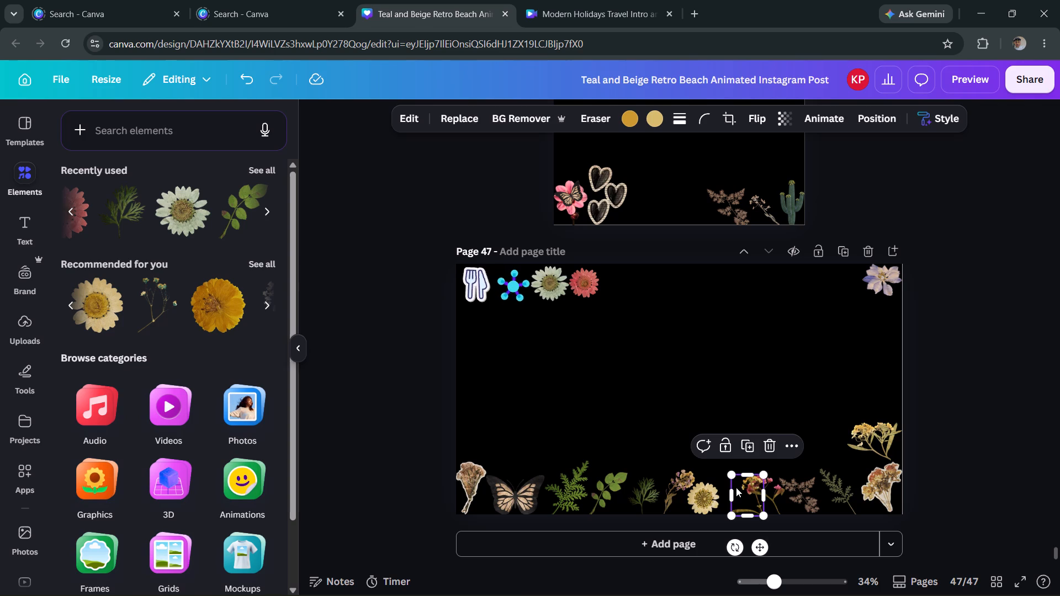
{"action": "left_click_drag", "start_coordinate": [736, 487], "coordinate": [722, 489]}
{"action": "left_click", "coordinate": [643, 422]}
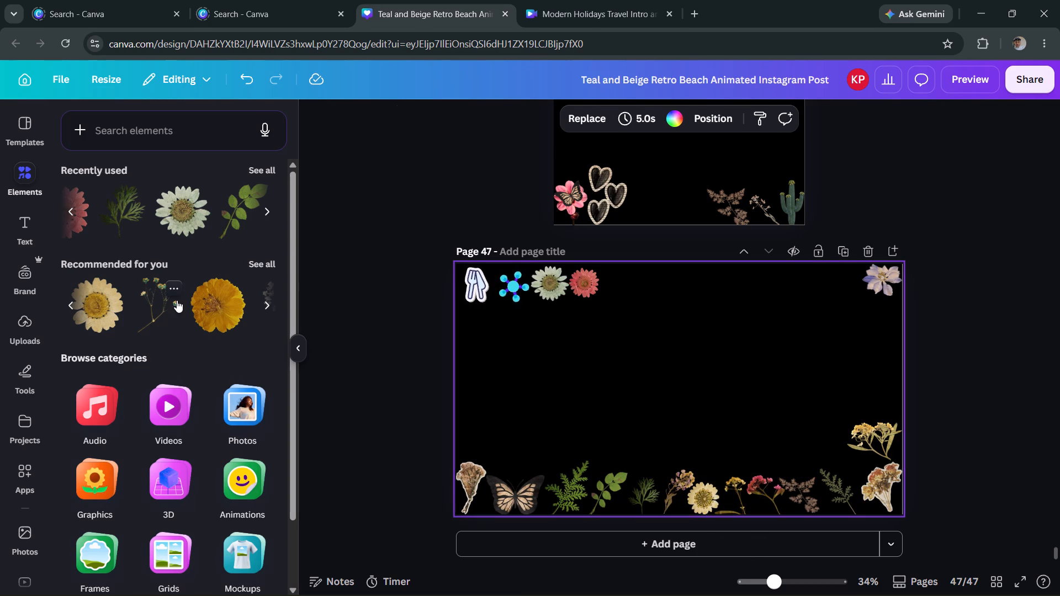
Add the thin branching sprig with tiny blossoms, shrink it, and place it at the page's left edge above the corner flower bunch.
{"action": "left_click", "coordinate": [157, 307]}
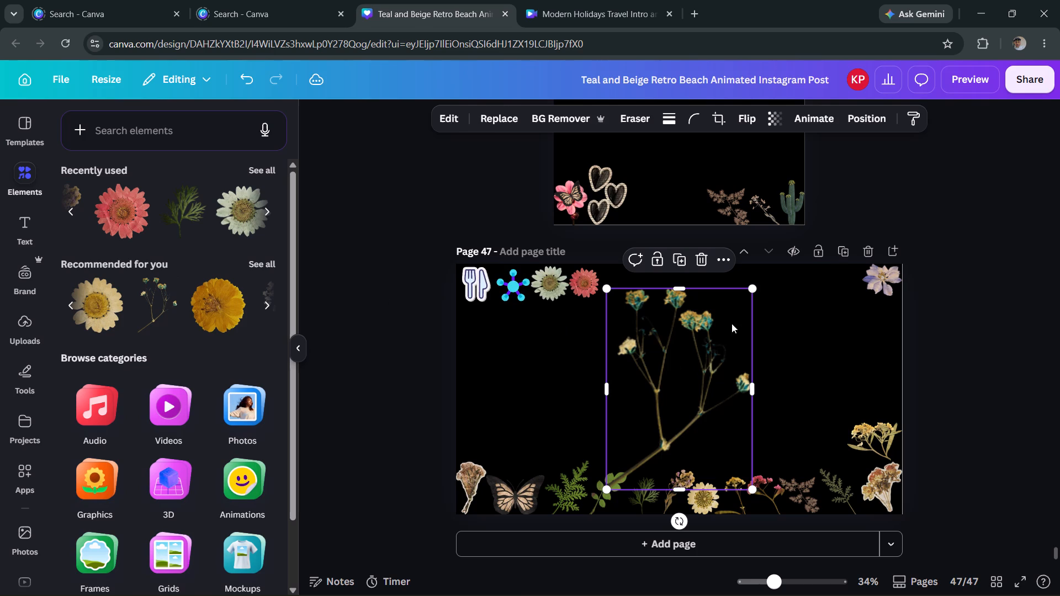
{"action": "left_click_drag", "start_coordinate": [750, 290], "coordinate": [649, 421]}
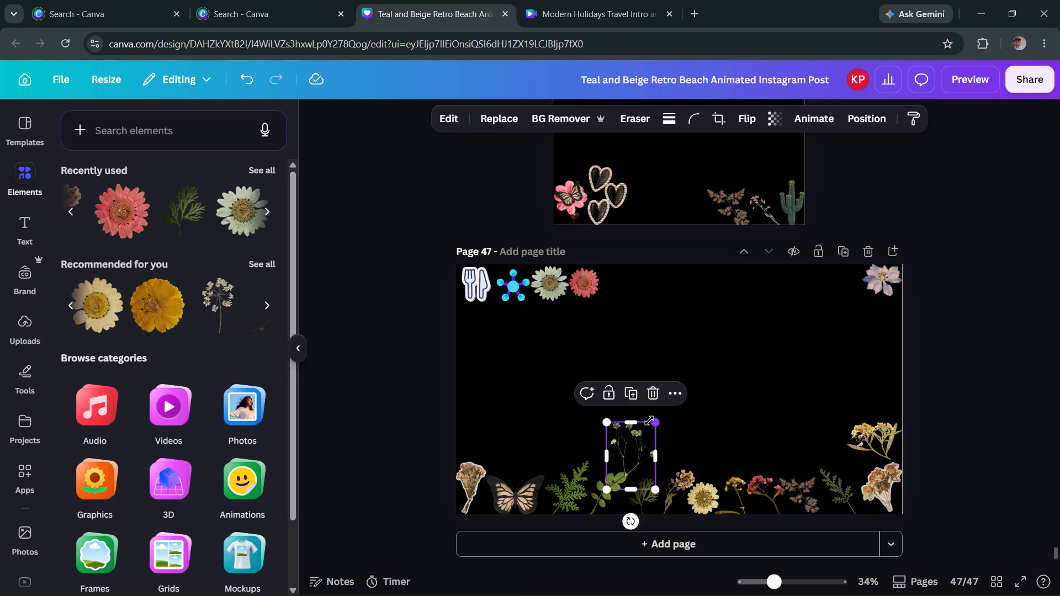
{"action": "left_click_drag", "start_coordinate": [631, 446], "coordinate": [485, 409]}
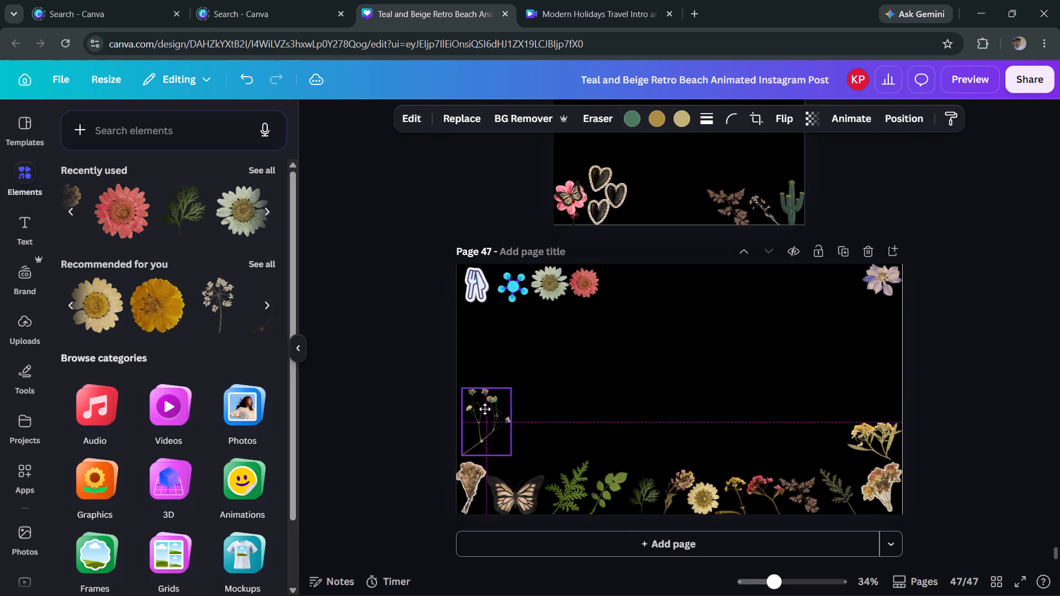
{"action": "left_click_drag", "start_coordinate": [485, 409], "coordinate": [481, 412]}
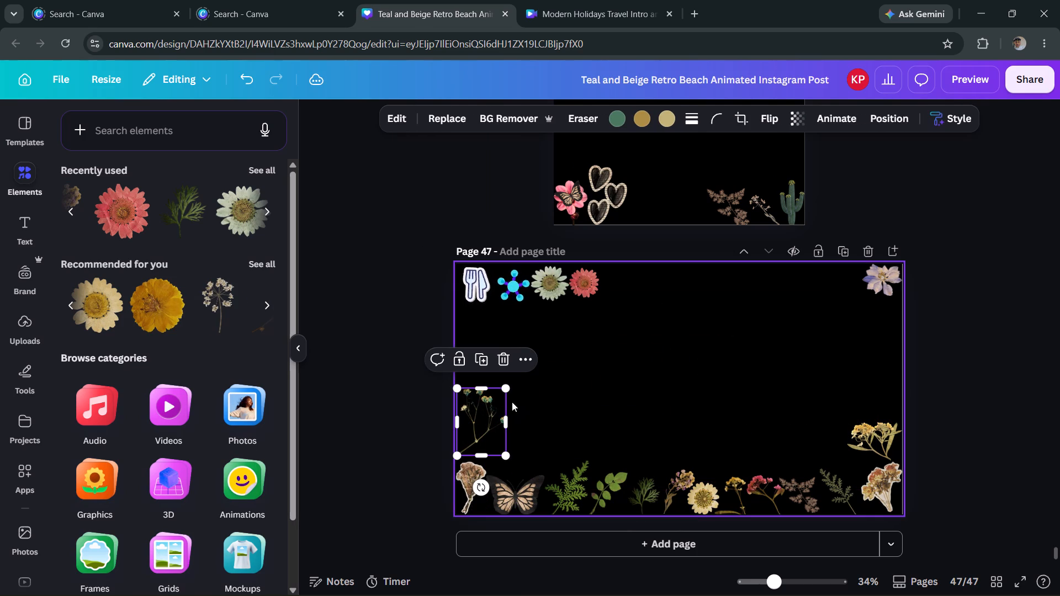
{"action": "left_click_drag", "start_coordinate": [505, 391], "coordinate": [496, 406]}
{"action": "left_click", "coordinate": [484, 420]}
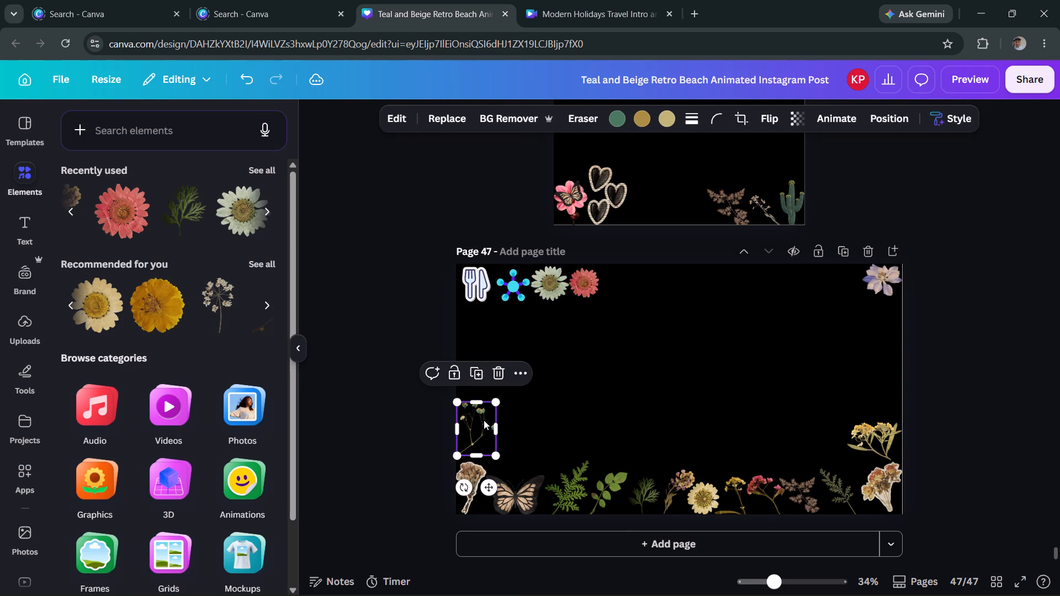
{"action": "left_click", "coordinate": [401, 419]}
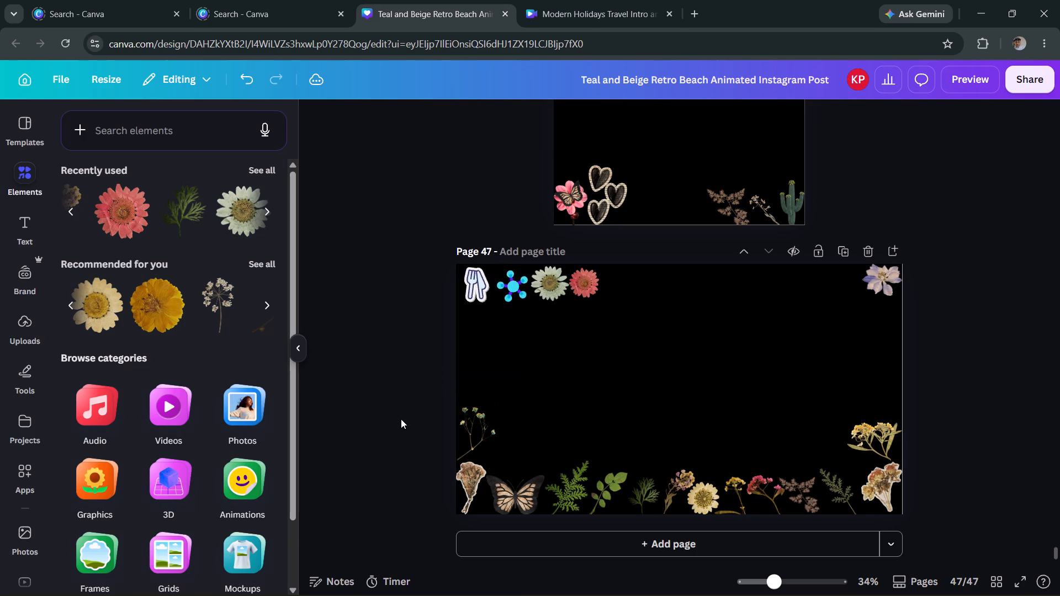
Add the Pressed Yellow Sunflower stem, shrink it, and place it beside the thin sprig, above the butterfly.
{"action": "left_click", "coordinate": [266, 301]}
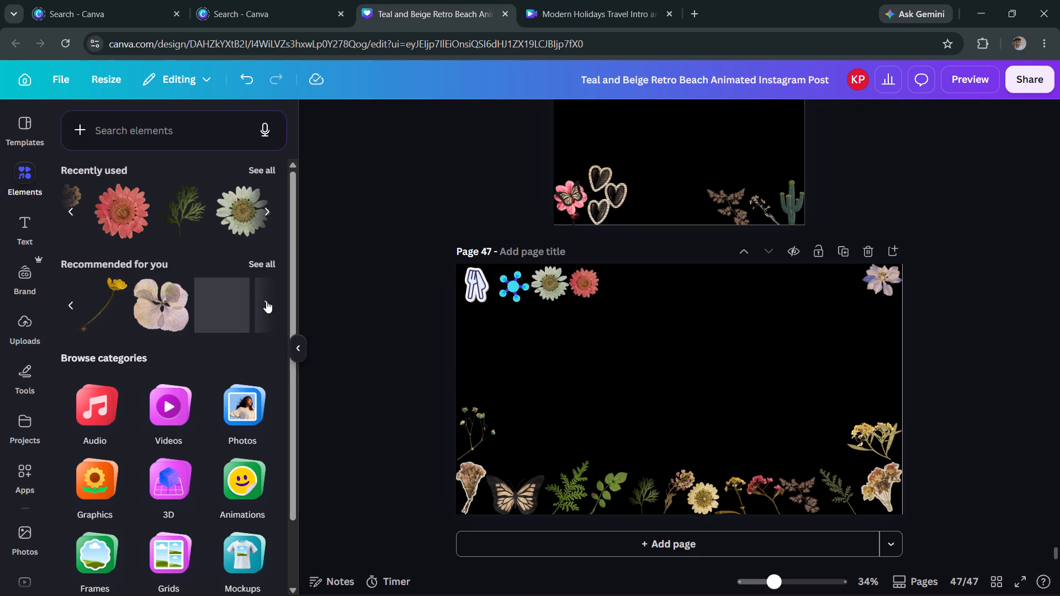
{"action": "left_click", "coordinate": [107, 288]}
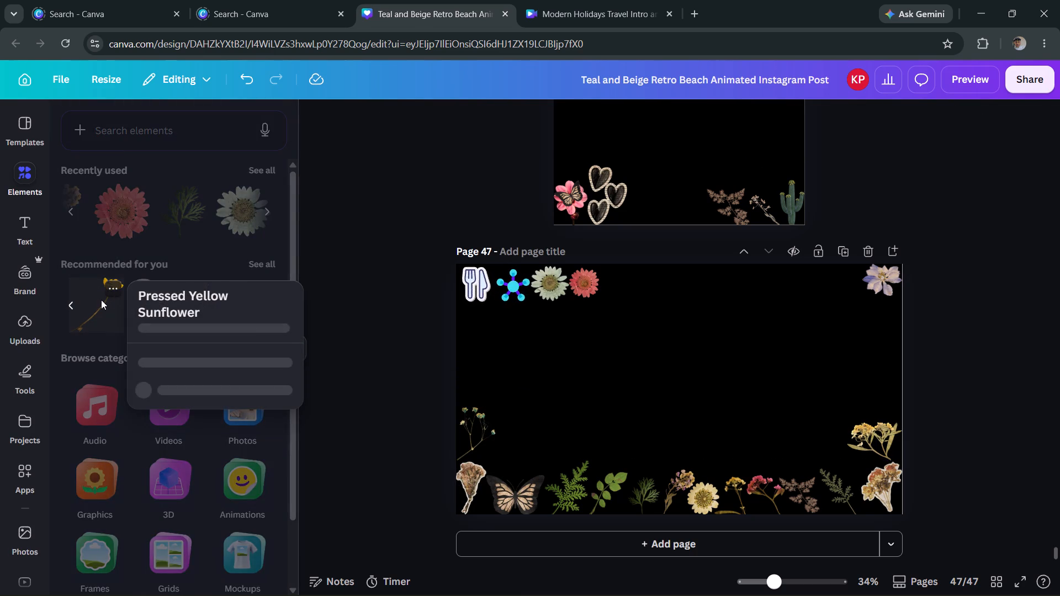
{"action": "left_click", "coordinate": [101, 300]}
{"action": "left_click", "coordinate": [101, 300]}
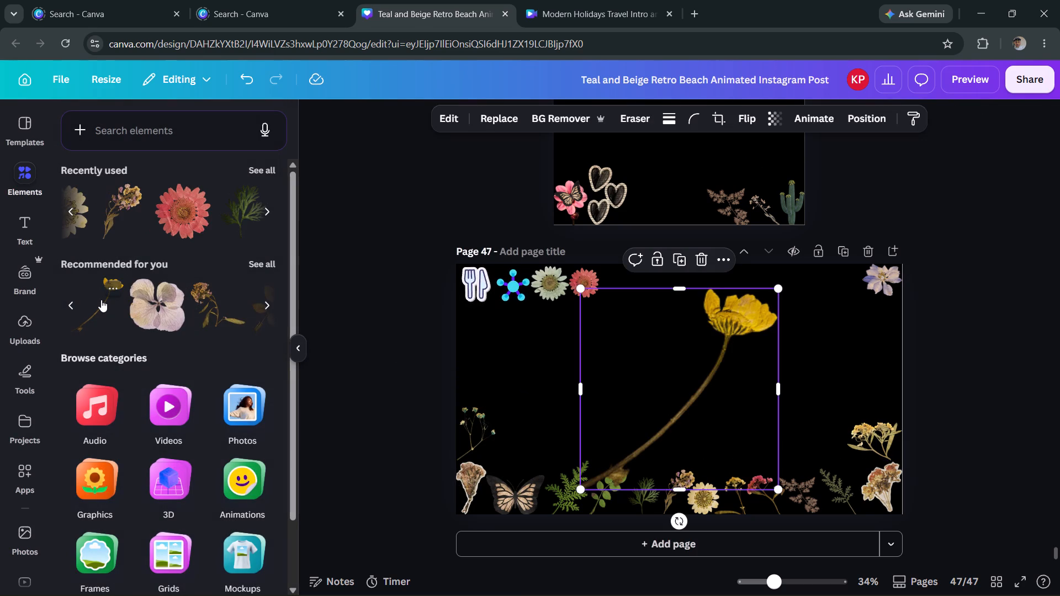
{"action": "left_click_drag", "start_coordinate": [702, 417], "coordinate": [728, 390]}
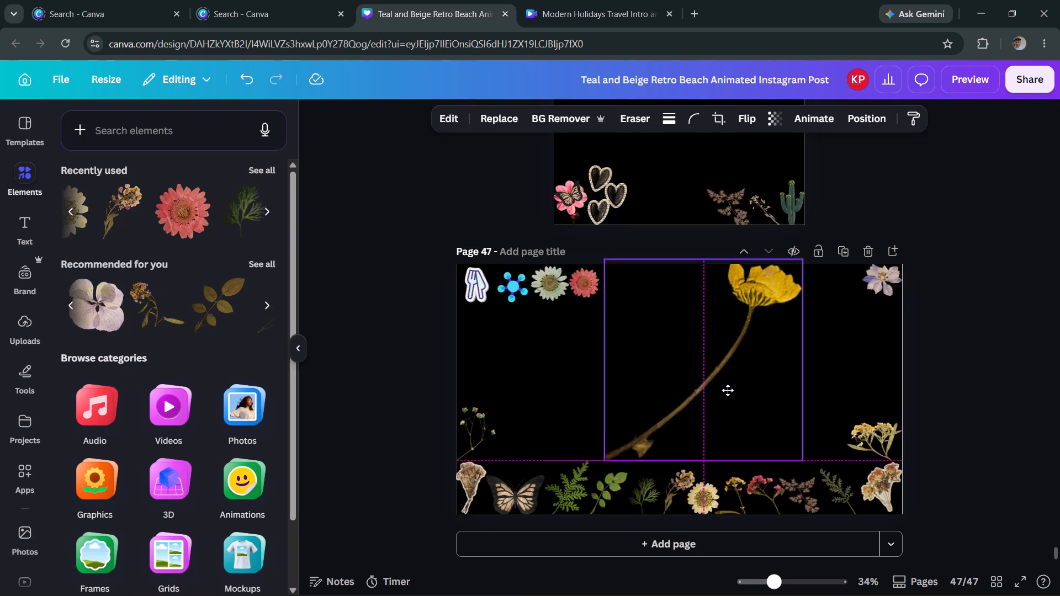
{"action": "left_click_drag", "start_coordinate": [728, 390], "coordinate": [729, 397]}
{"action": "left_click_drag", "start_coordinate": [807, 272], "coordinate": [804, 274]}
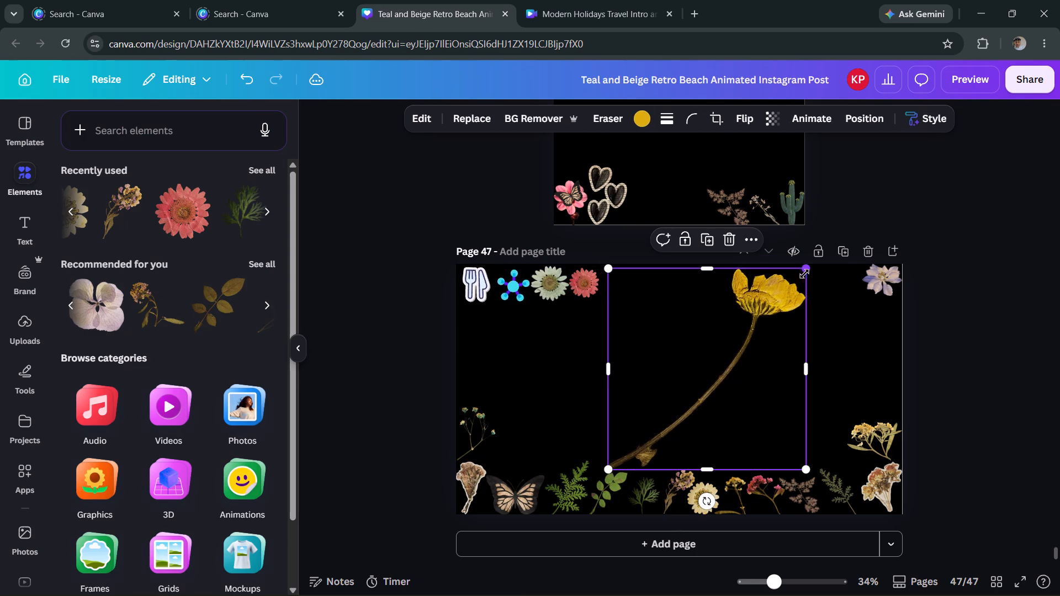
{"action": "left_click_drag", "start_coordinate": [804, 274], "coordinate": [663, 450]}
{"action": "left_click_drag", "start_coordinate": [623, 450], "coordinate": [549, 447]}
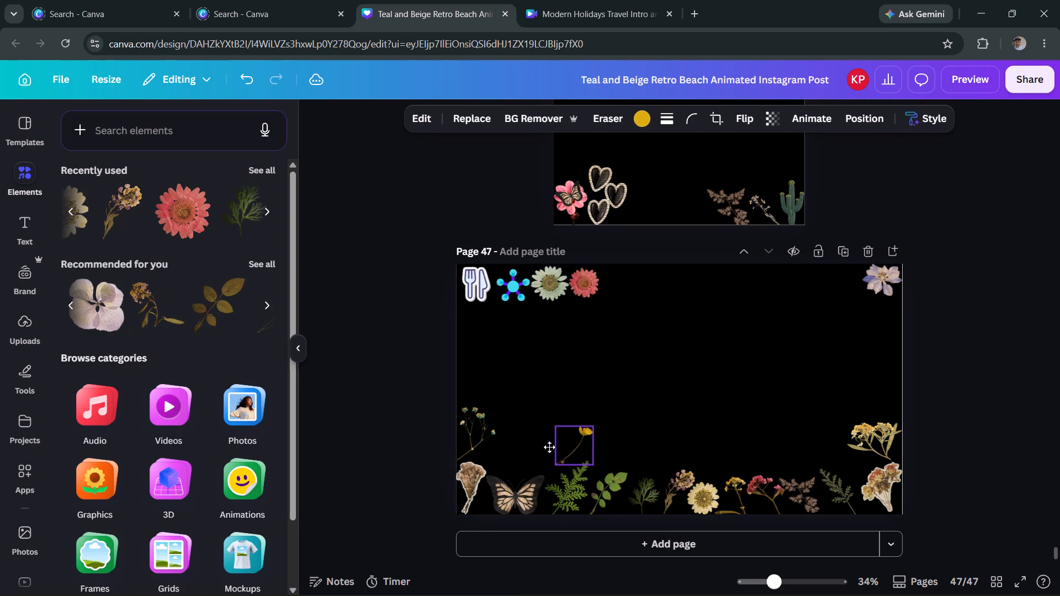
{"action": "left_click_drag", "start_coordinate": [549, 447], "coordinate": [501, 444]}
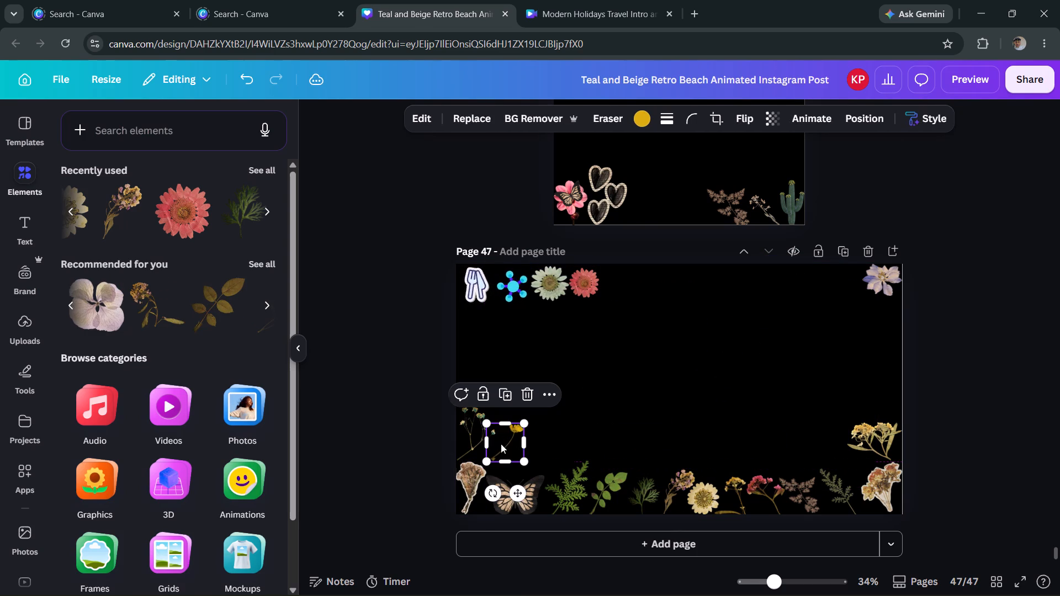
{"action": "left_click_drag", "start_coordinate": [522, 426], "coordinate": [529, 410]}
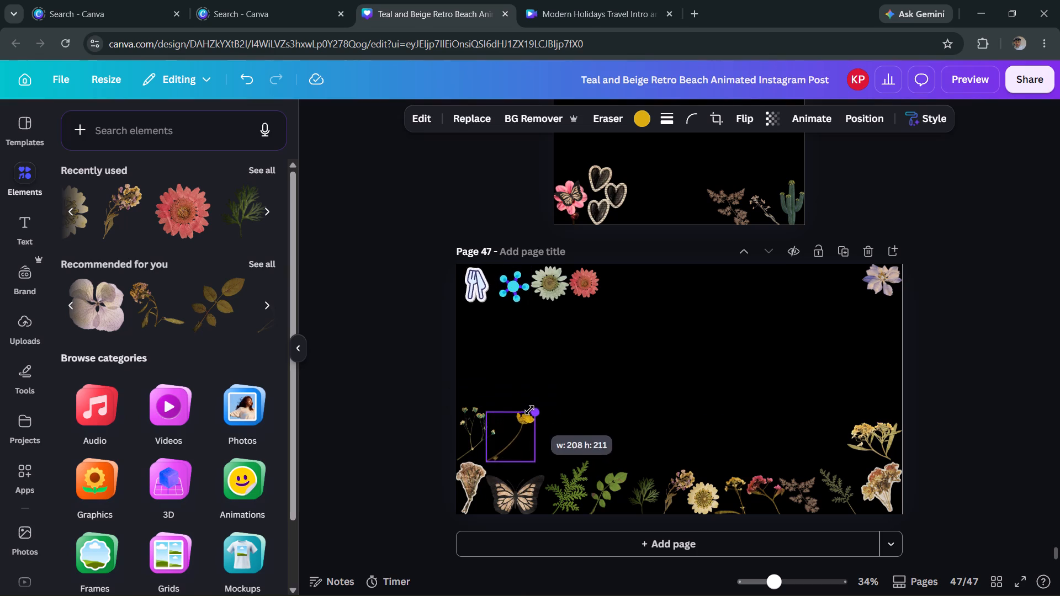
{"action": "left_click_drag", "start_coordinate": [529, 410], "coordinate": [531, 409]}
{"action": "left_click", "coordinate": [367, 378]}
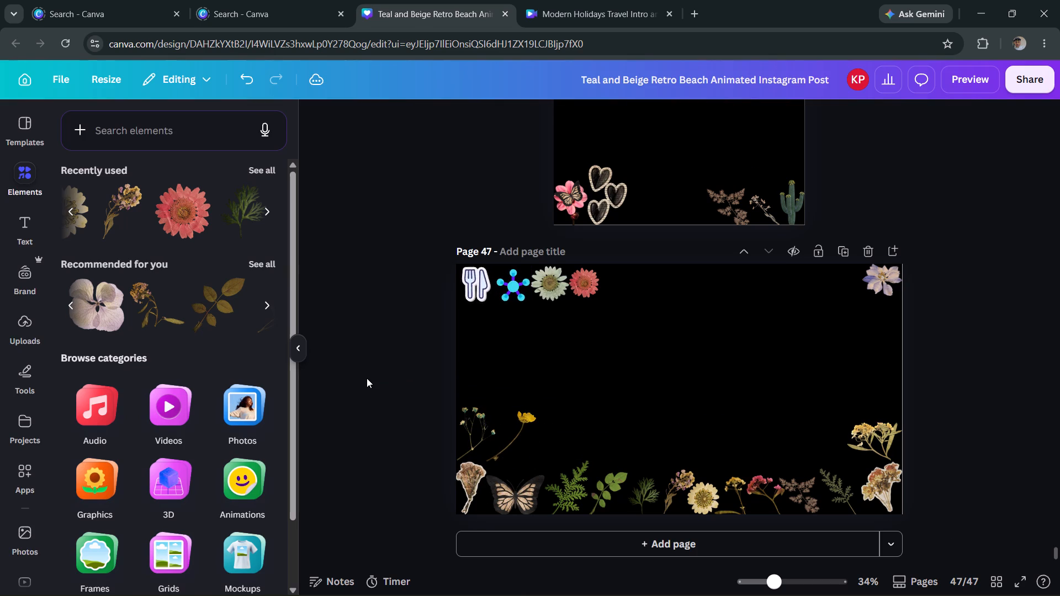
Add the olive-brown leaf branch, shrink it, and place it just right of the yellow sunflower stem.
{"action": "left_click", "coordinate": [210, 307]}
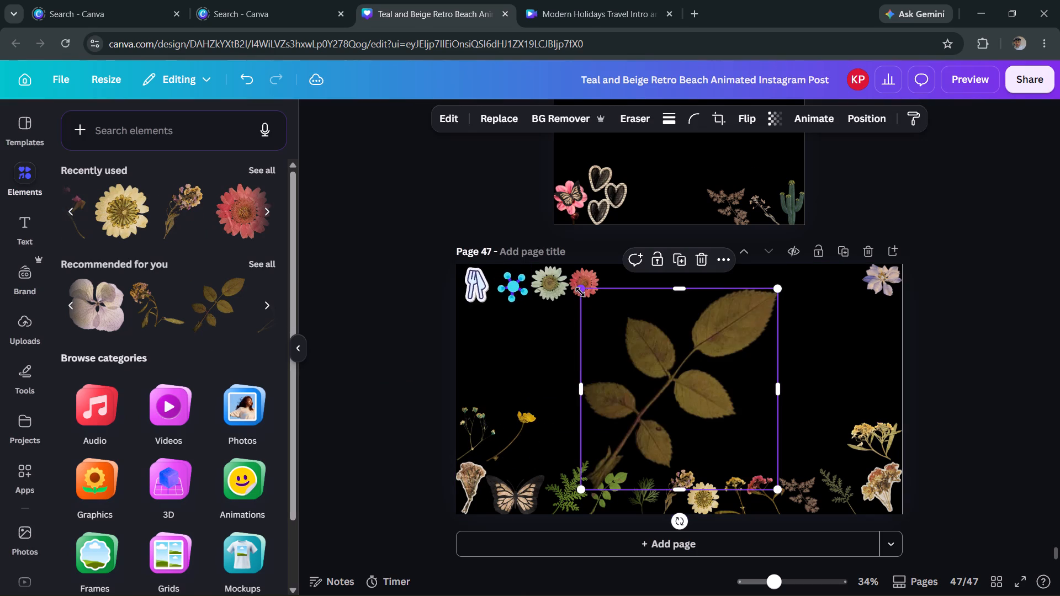
{"action": "left_click_drag", "start_coordinate": [580, 292], "coordinate": [758, 416]}
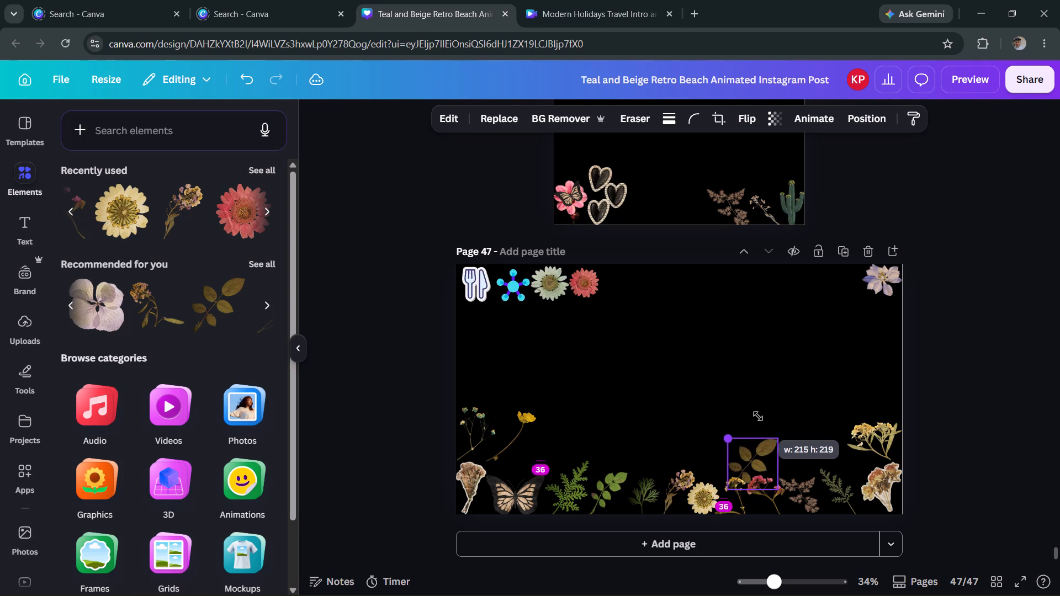
{"action": "left_click_drag", "start_coordinate": [751, 460], "coordinate": [547, 444]}
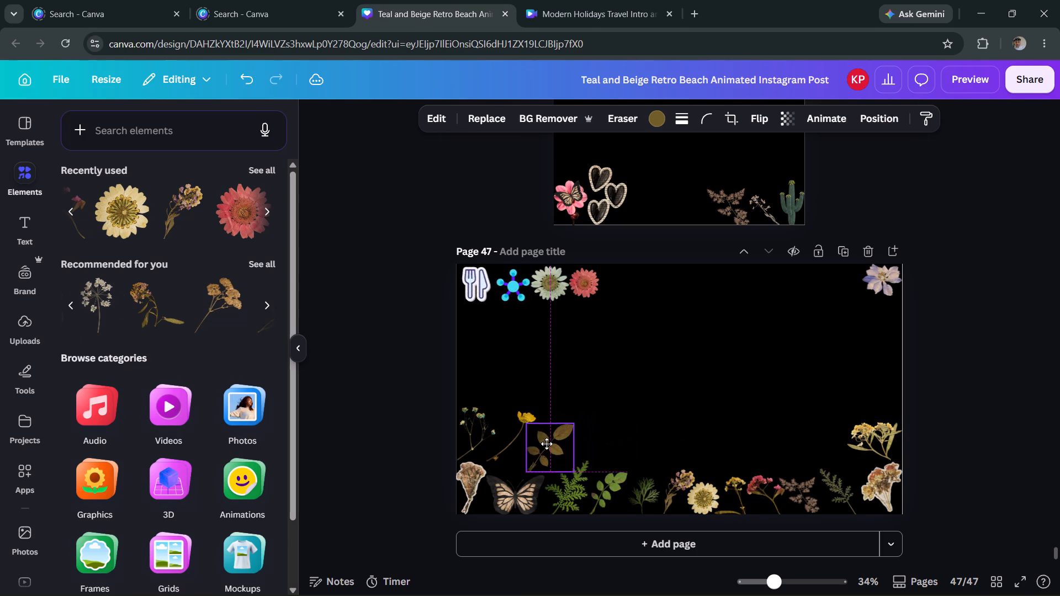
{"action": "left_click_drag", "start_coordinate": [547, 444], "coordinate": [544, 443]}
{"action": "left_click", "coordinate": [663, 365]}
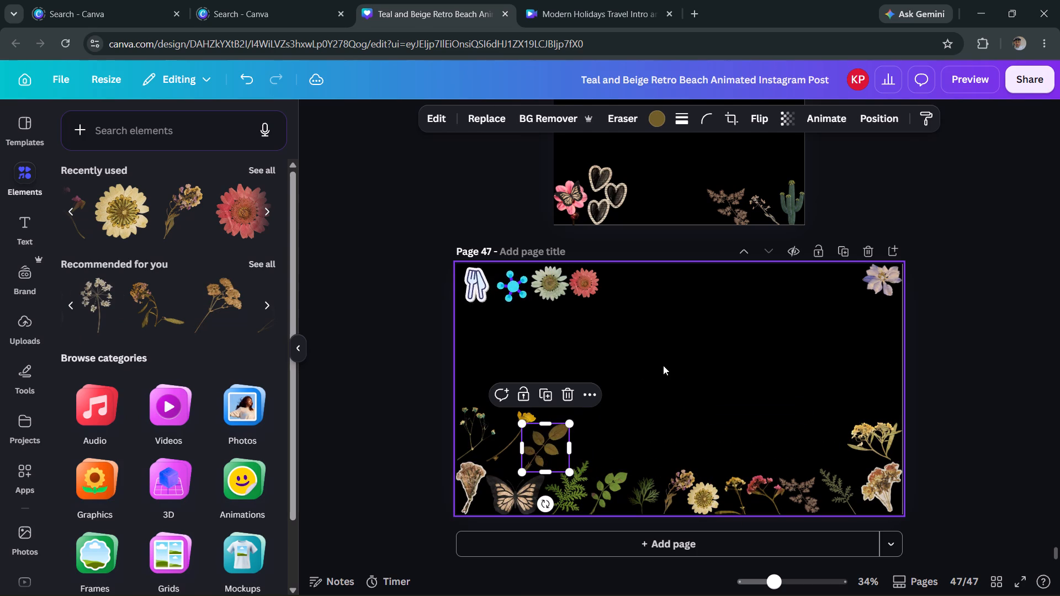
Reduce the yellow sunflower stem and the neighbouring olive-brown leaf branch to slightly smaller sizes.
{"action": "left_click", "coordinate": [527, 417]}
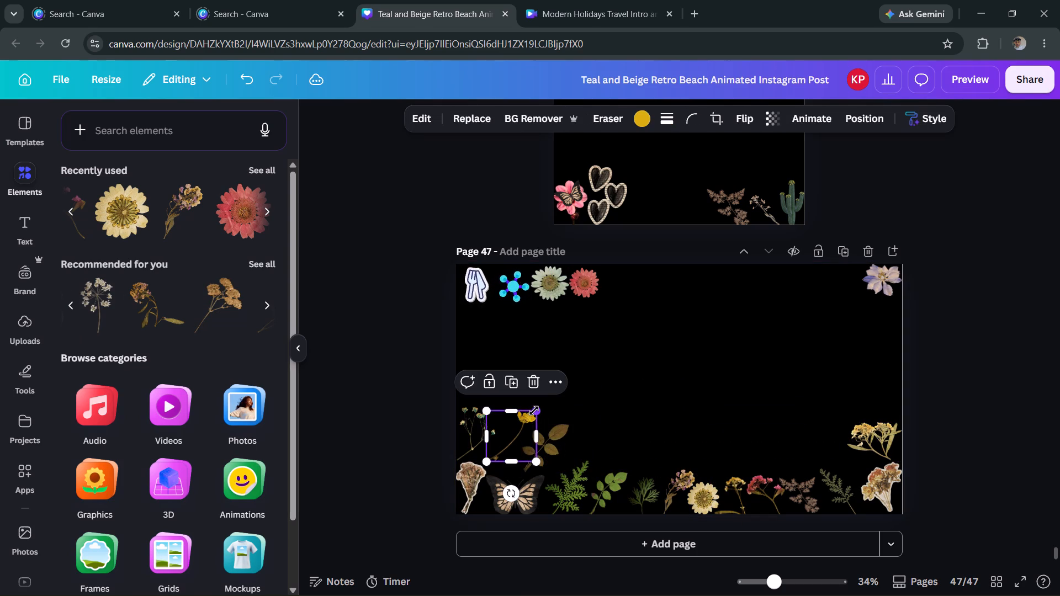
{"action": "left_click_drag", "start_coordinate": [534, 411], "coordinate": [517, 427]}
{"action": "left_click", "coordinate": [539, 435]}
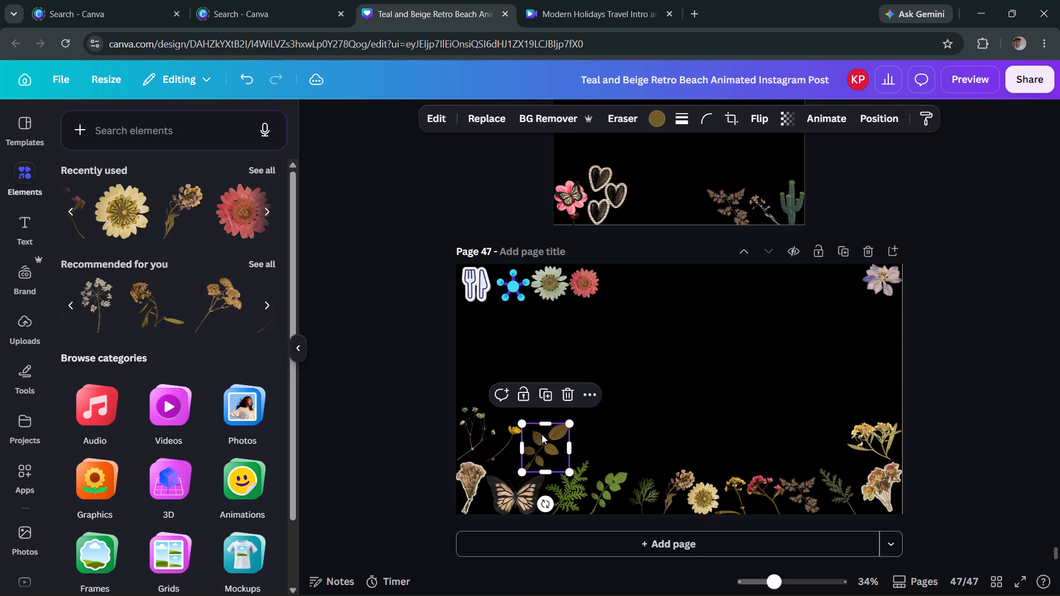
{"action": "left_click_drag", "start_coordinate": [571, 421], "coordinate": [553, 436]}
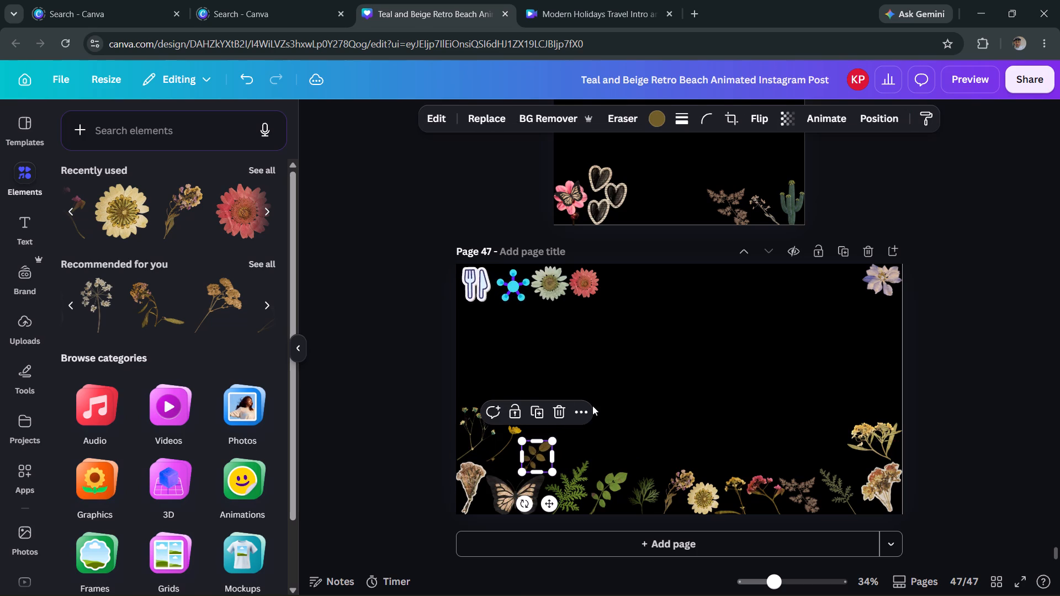
{"action": "left_click_drag", "start_coordinate": [550, 439], "coordinate": [556, 434]}
{"action": "left_click", "coordinate": [637, 392]}
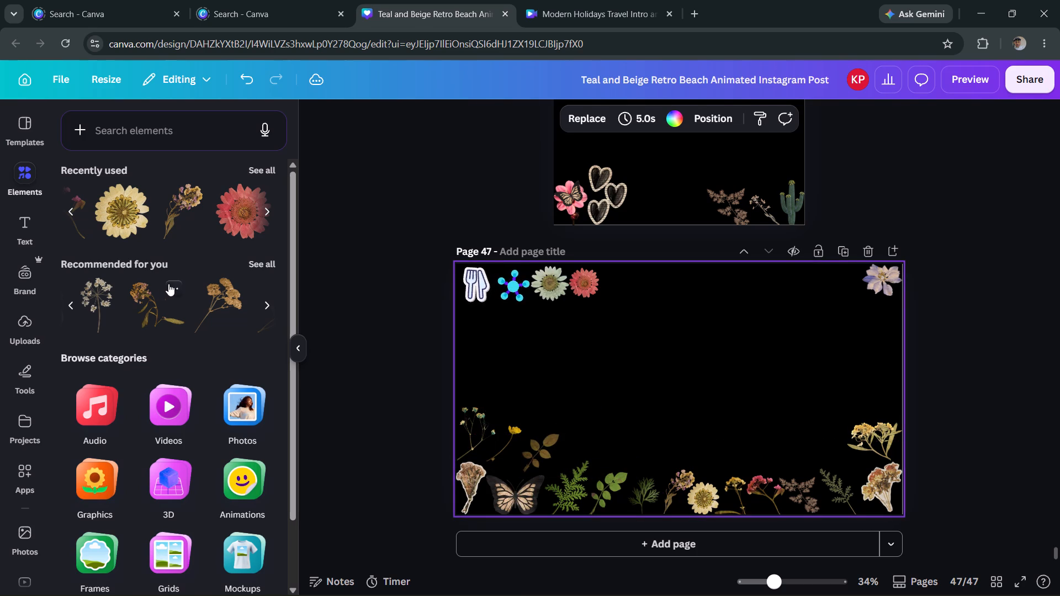
Add another pink-and-yellow pressed flower stem and place it right of the olive-brown leaf branch, above the fern.
{"action": "left_click", "coordinate": [187, 211]}
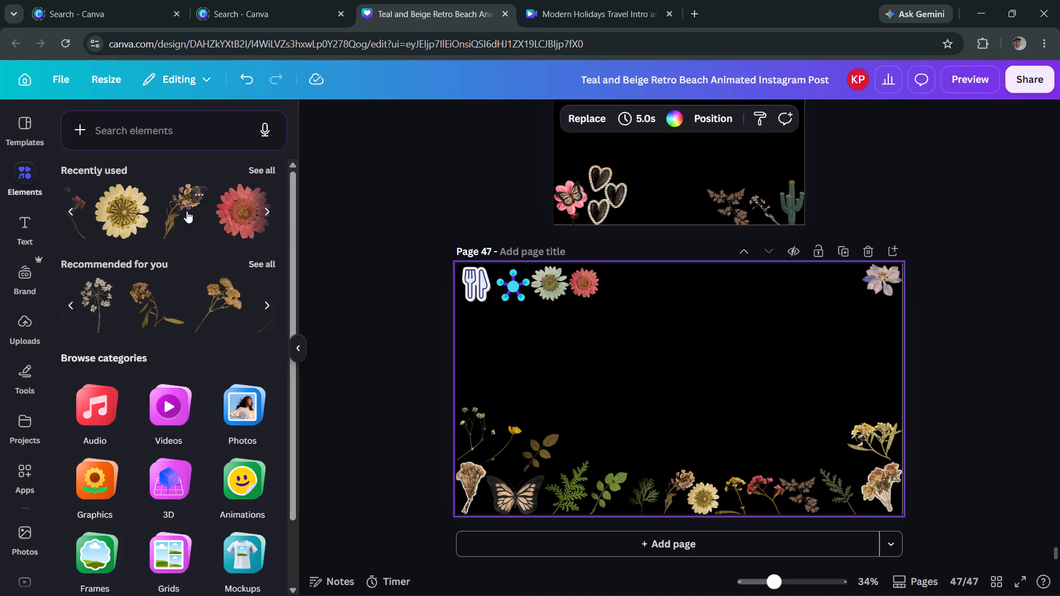
{"action": "left_click_drag", "start_coordinate": [685, 387], "coordinate": [672, 392]}
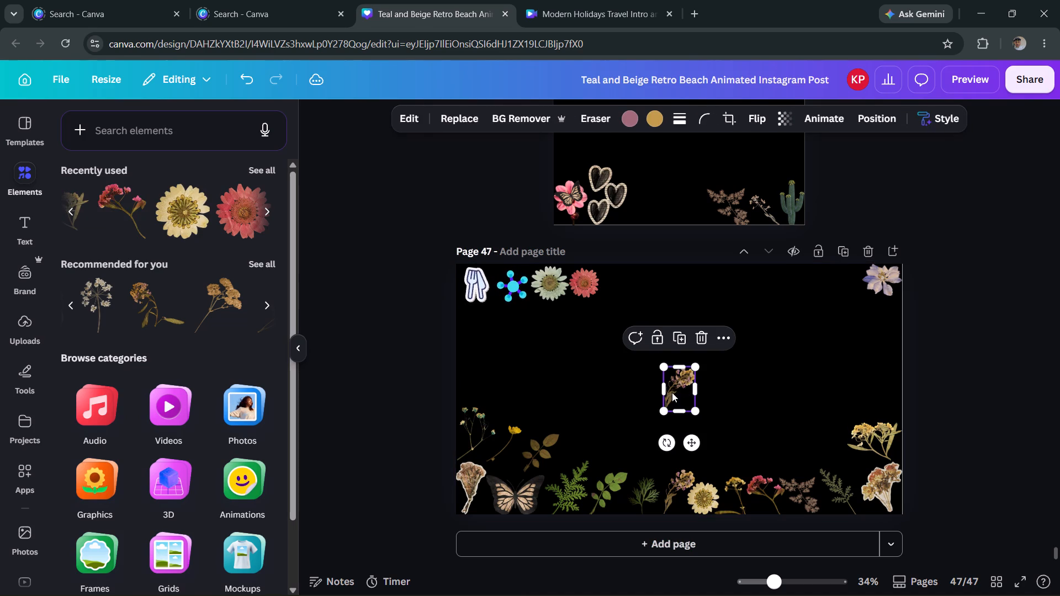
{"action": "left_click_drag", "start_coordinate": [672, 392], "coordinate": [581, 448]}
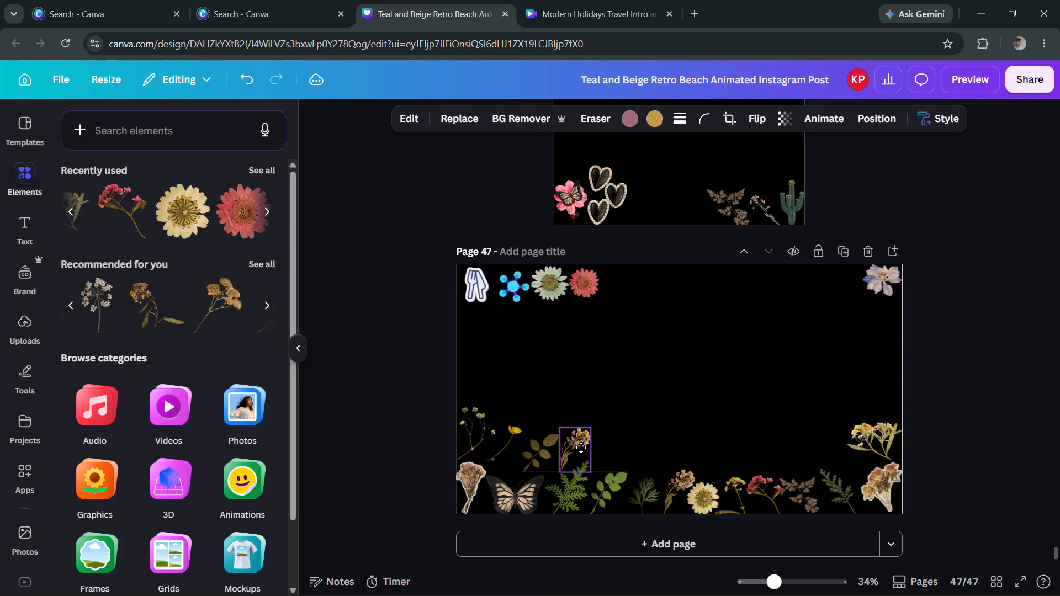
{"action": "left_click_drag", "start_coordinate": [581, 448], "coordinate": [584, 440]}
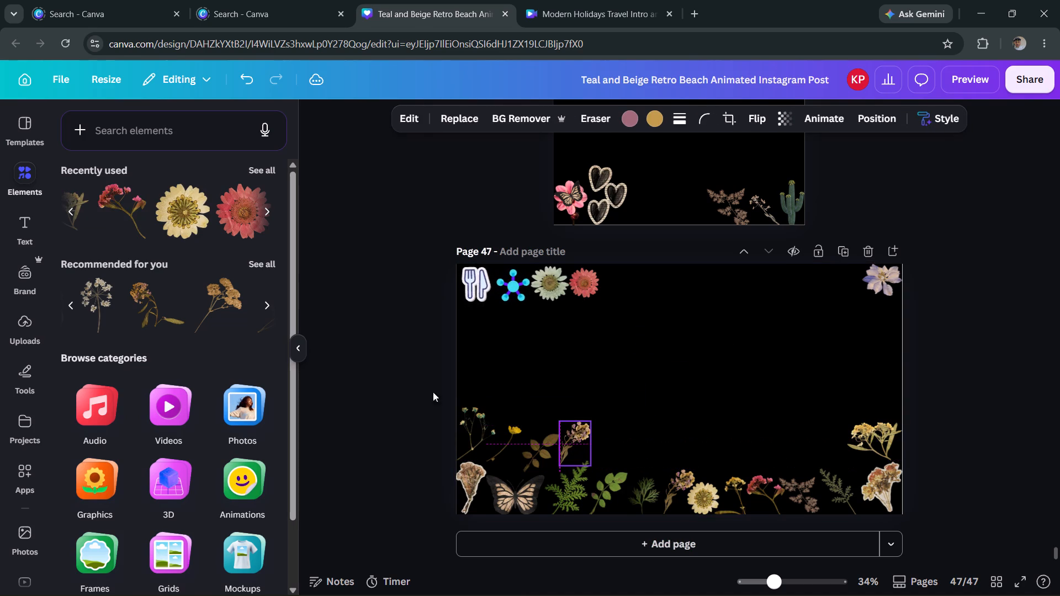
{"action": "left_click", "coordinate": [346, 381]}
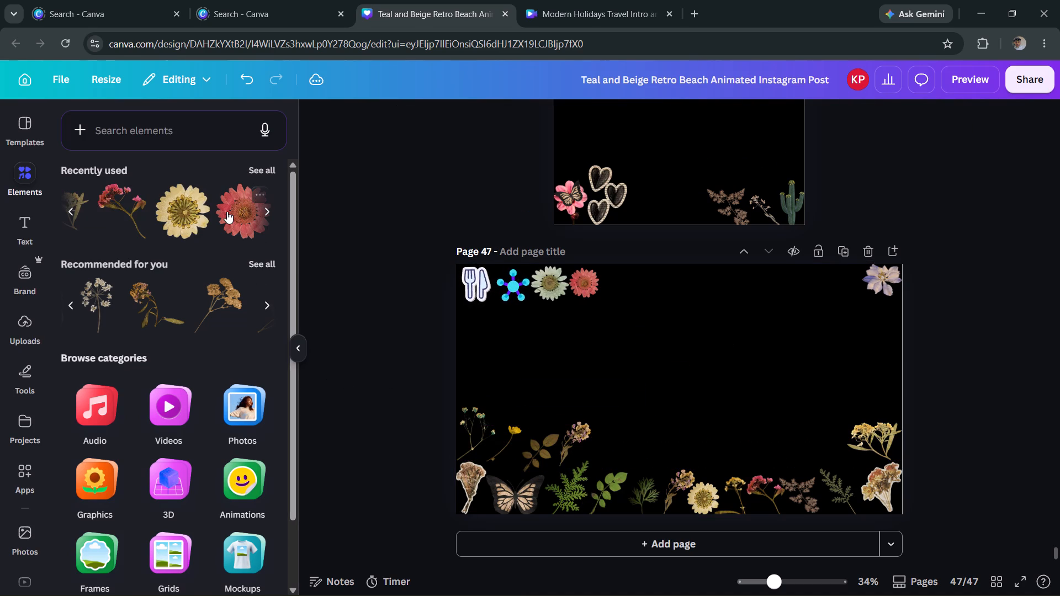
Add another coral-pink daisy to page 47 and place it right beside the existing coral daisy in the top row.
{"action": "left_click", "coordinate": [227, 211]}
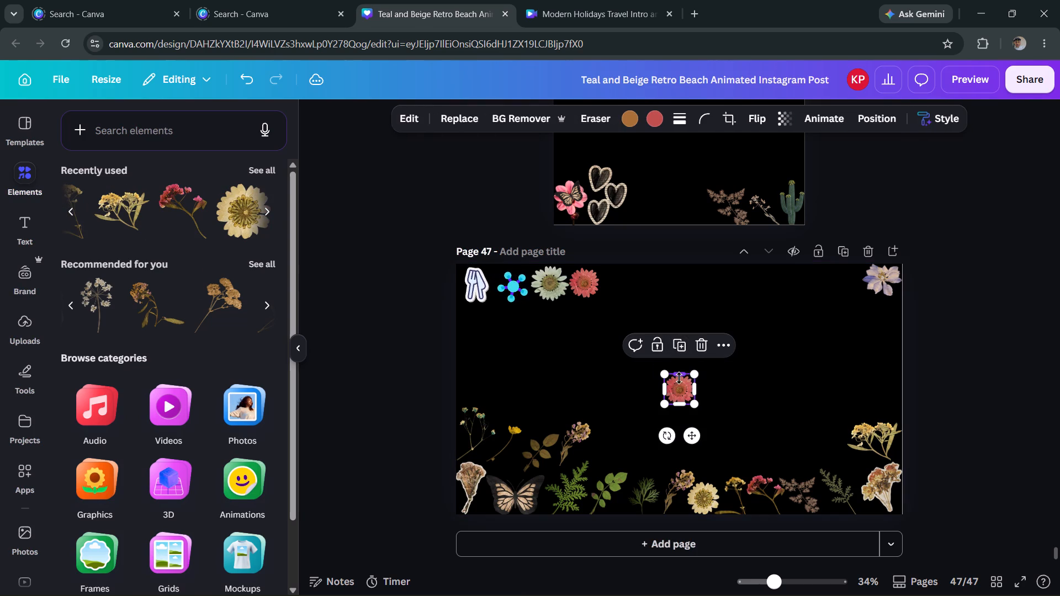
{"action": "left_click", "coordinate": [678, 384]}
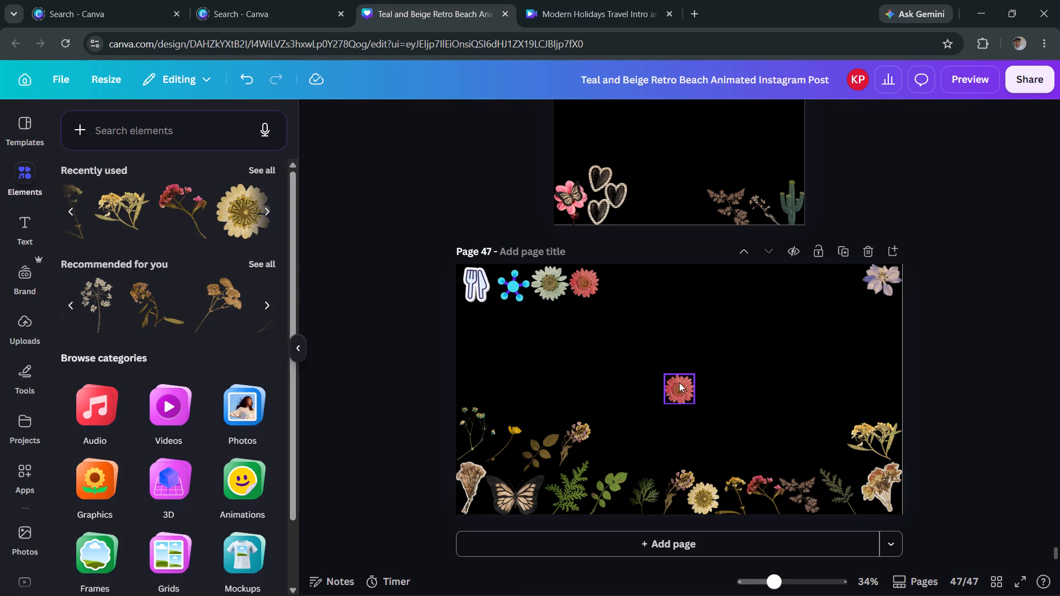
{"action": "left_click_drag", "start_coordinate": [682, 393], "coordinate": [618, 285]}
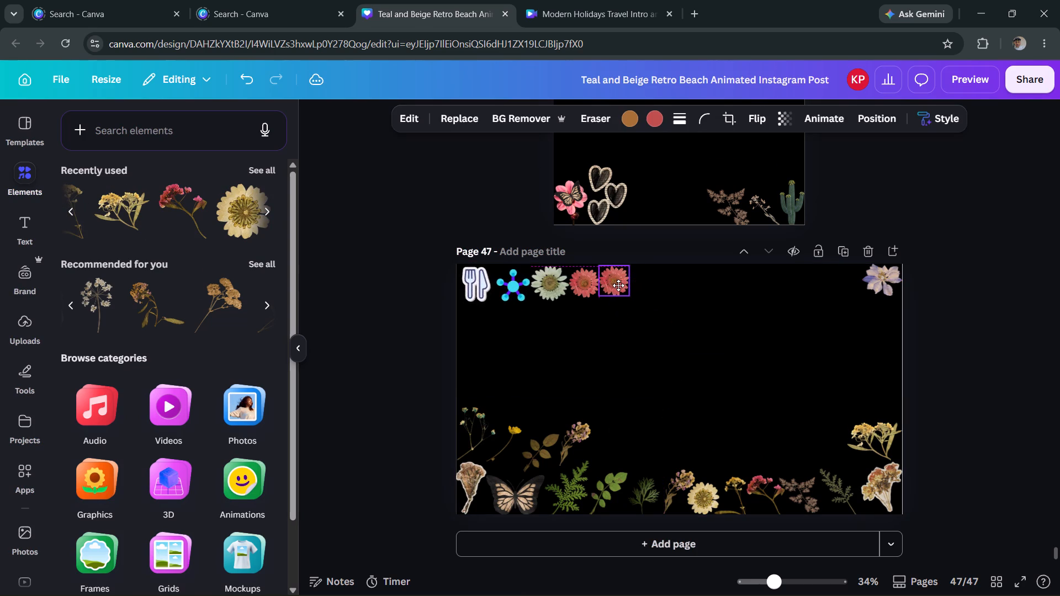
{"action": "left_click_drag", "start_coordinate": [618, 285], "coordinate": [619, 286]}
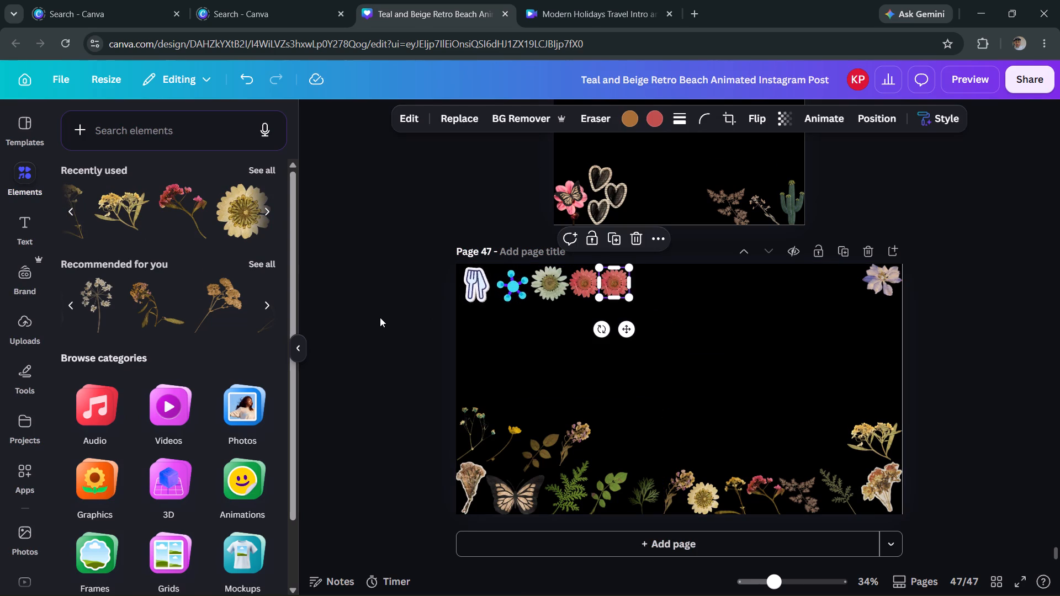
{"action": "left_click", "coordinate": [380, 317]}
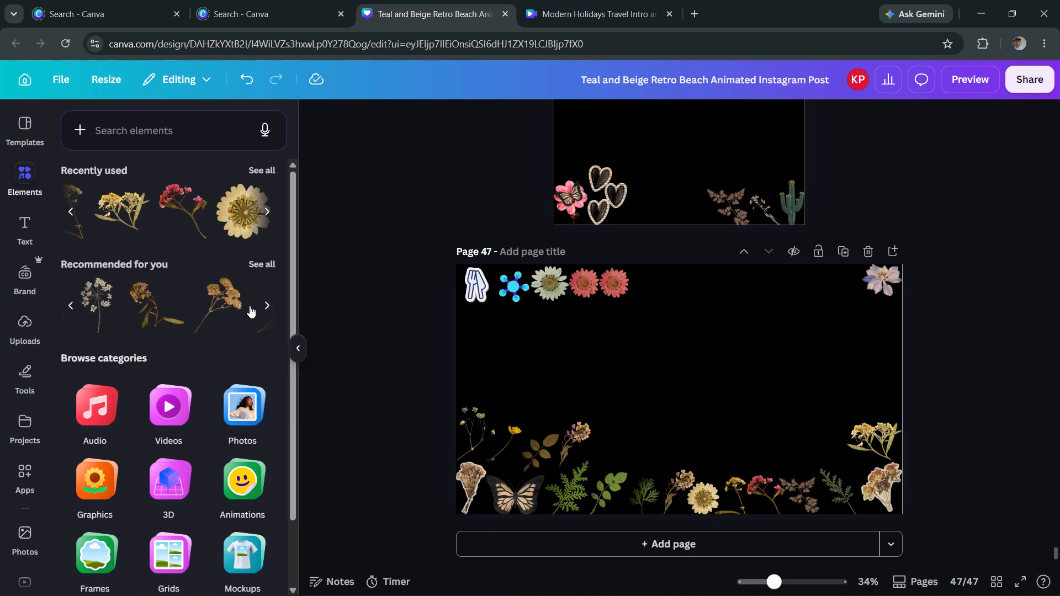
Add the teal five-petal pressed flower, shrink it to daisy size, and place it right of the second coral daisy in the top row.
{"action": "left_click", "coordinate": [267, 301]}
{"action": "left_click", "coordinate": [141, 315]}
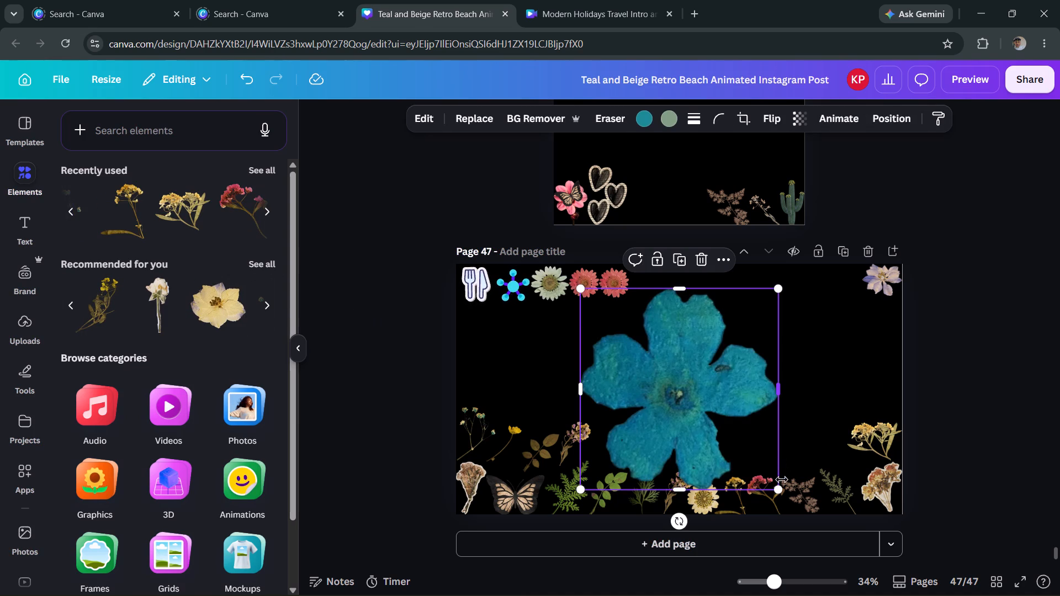
{"action": "left_click_drag", "start_coordinate": [781, 486], "coordinate": [614, 341]}
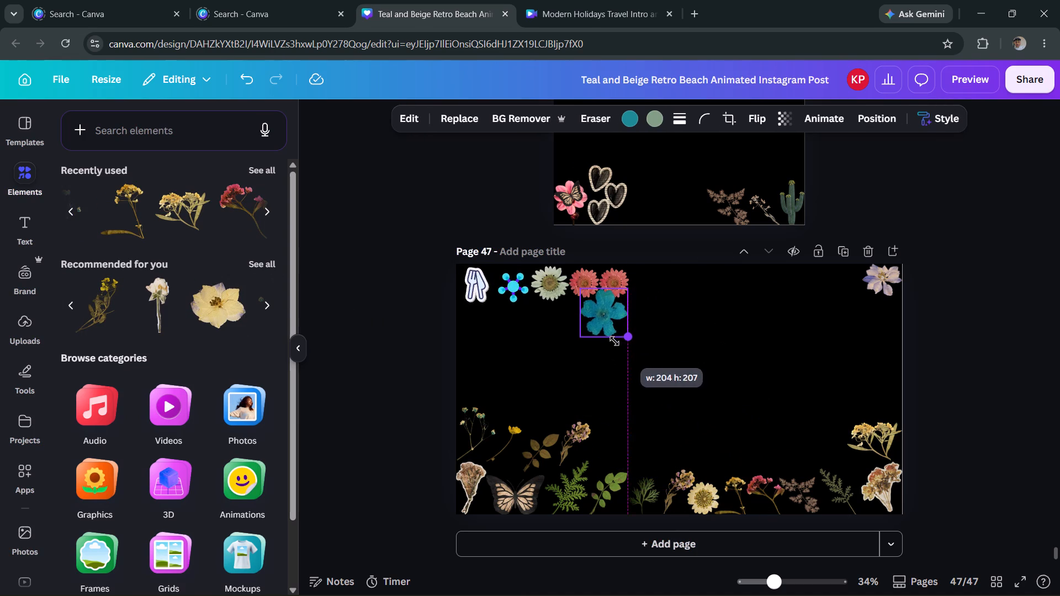
{"action": "left_click_drag", "start_coordinate": [614, 341], "coordinate": [602, 332]}
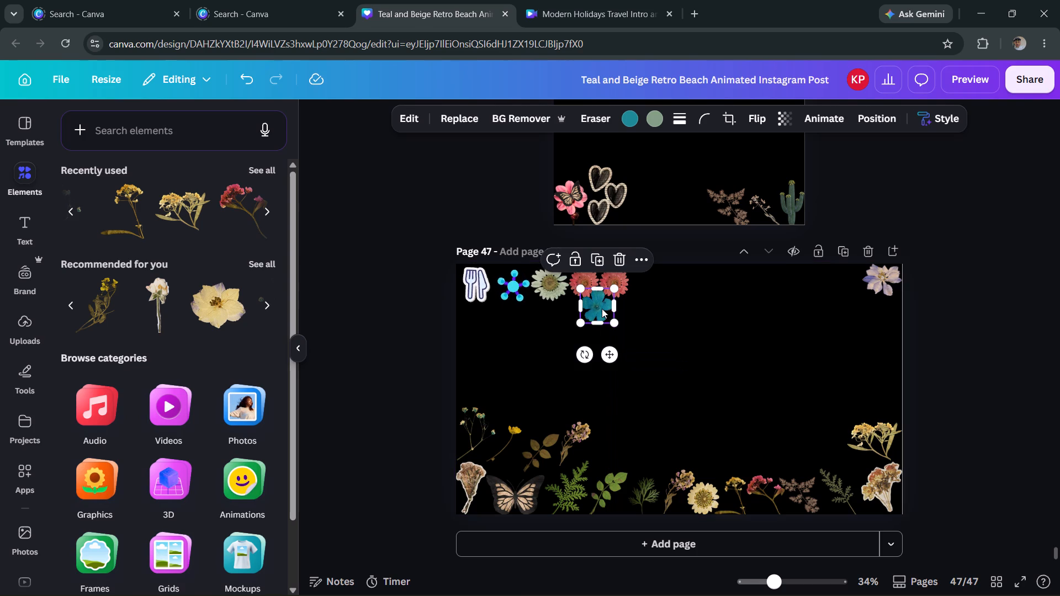
{"action": "left_click_drag", "start_coordinate": [602, 306], "coordinate": [658, 285]}
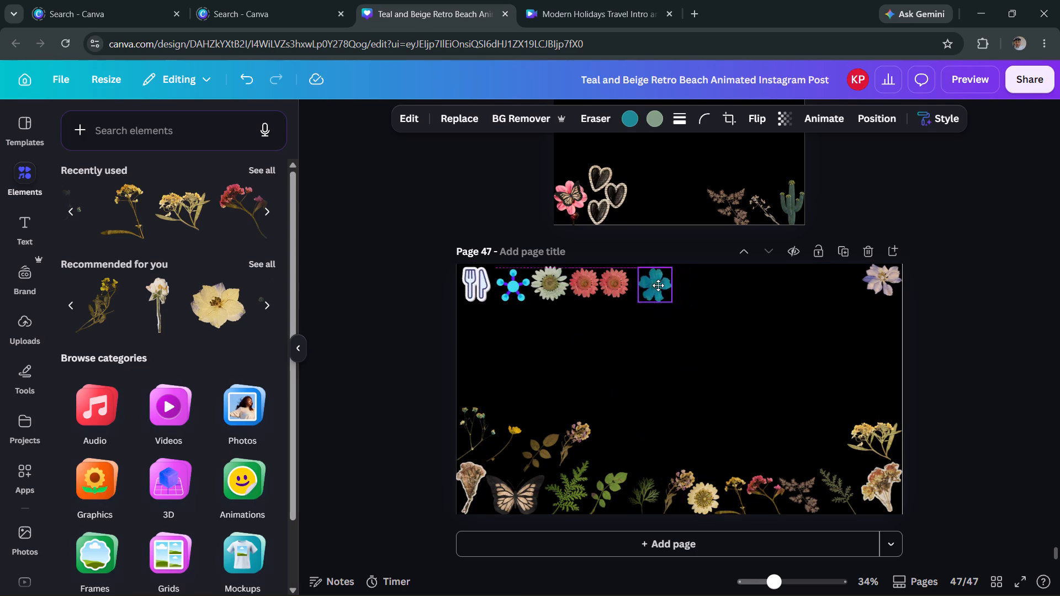
{"action": "left_click_drag", "start_coordinate": [658, 285], "coordinate": [653, 284]}
{"action": "left_click", "coordinate": [385, 290]}
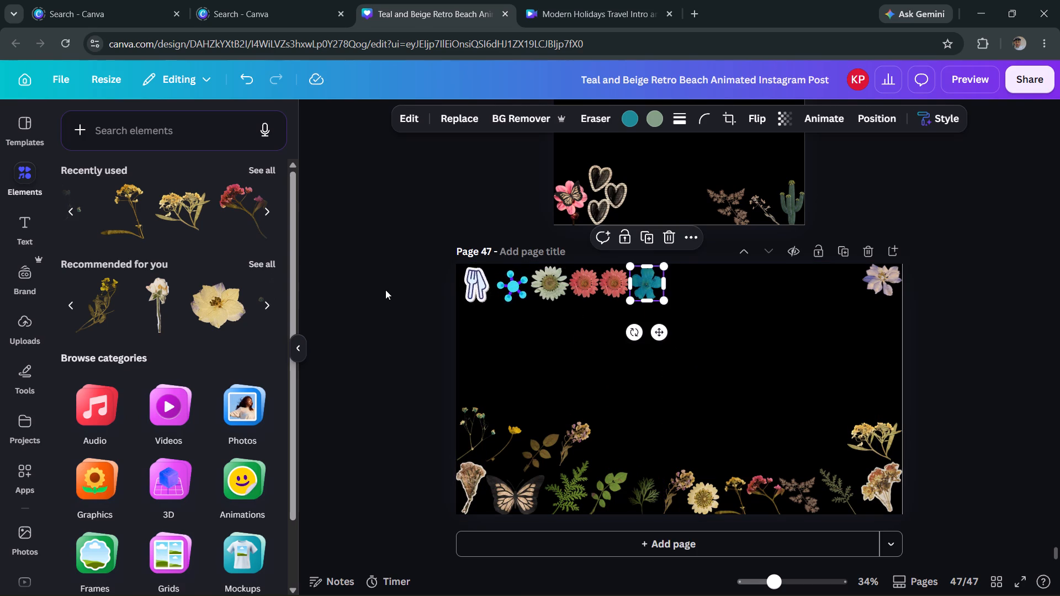
Add the white pressed rose stem, shrink it to about 84 by 202, and place it right of the pink-and-yellow stem in the second row.
{"action": "left_click", "coordinate": [161, 304]}
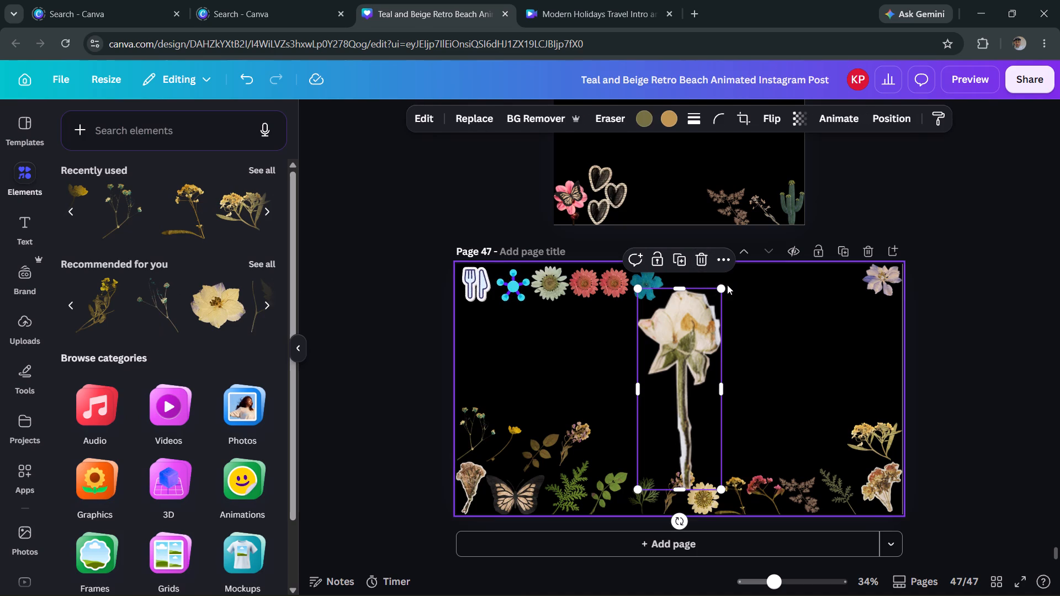
{"action": "left_click_drag", "start_coordinate": [721, 289], "coordinate": [678, 457]}
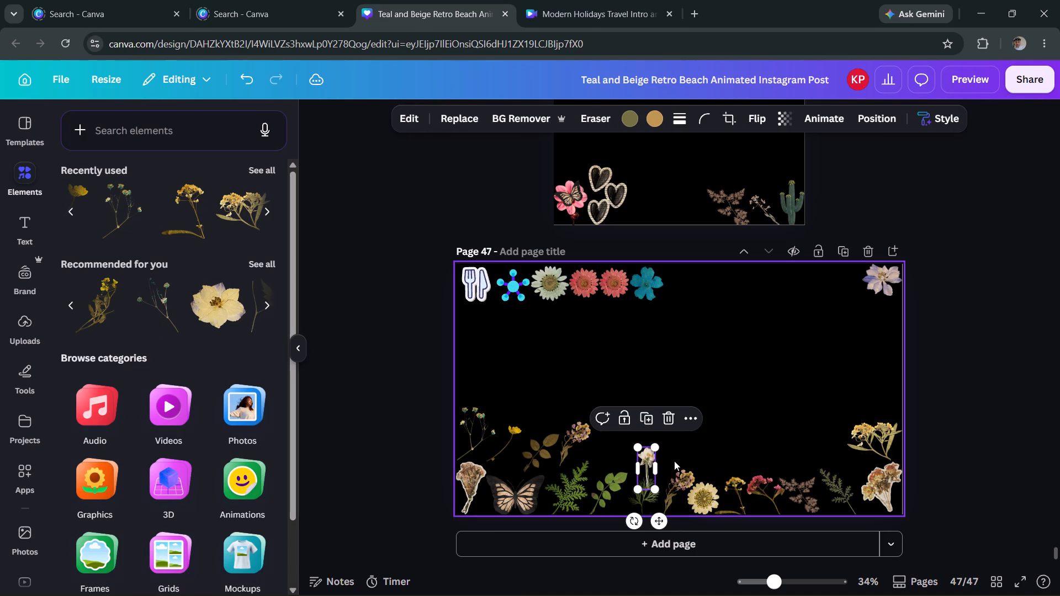
{"action": "left_click", "coordinate": [641, 475]}
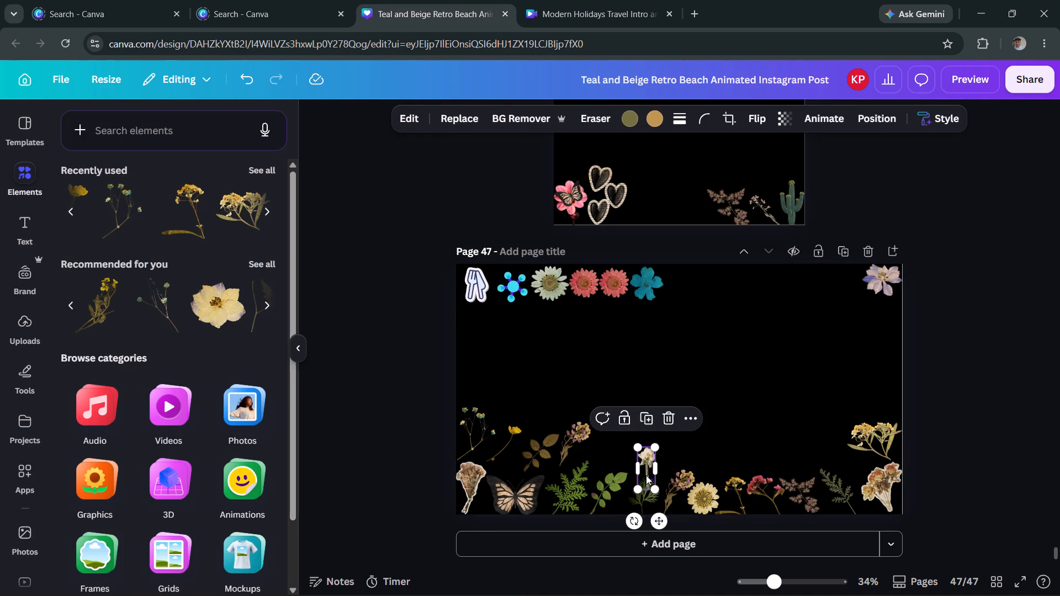
{"action": "left_click_drag", "start_coordinate": [646, 475], "coordinate": [602, 454]}
{"action": "left_click_drag", "start_coordinate": [607, 426], "coordinate": [613, 420]}
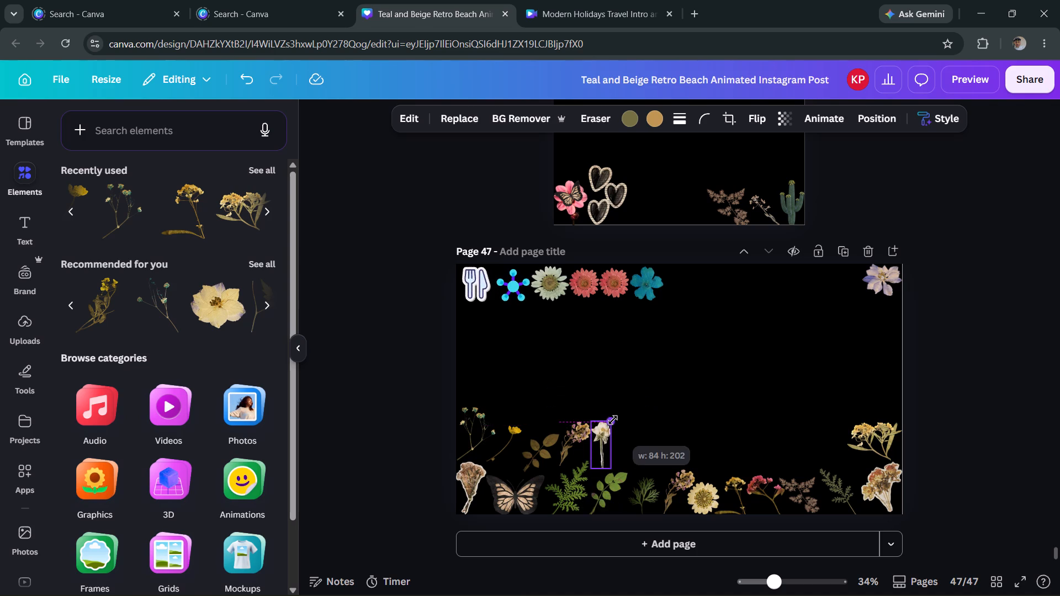
{"action": "left_click_drag", "start_coordinate": [613, 420], "coordinate": [613, 422]}
{"action": "left_click", "coordinate": [357, 417]}
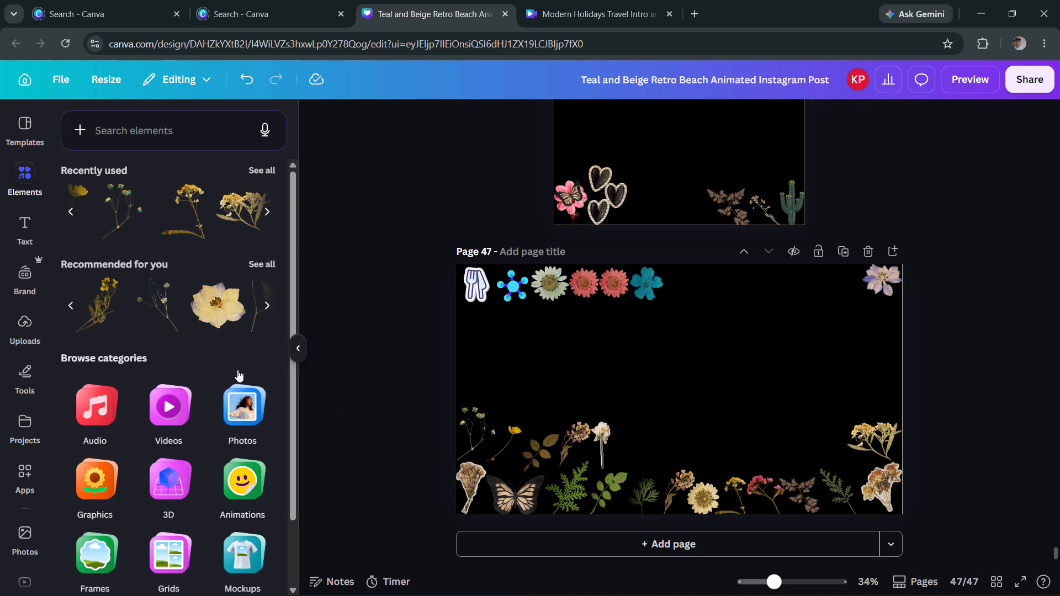
Add the thin branching sprig with green buds, shrink it, and place it just left of the yellow flower cluster near the page's right edge.
{"action": "left_click", "coordinate": [153, 299]}
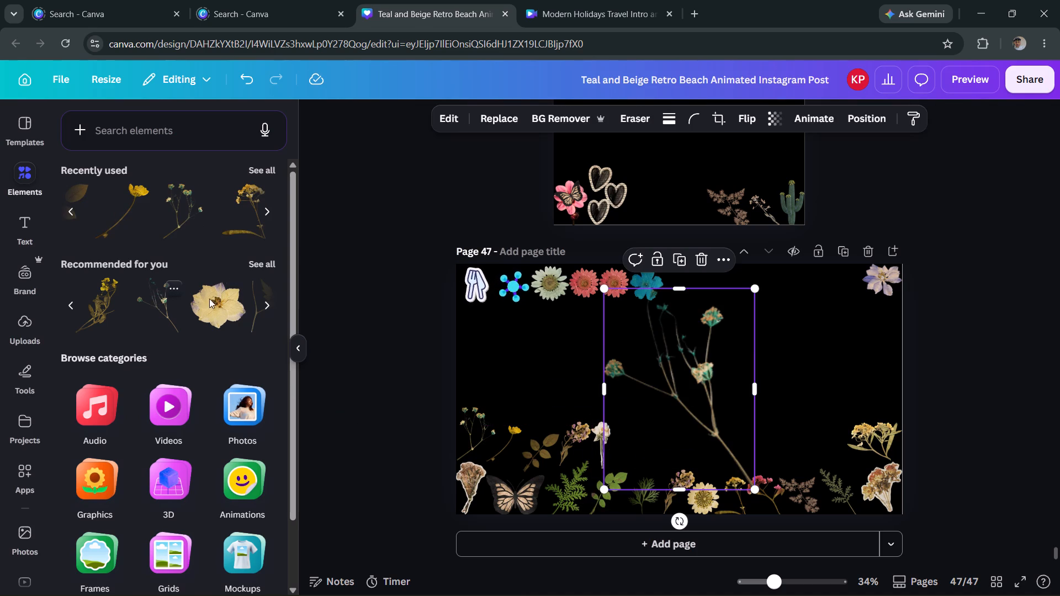
{"action": "left_click", "coordinate": [605, 294]}
{"action": "left_click_drag", "start_coordinate": [605, 294], "coordinate": [726, 428]}
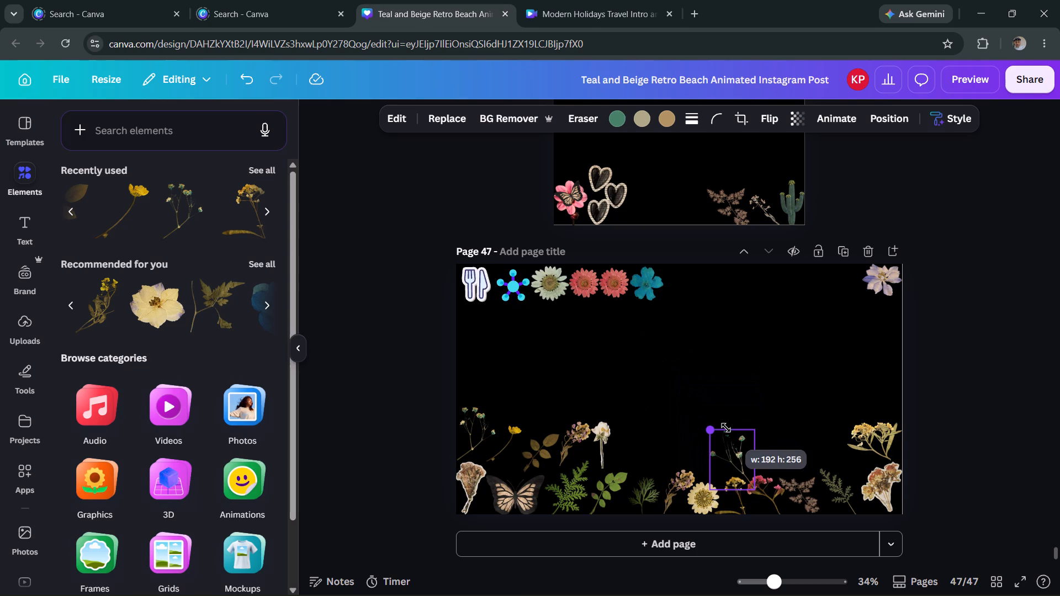
{"action": "left_click_drag", "start_coordinate": [726, 428], "coordinate": [730, 440]}
{"action": "left_click_drag", "start_coordinate": [742, 473], "coordinate": [807, 451]}
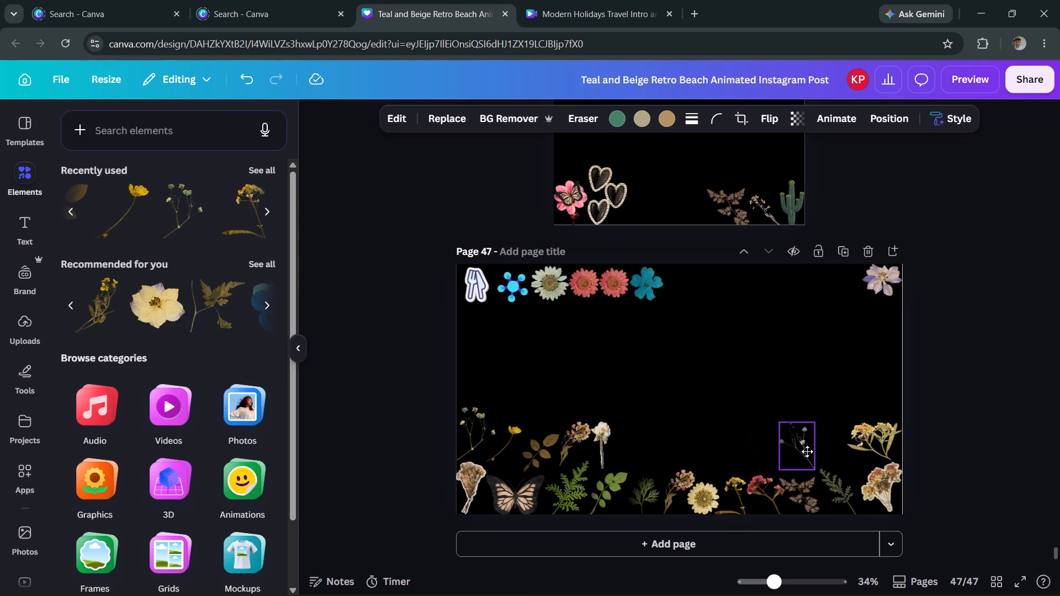
{"action": "left_click_drag", "start_coordinate": [807, 451], "coordinate": [837, 452]}
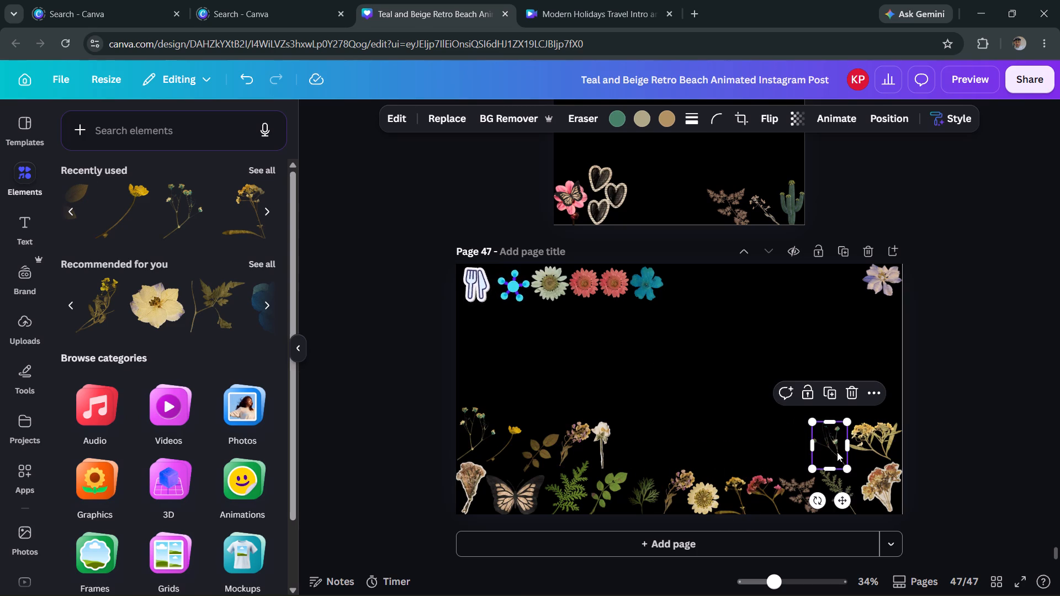
{"action": "left_click", "coordinate": [354, 396]}
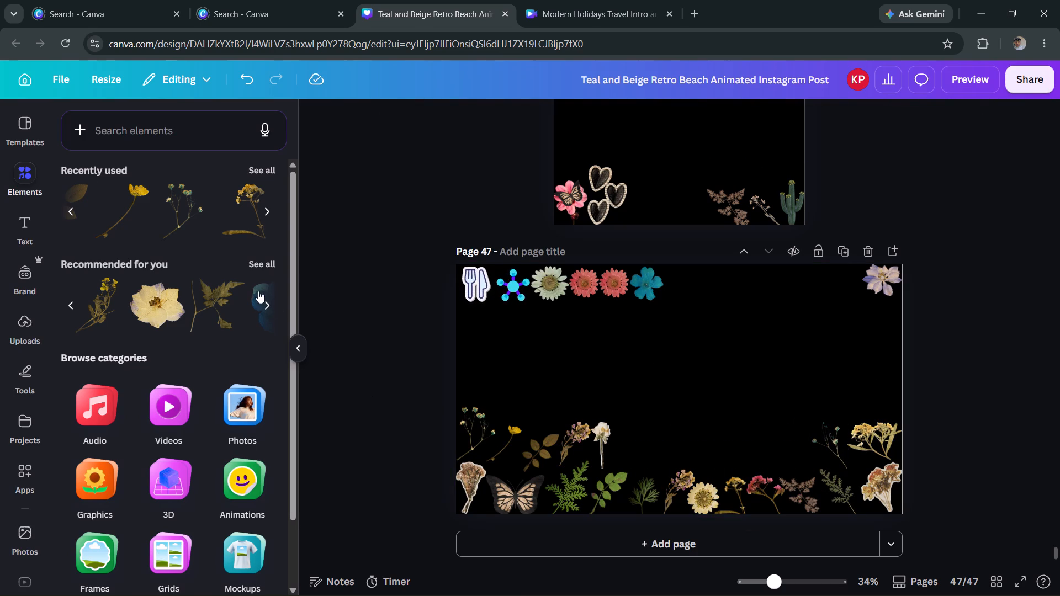
Add the olive-green jagged-leaf branch, shrink it, and place it just right of the white rose stem in the second row.
{"action": "left_click", "coordinate": [213, 310]}
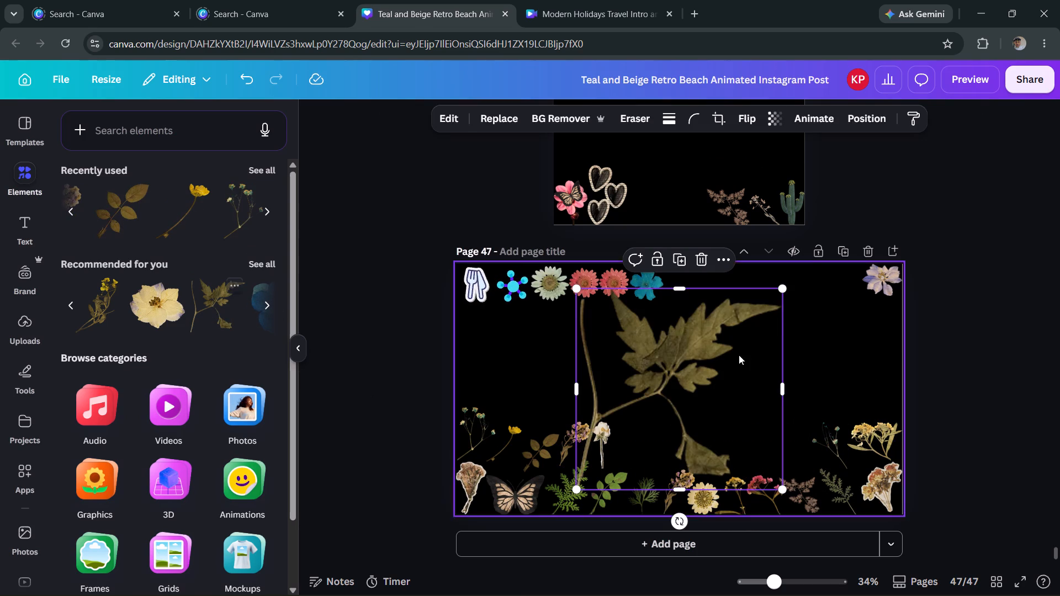
{"action": "left_click_drag", "start_coordinate": [780, 289], "coordinate": [645, 439]}
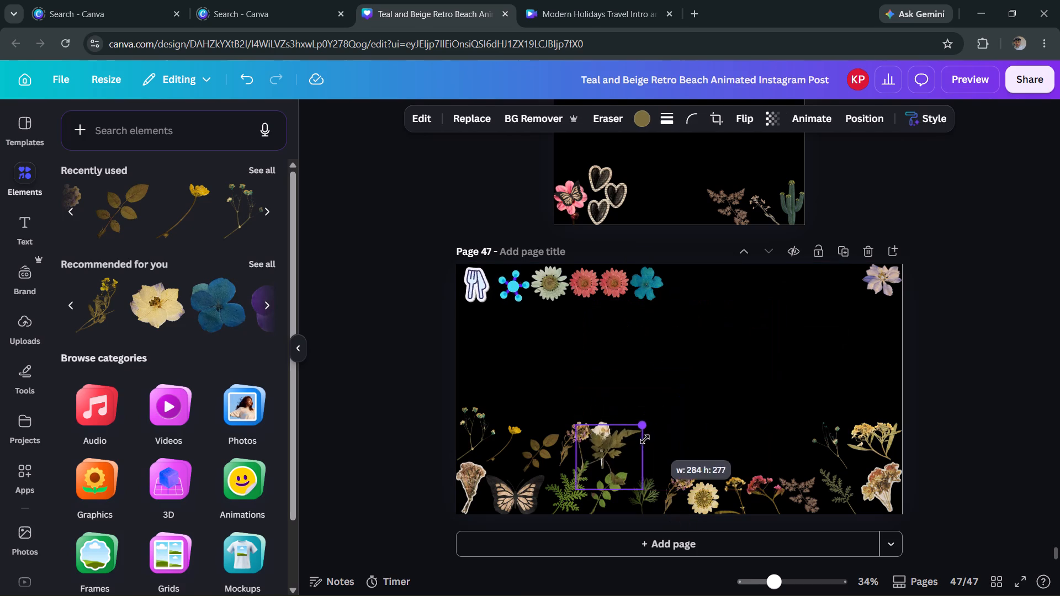
{"action": "left_click_drag", "start_coordinate": [645, 439], "coordinate": [635, 450]}
{"action": "left_click_drag", "start_coordinate": [605, 456], "coordinate": [646, 430]}
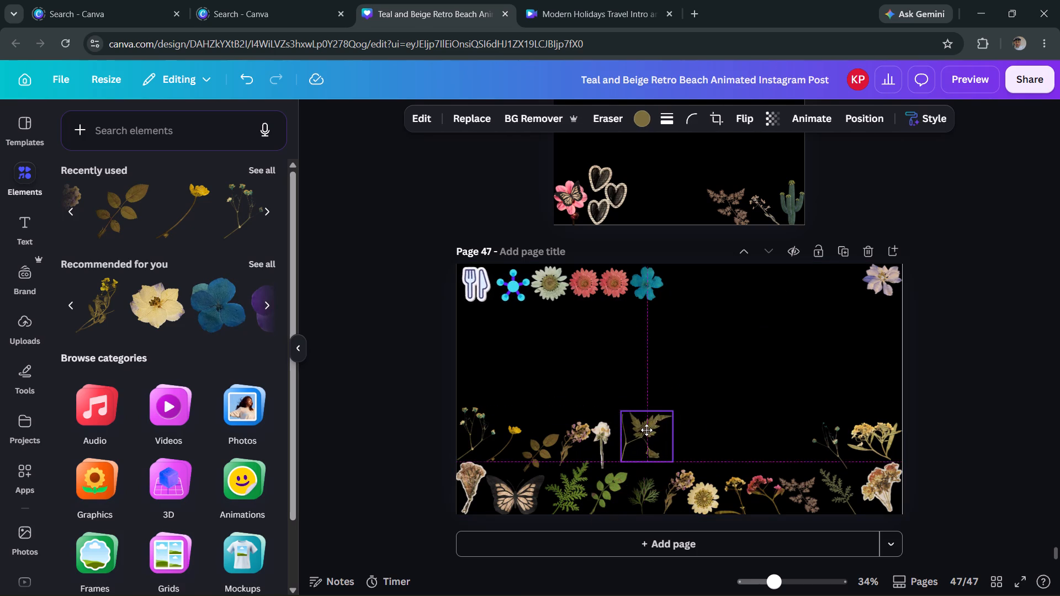
{"action": "left_click_drag", "start_coordinate": [646, 430], "coordinate": [641, 434]}
{"action": "left_click", "coordinate": [395, 404]}
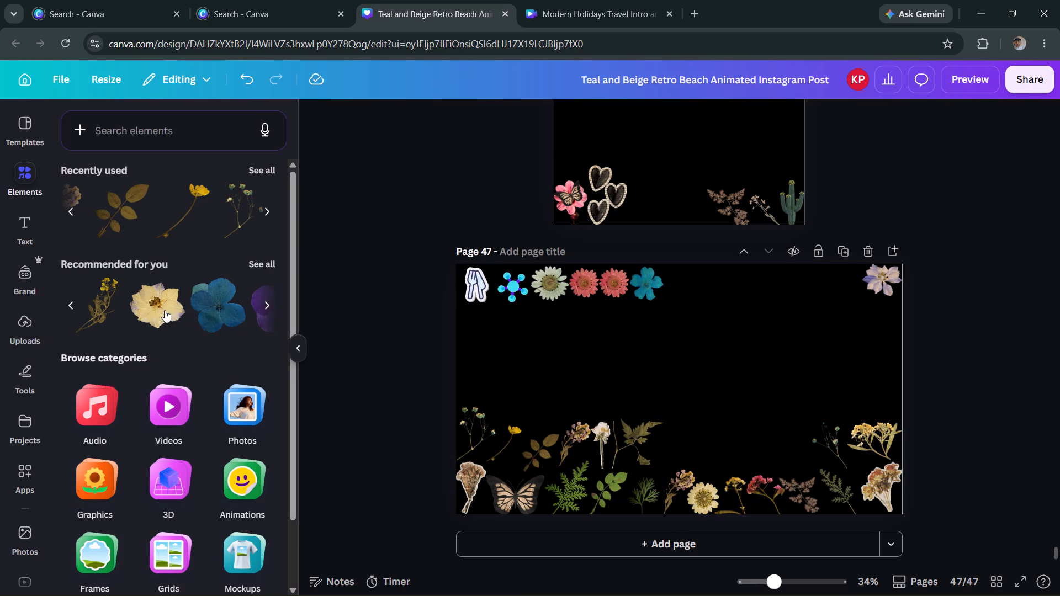
Add the dark blue pressed hydrangea flower, shrink it, and place it right of the teal flower in the top row.
{"action": "left_click", "coordinate": [211, 316]}
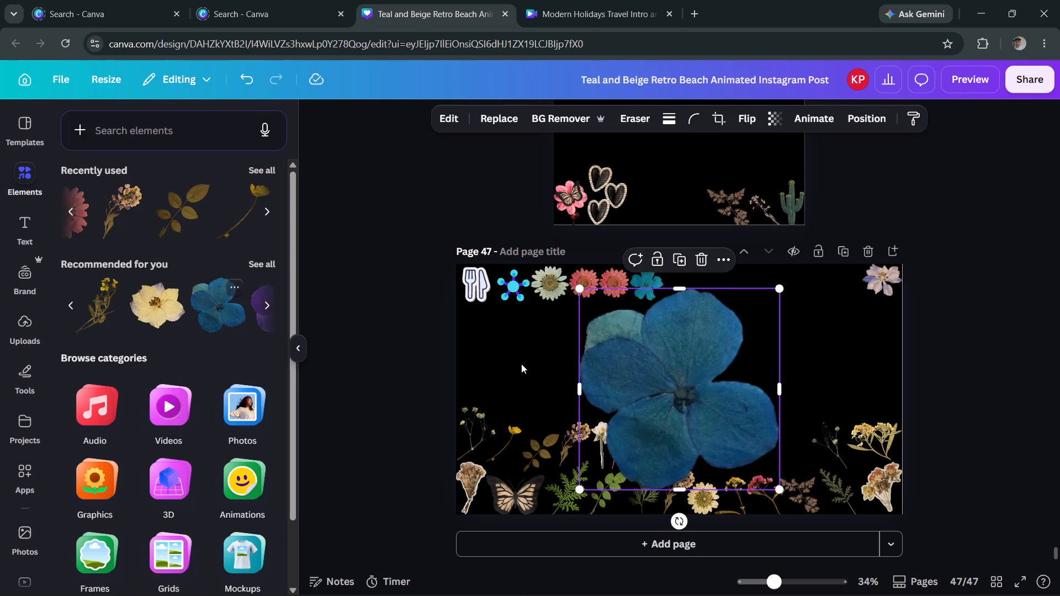
{"action": "left_click_drag", "start_coordinate": [582, 488], "coordinate": [609, 459]}
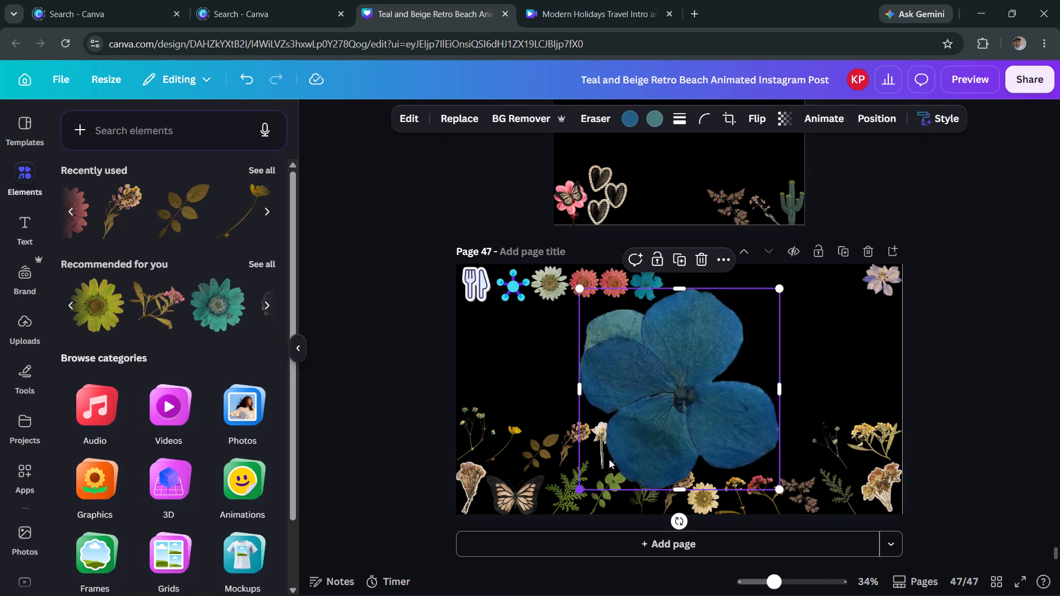
{"action": "left_click_drag", "start_coordinate": [609, 459], "coordinate": [768, 339]}
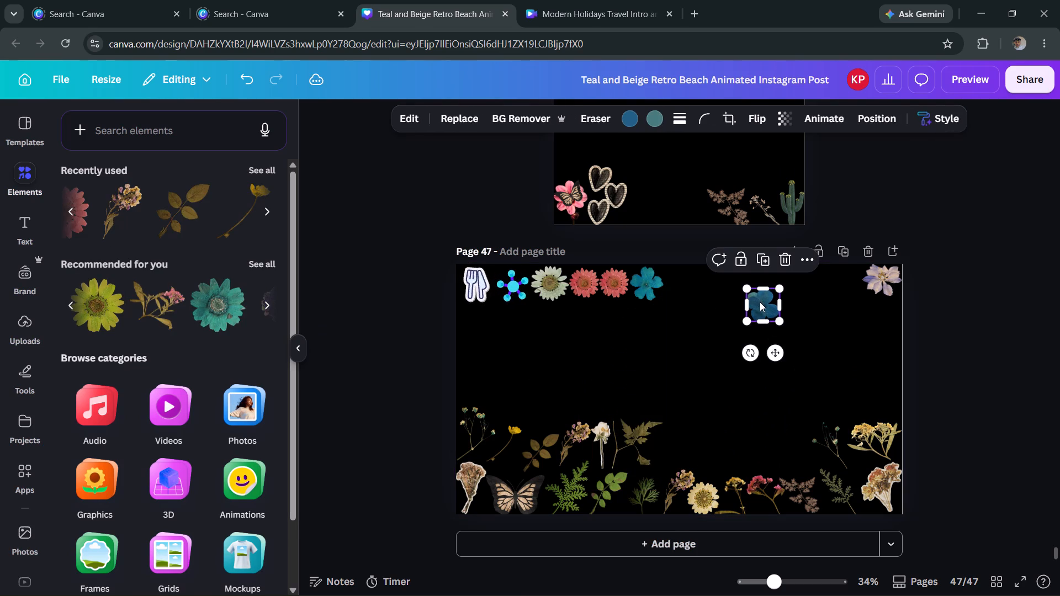
{"action": "left_click_drag", "start_coordinate": [760, 302], "coordinate": [677, 277]}
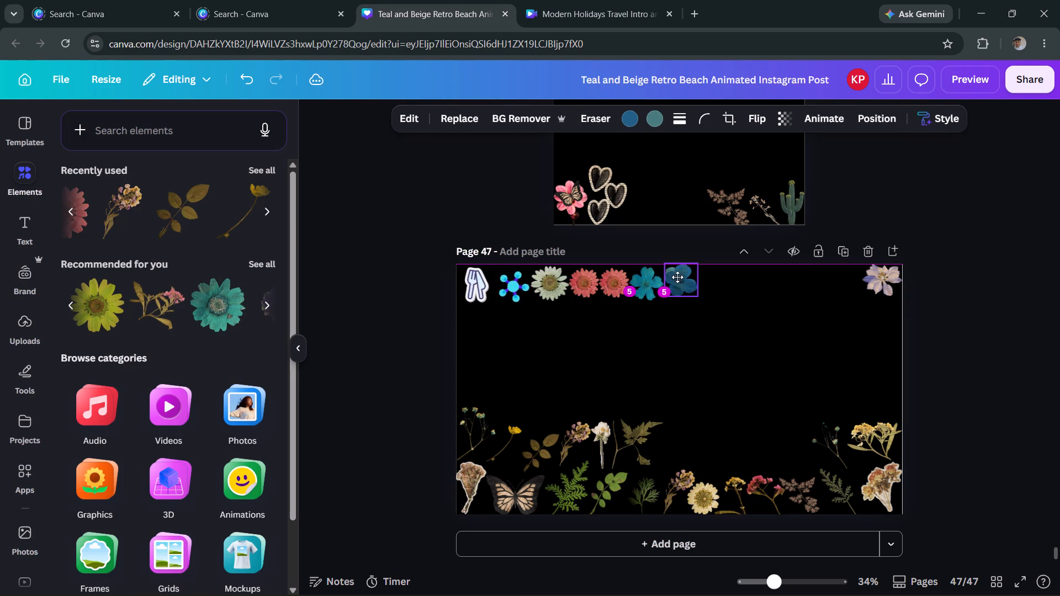
{"action": "left_click_drag", "start_coordinate": [677, 277], "coordinate": [677, 279]}
{"action": "left_click", "coordinate": [405, 302]}
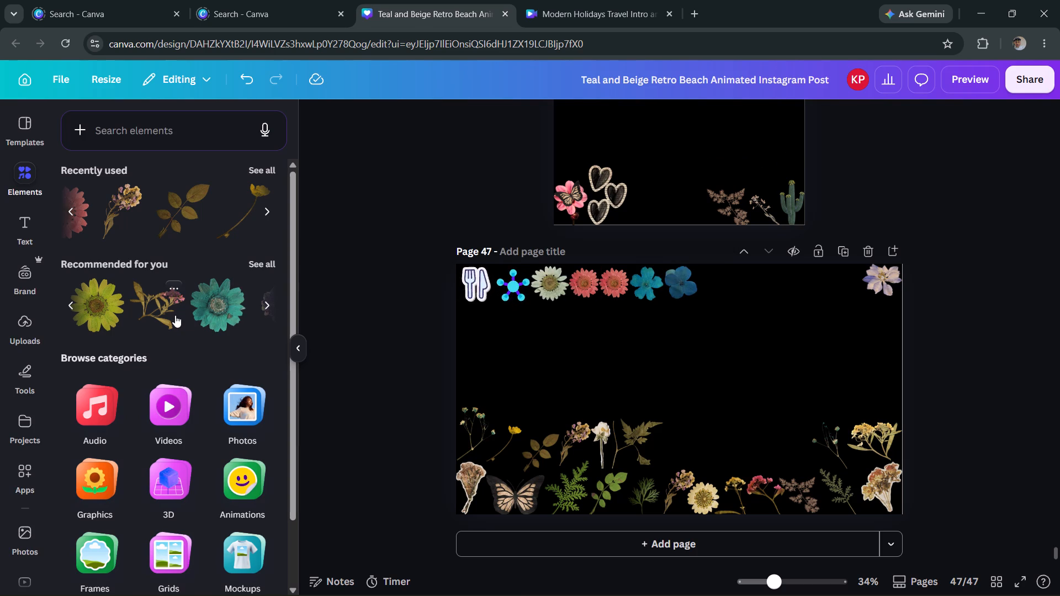
Add the leafy stem with pink blossoms, shrink it, and place it right of the jagged-leaf branch in the second row.
{"action": "left_click", "coordinate": [157, 318]}
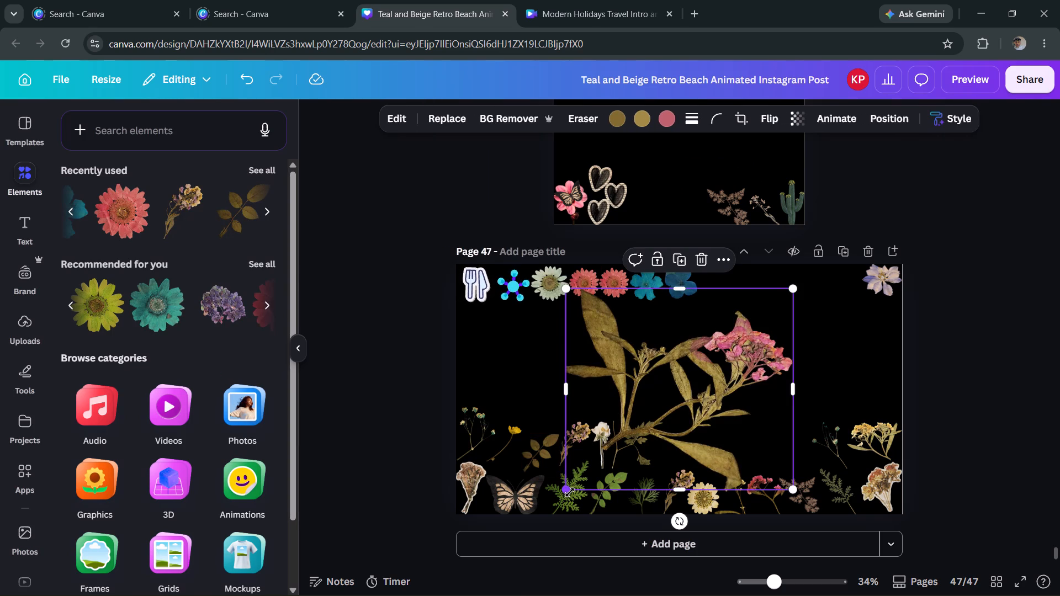
{"action": "left_click_drag", "start_coordinate": [570, 492], "coordinate": [762, 347]}
{"action": "left_click_drag", "start_coordinate": [769, 318], "coordinate": [677, 460]}
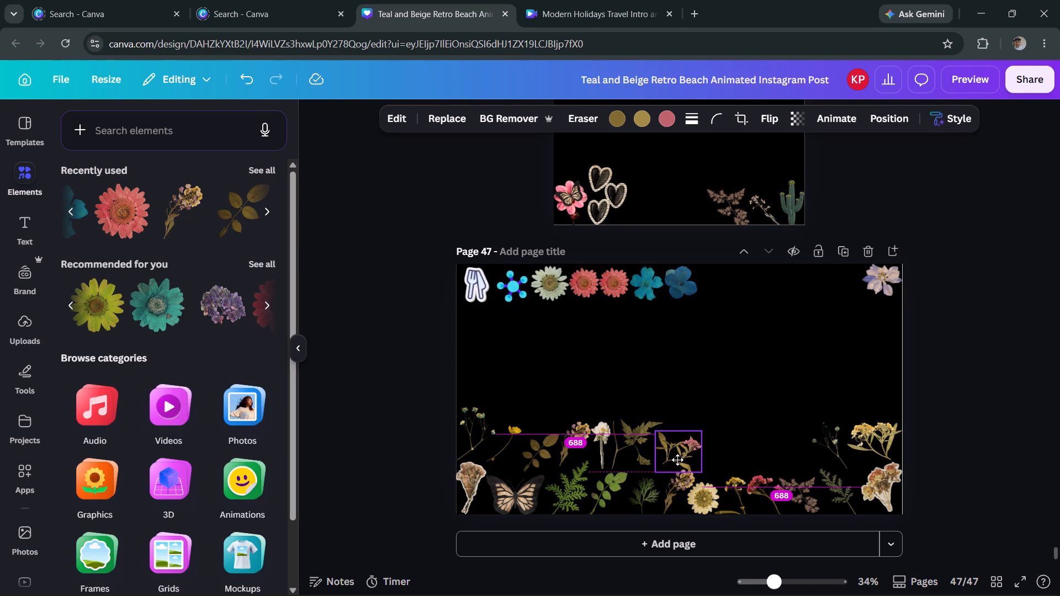
{"action": "left_click_drag", "start_coordinate": [677, 460], "coordinate": [676, 461]}
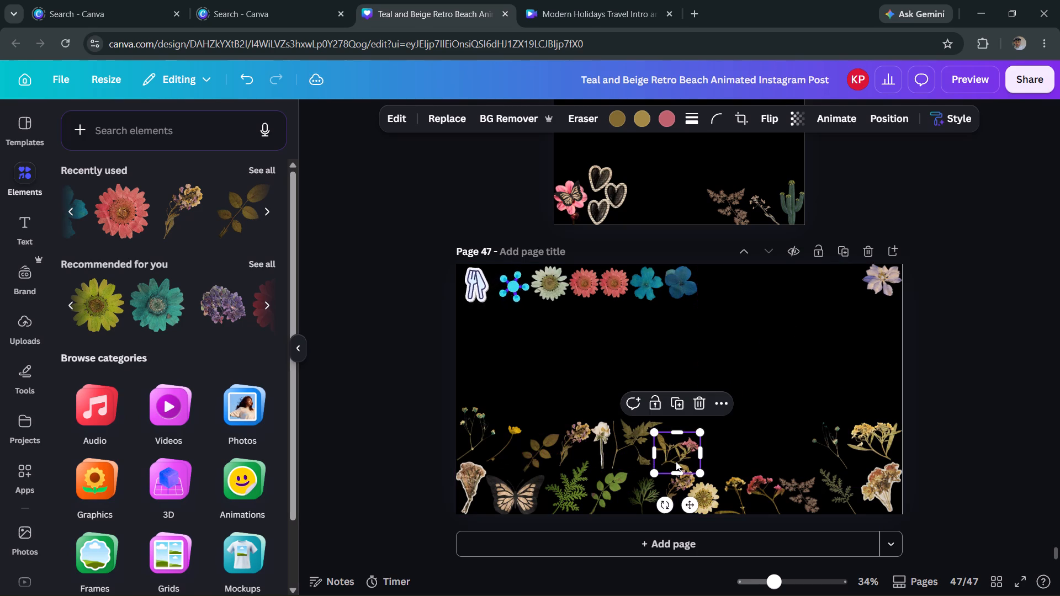
{"action": "left_click", "coordinate": [390, 446]}
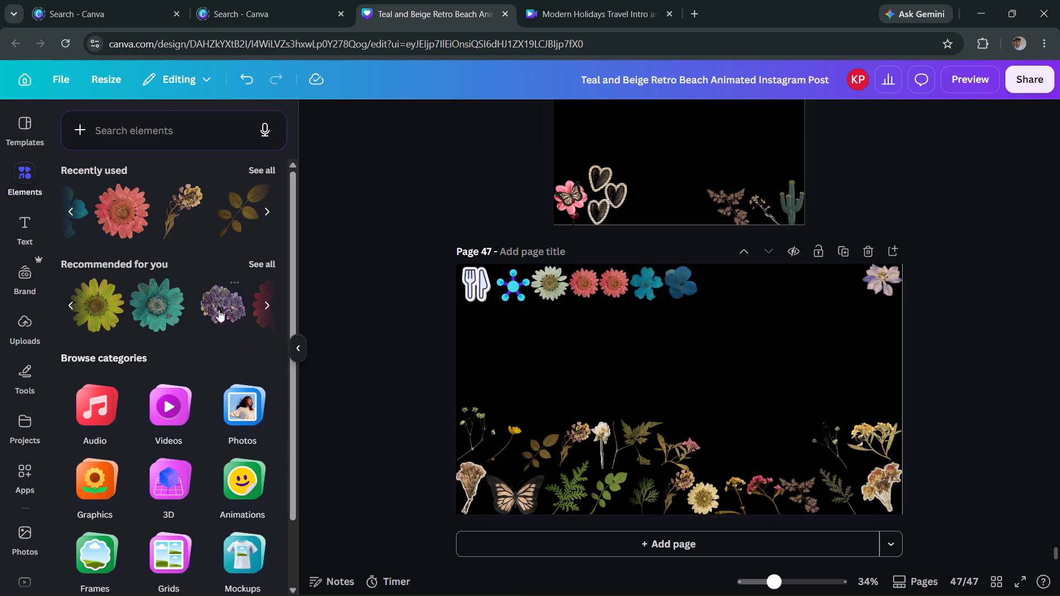
Add the purple pressed hydrangea cluster, shrink it, and place it right of the pink-blossom stem in the second row.
{"action": "left_click", "coordinate": [214, 303]}
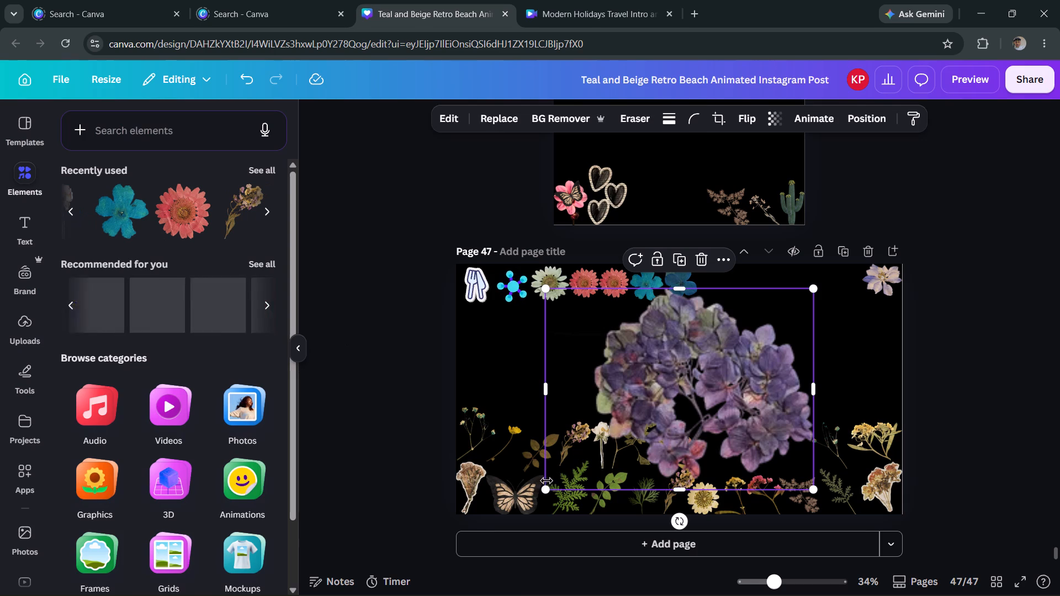
{"action": "left_click_drag", "start_coordinate": [544, 487], "coordinate": [757, 345]}
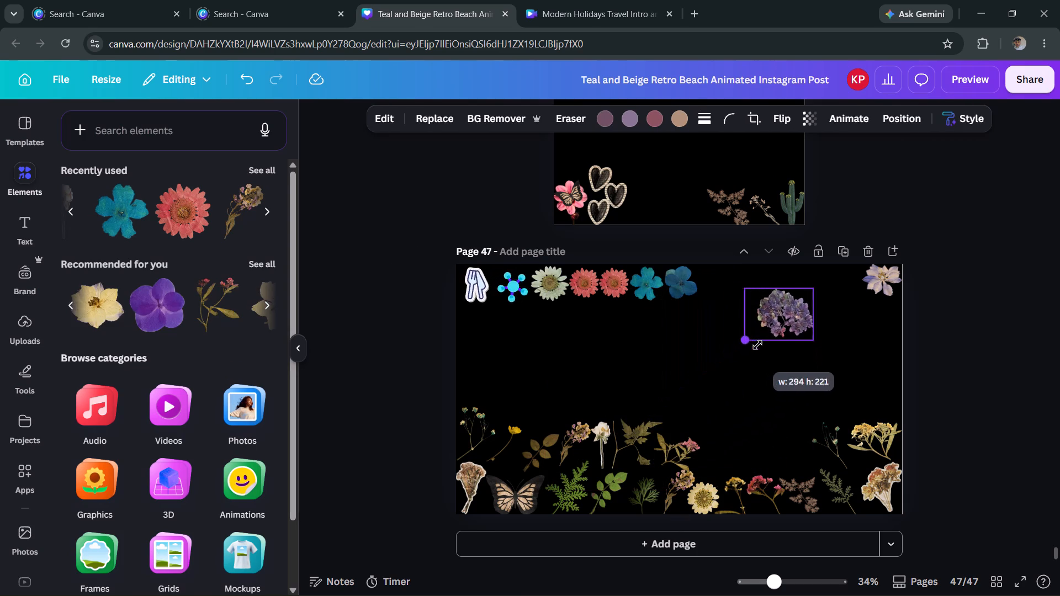
{"action": "left_click_drag", "start_coordinate": [757, 345], "coordinate": [777, 336]}
{"action": "left_click_drag", "start_coordinate": [796, 301], "coordinate": [794, 316]}
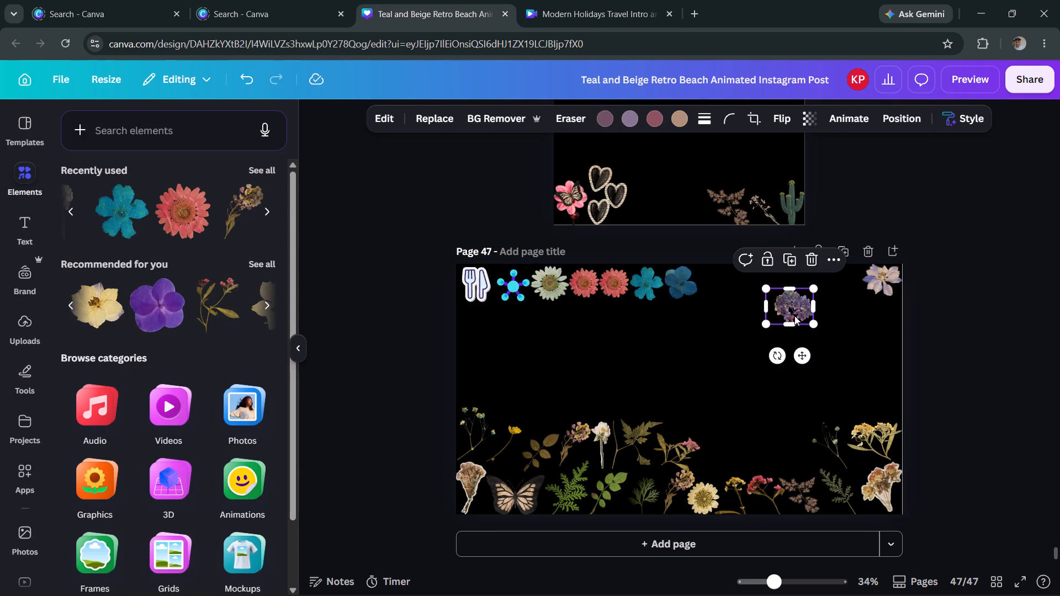
{"action": "left_click_drag", "start_coordinate": [794, 316], "coordinate": [727, 449]}
{"action": "left_click", "coordinate": [374, 381]}
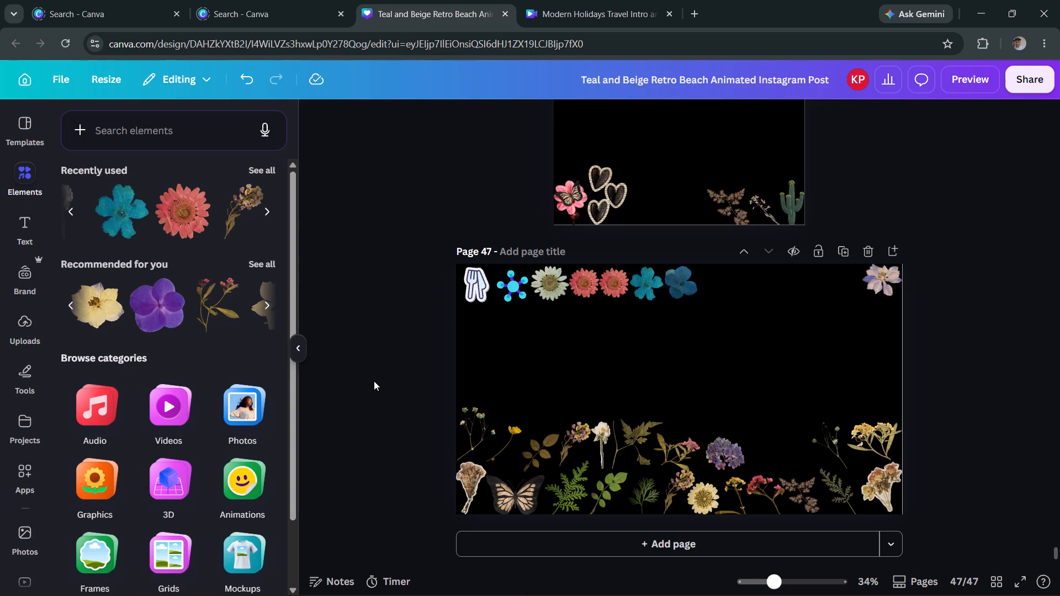
Add the dried red rose with stem, shrink it, and place it just left of the thin green-bud sprig in the second row.
{"action": "left_click", "coordinate": [267, 310]}
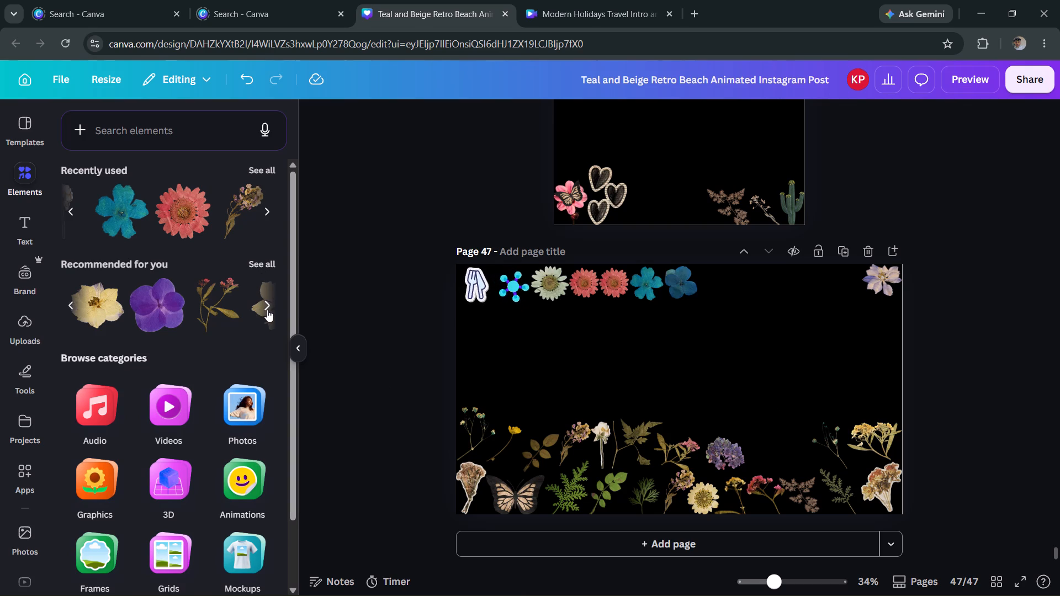
{"action": "left_click", "coordinate": [146, 304]}
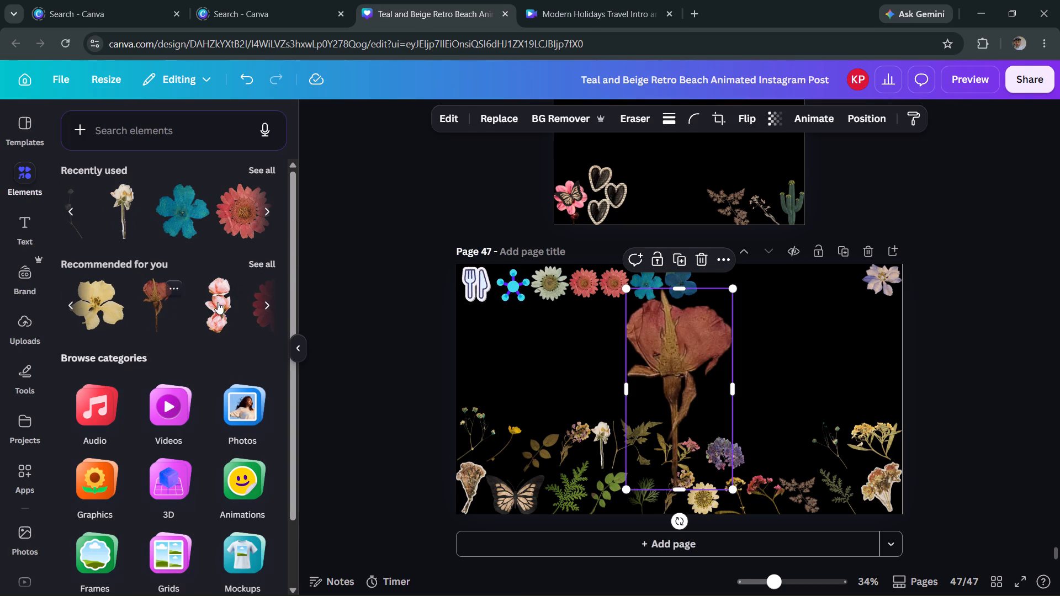
{"action": "left_click_drag", "start_coordinate": [625, 490], "coordinate": [677, 376]}
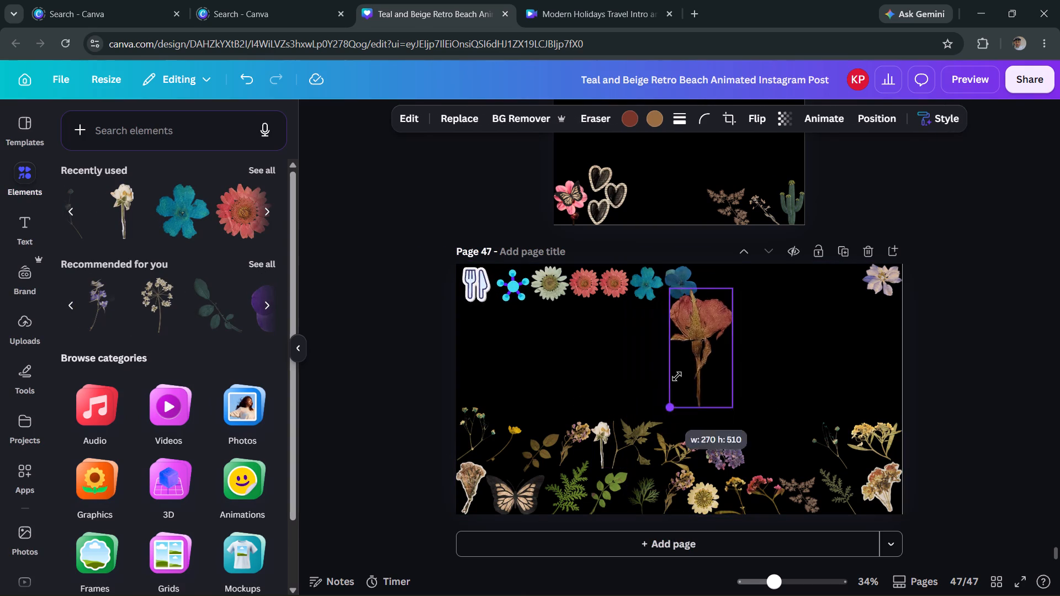
{"action": "left_click_drag", "start_coordinate": [677, 376], "coordinate": [702, 338]}
{"action": "left_click_drag", "start_coordinate": [714, 322], "coordinate": [734, 346]}
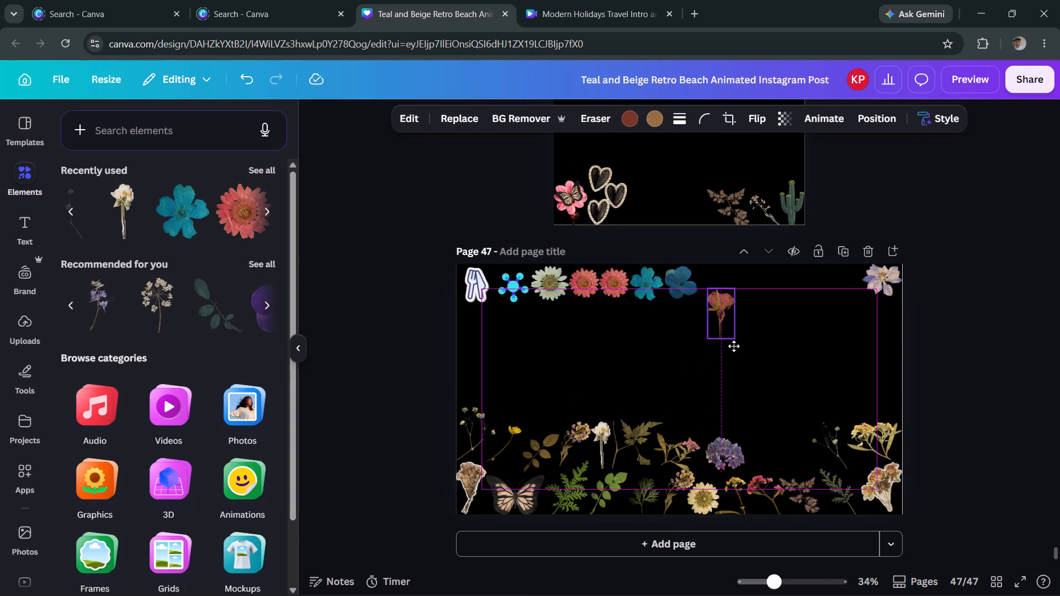
{"action": "left_click_drag", "start_coordinate": [734, 346], "coordinate": [797, 459]}
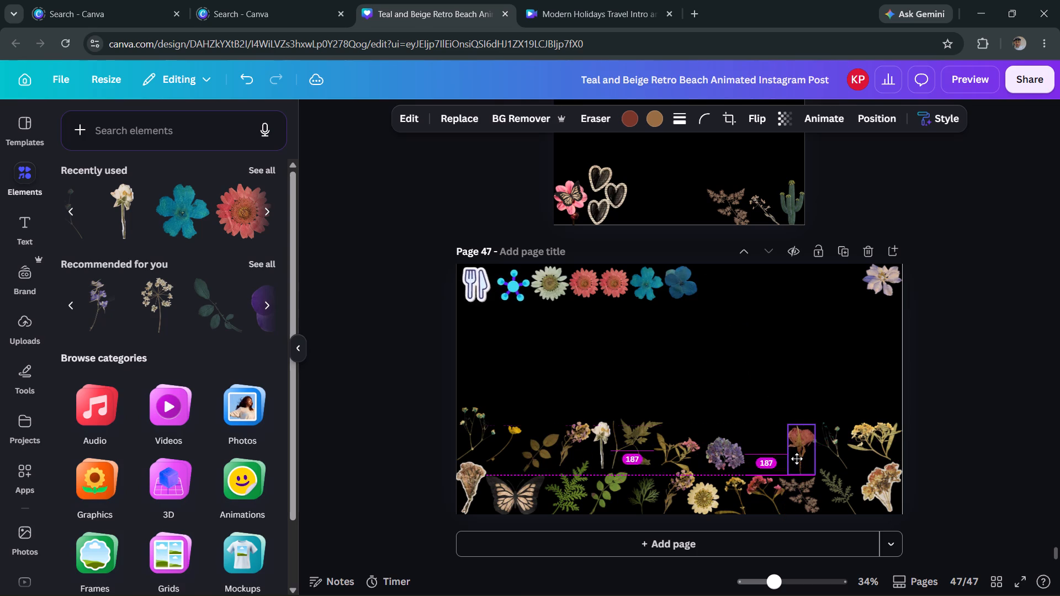
{"action": "left_click_drag", "start_coordinate": [797, 459], "coordinate": [797, 460]}
{"action": "left_click", "coordinate": [798, 451]}
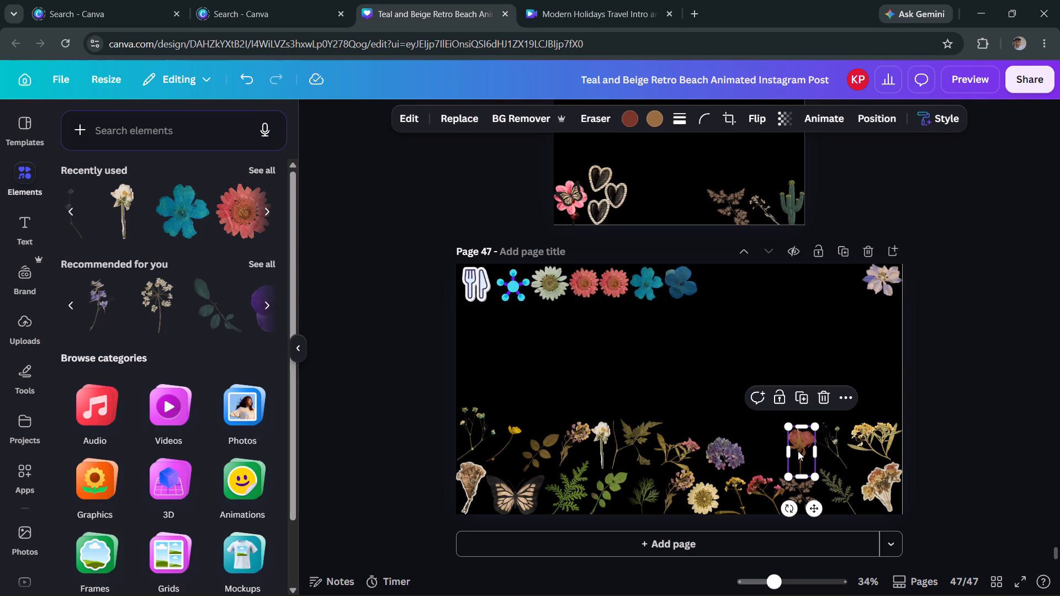
{"action": "left_click", "coordinate": [384, 379]}
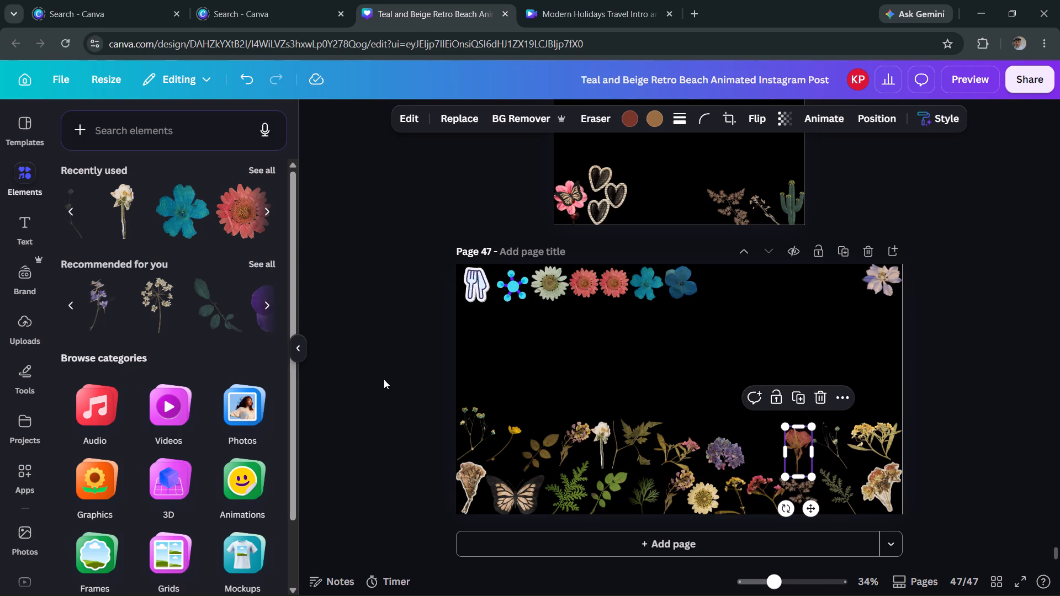
Add the white umbel flower stem, shrink it, and place it between the purple hydrangea and the red rose in the second row.
{"action": "left_click", "coordinate": [162, 305]}
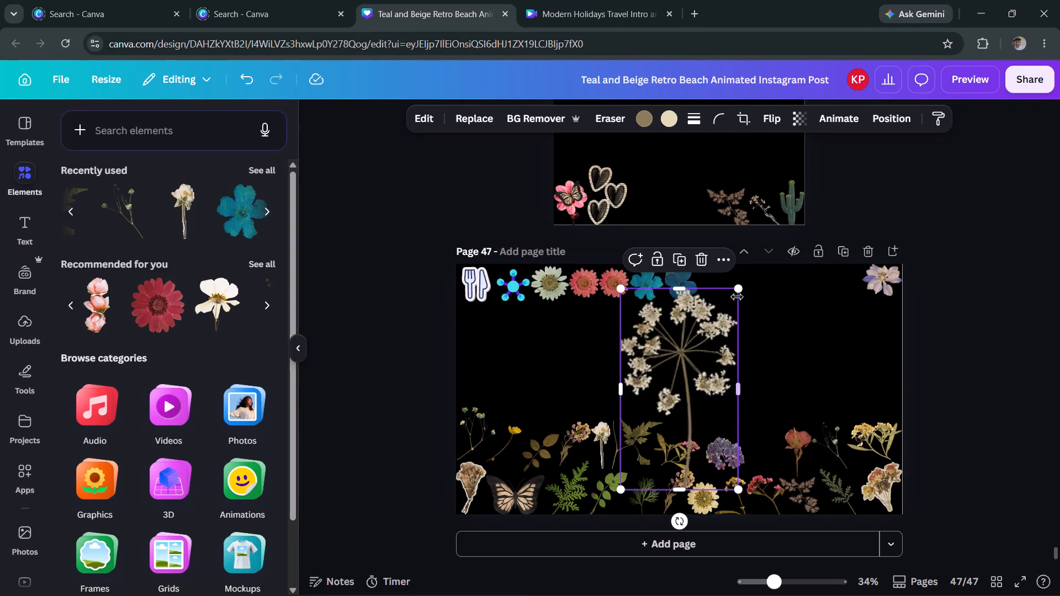
{"action": "left_click_drag", "start_coordinate": [739, 291], "coordinate": [659, 433]}
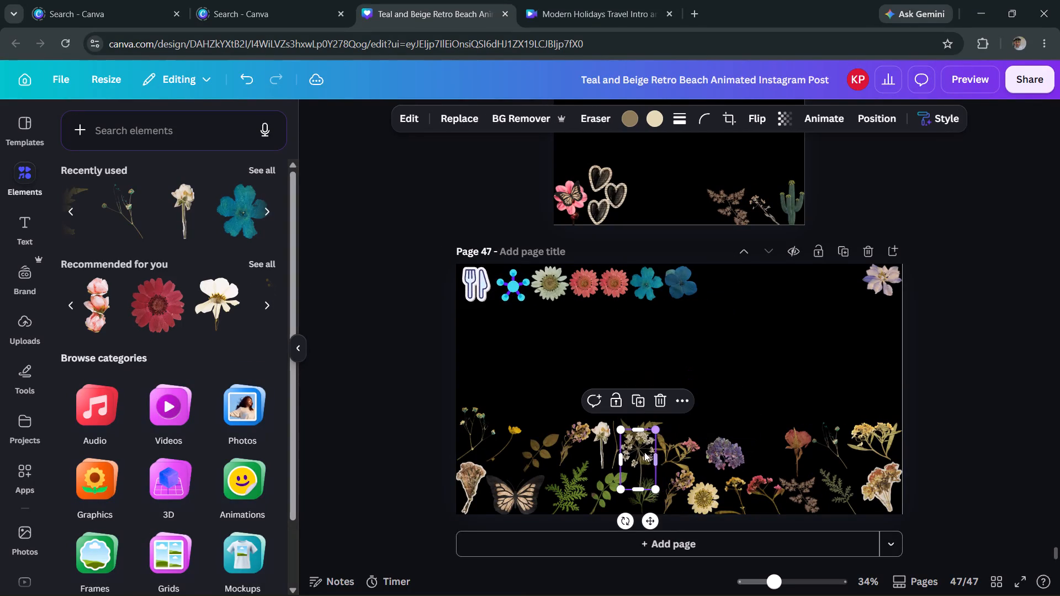
{"action": "left_click_drag", "start_coordinate": [640, 455], "coordinate": [772, 434]}
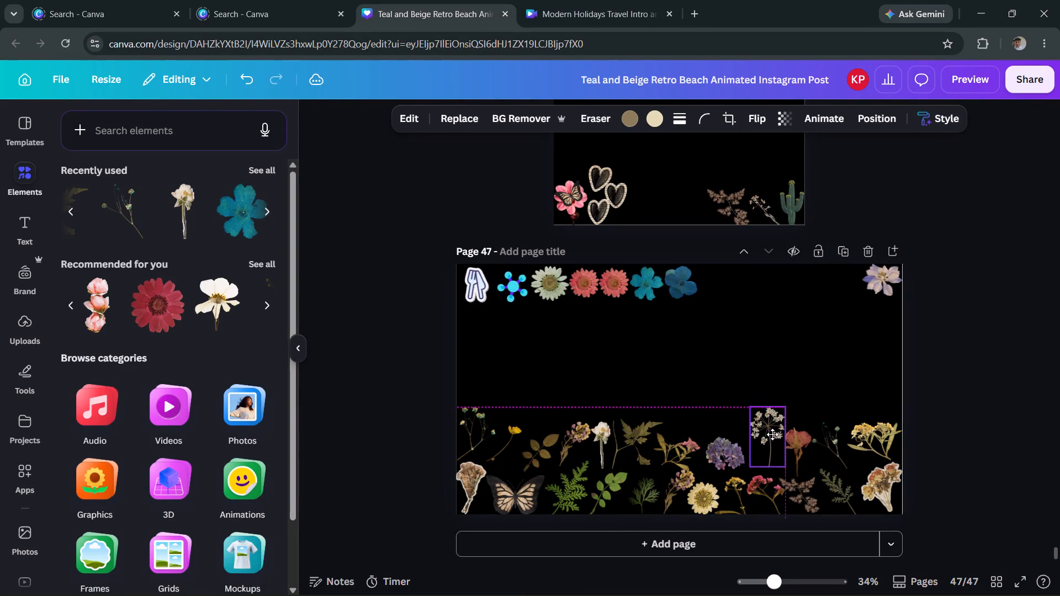
{"action": "left_click_drag", "start_coordinate": [772, 434], "coordinate": [771, 443]}
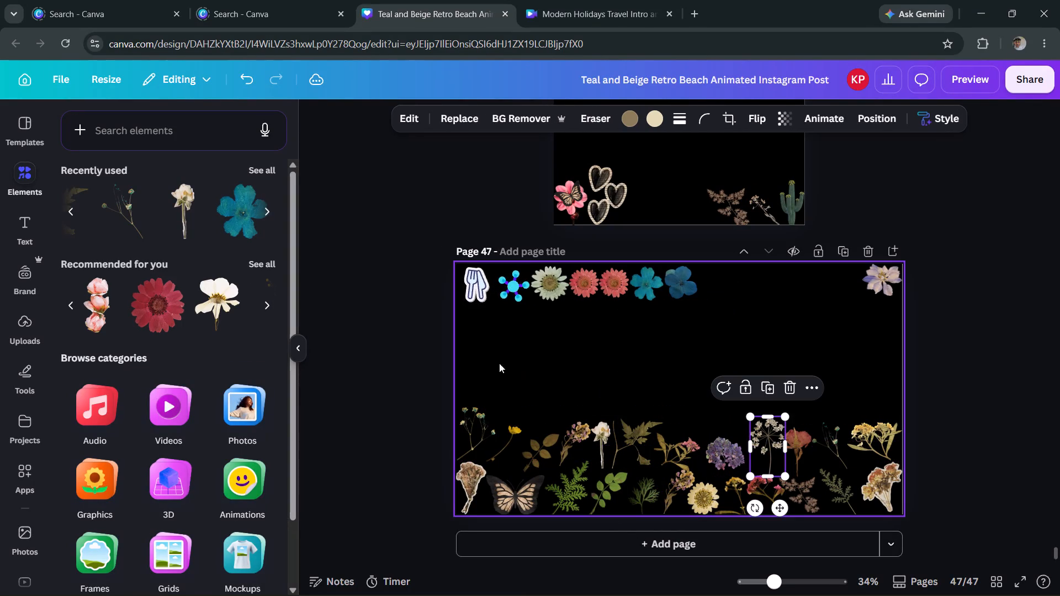
{"action": "left_click", "coordinate": [458, 360]}
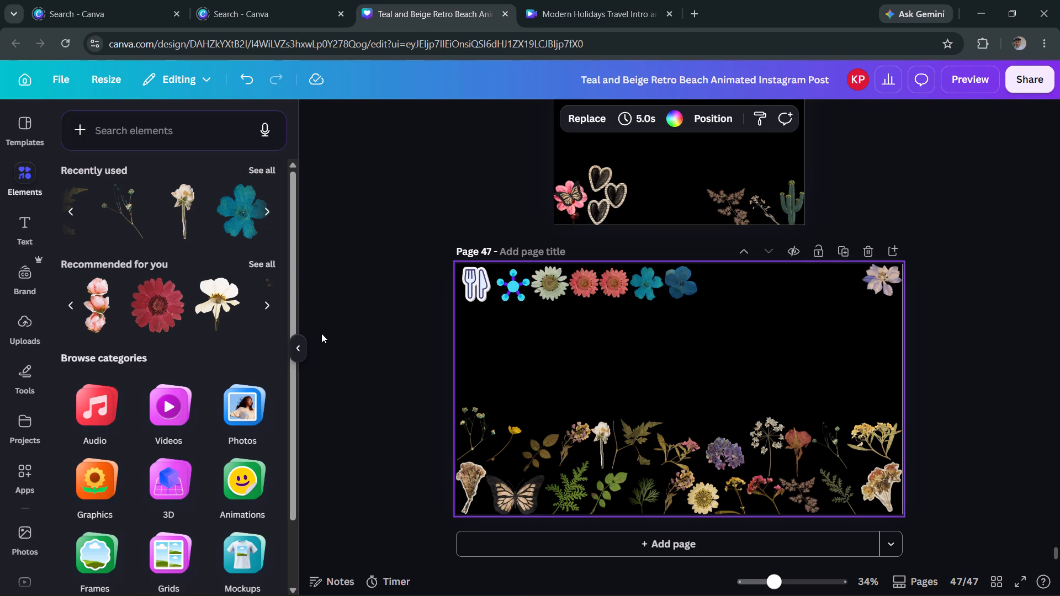
{"action": "double_click", "coordinate": [759, 436]}
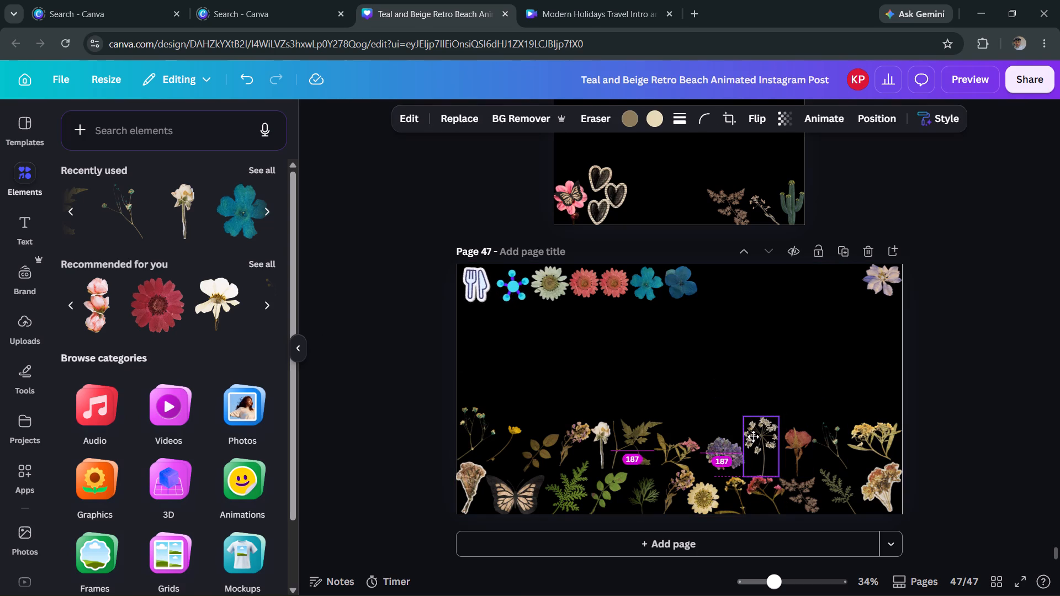
{"action": "left_click", "coordinate": [388, 375]}
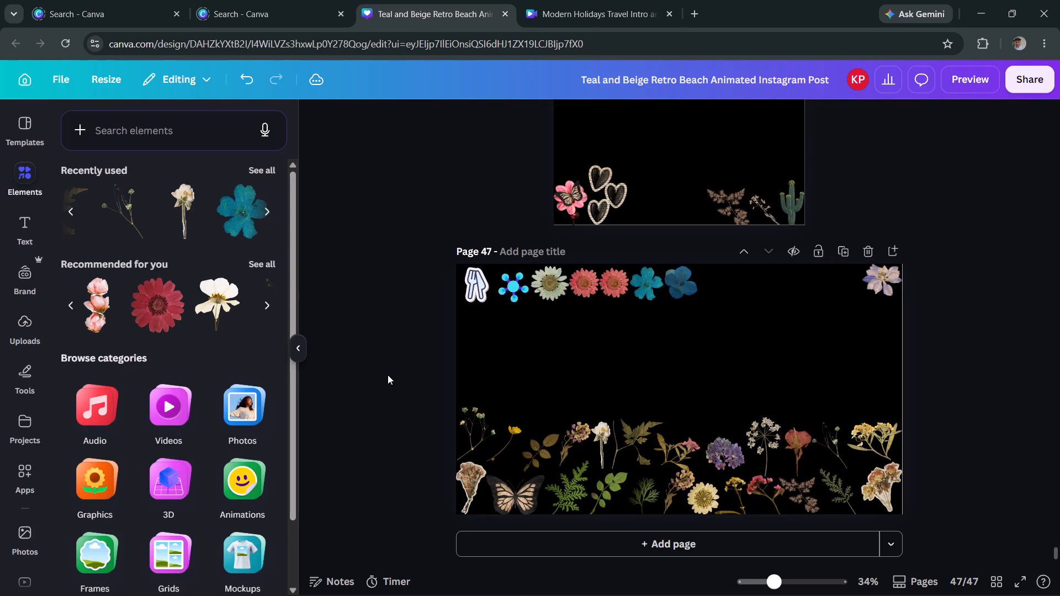
Add the sprig with round yellow blossoms, shrink it, and place it just above the yellow flower cluster near the page's right edge.
{"action": "left_click", "coordinate": [269, 305]}
{"action": "left_click", "coordinate": [188, 305]}
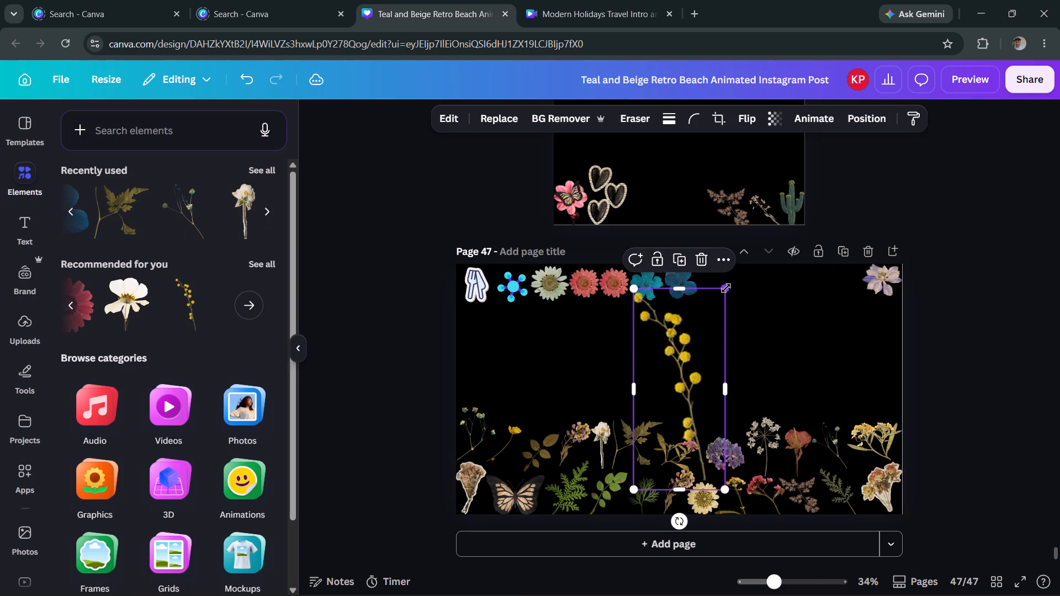
{"action": "left_click_drag", "start_coordinate": [726, 288], "coordinate": [662, 441]}
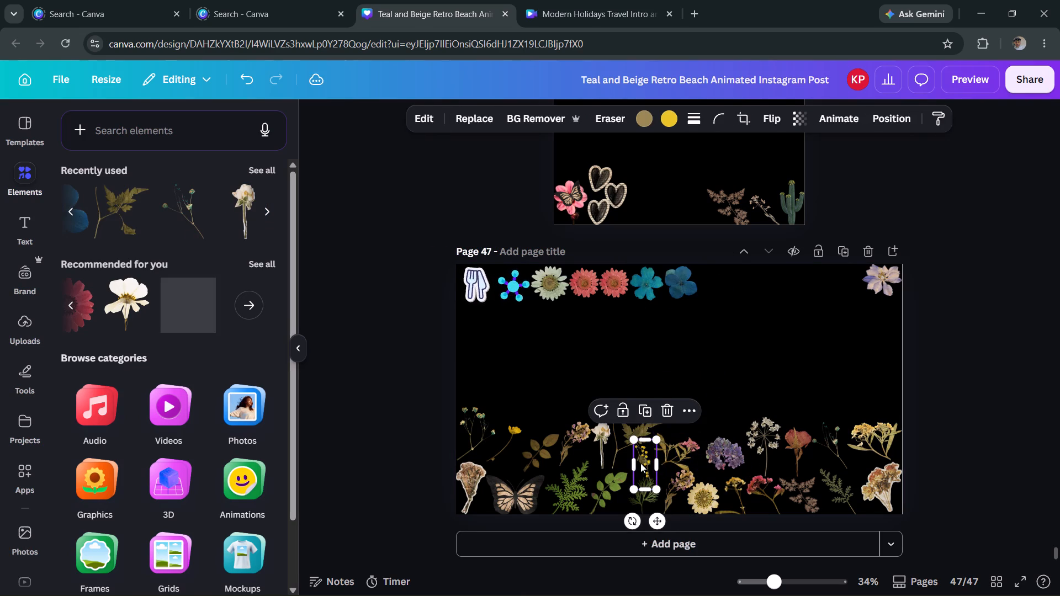
{"action": "left_click", "coordinate": [638, 466]}
{"action": "left_click_drag", "start_coordinate": [645, 464], "coordinate": [886, 393]}
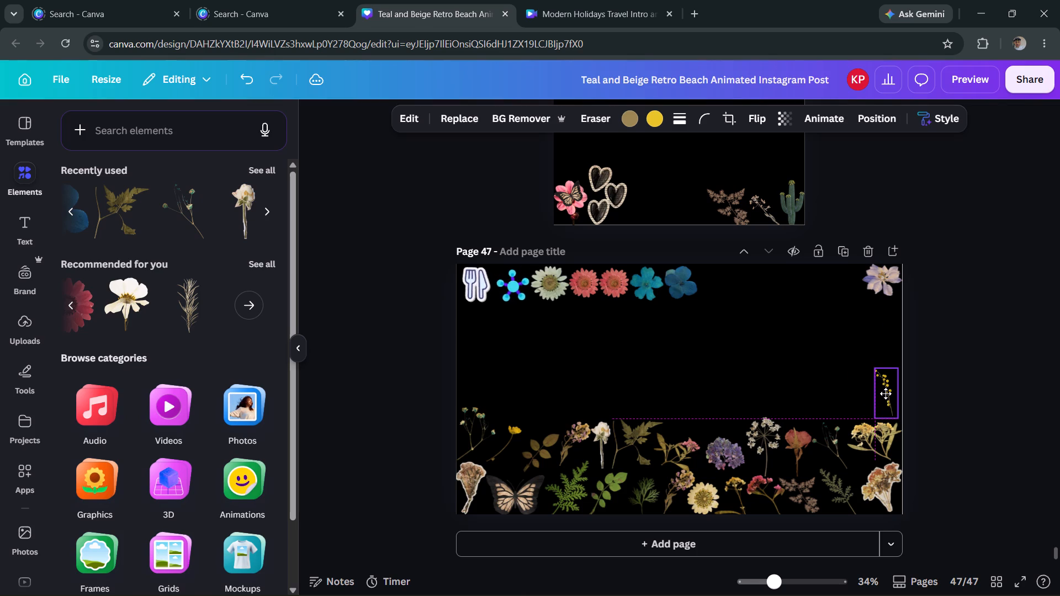
{"action": "left_click_drag", "start_coordinate": [886, 393], "coordinate": [888, 397]}
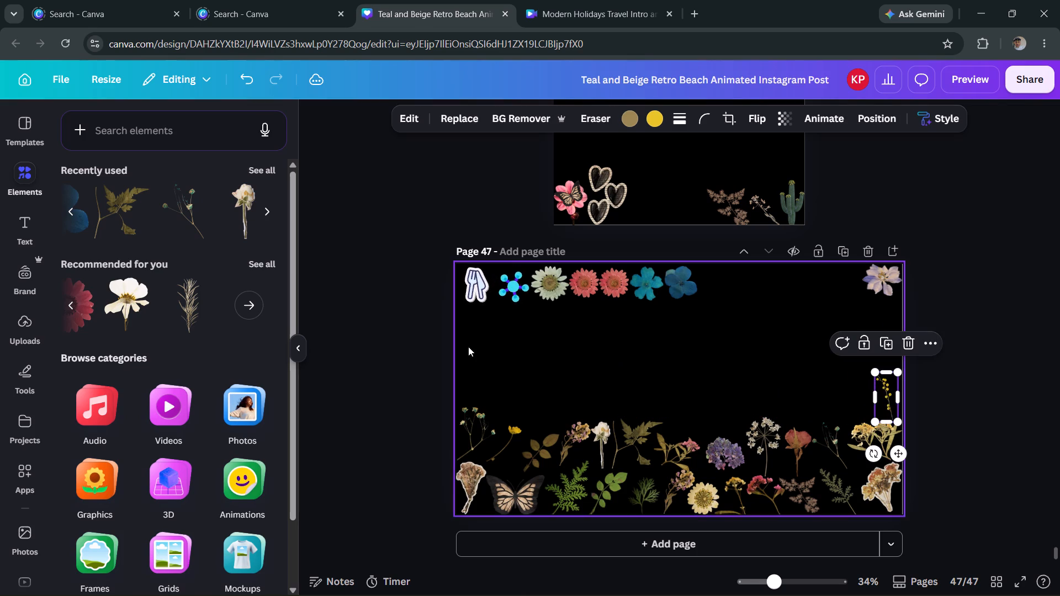
{"action": "left_click", "coordinate": [350, 353]}
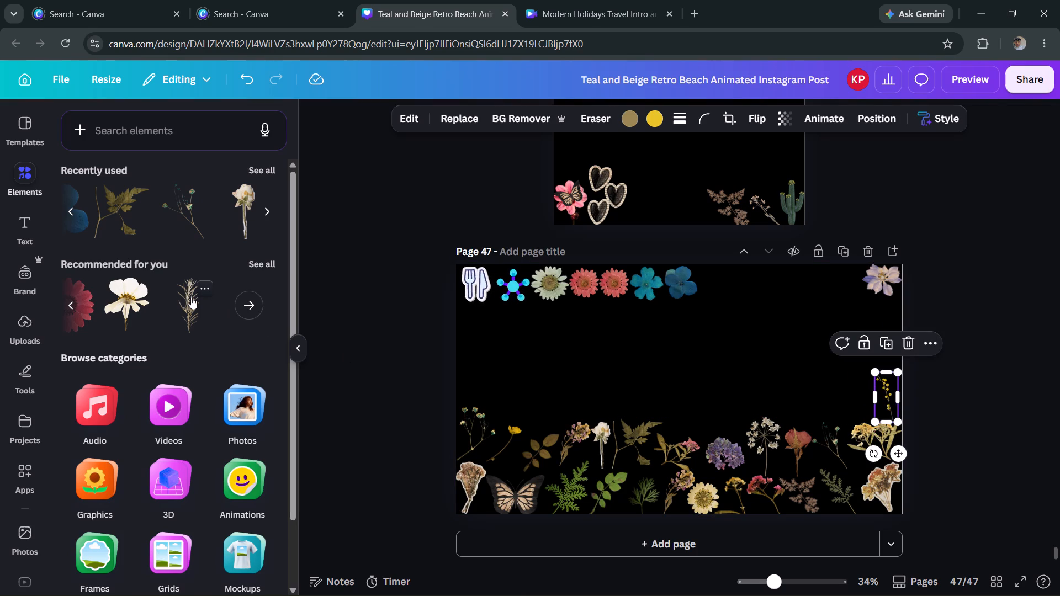
Add the pale needle-leaved sprig, shrink it, and place it just above the purple hydrangea cluster.
{"action": "left_click", "coordinate": [191, 297]}
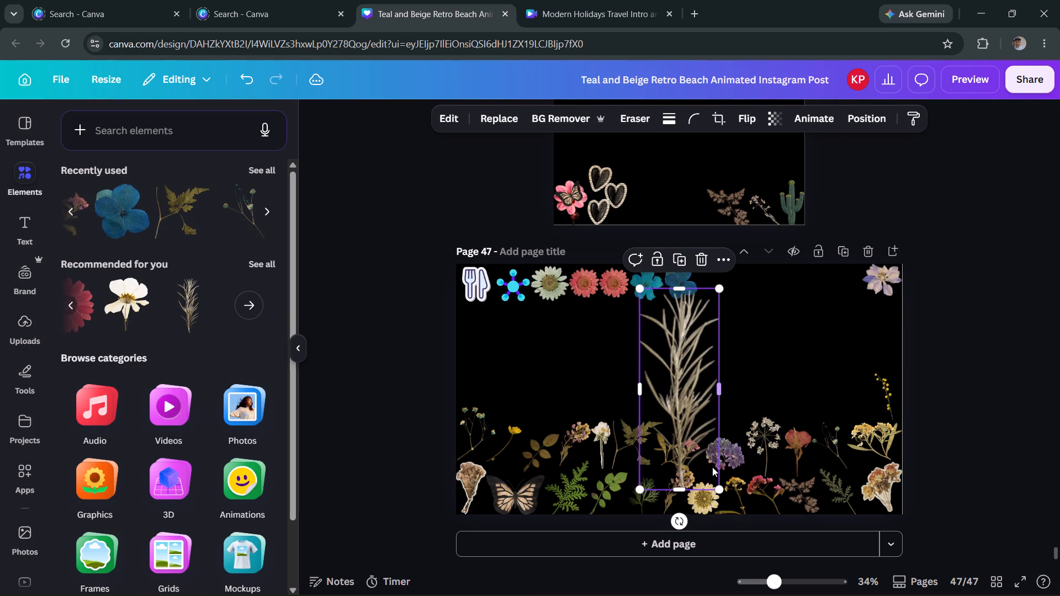
{"action": "left_click_drag", "start_coordinate": [720, 492], "coordinate": [680, 360]}
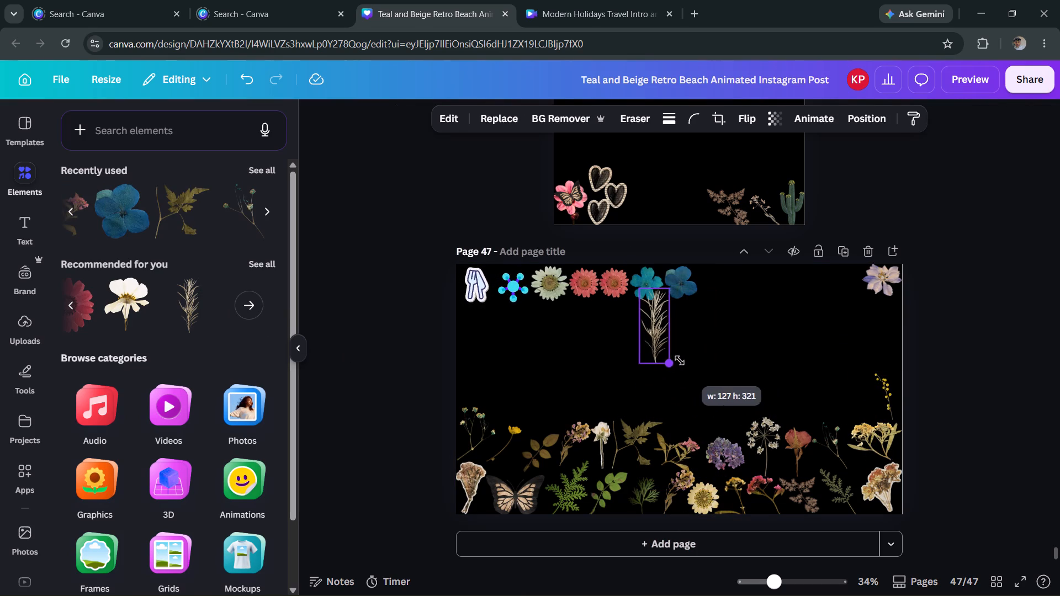
{"action": "left_click_drag", "start_coordinate": [645, 322], "coordinate": [558, 376]}
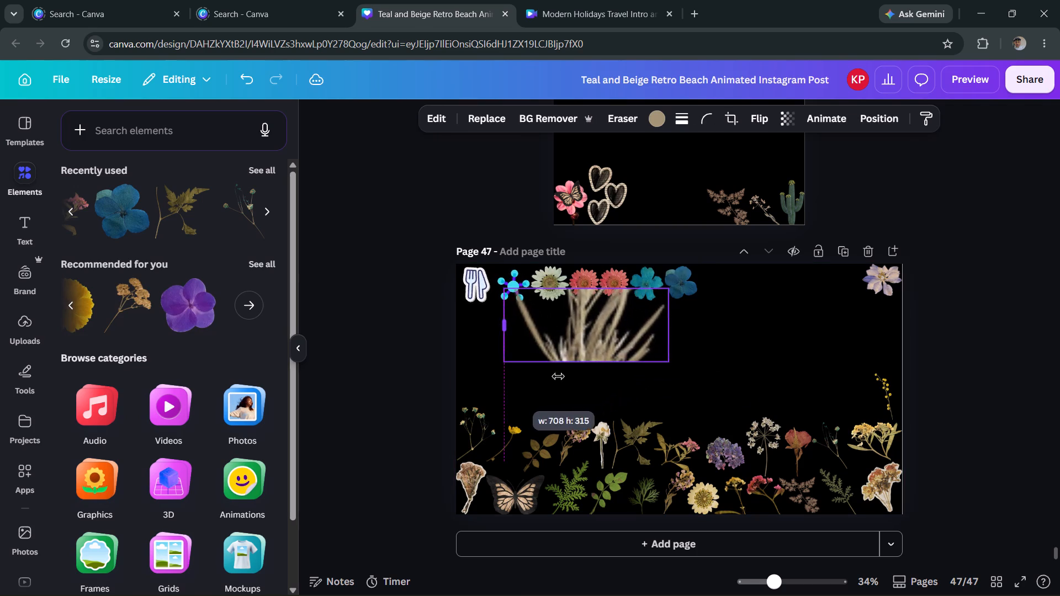
{"action": "left_click_drag", "start_coordinate": [558, 376], "coordinate": [643, 365]}
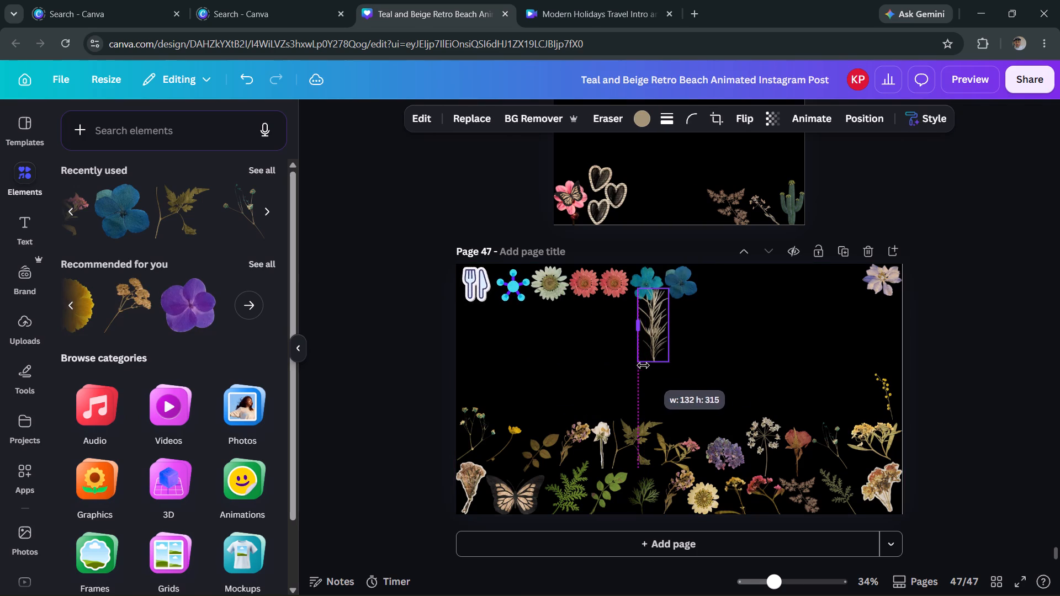
{"action": "left_click_drag", "start_coordinate": [643, 365], "coordinate": [645, 365]}
{"action": "left_click_drag", "start_coordinate": [649, 337], "coordinate": [718, 398]}
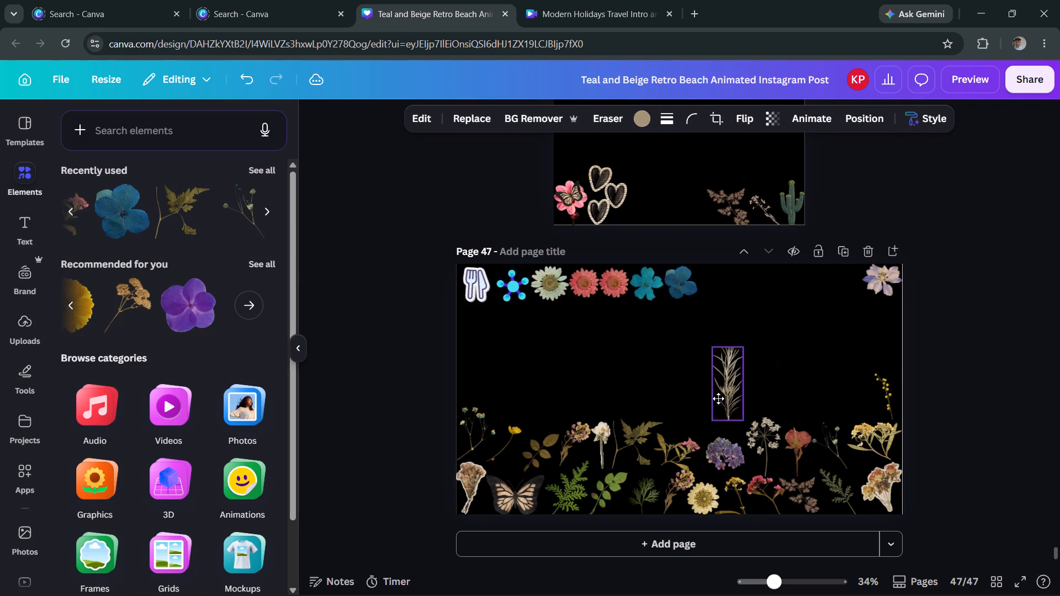
{"action": "left_click_drag", "start_coordinate": [718, 398], "coordinate": [727, 412]}
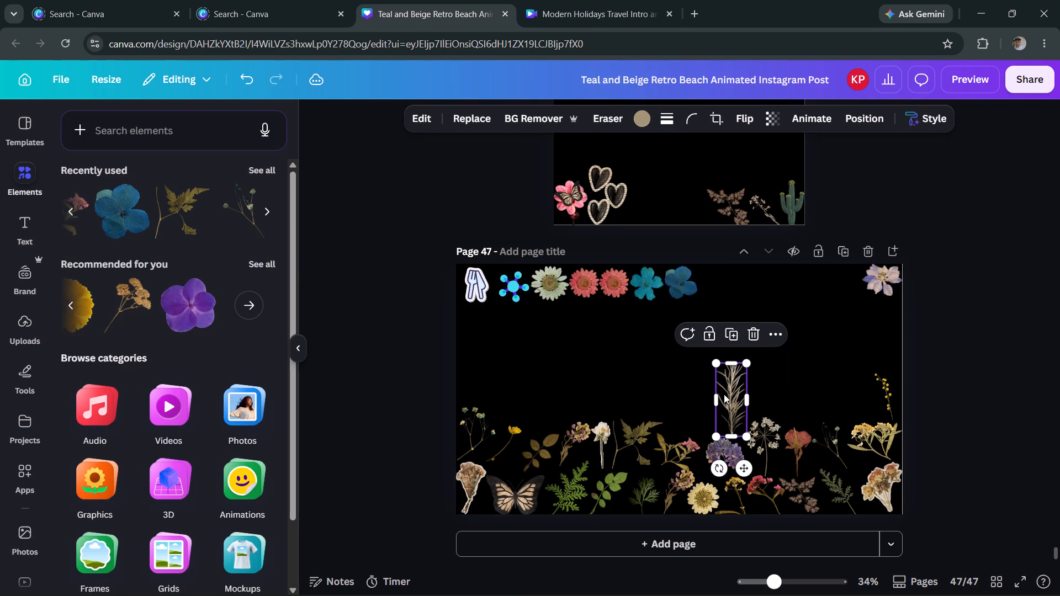
{"action": "left_click_drag", "start_coordinate": [717, 364], "coordinate": [727, 383]}
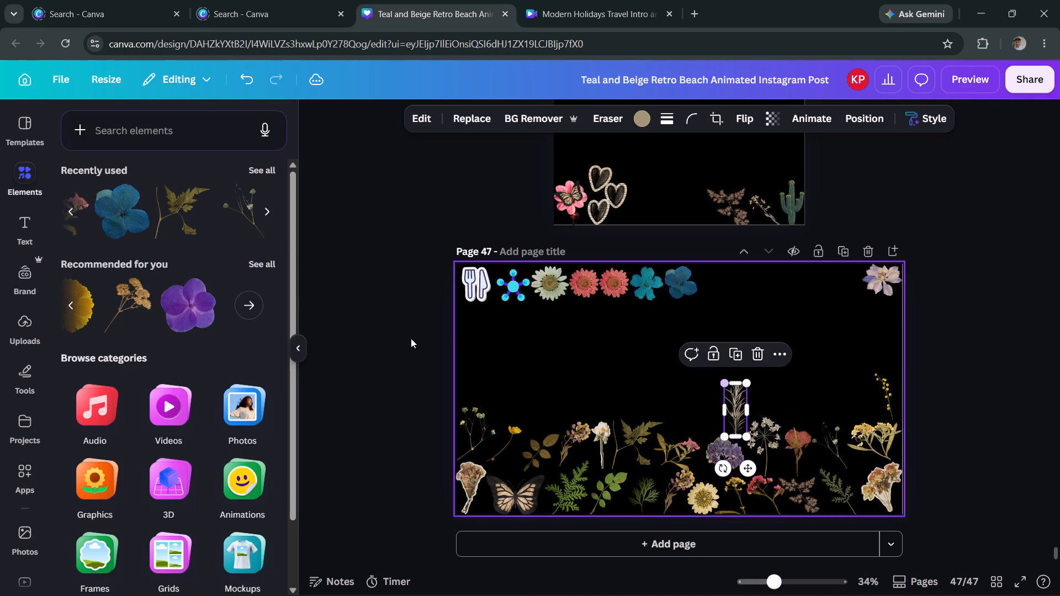
{"action": "left_click", "coordinate": [407, 338]}
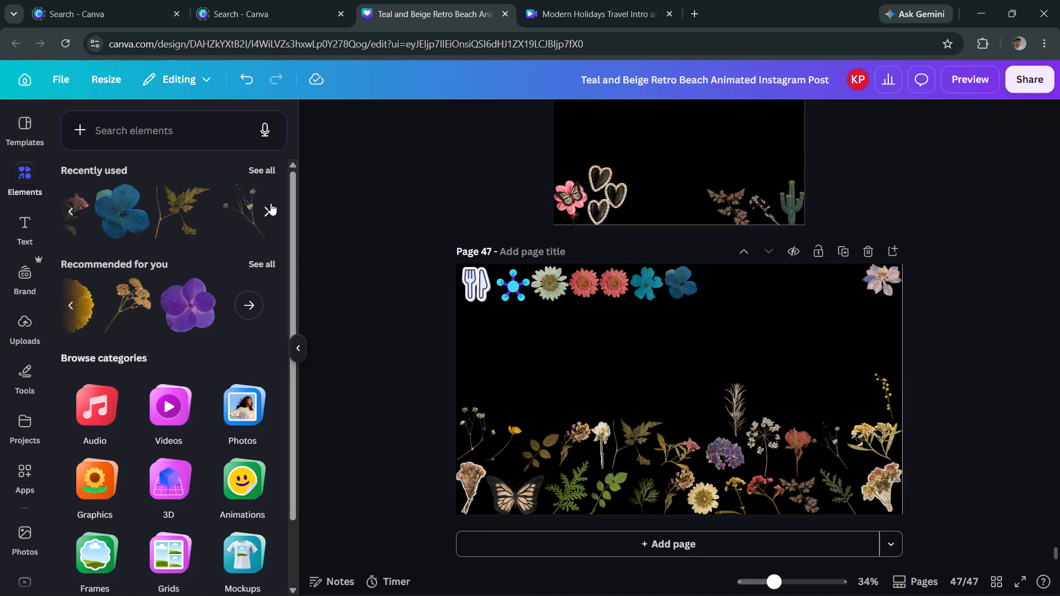
Add the three-hearts paper cut-out from the recently used elements, shrink it, and place it at page 47's left edge below the cutlery sticker.
{"action": "left_click", "coordinate": [268, 209]}
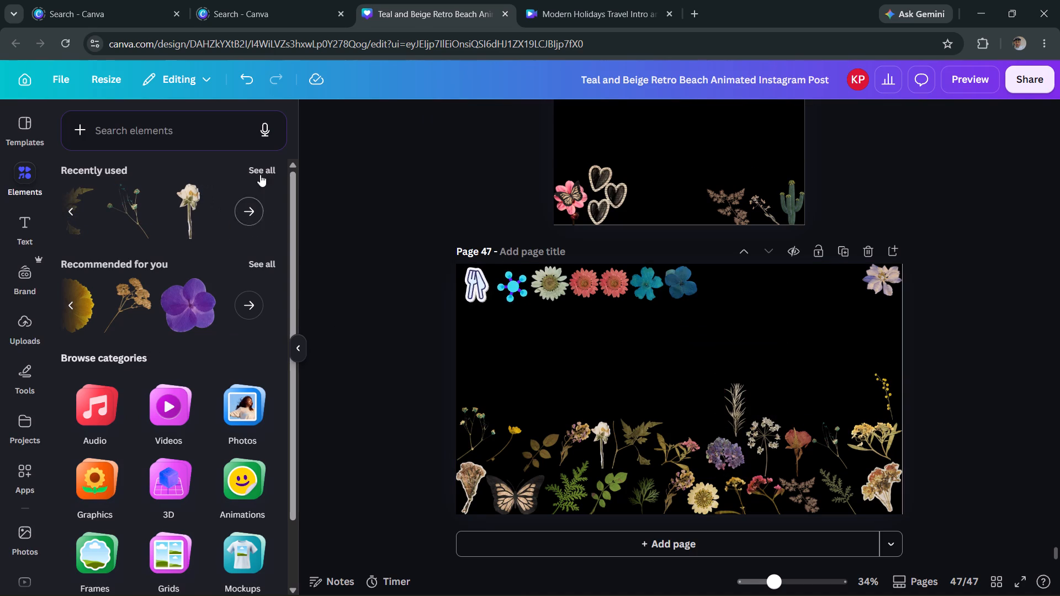
{"action": "left_click", "coordinate": [262, 167]}
{"action": "scroll", "coordinate": [221, 263], "scroll_direction": "down", "scroll_amount": 6}
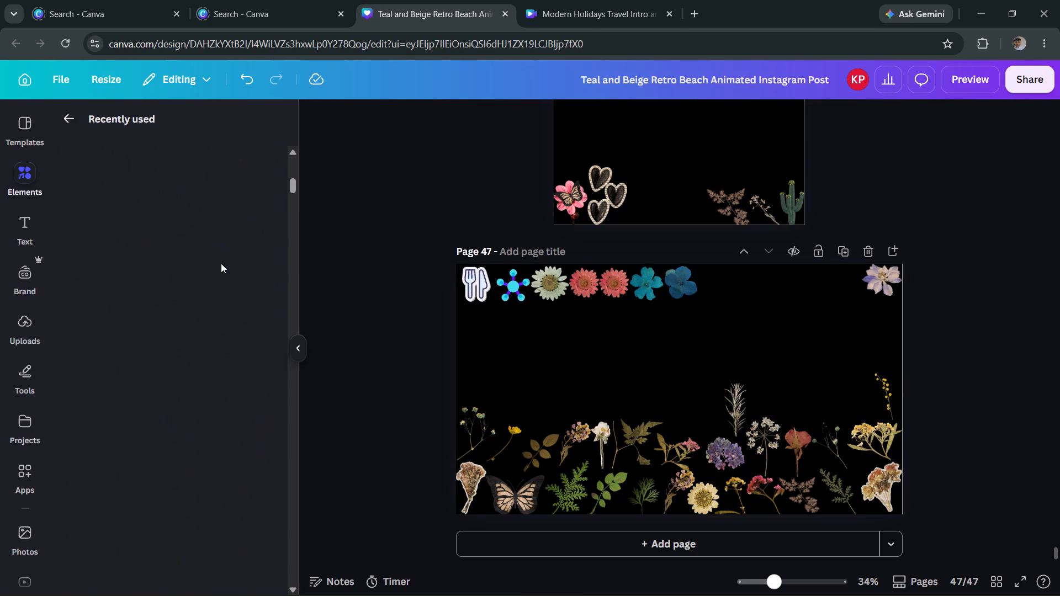
{"action": "scroll", "coordinate": [221, 263], "scroll_direction": "up", "scroll_amount": 2}
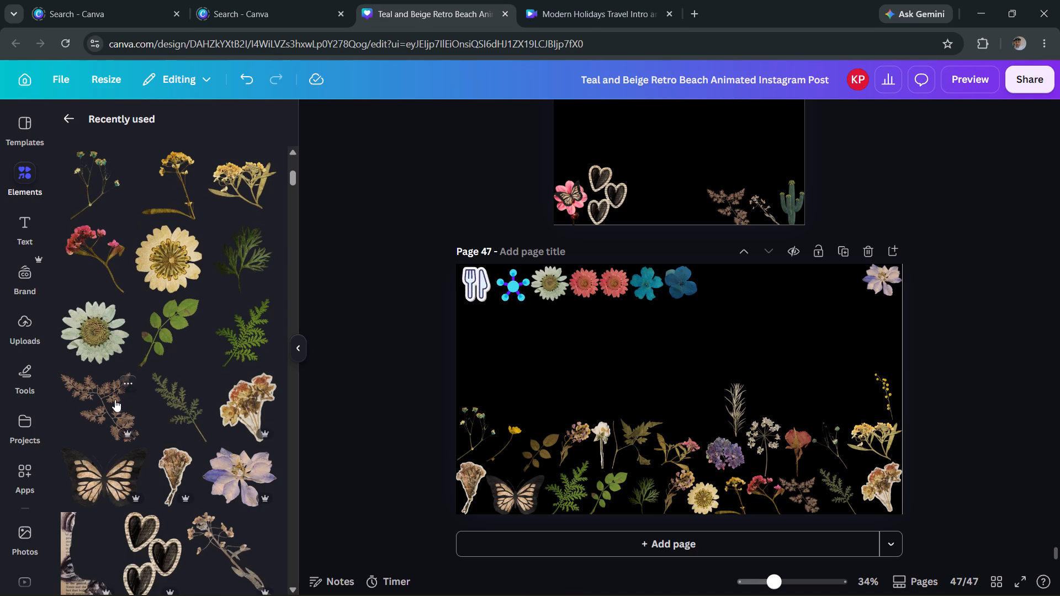
{"action": "left_click", "coordinate": [149, 550]}
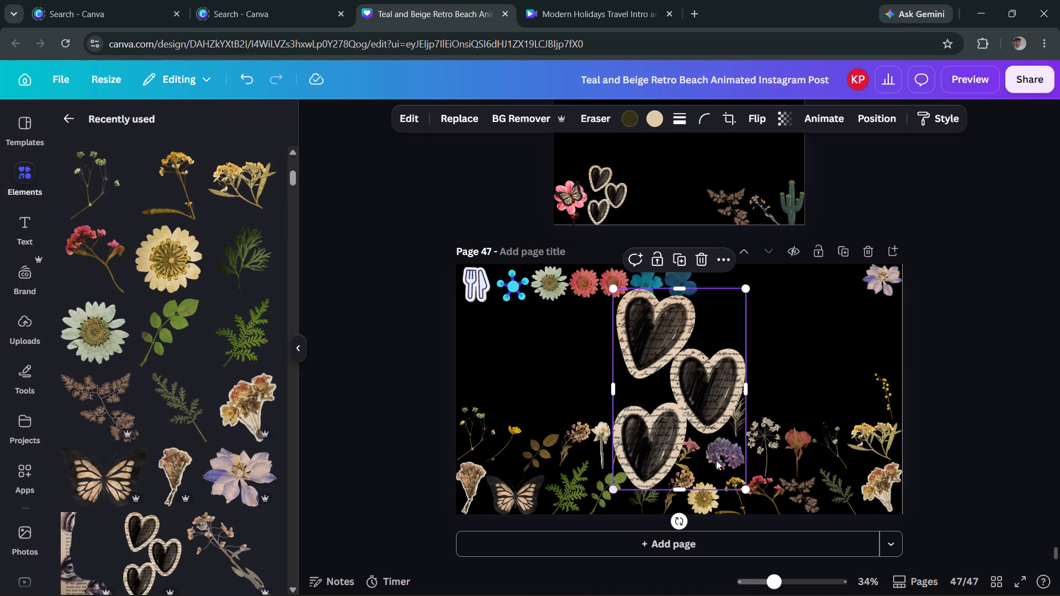
{"action": "left_click_drag", "start_coordinate": [743, 488], "coordinate": [735, 477]}
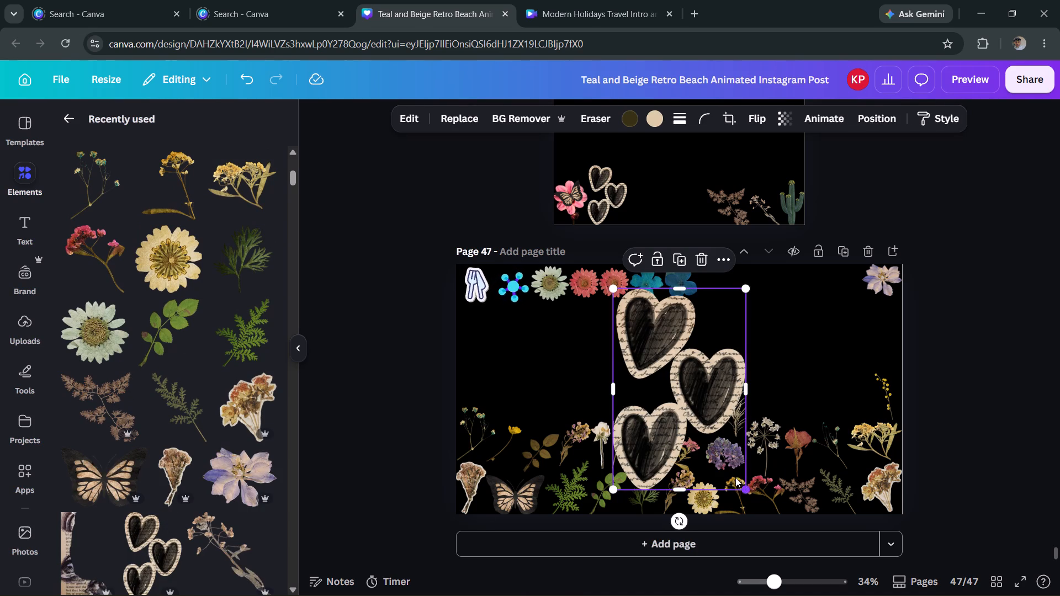
{"action": "left_click_drag", "start_coordinate": [735, 477], "coordinate": [640, 347]}
{"action": "left_click_drag", "start_coordinate": [632, 312], "coordinate": [483, 332]}
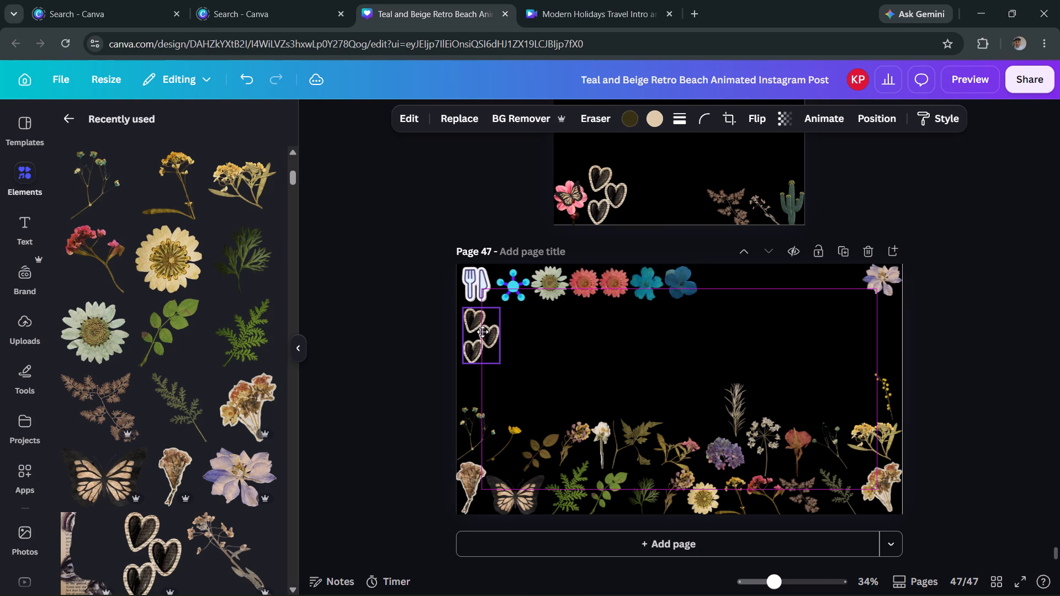
{"action": "left_click_drag", "start_coordinate": [483, 332], "coordinate": [475, 331]}
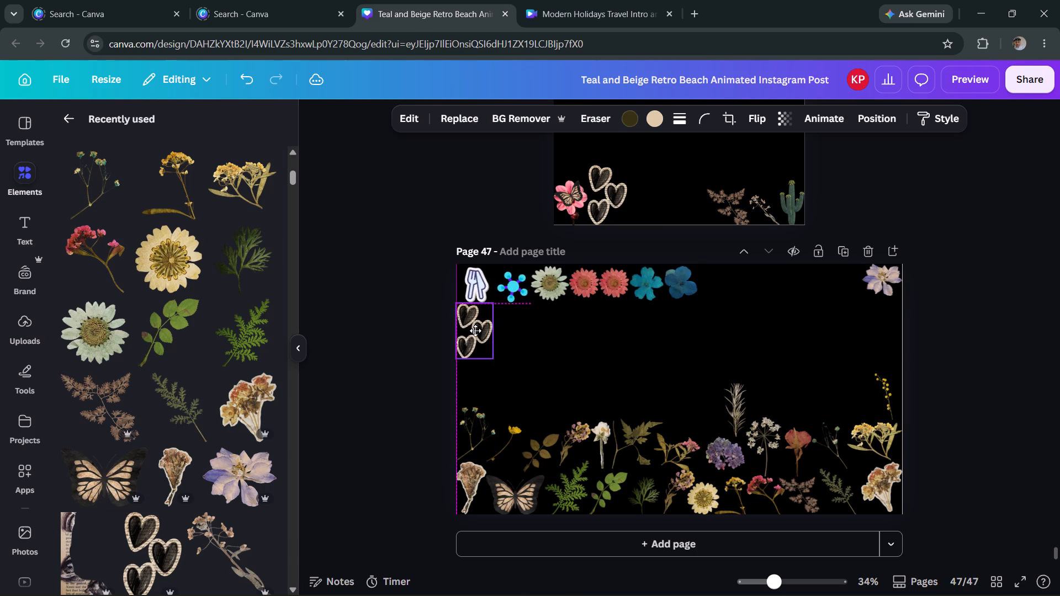
{"action": "left_click_drag", "start_coordinate": [475, 331], "coordinate": [477, 331]}
Add the bright green fern sprig and place it at the page's left edge, directly below the three paper hearts.
{"action": "left_click", "coordinate": [232, 342]}
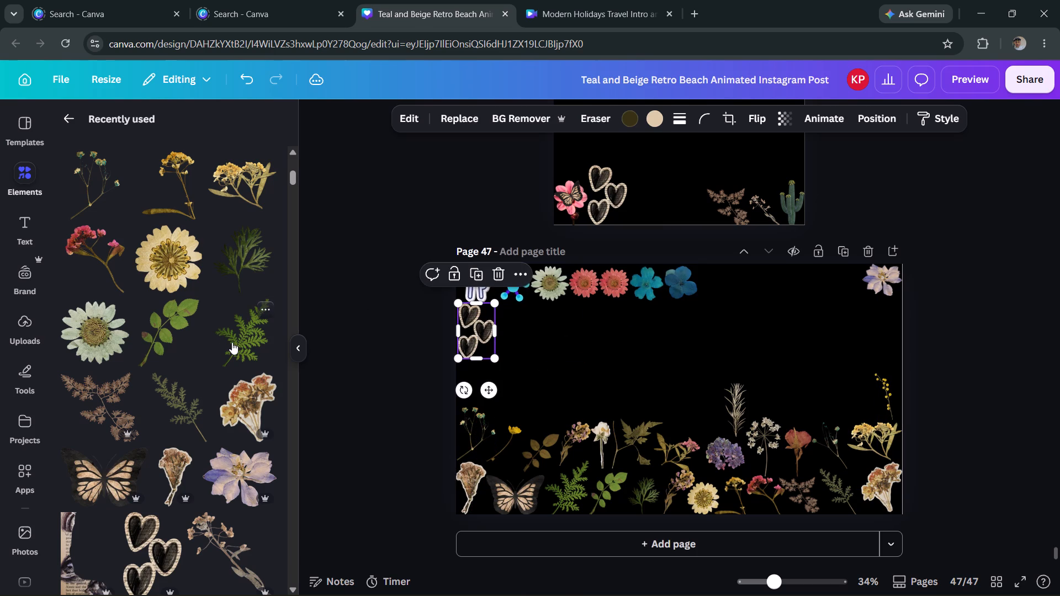
{"action": "left_click_drag", "start_coordinate": [681, 398], "coordinate": [549, 396]}
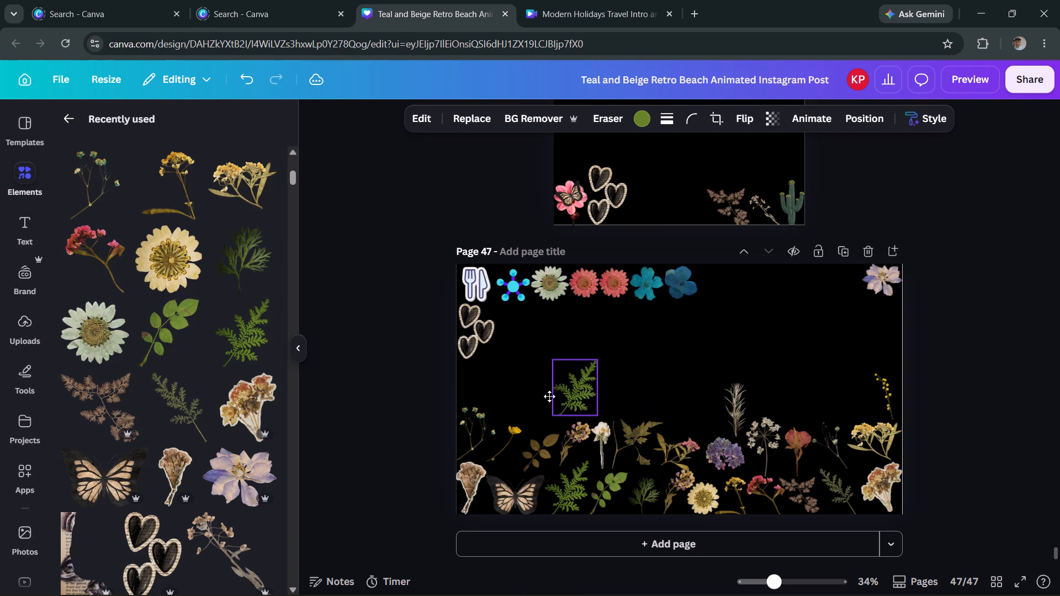
{"action": "left_click_drag", "start_coordinate": [549, 396], "coordinate": [483, 385]}
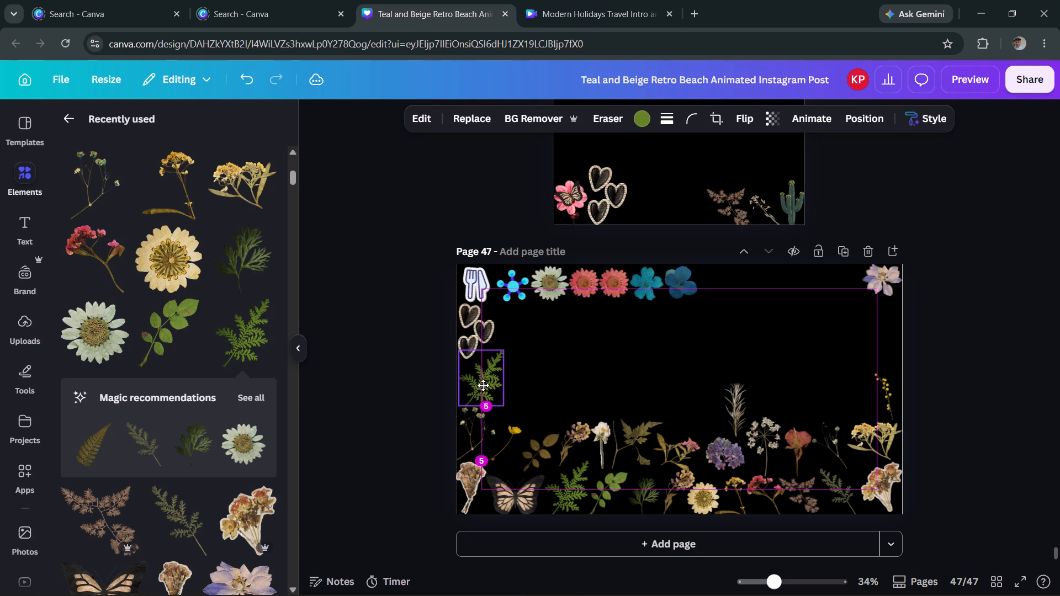
{"action": "left_click_drag", "start_coordinate": [483, 385], "coordinate": [481, 387]}
{"action": "left_click", "coordinate": [363, 361]}
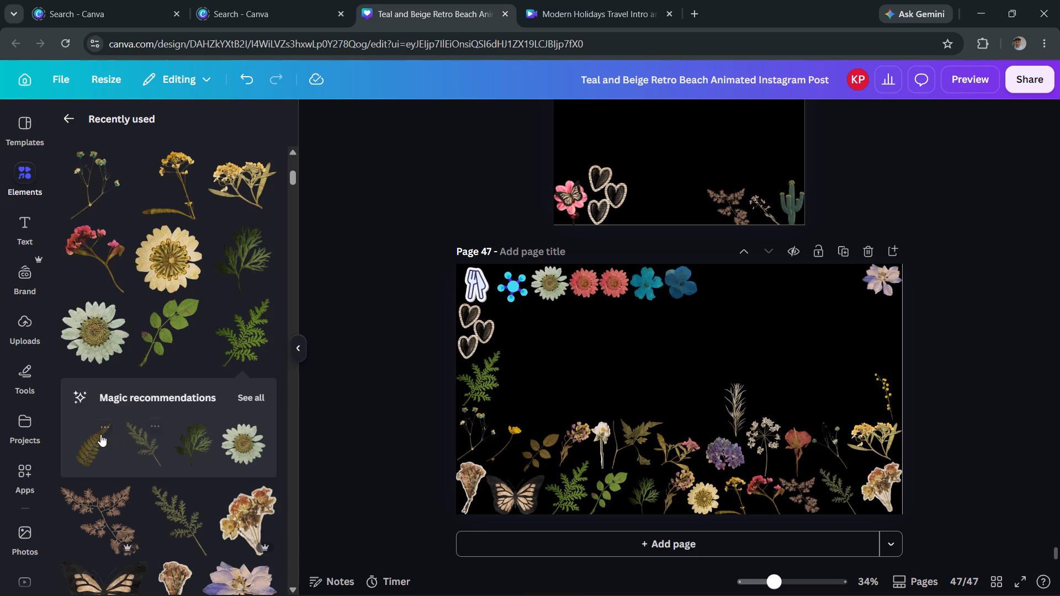
Add the small dark green feathery leaf and place it just right of the fern sprig, above the small yellow flower.
{"action": "left_click", "coordinate": [194, 444]}
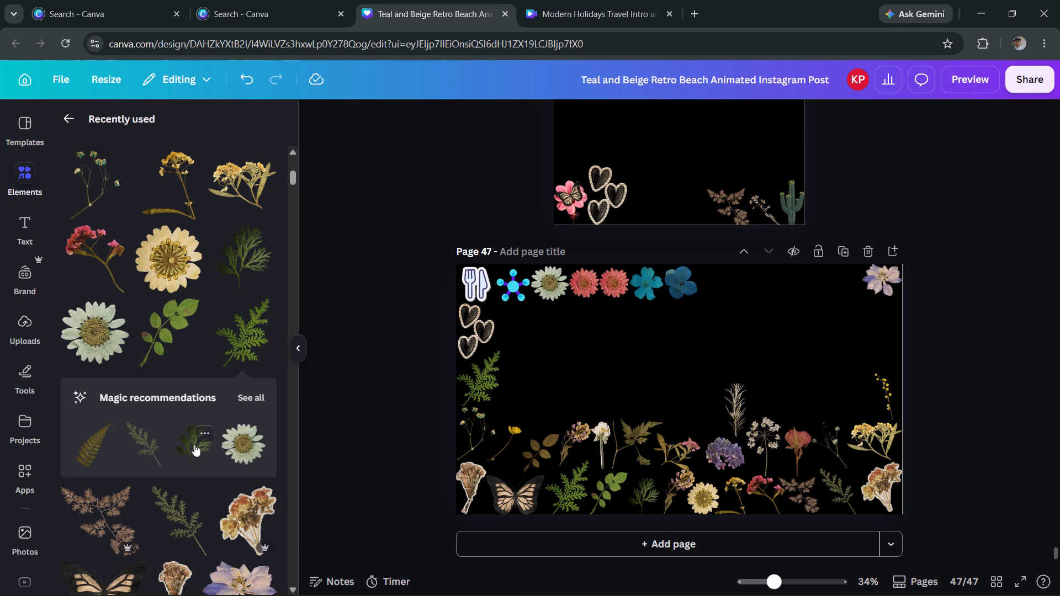
{"action": "left_click_drag", "start_coordinate": [683, 383], "coordinate": [563, 397]}
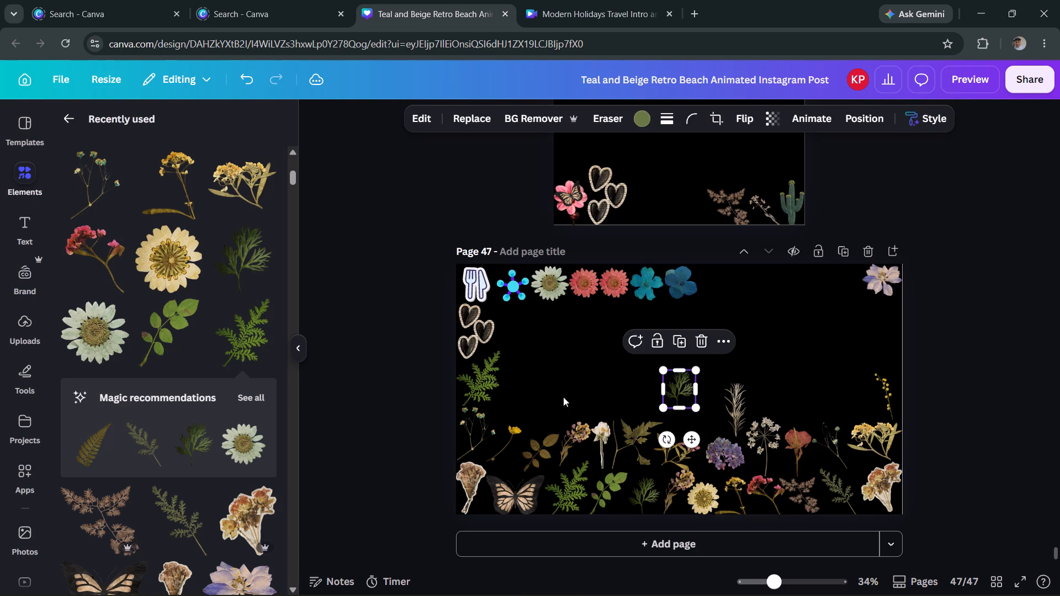
{"action": "left_click_drag", "start_coordinate": [563, 397], "coordinate": [473, 392]}
{"action": "left_click", "coordinate": [473, 392]}
{"action": "left_click_drag", "start_coordinate": [473, 392], "coordinate": [512, 395]}
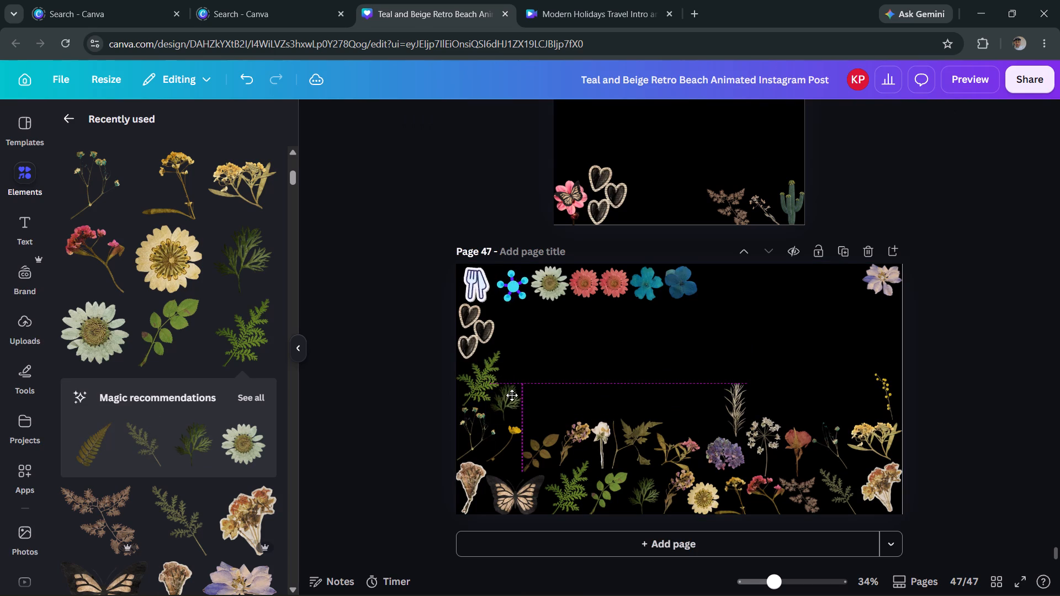
{"action": "left_click_drag", "start_coordinate": [512, 395], "coordinate": [512, 395]}
{"action": "left_click", "coordinate": [322, 345]}
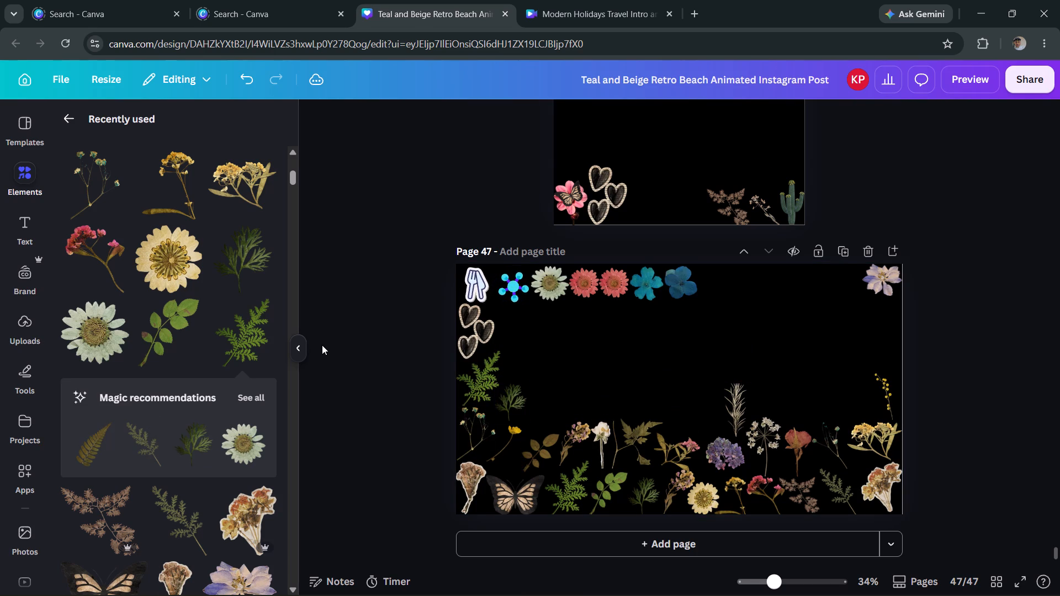
Add the cream daisy and place it just right of the three paper hearts, below the blue molecule-shaped graphic.
{"action": "left_click", "coordinate": [167, 262]}
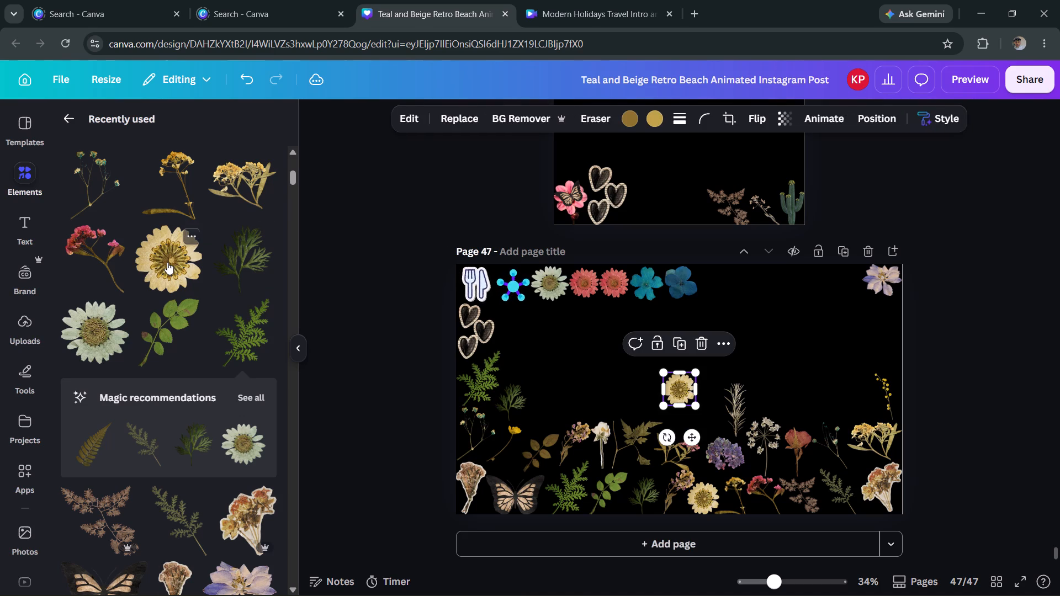
{"action": "left_click_drag", "start_coordinate": [677, 387], "coordinate": [543, 341]}
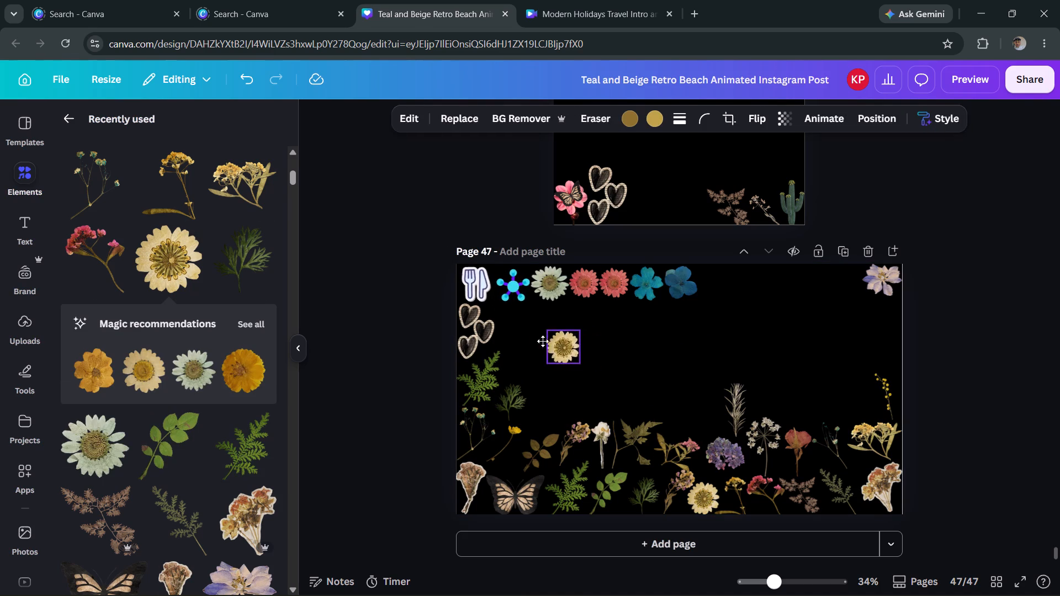
{"action": "left_click_drag", "start_coordinate": [543, 341], "coordinate": [513, 321]}
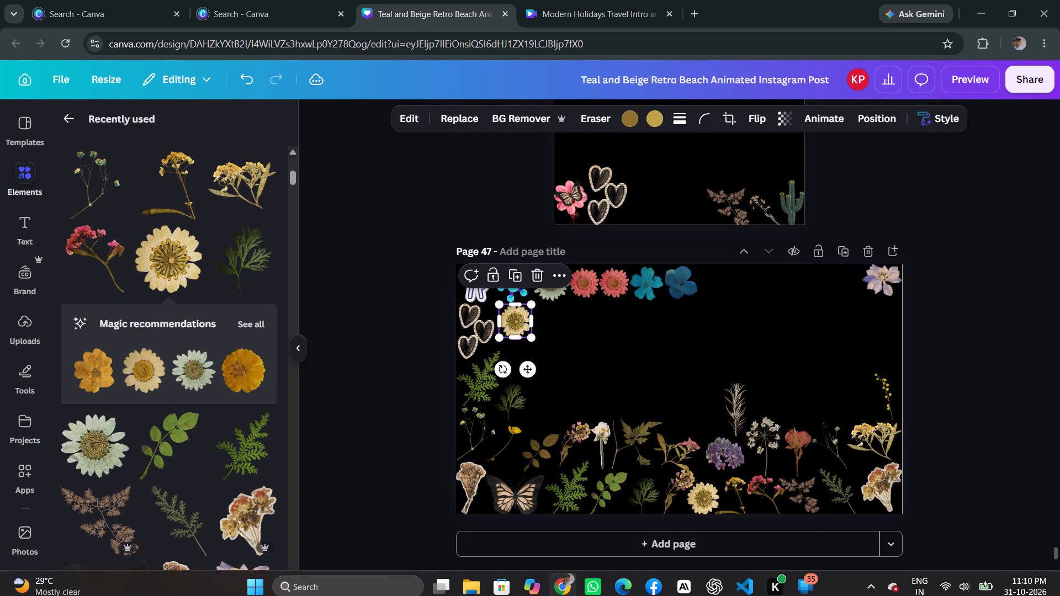
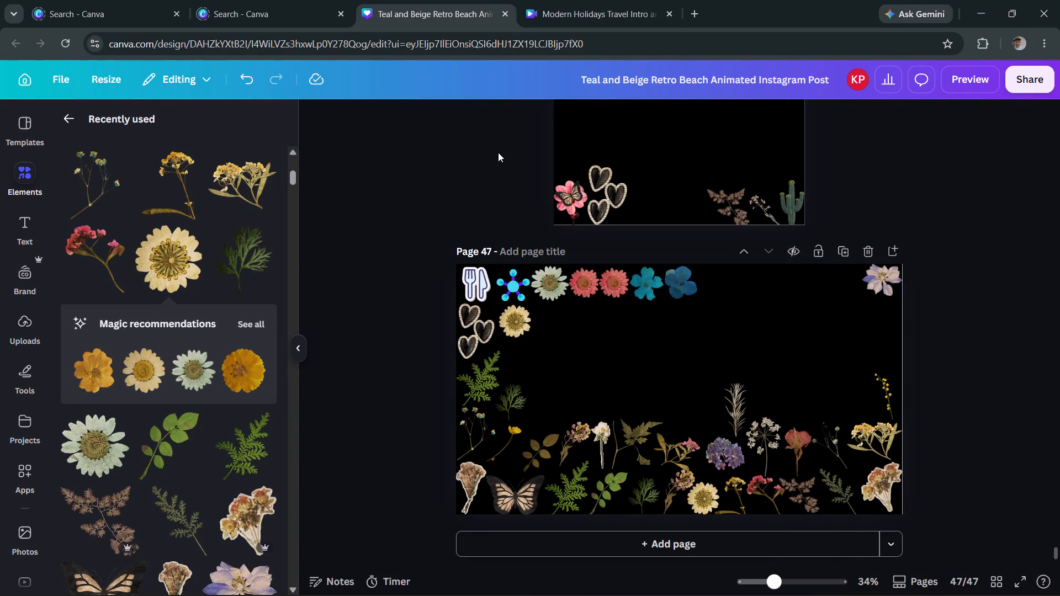
Add the round-leaved green sprig from the recently used elements and place it just right of page 47's small dark green feathery leaf.
{"action": "left_click_drag", "start_coordinate": [154, 463], "coordinate": [179, 455]}
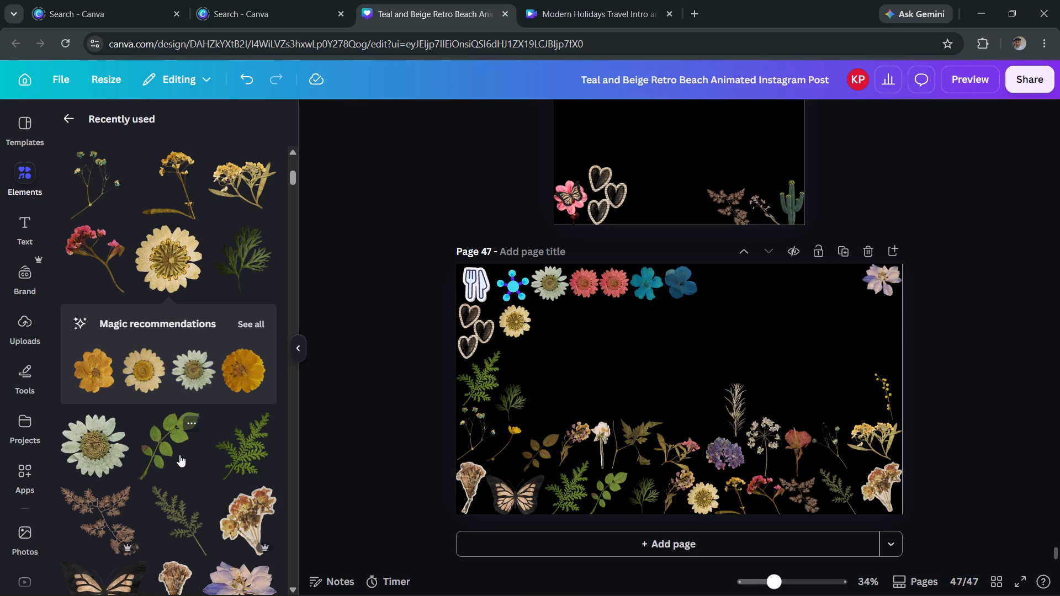
{"action": "left_click_drag", "start_coordinate": [179, 455], "coordinate": [690, 353]}
{"action": "scroll", "coordinate": [264, 431], "scroll_direction": "right", "scroll_amount": 4}
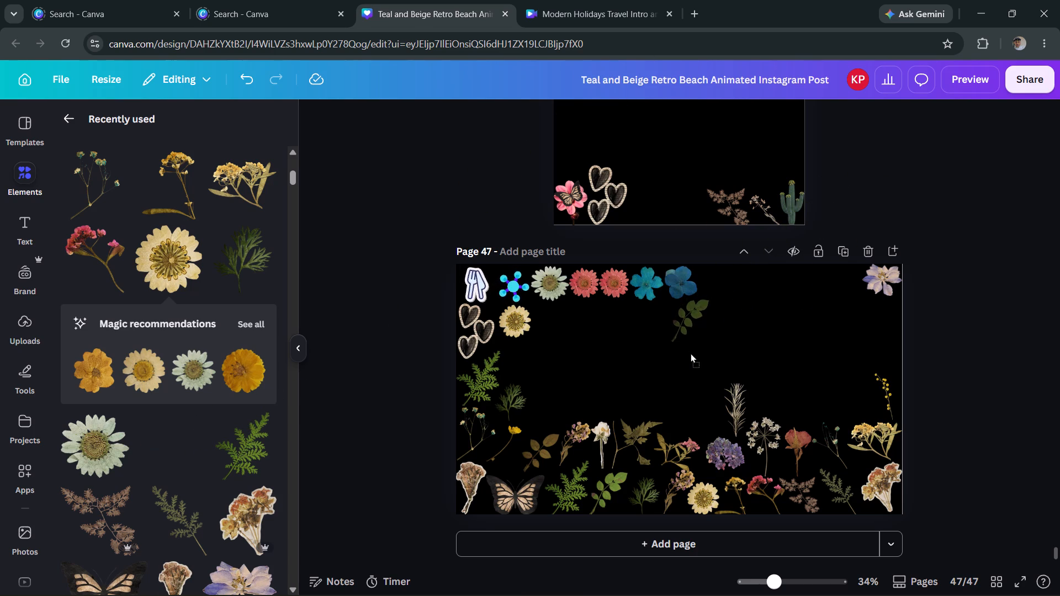
{"action": "left_click_drag", "start_coordinate": [690, 353], "coordinate": [685, 379]}
{"action": "left_click_drag", "start_coordinate": [686, 347], "coordinate": [552, 403]}
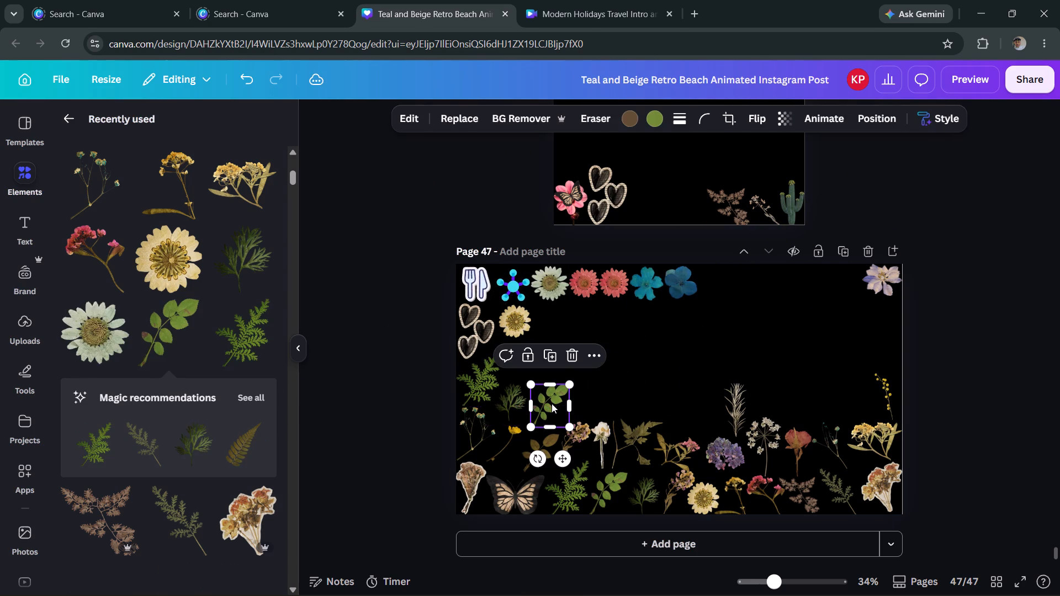
{"action": "left_click", "coordinate": [660, 342]}
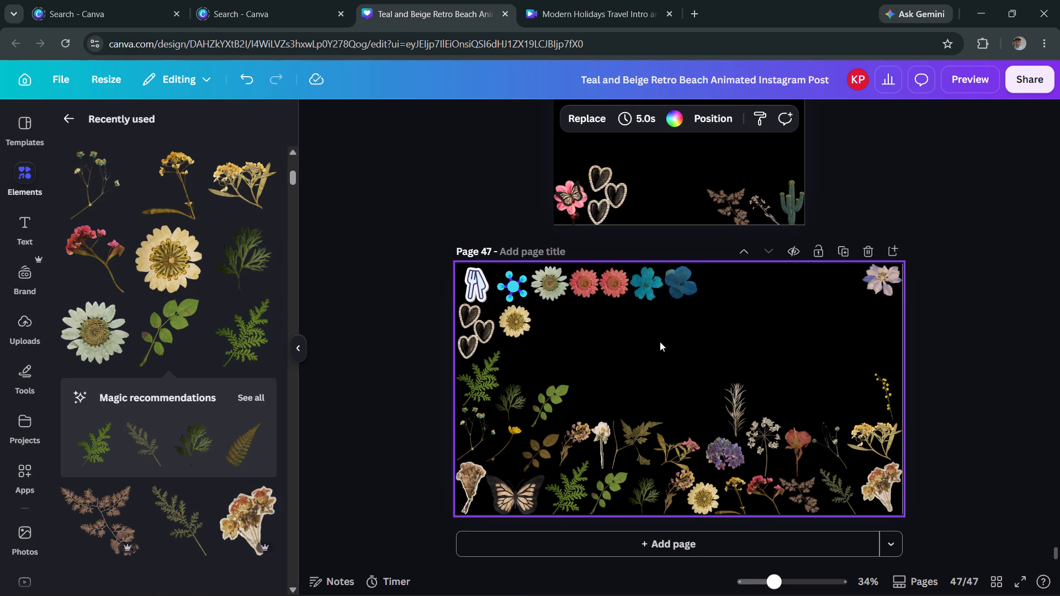
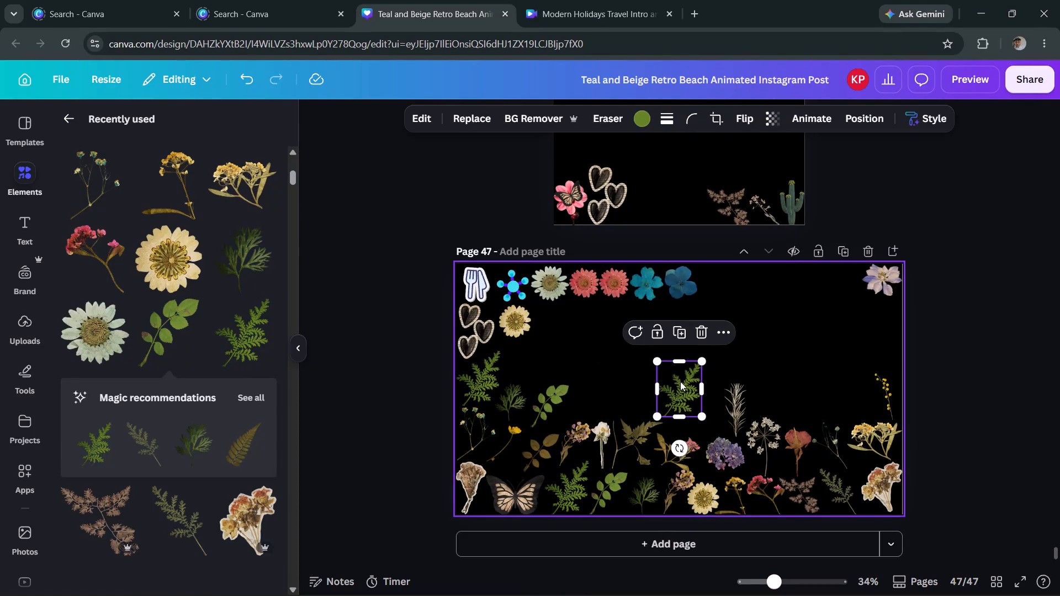
Shrink the newly added green fern sprig and place it just right of the round-leaved green sprig on page 47.
{"action": "left_click_drag", "start_coordinate": [681, 382], "coordinate": [598, 380]}
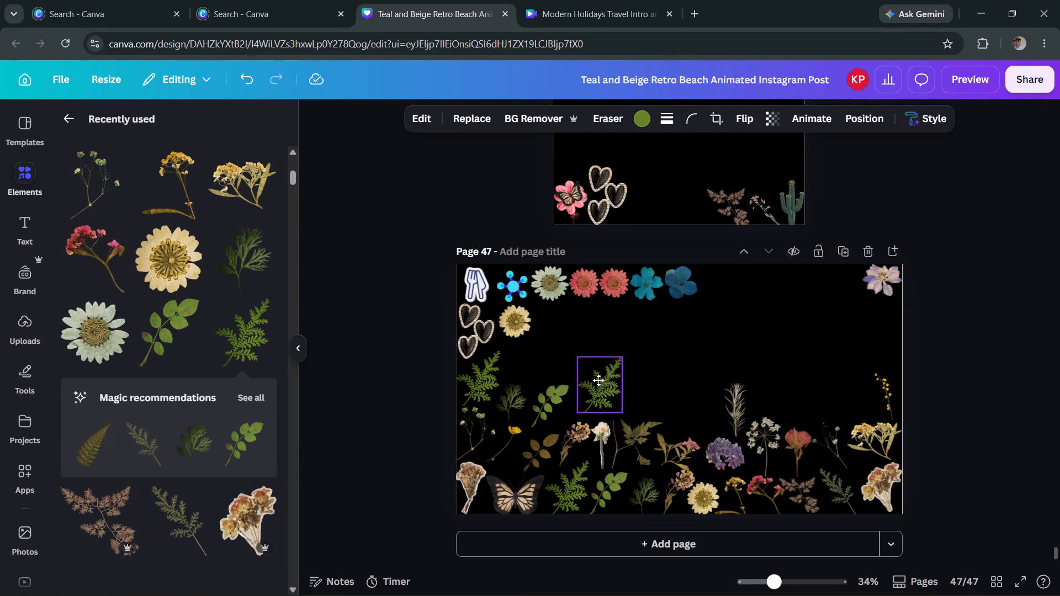
{"action": "left_click_drag", "start_coordinate": [598, 380], "coordinate": [591, 383]}
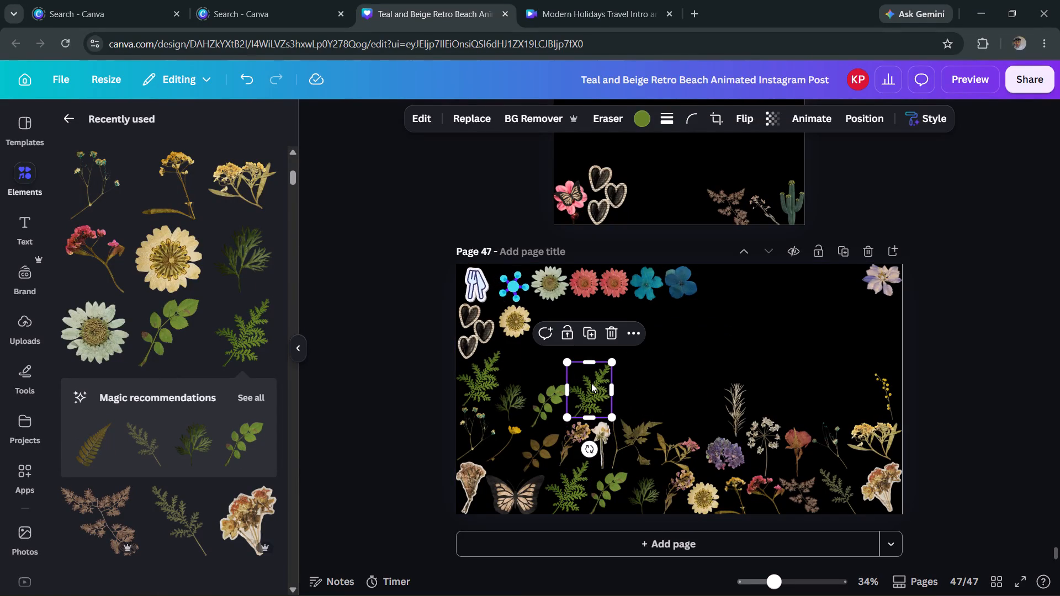
{"action": "left_click_drag", "start_coordinate": [608, 367], "coordinate": [592, 386]}
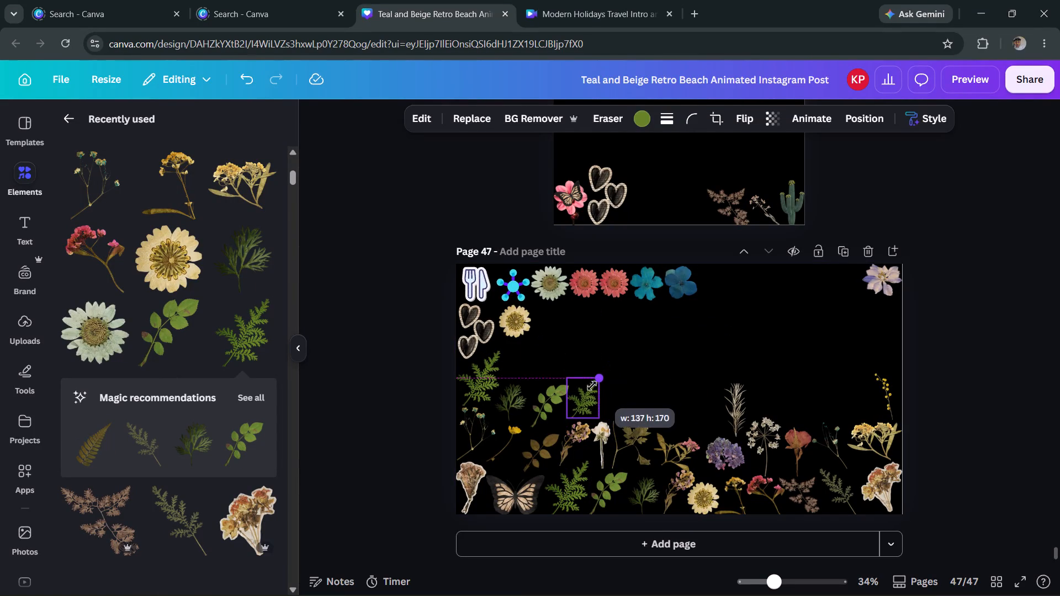
{"action": "left_click_drag", "start_coordinate": [592, 386], "coordinate": [590, 389]}
{"action": "left_click", "coordinate": [581, 400]}
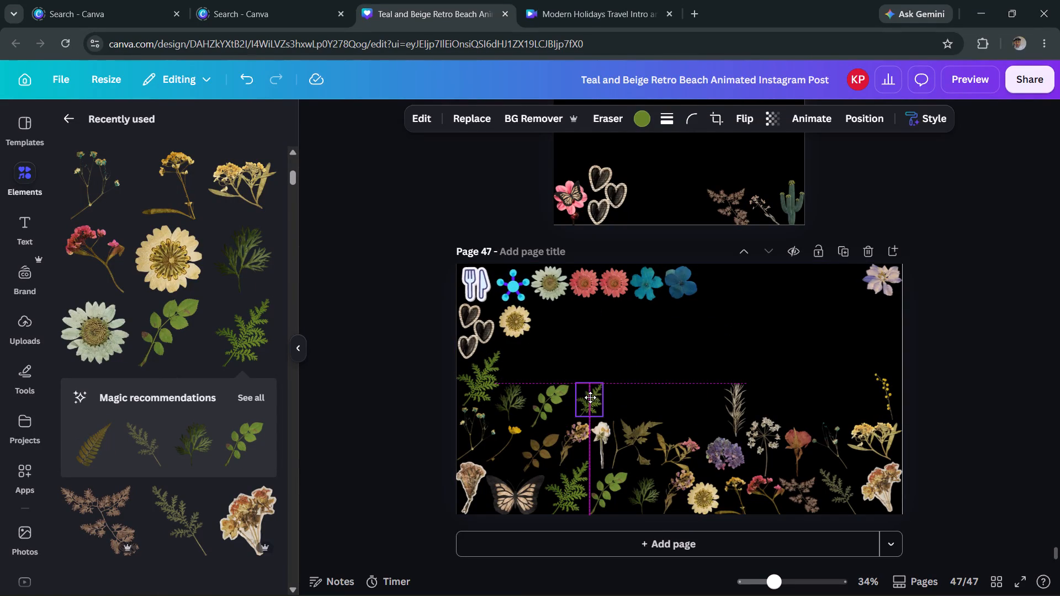
{"action": "left_click_drag", "start_coordinate": [594, 388], "coordinate": [600, 383]}
{"action": "left_click", "coordinate": [320, 344]}
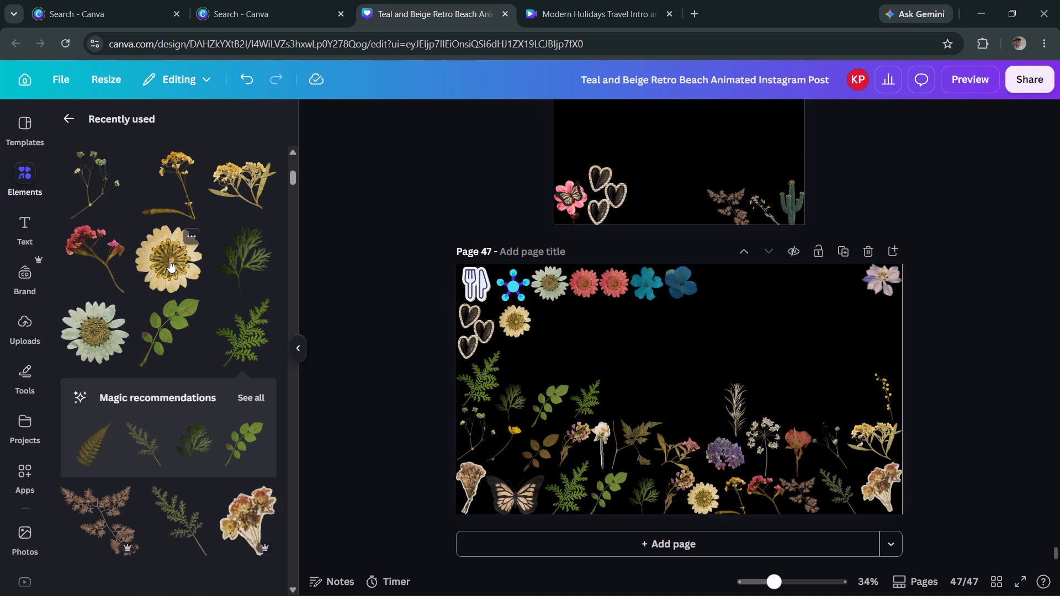
Add the dark red flower sprig from the recently used elements and place it just left of page 47's upright grey feathery sprig.
{"action": "left_click", "coordinate": [101, 260]}
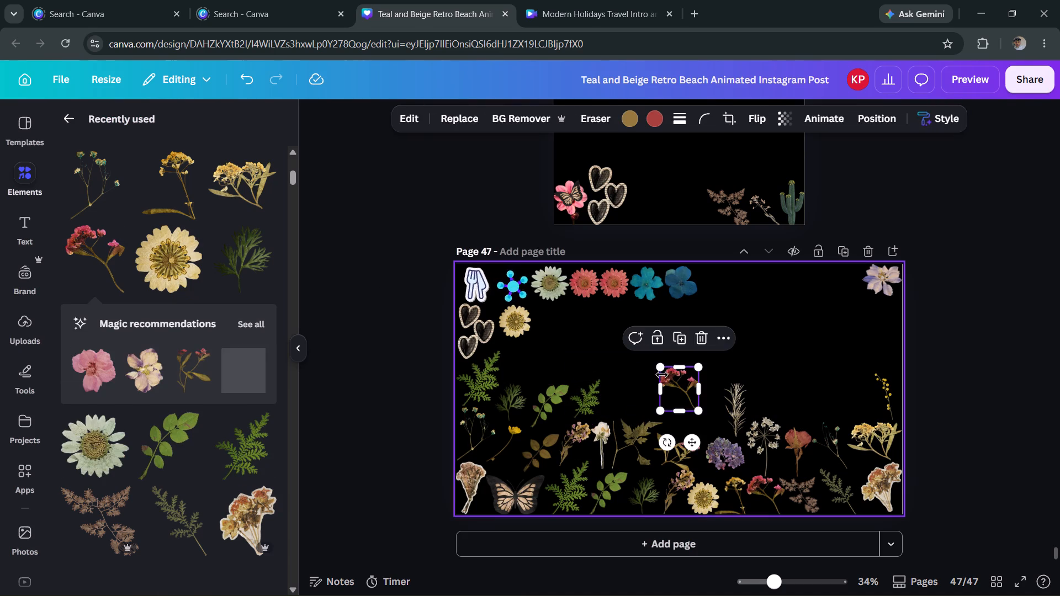
{"action": "left_click_drag", "start_coordinate": [673, 376], "coordinate": [696, 399]}
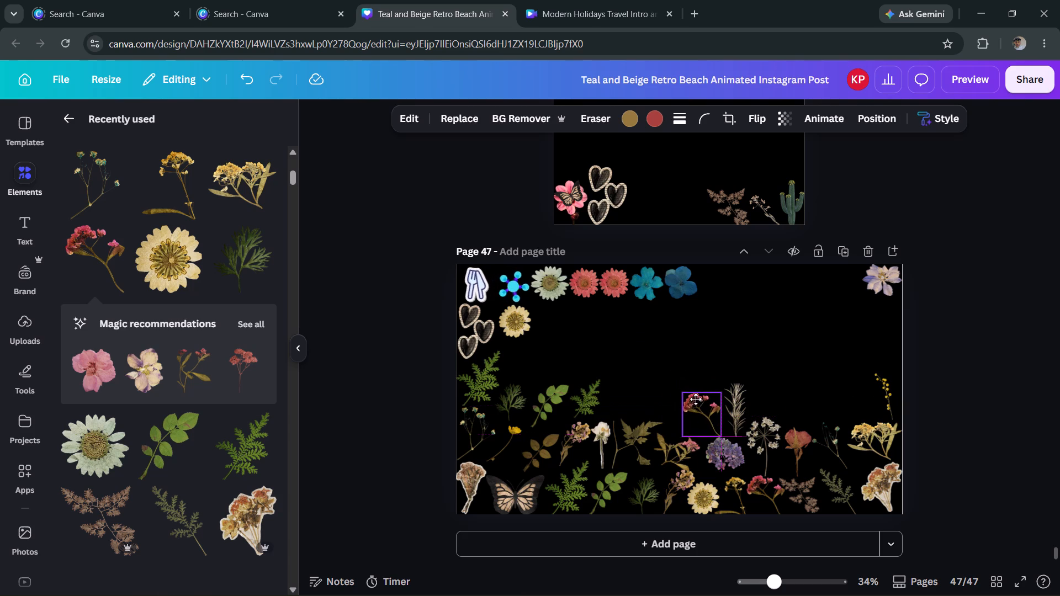
{"action": "left_click_drag", "start_coordinate": [696, 399], "coordinate": [696, 397]}
{"action": "left_click", "coordinate": [370, 358]}
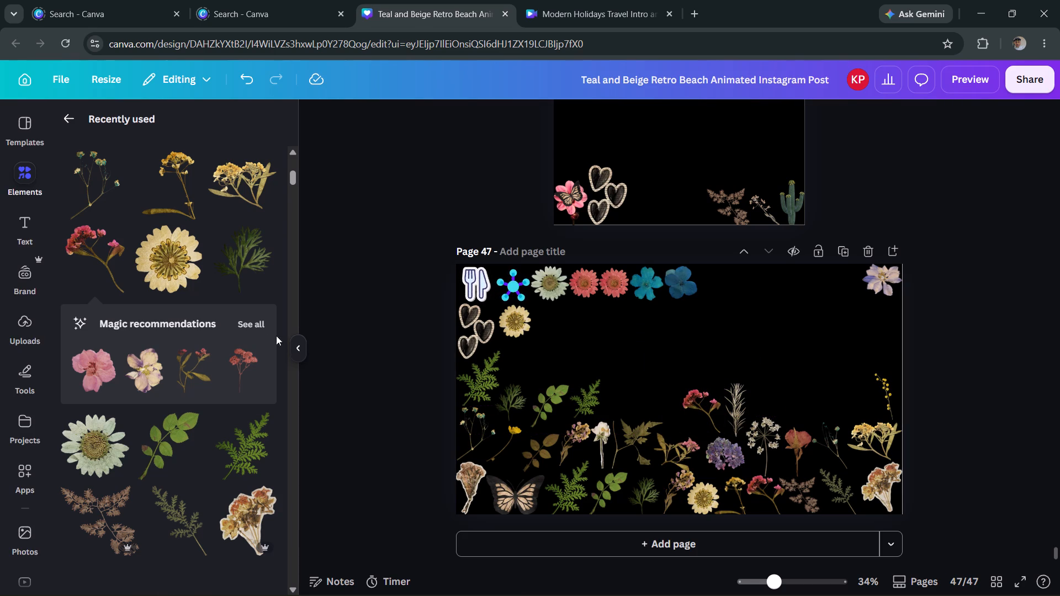
Add the coral-red branching flower from the magic recommendations to page 47.
{"action": "left_click", "coordinate": [241, 361]}
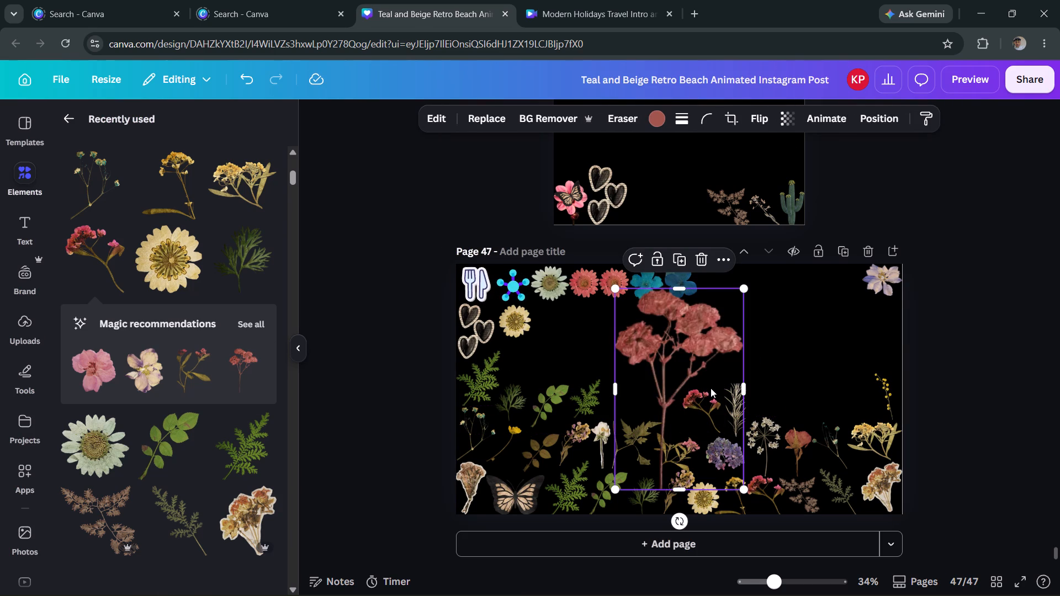
Accept the incoming phone call on the PC.
{"action": "left_click", "coordinate": [860, 555]}
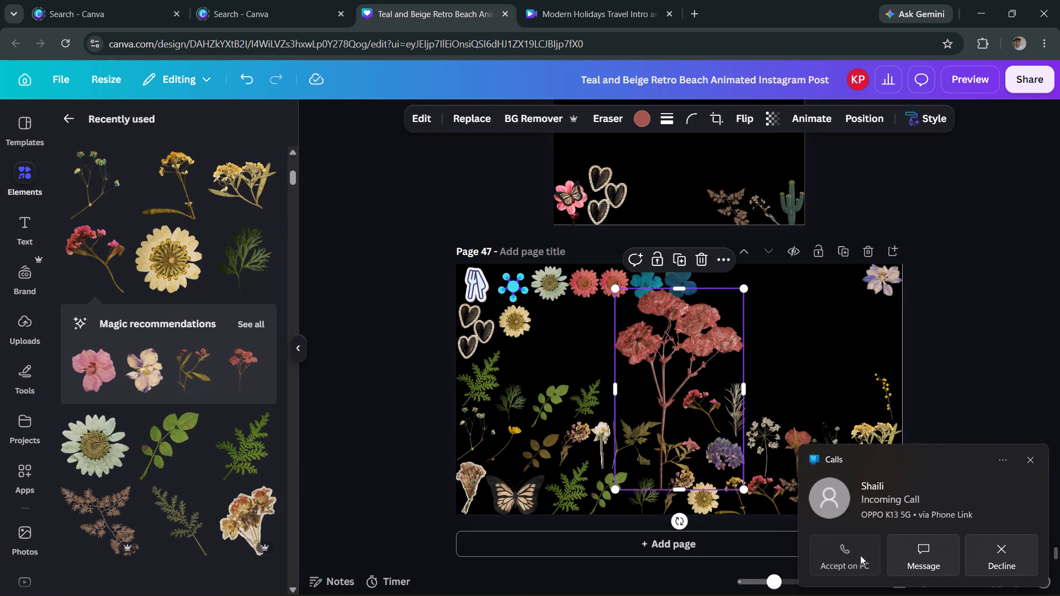
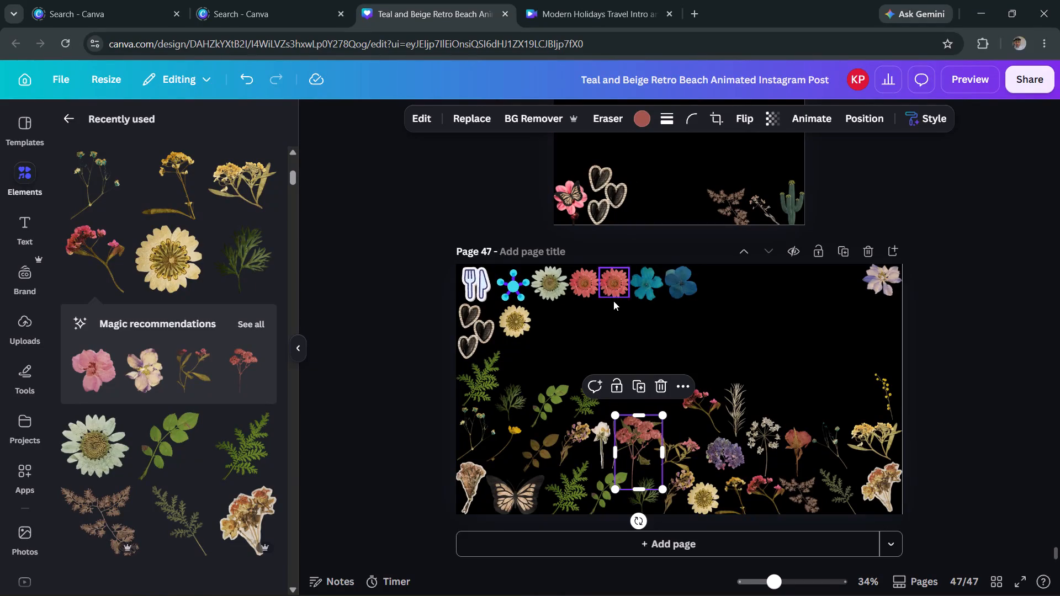
Move the coral-red branching flower to page 47's right side, just above the yellow flower sprigs.
{"action": "left_click_drag", "start_coordinate": [633, 422], "coordinate": [753, 339]}
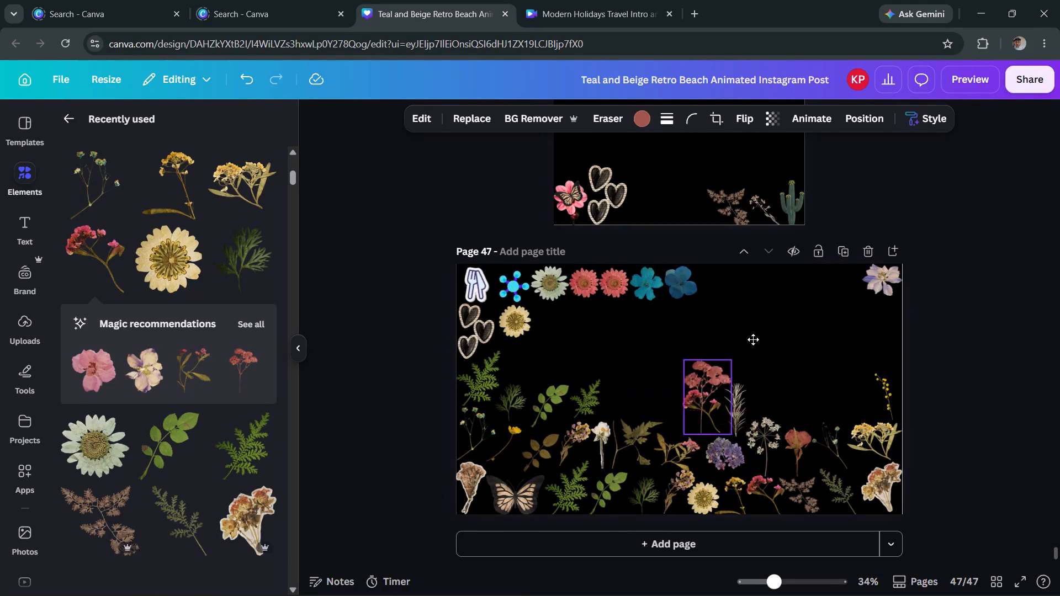
{"action": "left_click_drag", "start_coordinate": [753, 339], "coordinate": [852, 356]}
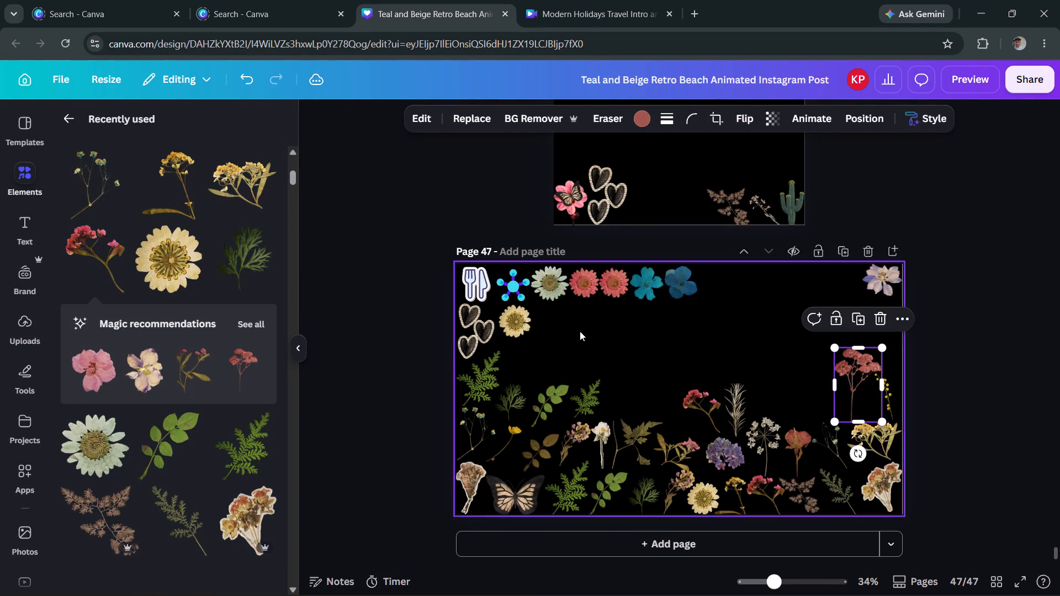
{"action": "left_click", "coordinate": [379, 361]}
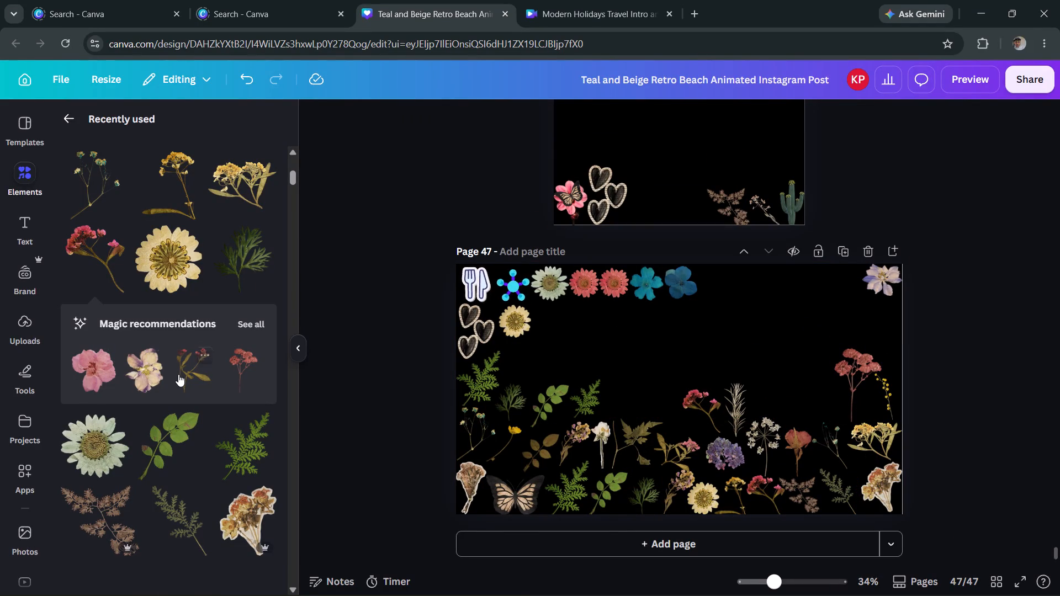
Add the leafy sprig with small red flowers from the magic recommendations, shrink it and place it just right of page 47's upper cream daisy.
{"action": "left_click", "coordinate": [178, 374]}
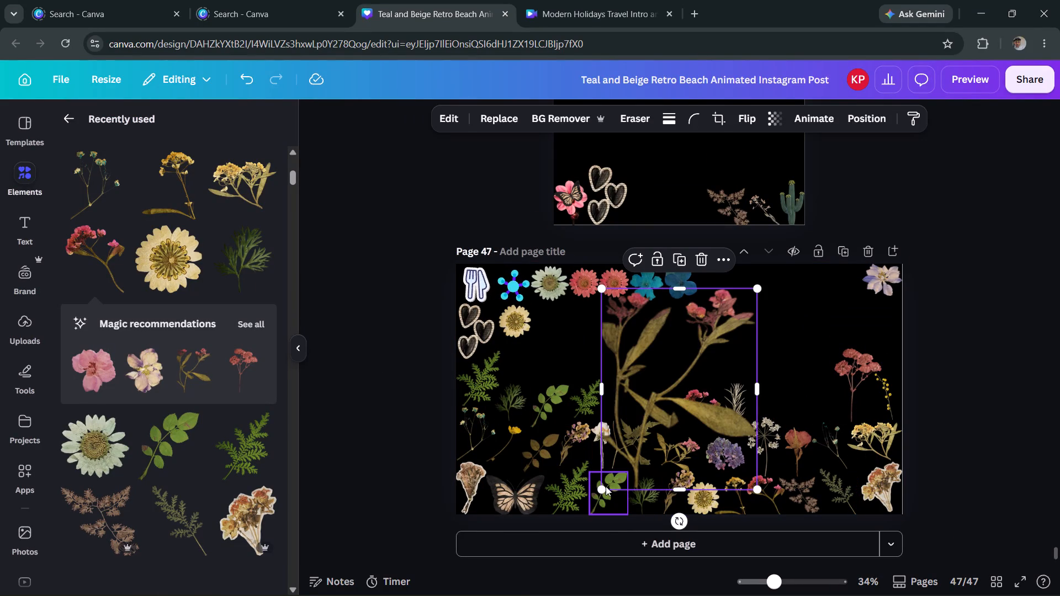
{"action": "left_click_drag", "start_coordinate": [605, 486], "coordinate": [732, 334]}
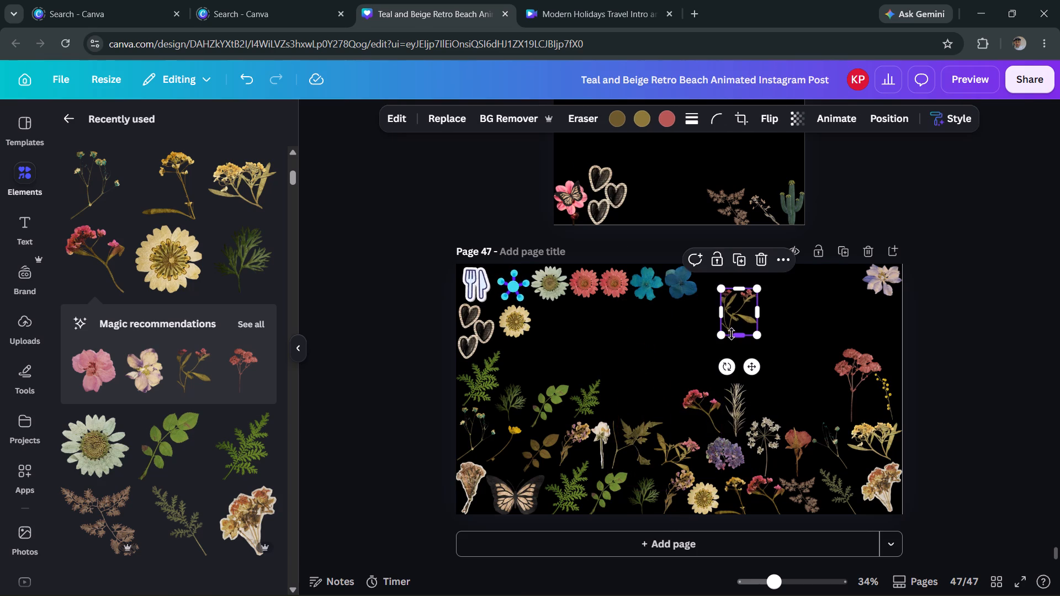
{"action": "left_click_drag", "start_coordinate": [744, 307], "coordinate": [540, 358]}
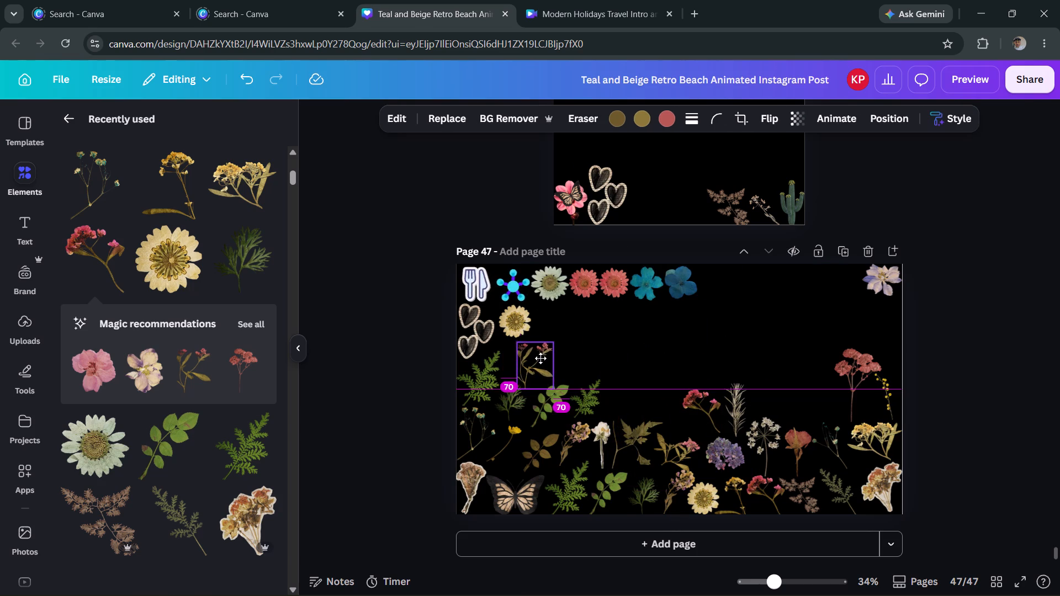
{"action": "left_click_drag", "start_coordinate": [540, 358], "coordinate": [560, 322]}
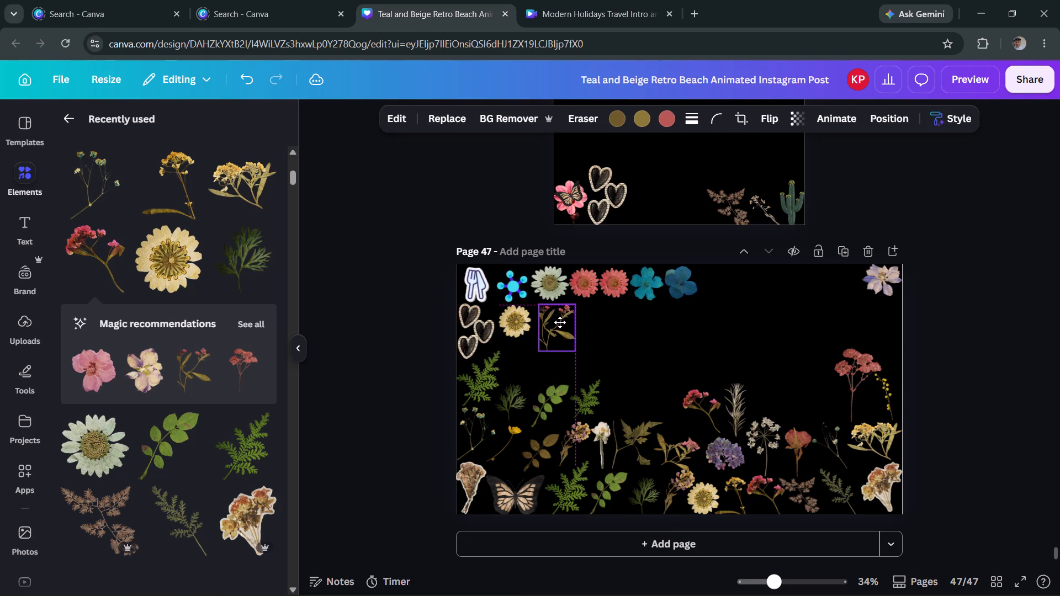
{"action": "left_click_drag", "start_coordinate": [560, 322], "coordinate": [558, 322]}
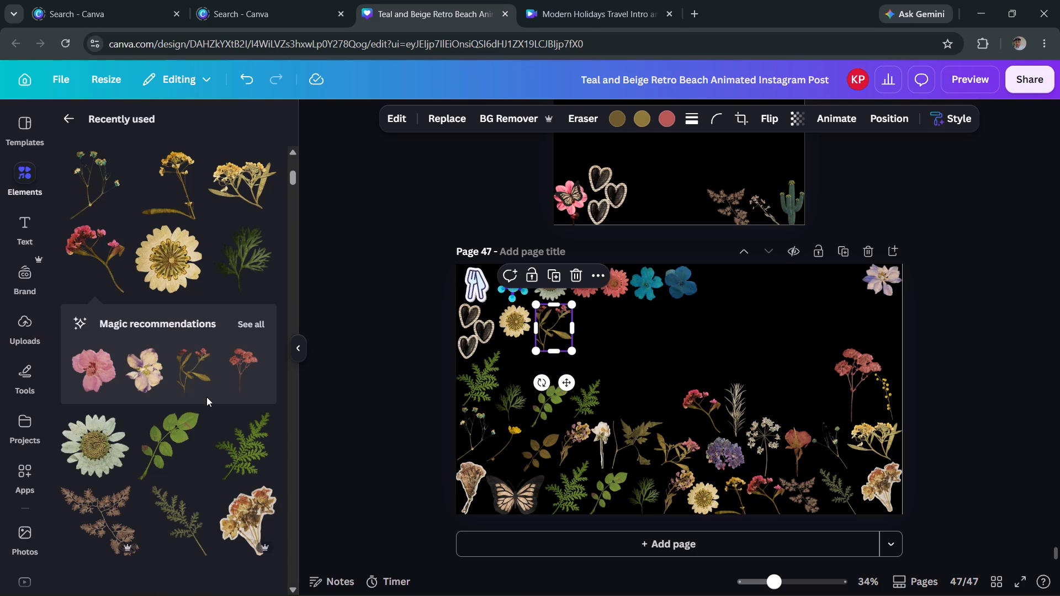
Add a second leafy red-flowered sprig from the magic recommendations and place it just right of the first one.
{"action": "left_click", "coordinate": [183, 378]}
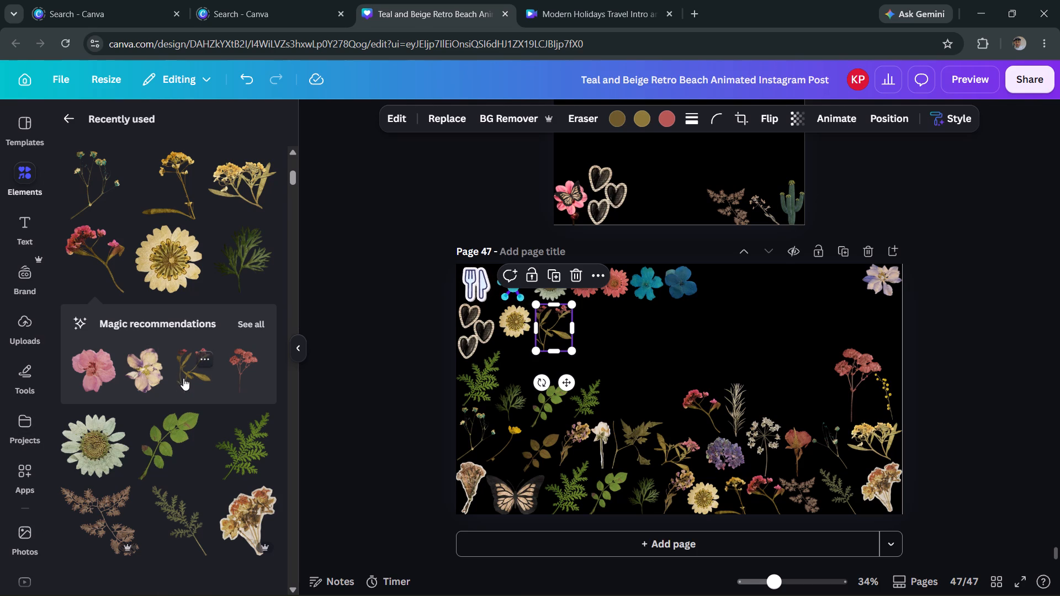
{"action": "left_click_drag", "start_coordinate": [679, 385], "coordinate": [609, 337]}
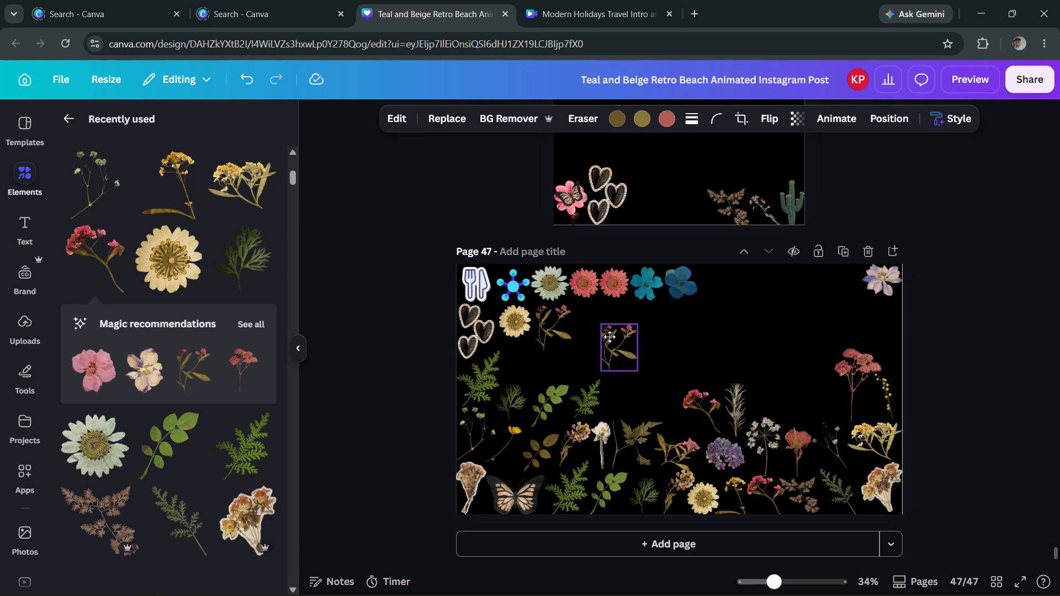
{"action": "left_click_drag", "start_coordinate": [609, 337], "coordinate": [595, 326]}
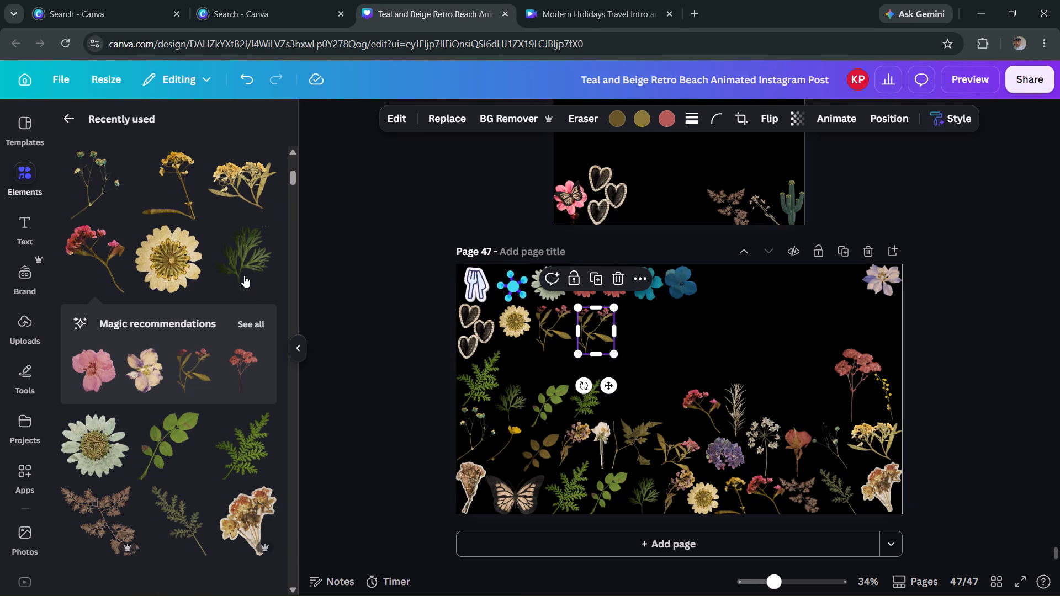
Add the dark green feathery leaf from the recently used elements and place it below the upper cream daisy, right of the green fern.
{"action": "left_click", "coordinate": [241, 270]}
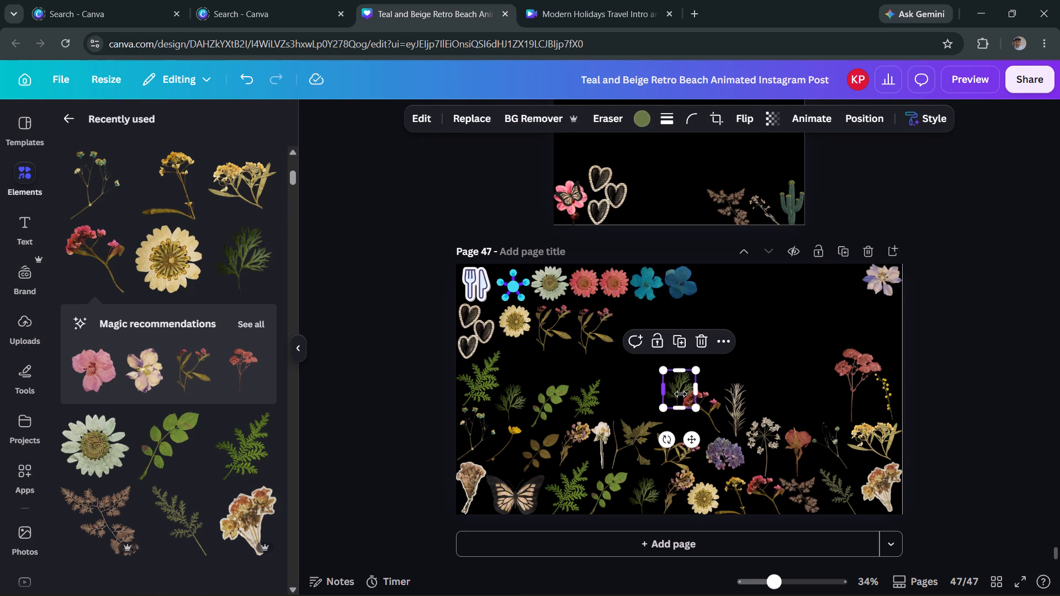
{"action": "left_click_drag", "start_coordinate": [674, 386], "coordinate": [520, 359]}
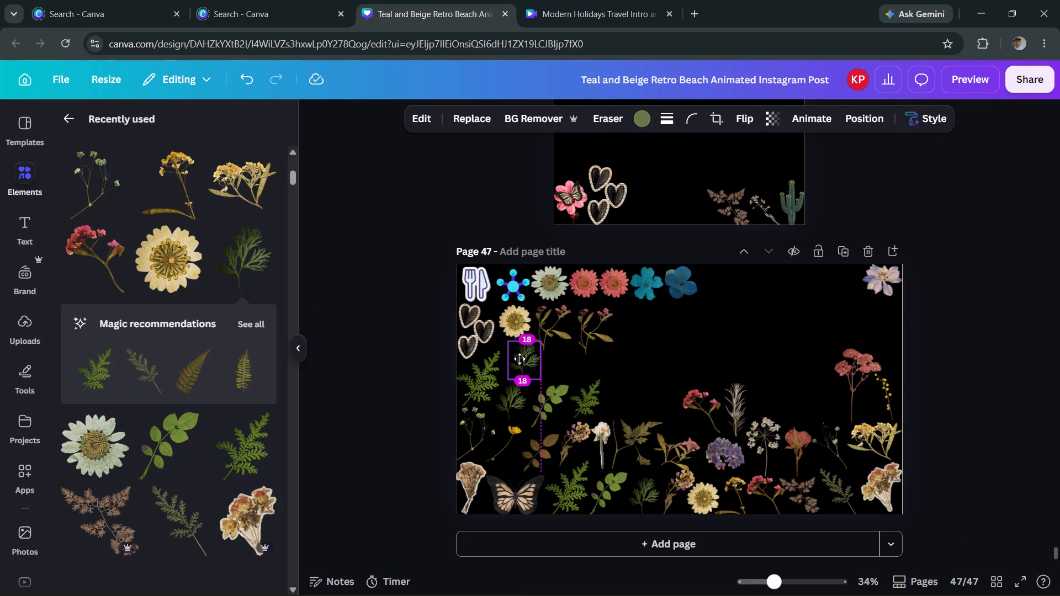
{"action": "left_click_drag", "start_coordinate": [520, 359], "coordinate": [521, 364]}
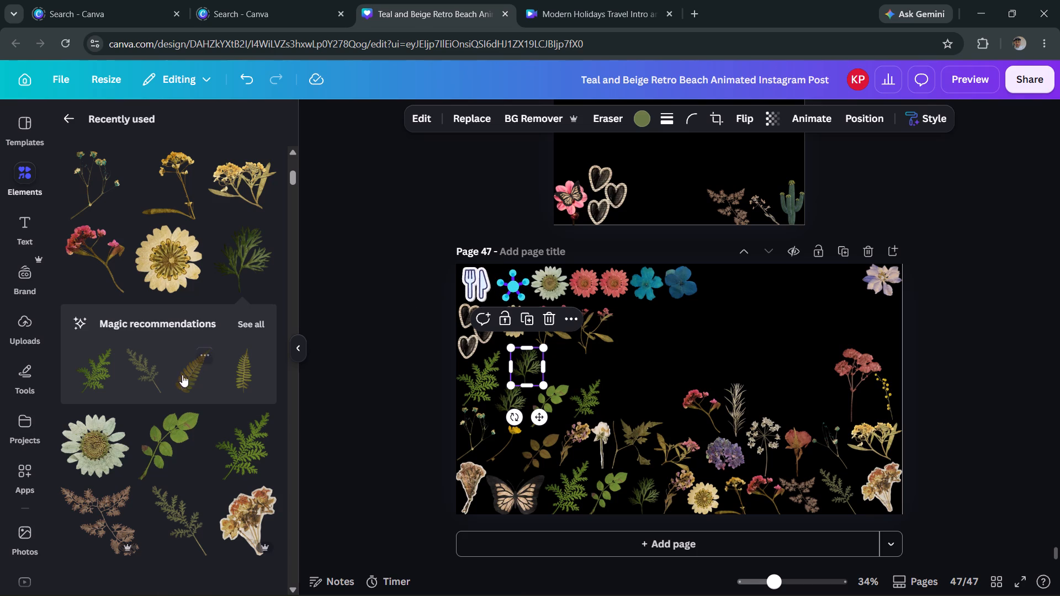
Add the white daisy from the recently used elements and place it just right of the new dark green feathery leaf.
{"action": "left_click", "coordinate": [103, 450]}
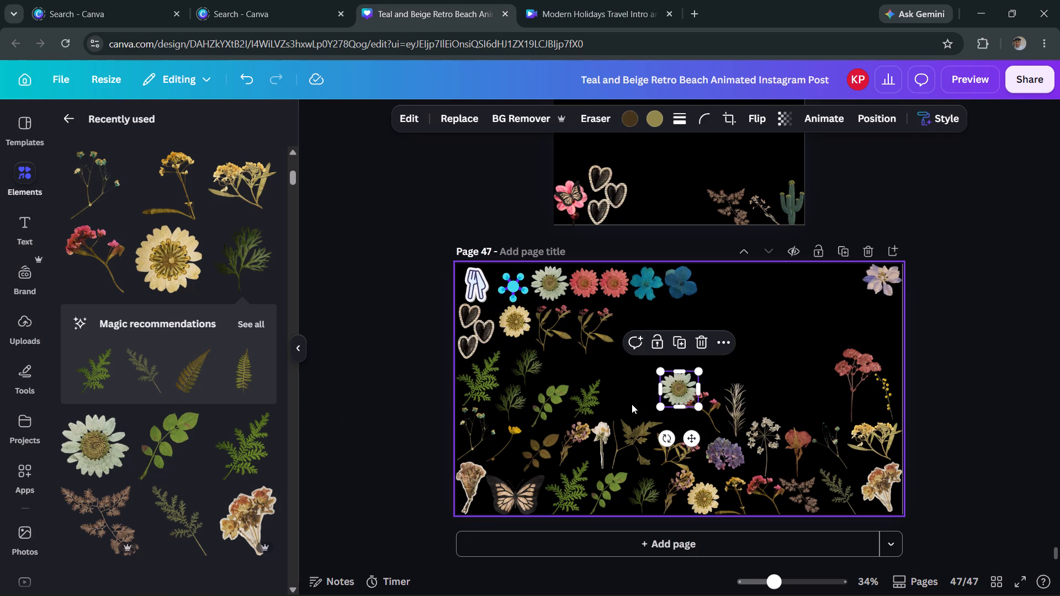
{"action": "left_click_drag", "start_coordinate": [678, 391], "coordinate": [562, 366]}
{"action": "left_click", "coordinate": [388, 368]}
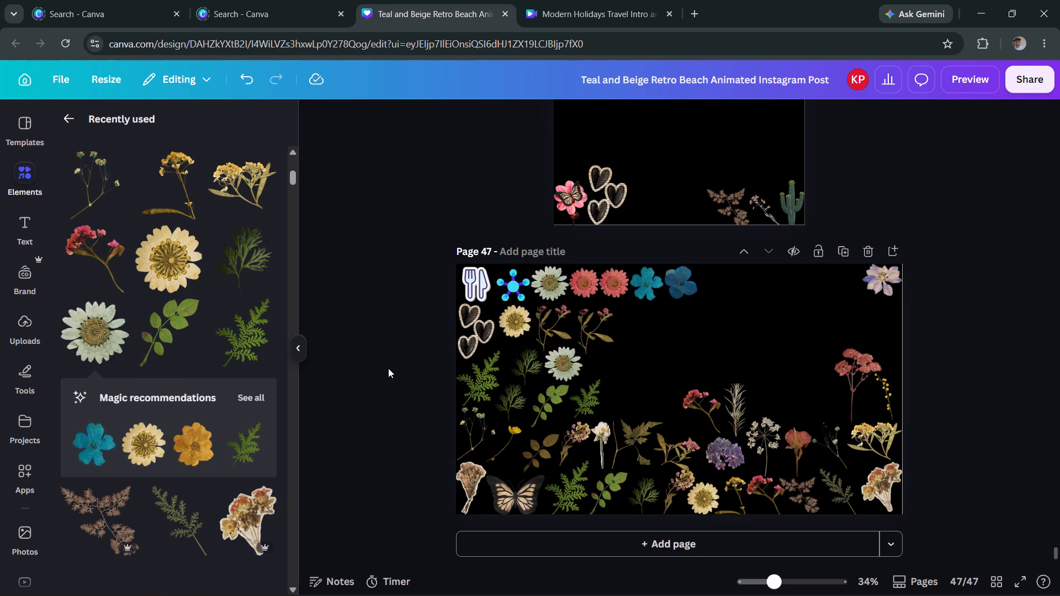
Add the narrow brown dried-flower bunch from the recently used elements, shrink it slightly and place it right of the small green fern mid-page.
{"action": "scroll", "coordinate": [196, 442], "scroll_direction": "down", "scroll_amount": 2}
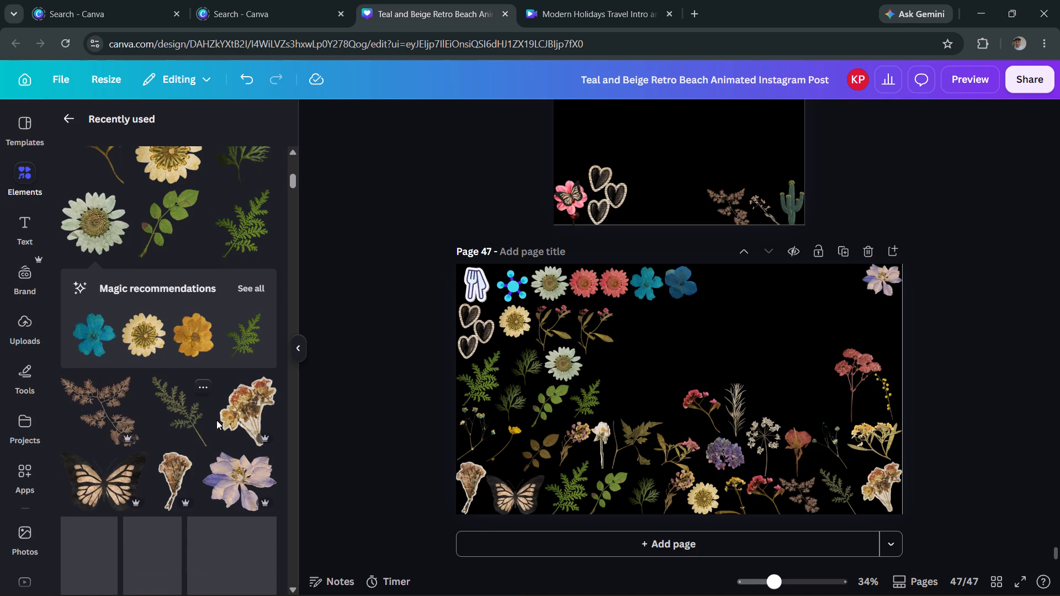
{"action": "left_click", "coordinate": [169, 480]}
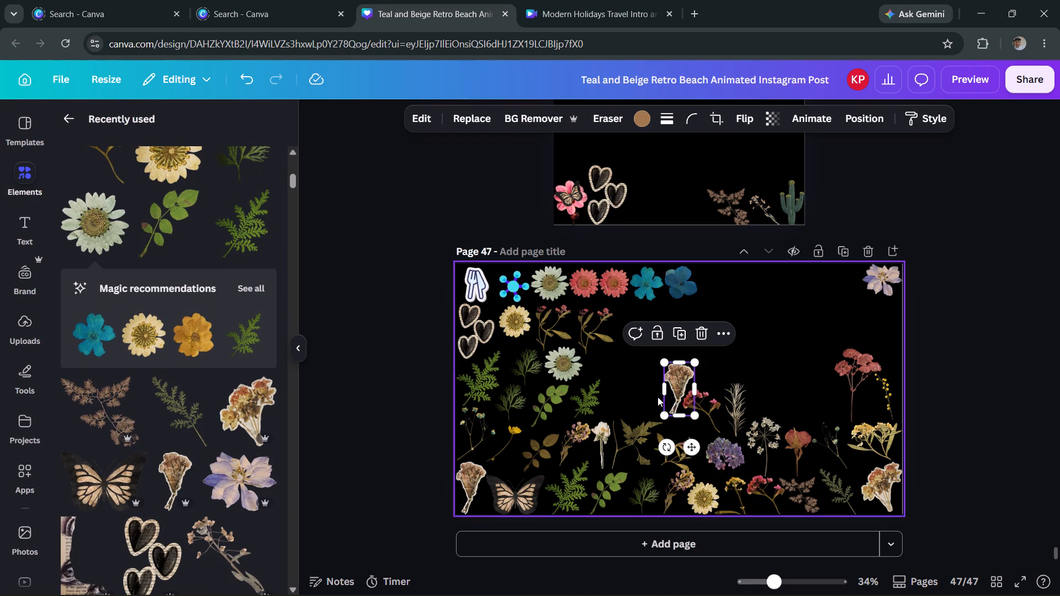
{"action": "left_click_drag", "start_coordinate": [675, 394], "coordinate": [626, 388]}
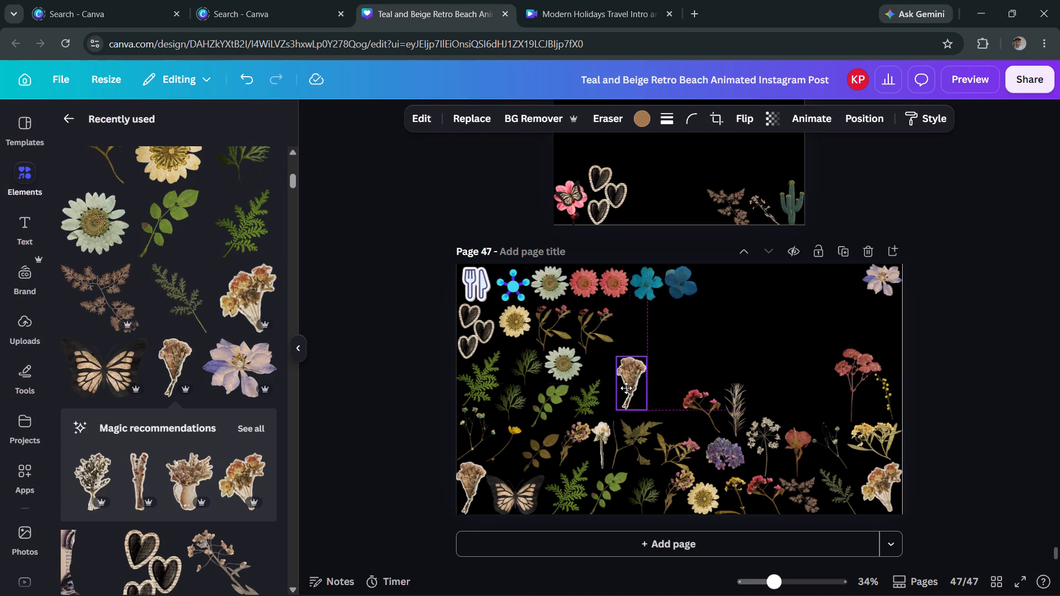
{"action": "left_click_drag", "start_coordinate": [626, 388], "coordinate": [615, 393]}
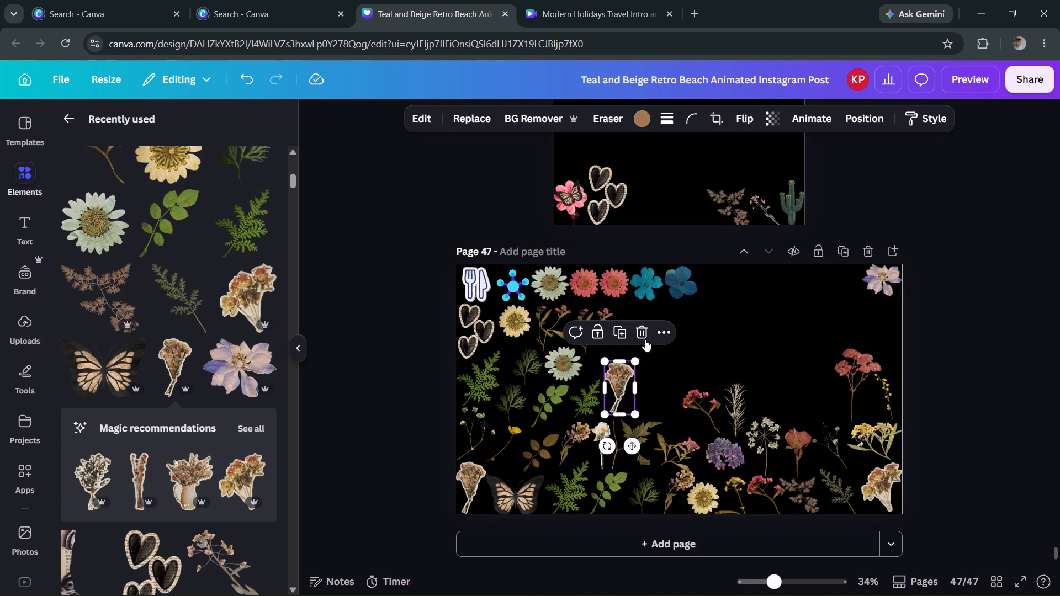
{"action": "left_click_drag", "start_coordinate": [634, 360], "coordinate": [629, 371]}
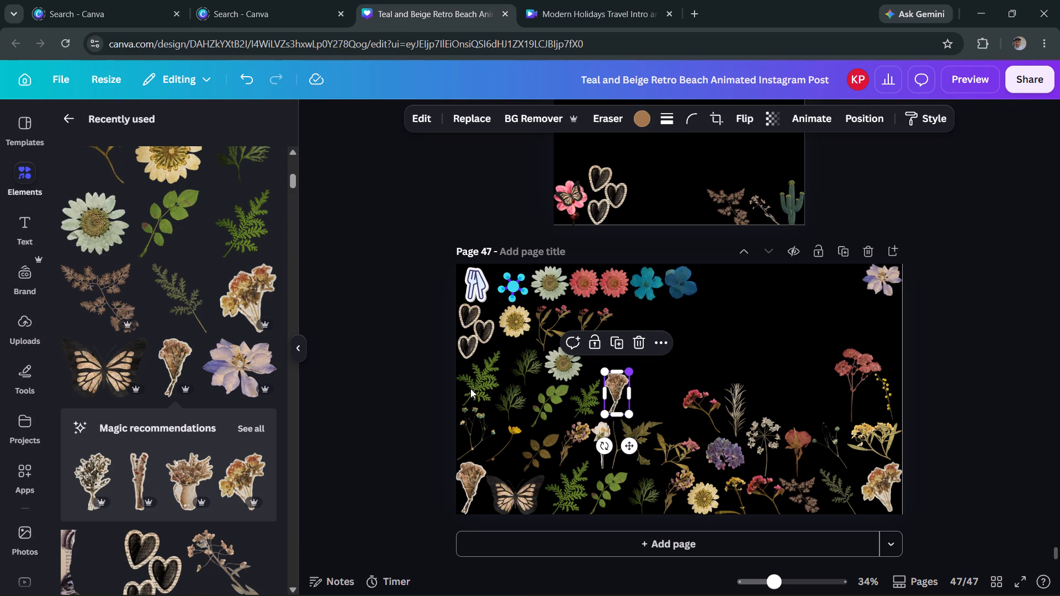
{"action": "left_click", "coordinate": [361, 404]}
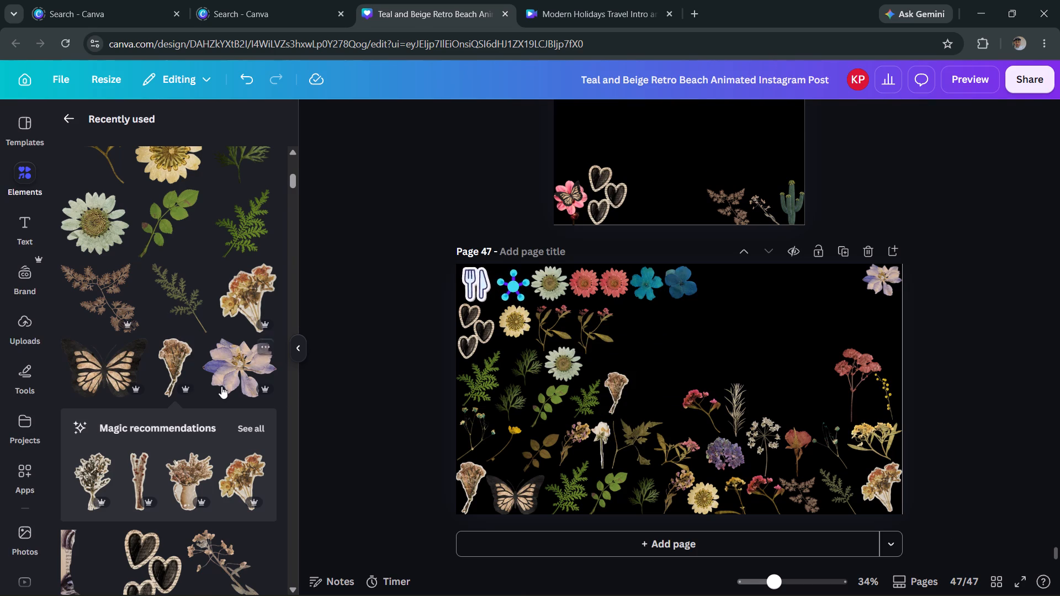
Add the lilac flower from the recently used elements and place it right of the dark blue flower in page 47's top row.
{"action": "left_click", "coordinate": [221, 386]}
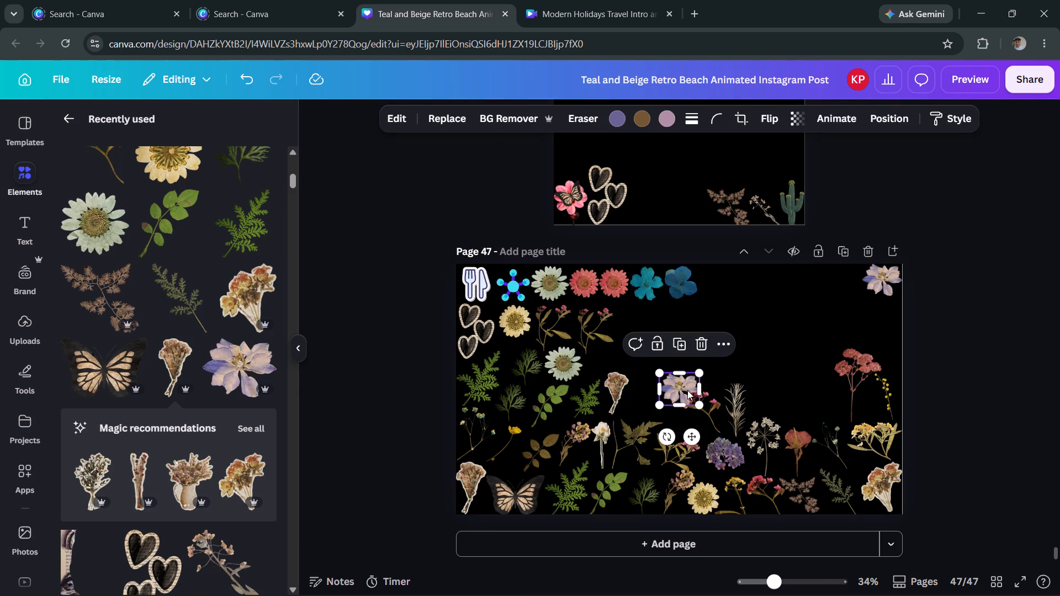
{"action": "left_click_drag", "start_coordinate": [687, 390], "coordinate": [725, 284]}
{"action": "left_click", "coordinate": [356, 291]}
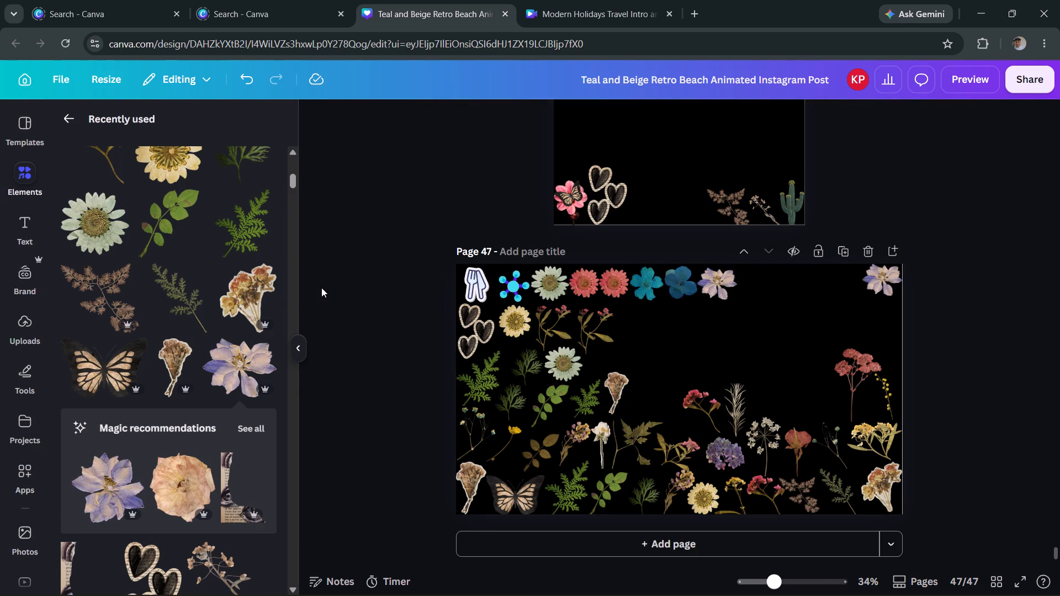
Add the beige-winged butterfly, shrink it and fit it between the small brown dried-flower bunch and the dark red flower sprig.
{"action": "left_click", "coordinate": [108, 361]}
{"action": "left_click_drag", "start_coordinate": [677, 391], "coordinate": [650, 391]}
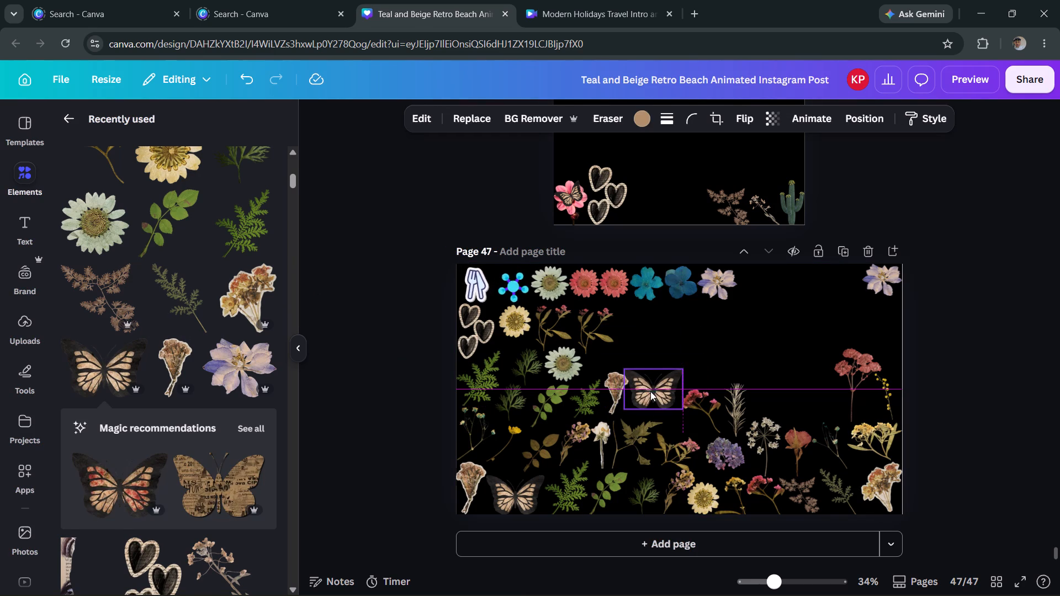
{"action": "left_click_drag", "start_coordinate": [627, 370], "coordinate": [637, 375]}
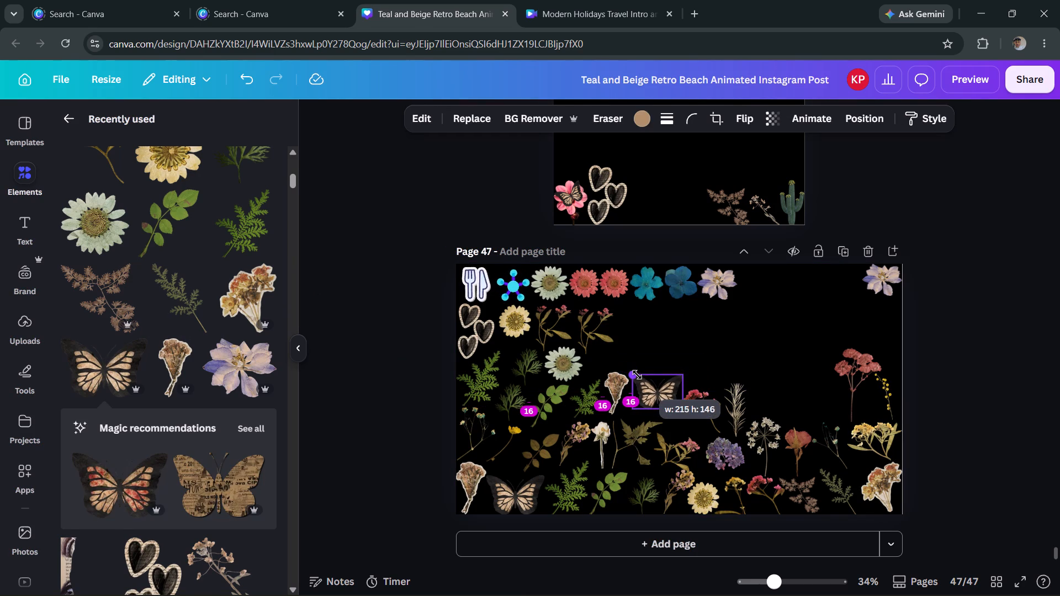
{"action": "left_click_drag", "start_coordinate": [637, 375], "coordinate": [644, 381]}
{"action": "left_click_drag", "start_coordinate": [659, 392], "coordinate": [651, 392]}
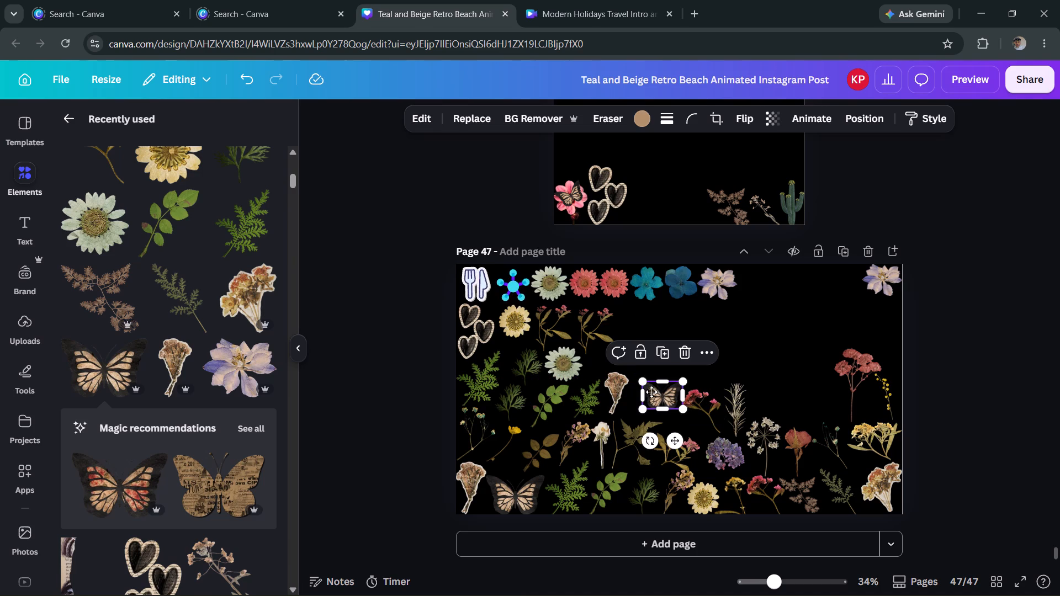
{"action": "left_click_drag", "start_coordinate": [651, 392], "coordinate": [649, 390]}
{"action": "left_click_drag", "start_coordinate": [669, 380], "coordinate": [674, 376]}
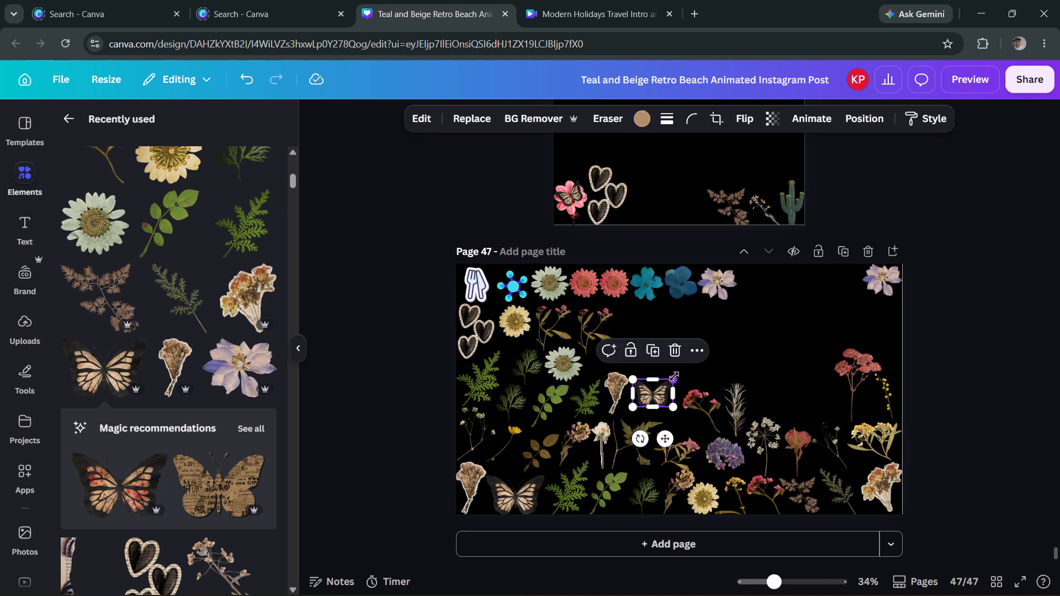
{"action": "left_click_drag", "start_coordinate": [674, 376], "coordinate": [681, 375]}
{"action": "left_click", "coordinate": [662, 386]}
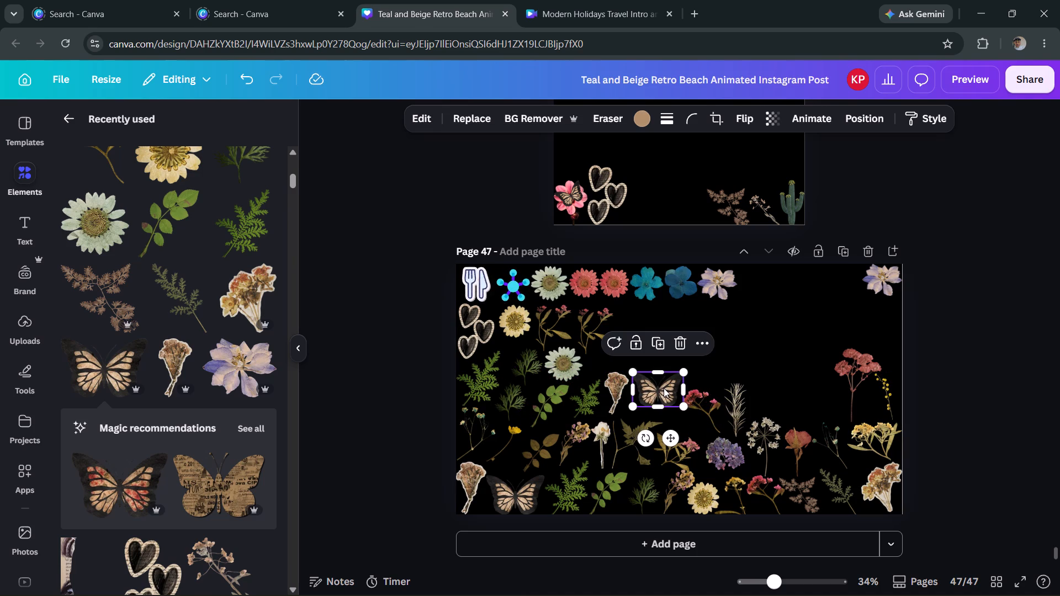
{"action": "left_click", "coordinate": [384, 344]}
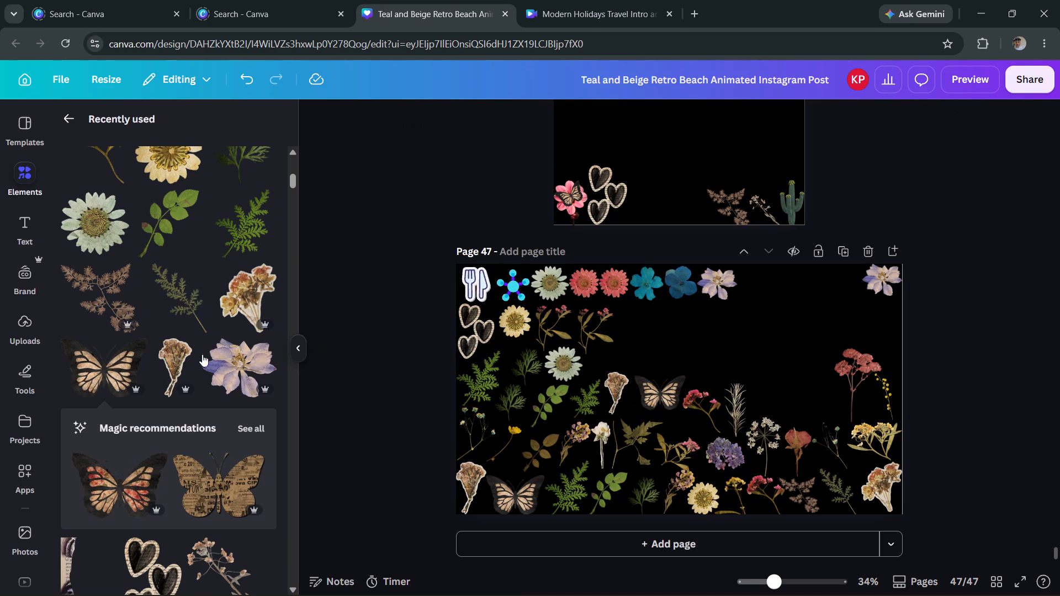
Add the red-tinted butterfly from the magic recommendations, shrink it and place it right of the newly added lilac flower in the top row.
{"action": "scroll", "coordinate": [167, 368], "scroll_direction": "down", "scroll_amount": 3}
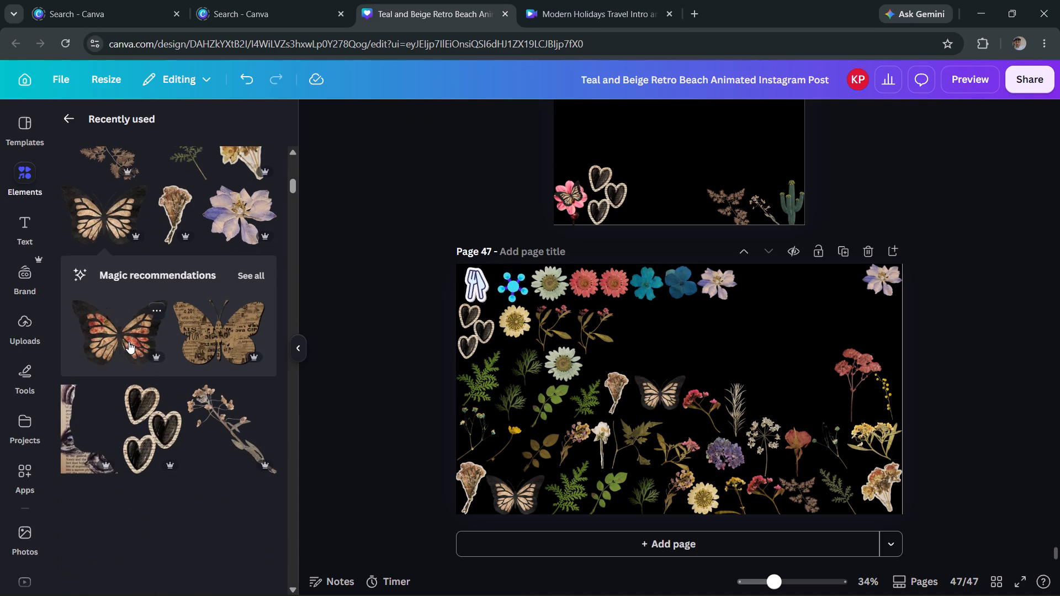
{"action": "left_click", "coordinate": [129, 342]}
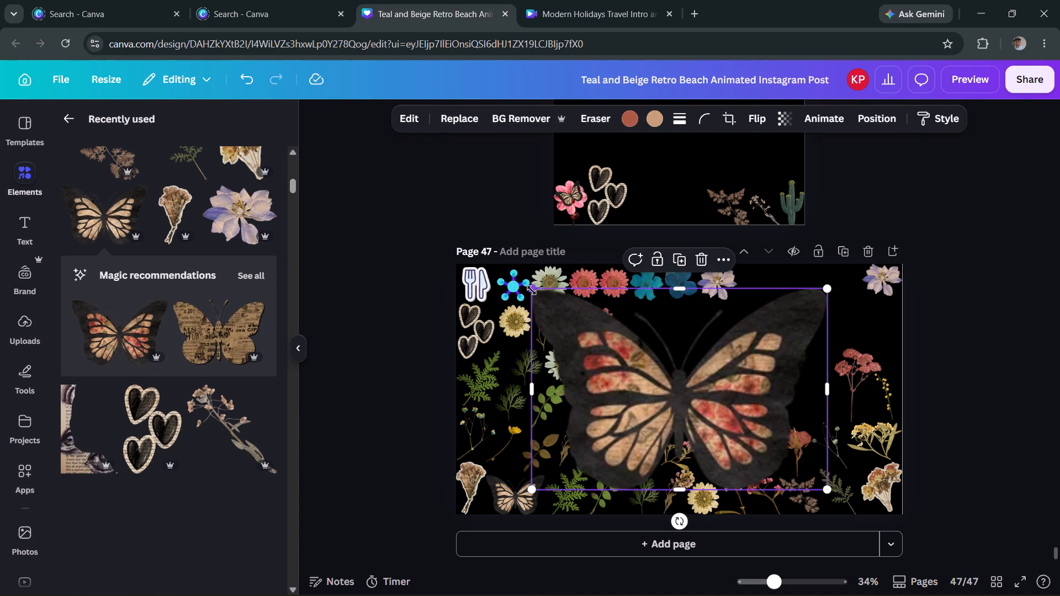
{"action": "left_click_drag", "start_coordinate": [532, 290], "coordinate": [754, 426]}
{"action": "left_click_drag", "start_coordinate": [786, 450], "coordinate": [784, 411]}
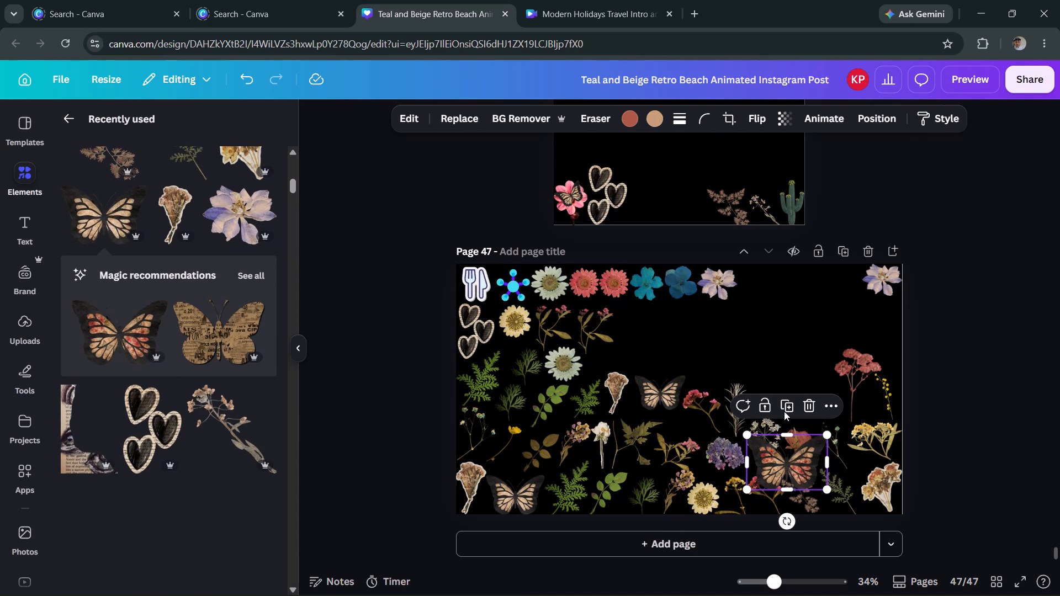
{"action": "left_click_drag", "start_coordinate": [784, 411], "coordinate": [776, 281]}
{"action": "left_click_drag", "start_coordinate": [817, 321], "coordinate": [790, 304]}
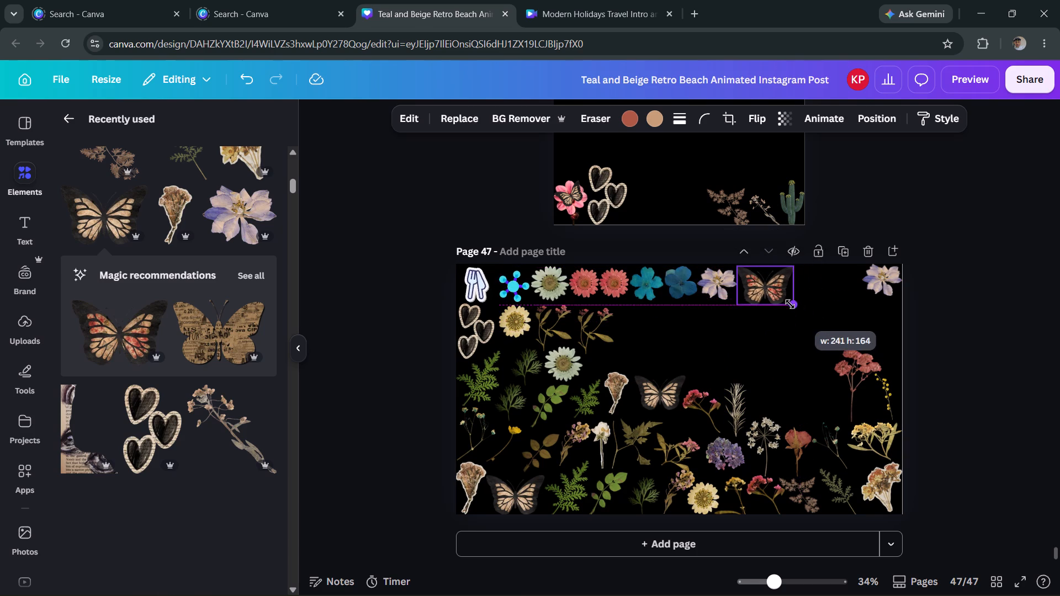
{"action": "left_click_drag", "start_coordinate": [790, 304], "coordinate": [785, 301]}
{"action": "left_click", "coordinate": [831, 308]}
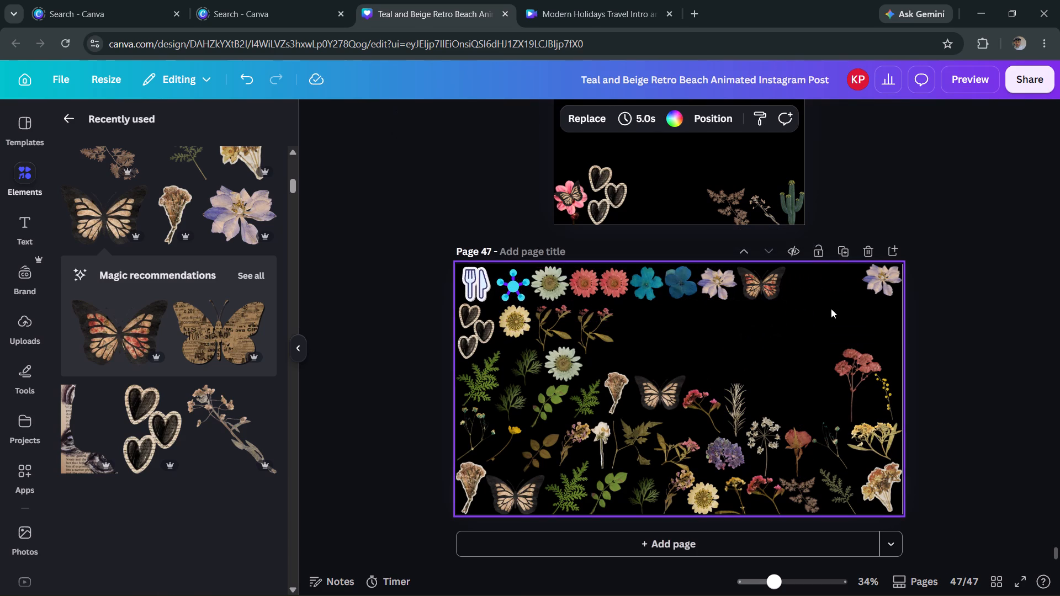
Add the grey-brown dried branch from the recently used elements, shrink it and place it above the red flower cluster near page 47's right edge.
{"action": "left_click", "coordinate": [242, 433]}
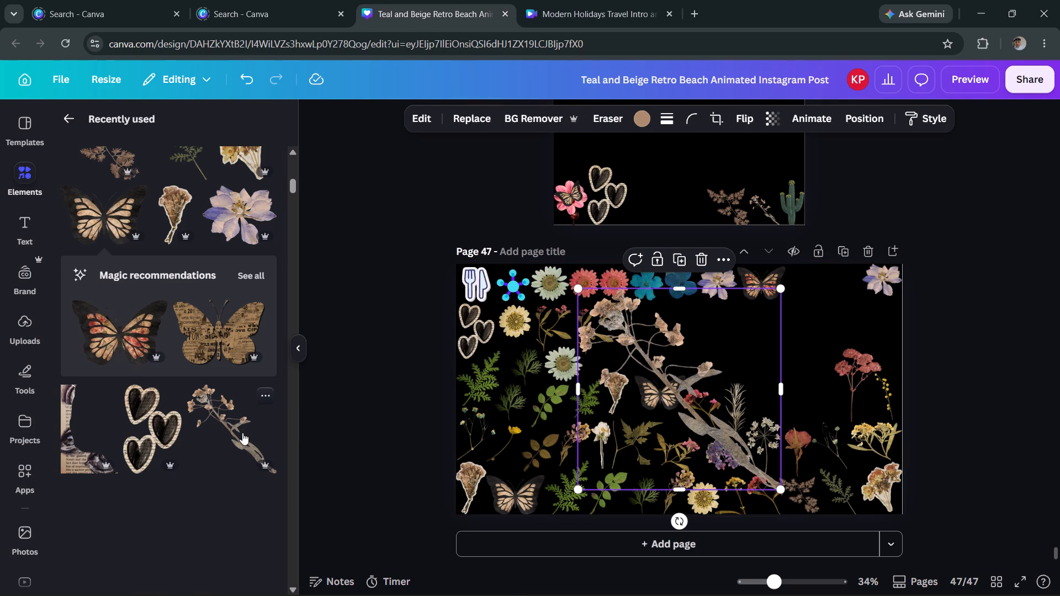
{"action": "left_click_drag", "start_coordinate": [576, 284], "coordinate": [688, 369]}
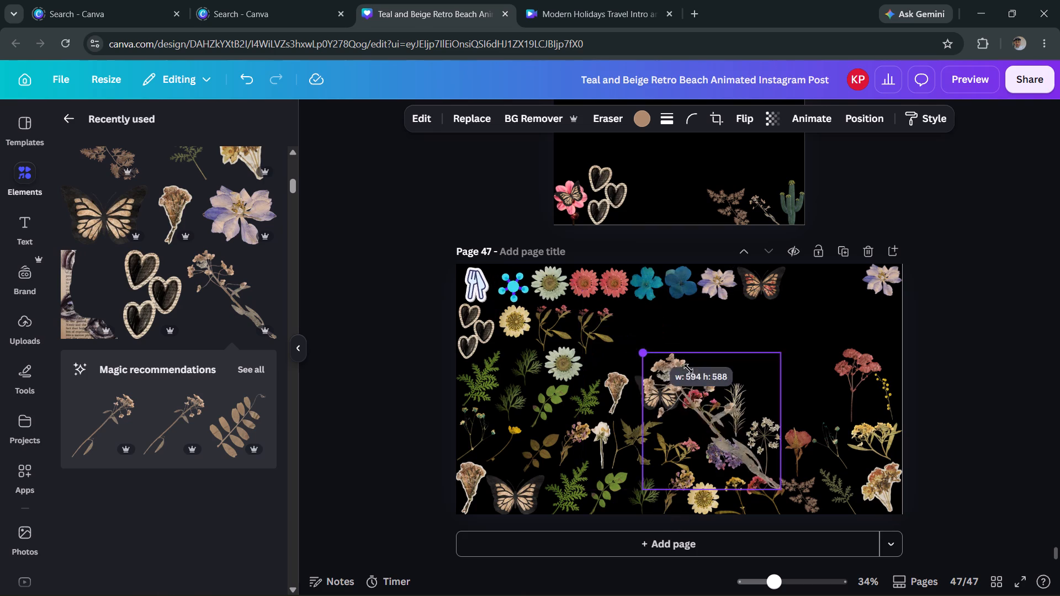
{"action": "left_click_drag", "start_coordinate": [688, 369], "coordinate": [748, 419]}
{"action": "left_click_drag", "start_coordinate": [749, 460], "coordinate": [805, 322]}
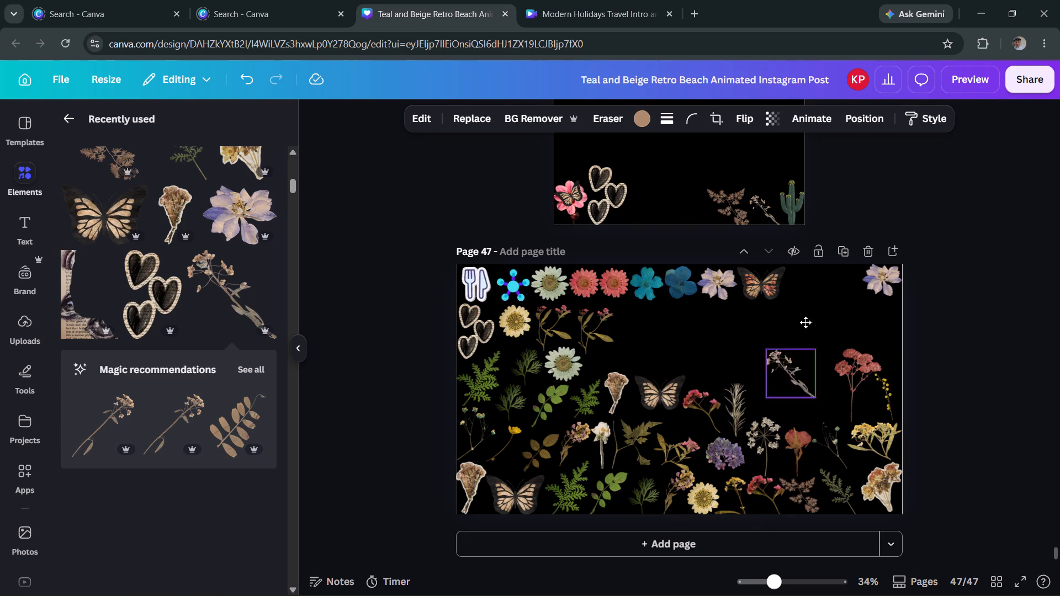
{"action": "left_click_drag", "start_coordinate": [805, 322], "coordinate": [868, 326]}
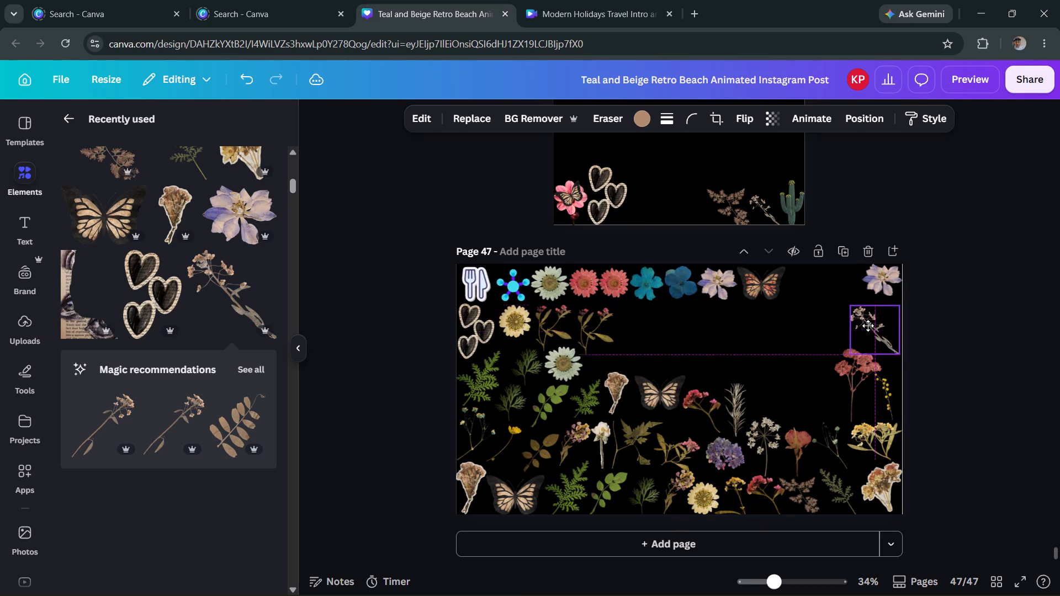
{"action": "left_click_drag", "start_coordinate": [868, 326], "coordinate": [870, 334]}
{"action": "left_click", "coordinate": [962, 329]}
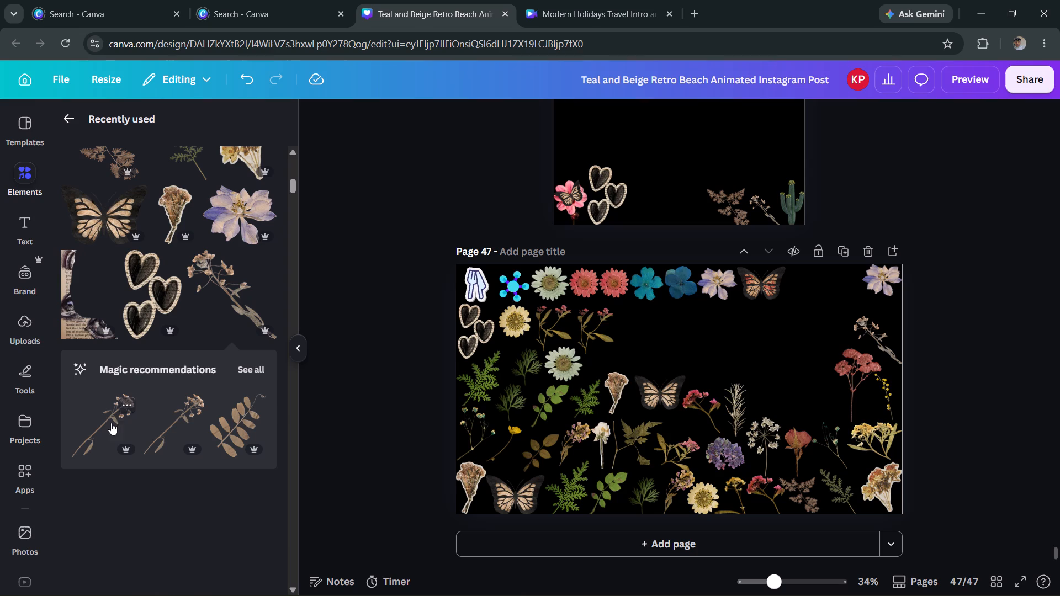
Add the three-heart cut-out from the recently used elements and place it just left of the lilac flower in page 47's top-right corner.
{"action": "left_click", "coordinate": [139, 273]}
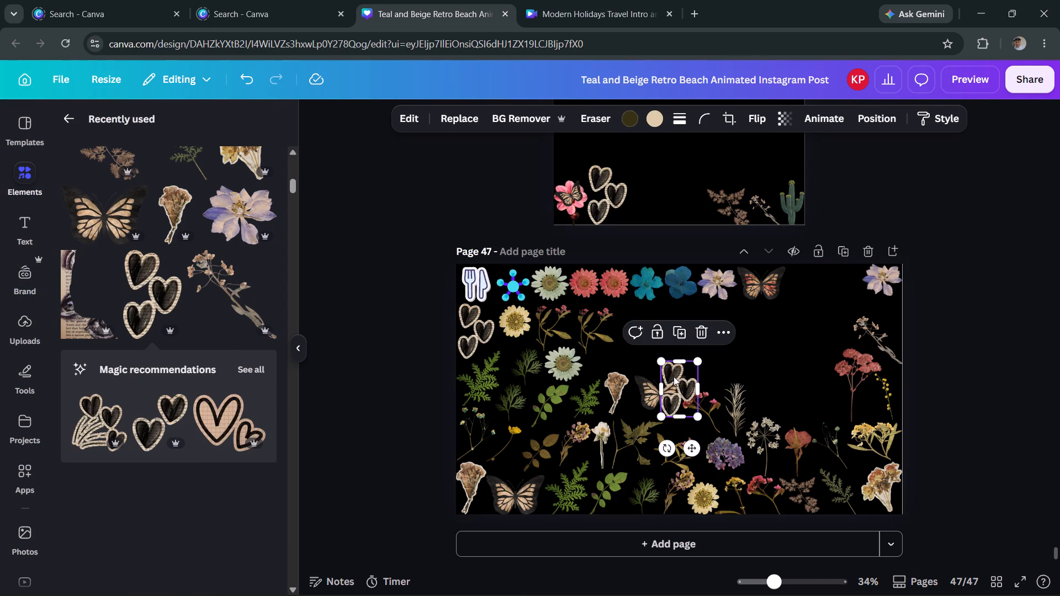
{"action": "left_click_drag", "start_coordinate": [671, 379], "coordinate": [834, 284]}
{"action": "left_click", "coordinate": [369, 343]}
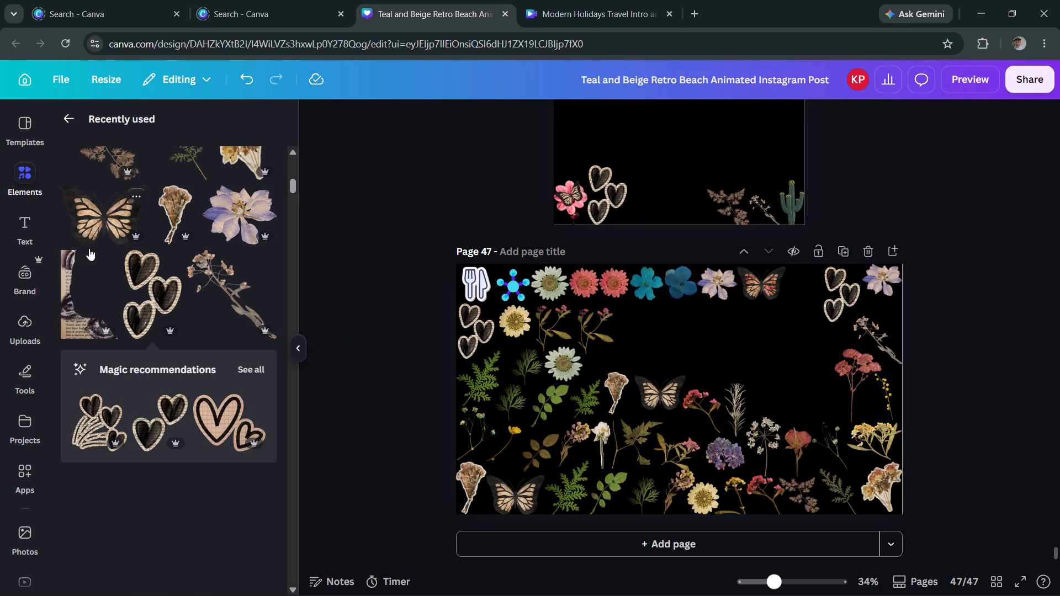
Add the green cactus from the recently used elements, shrink it and fit it just left of the red flower cluster's stem.
{"action": "scroll", "coordinate": [78, 324], "scroll_direction": "down", "scroll_amount": 2}
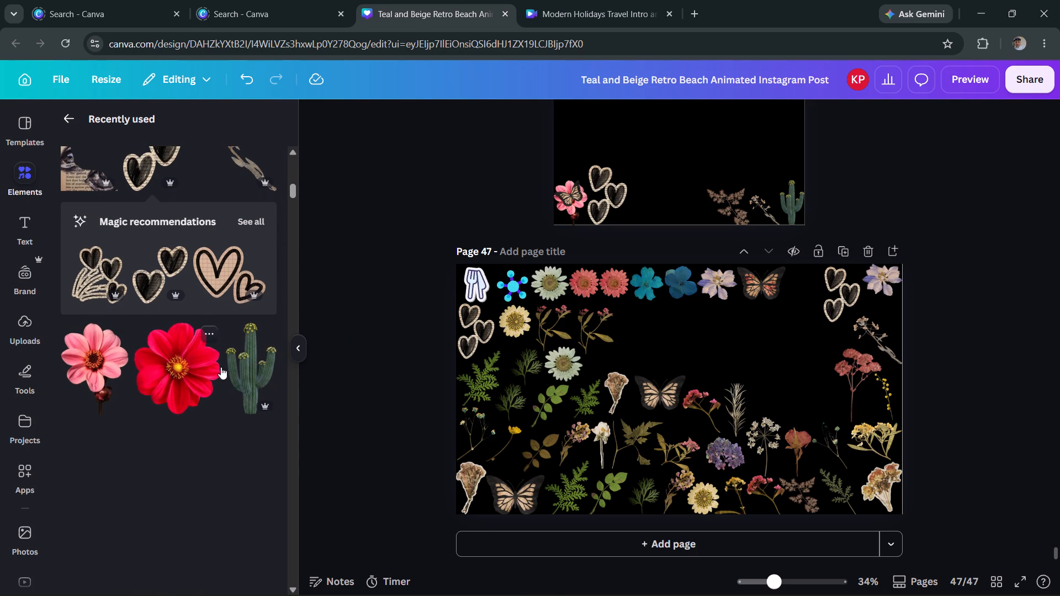
{"action": "left_click", "coordinate": [230, 366]}
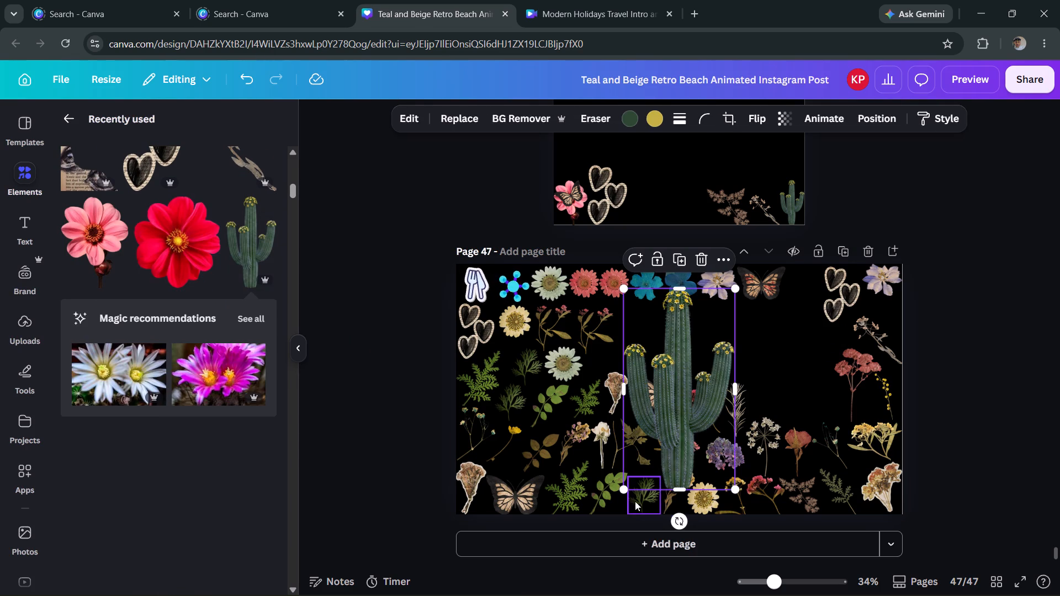
{"action": "left_click_drag", "start_coordinate": [625, 486], "coordinate": [707, 335]}
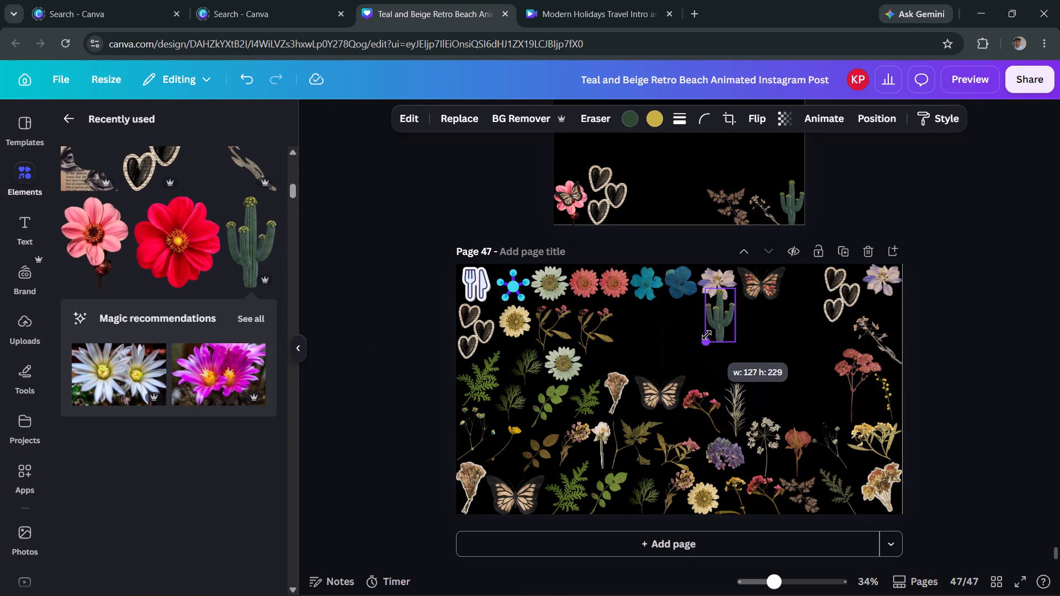
{"action": "left_click_drag", "start_coordinate": [707, 335], "coordinate": [704, 340]}
{"action": "left_click_drag", "start_coordinate": [715, 318], "coordinate": [786, 357]}
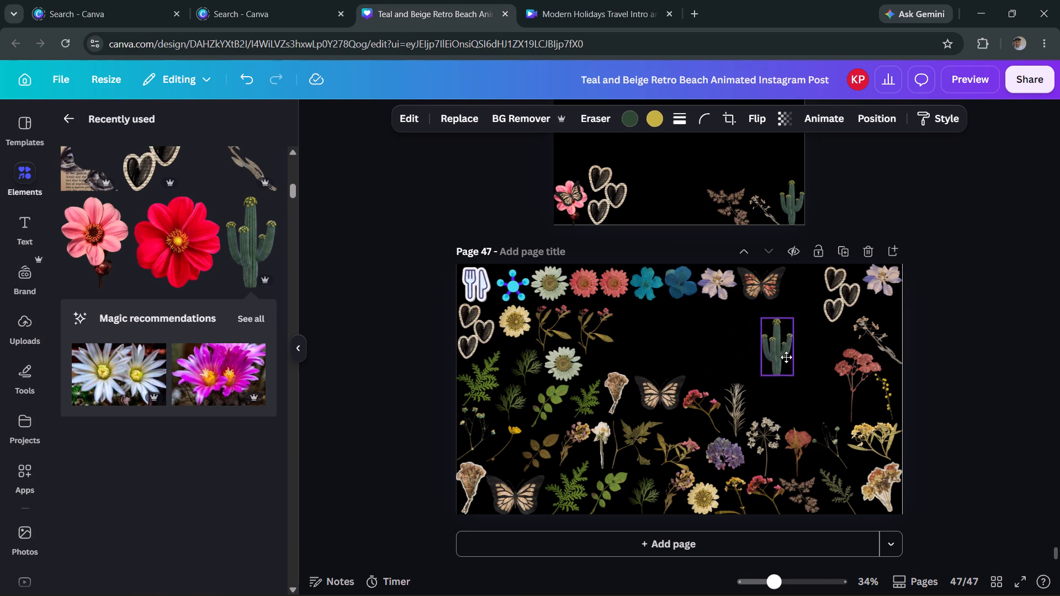
{"action": "left_click_drag", "start_coordinate": [786, 357], "coordinate": [821, 395]}
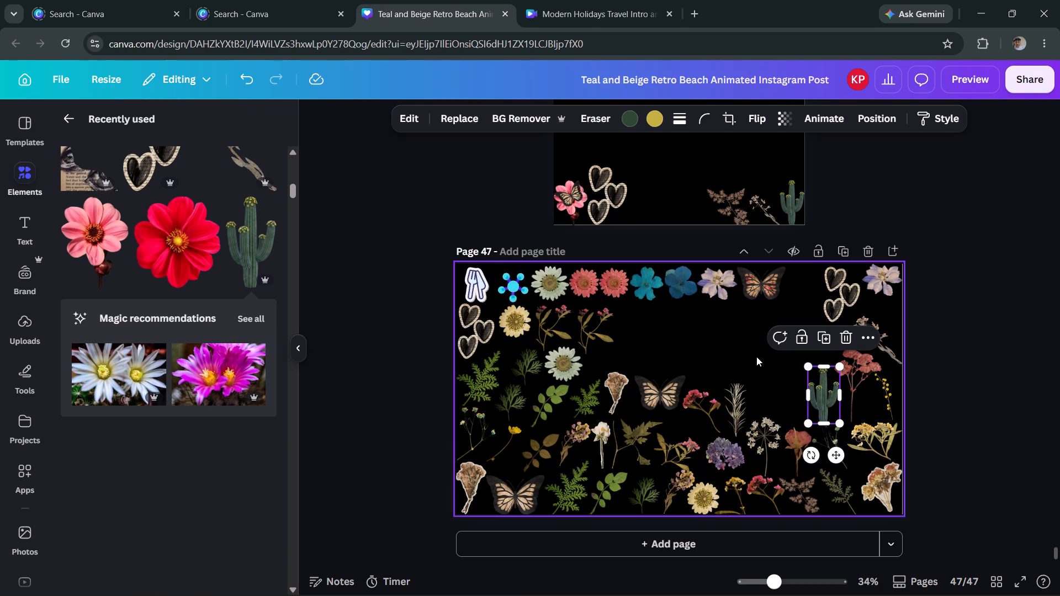
{"action": "left_click", "coordinate": [756, 356]}
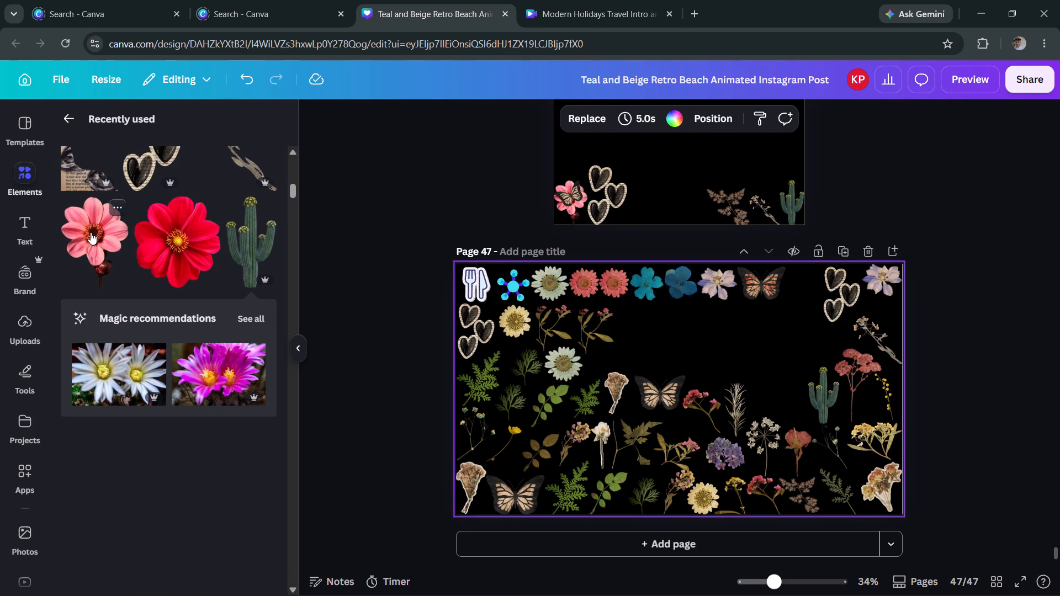
Add the pink dahlia from the recently used elements, shrink it and place it between the red-tinted butterfly and the hearts in the top row.
{"action": "left_click", "coordinate": [89, 233]}
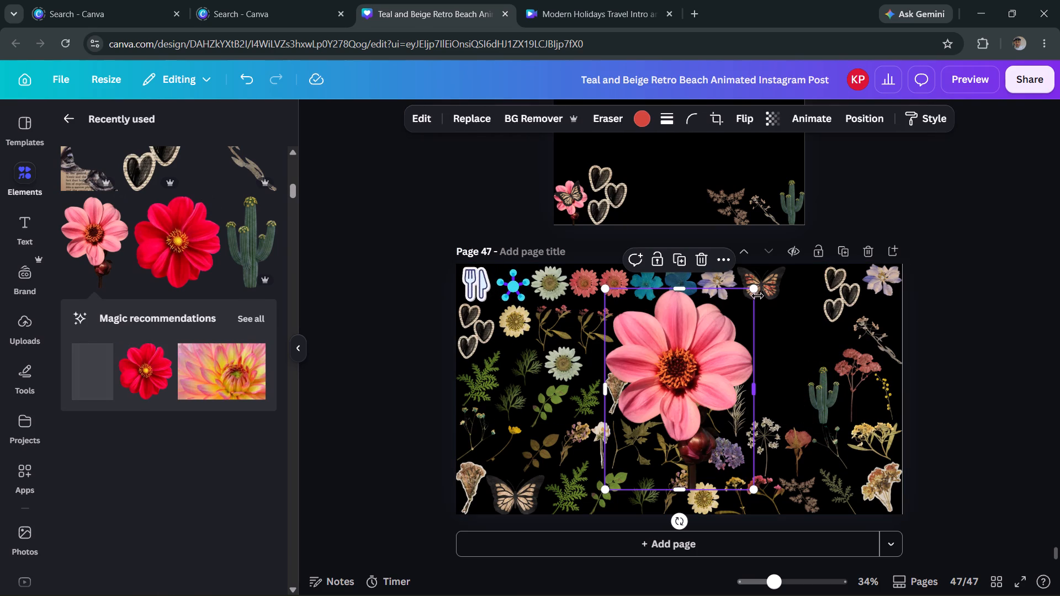
{"action": "left_click_drag", "start_coordinate": [754, 291], "coordinate": [635, 438]}
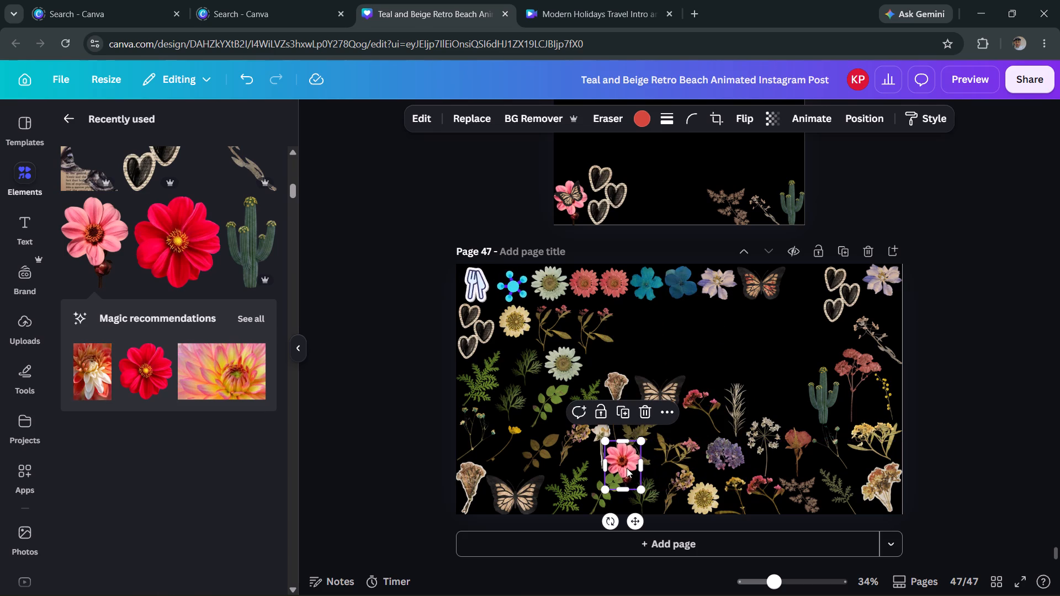
{"action": "left_click_drag", "start_coordinate": [627, 468], "coordinate": [807, 294]}
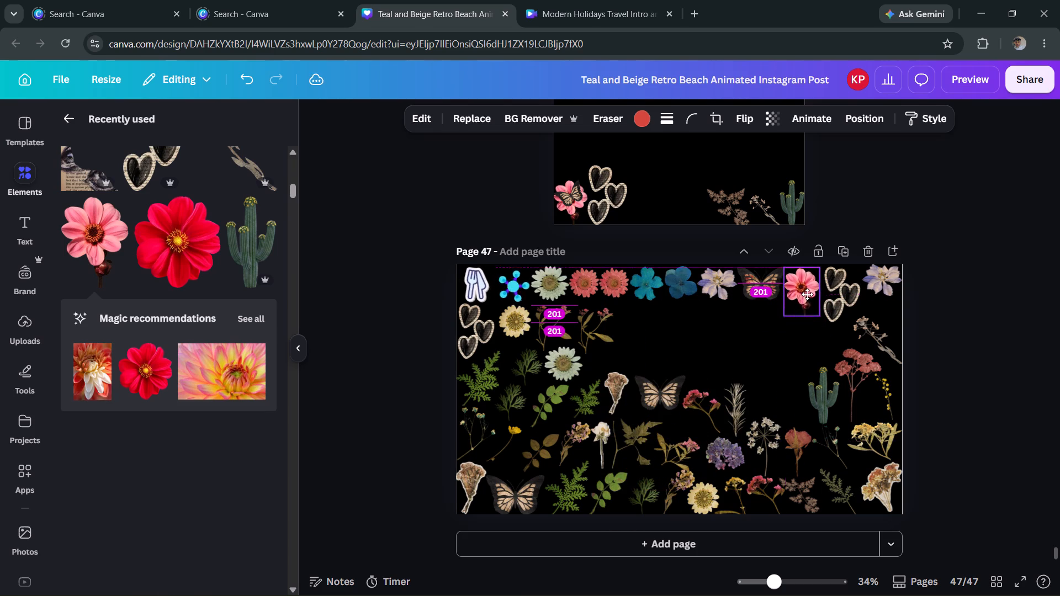
{"action": "left_click_drag", "start_coordinate": [807, 294], "coordinate": [808, 291]}
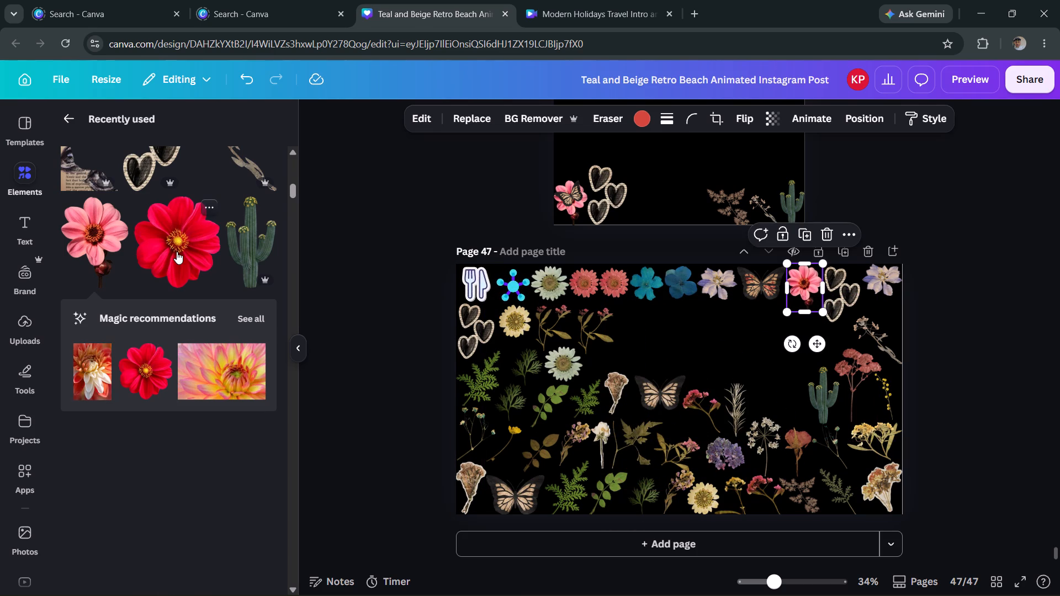
Add the red flower from the magic recommendations, shrink it and place it right of the two red-budded sprigs in page 47's second row.
{"action": "scroll", "coordinate": [177, 252], "scroll_direction": "up", "scroll_amount": 2}
{"action": "left_click", "coordinate": [142, 510]}
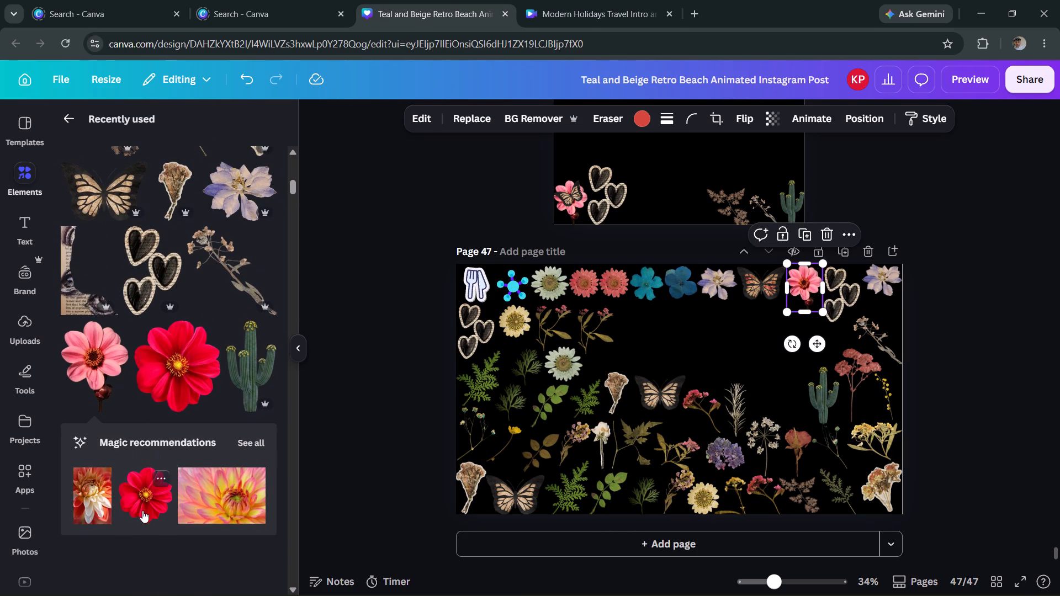
{"action": "left_click_drag", "start_coordinate": [775, 486], "coordinate": [621, 323]}
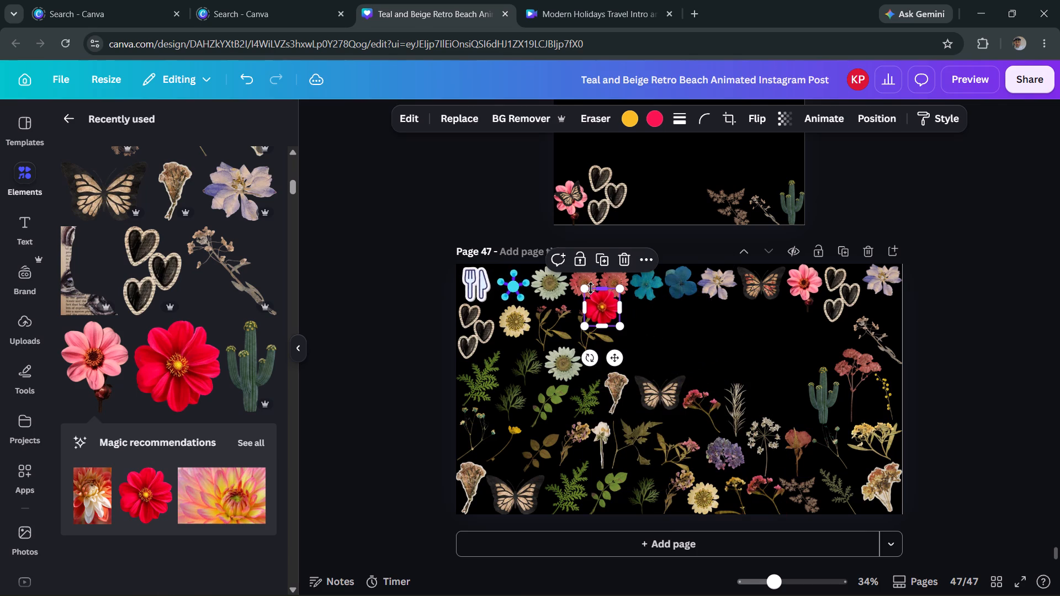
{"action": "left_click_drag", "start_coordinate": [601, 308], "coordinate": [632, 318]}
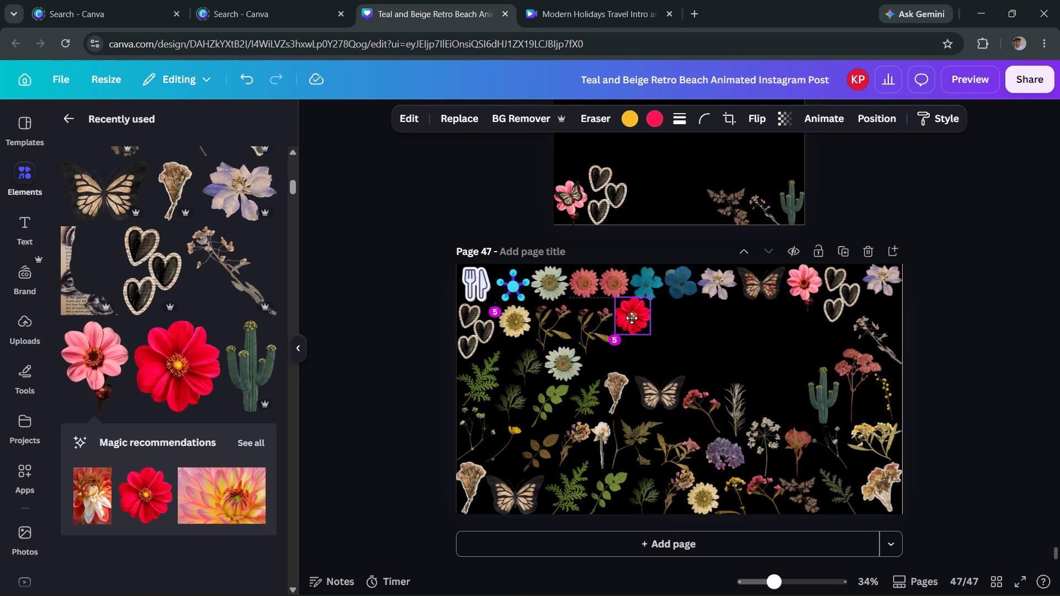
{"action": "left_click_drag", "start_coordinate": [632, 318], "coordinate": [630, 320]}
{"action": "left_click", "coordinate": [359, 302]}
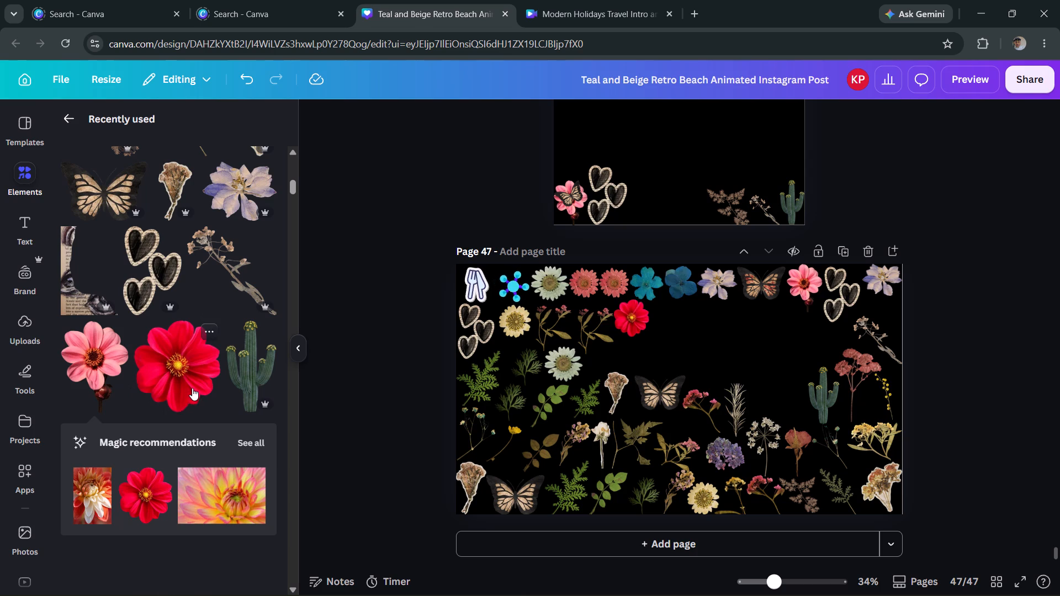
Add another three-heart cut-out from the recently used elements and place it directly above the cactus, slightly to its left.
{"action": "left_click", "coordinate": [144, 278]}
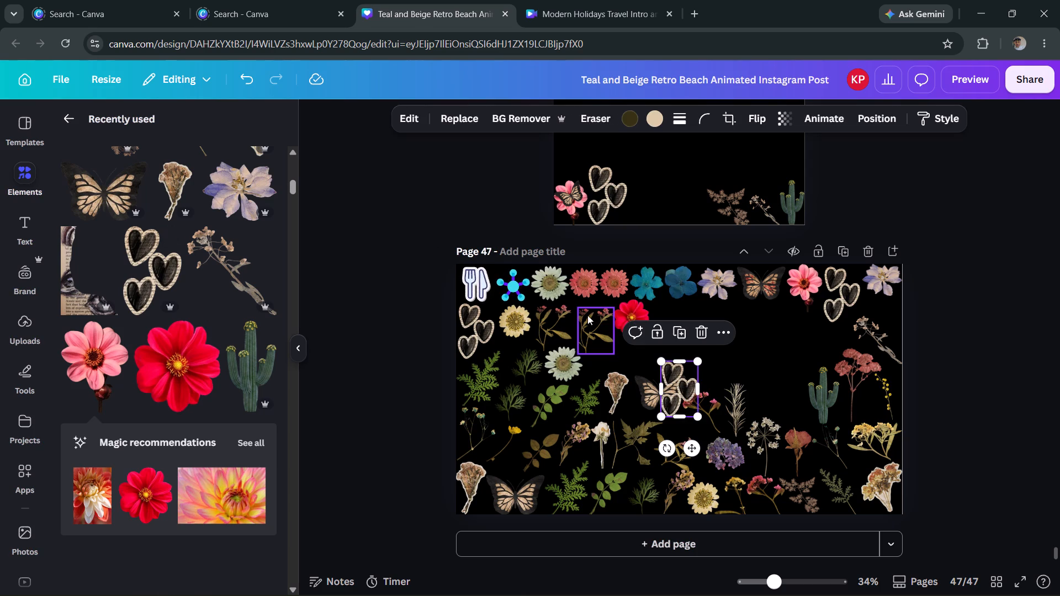
{"action": "left_click_drag", "start_coordinate": [671, 376], "coordinate": [786, 324]}
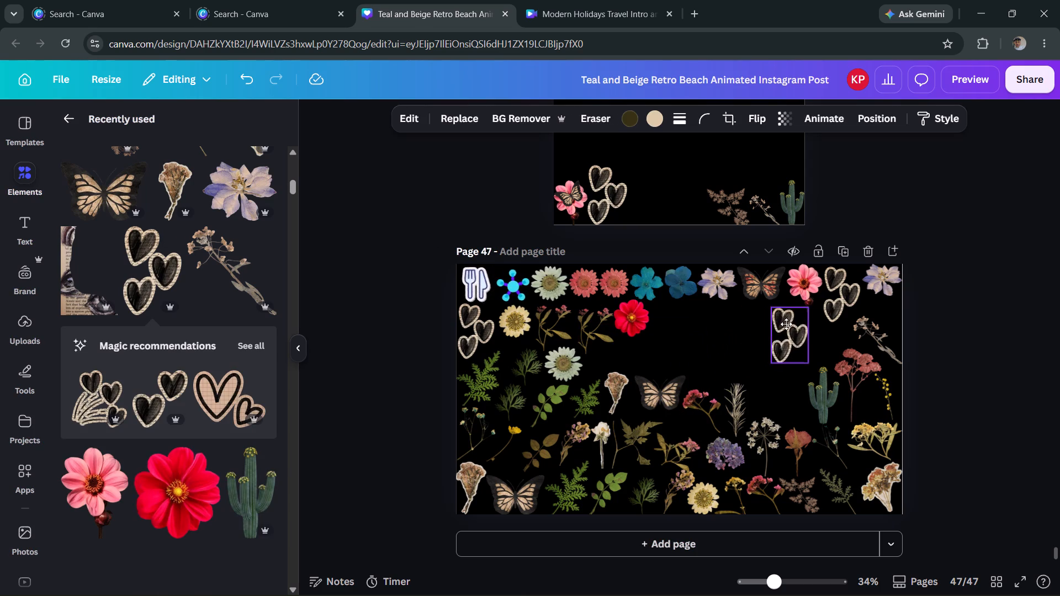
{"action": "left_click_drag", "start_coordinate": [786, 324], "coordinate": [801, 331]}
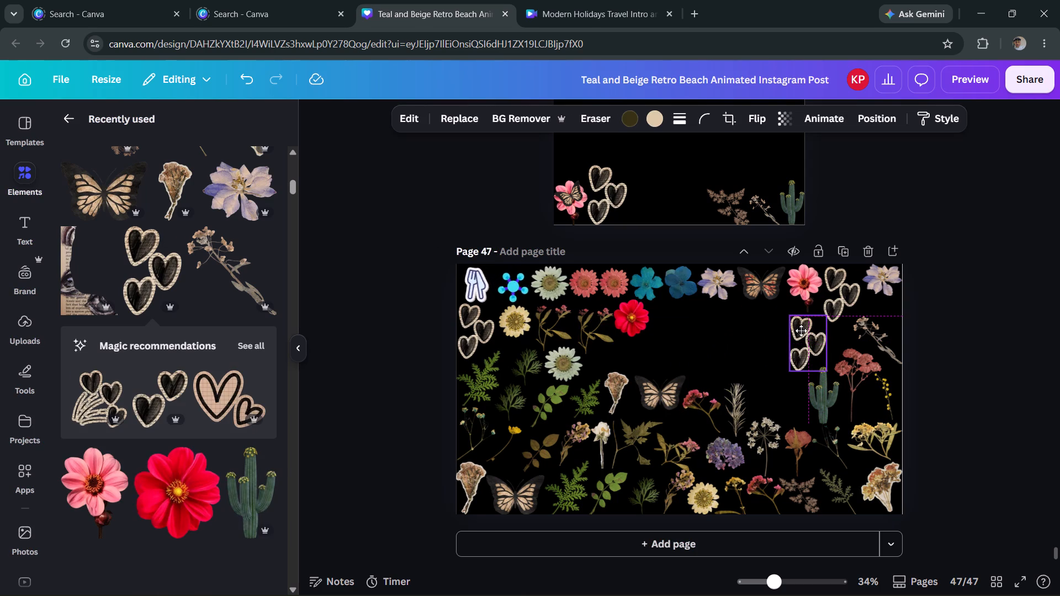
{"action": "left_click_drag", "start_coordinate": [801, 331], "coordinate": [799, 330]}
{"action": "left_click", "coordinate": [325, 341]}
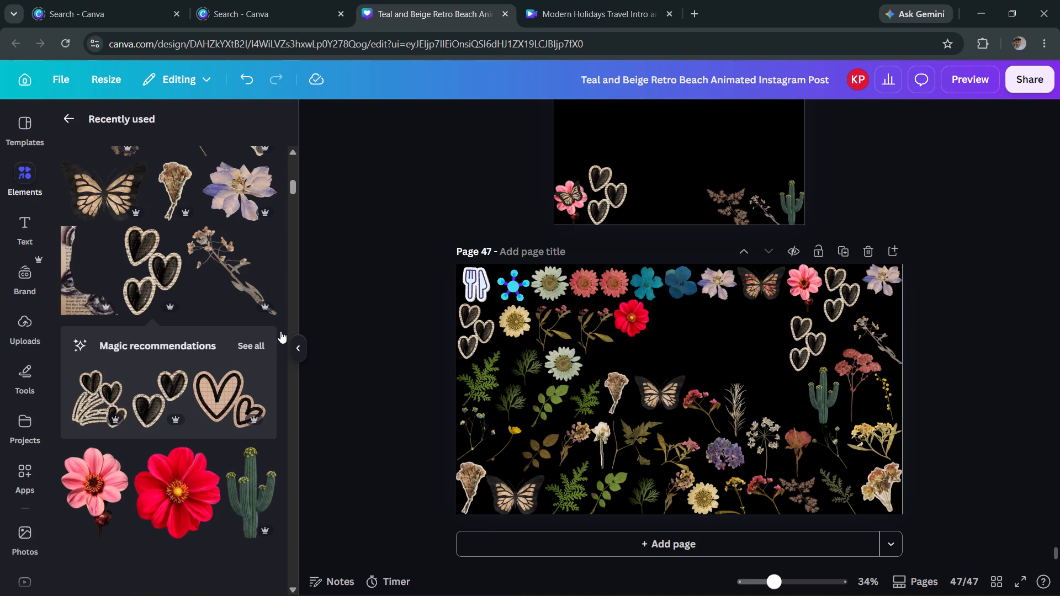
Add the hearts cut-out with fanned stripes from the magic recommendations, shrink it and place it right of the red flower.
{"action": "left_click", "coordinate": [95, 400]}
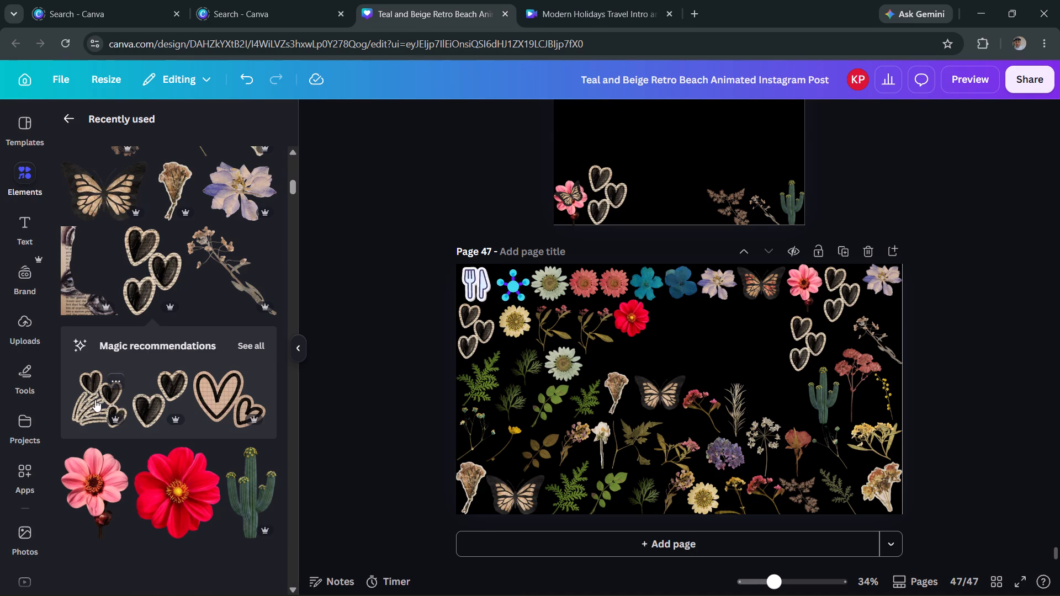
{"action": "left_click_drag", "start_coordinate": [584, 290], "coordinate": [605, 301]}
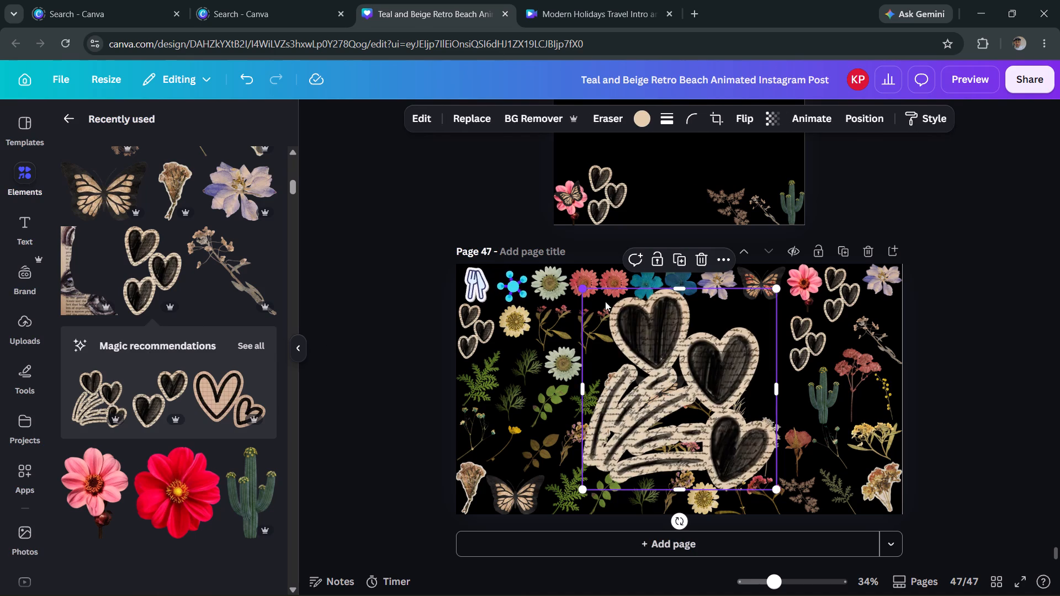
{"action": "left_click_drag", "start_coordinate": [605, 301], "coordinate": [744, 422]}
{"action": "left_click_drag", "start_coordinate": [749, 455], "coordinate": [746, 446]}
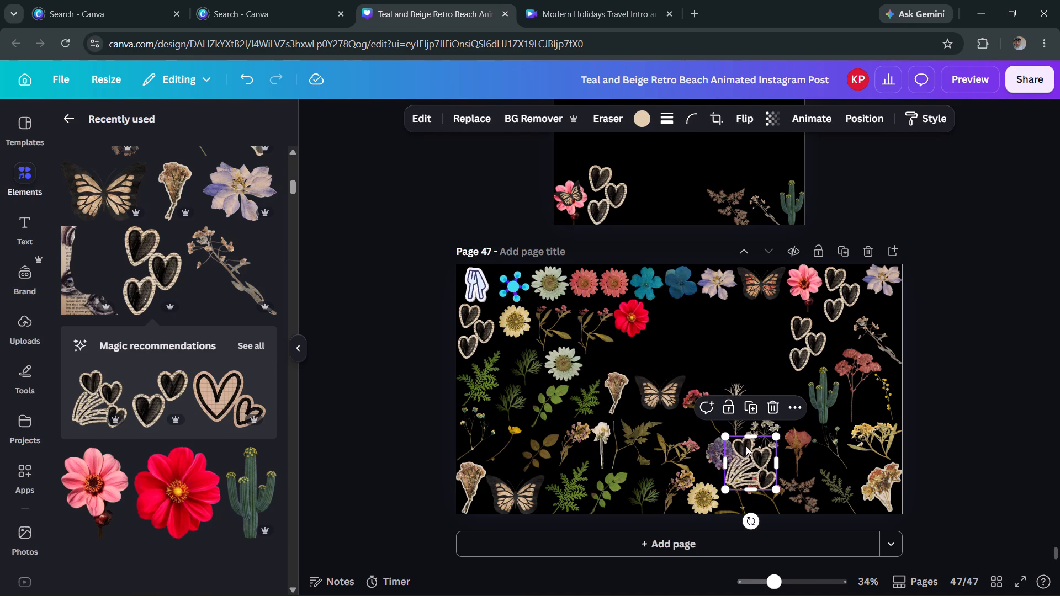
{"action": "left_click_drag", "start_coordinate": [746, 446], "coordinate": [699, 327]}
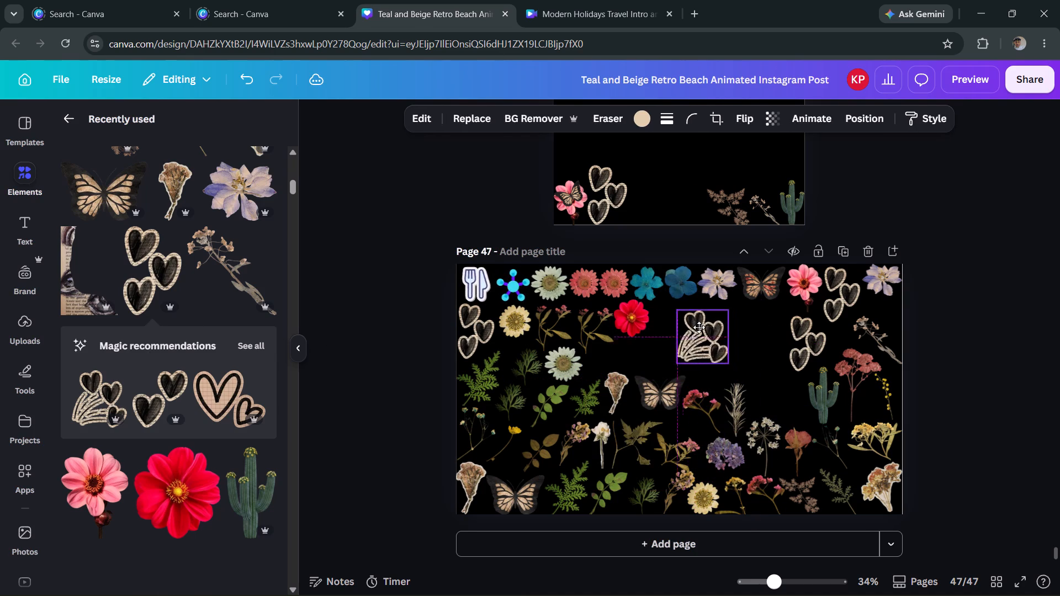
{"action": "left_click_drag", "start_coordinate": [699, 327], "coordinate": [678, 322]}
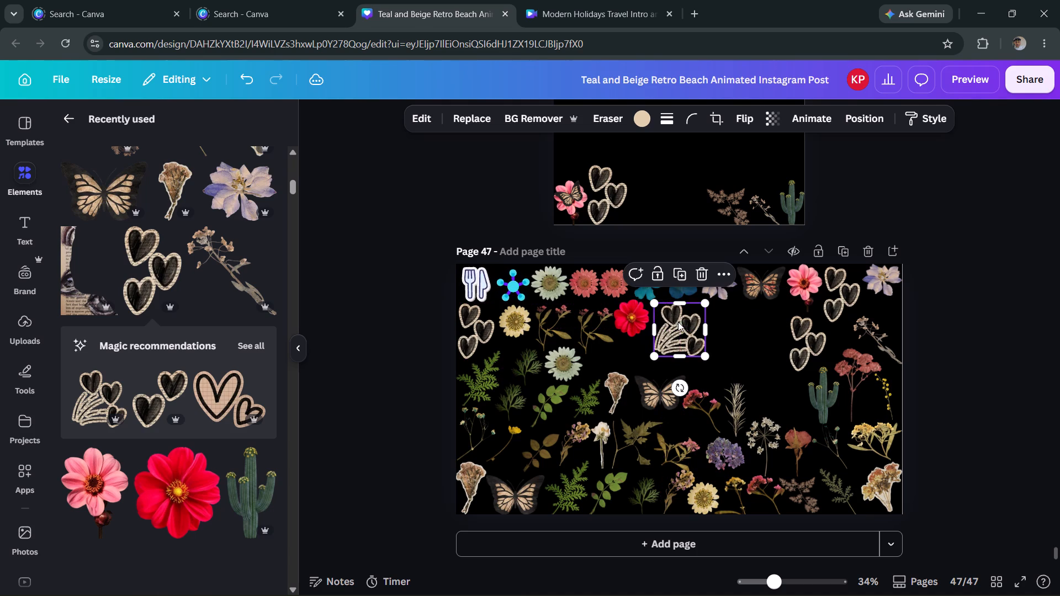
{"action": "left_click_drag", "start_coordinate": [706, 356], "coordinate": [693, 342]}
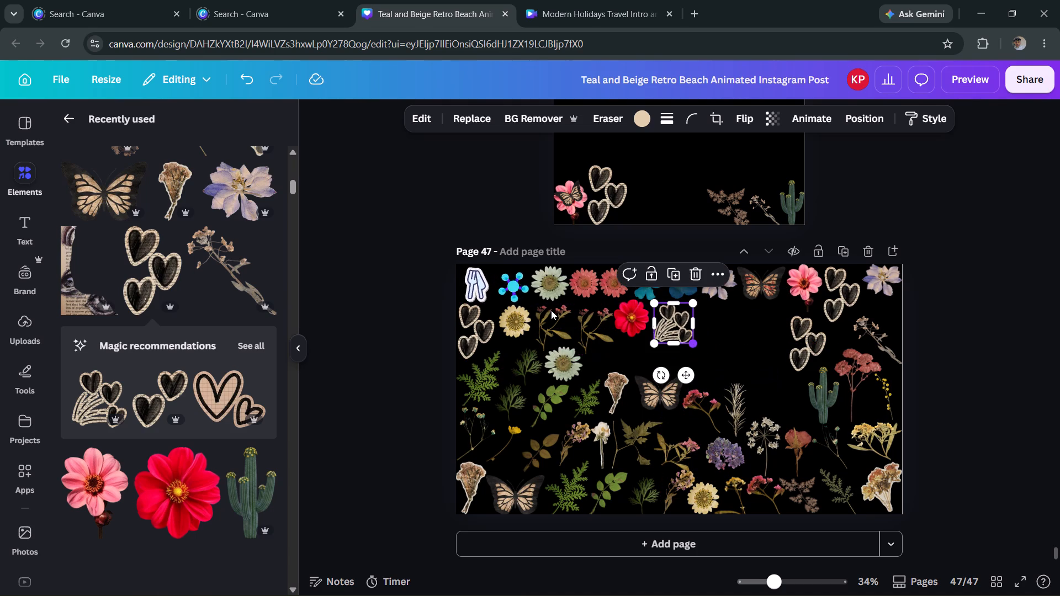
{"action": "left_click", "coordinate": [328, 299]}
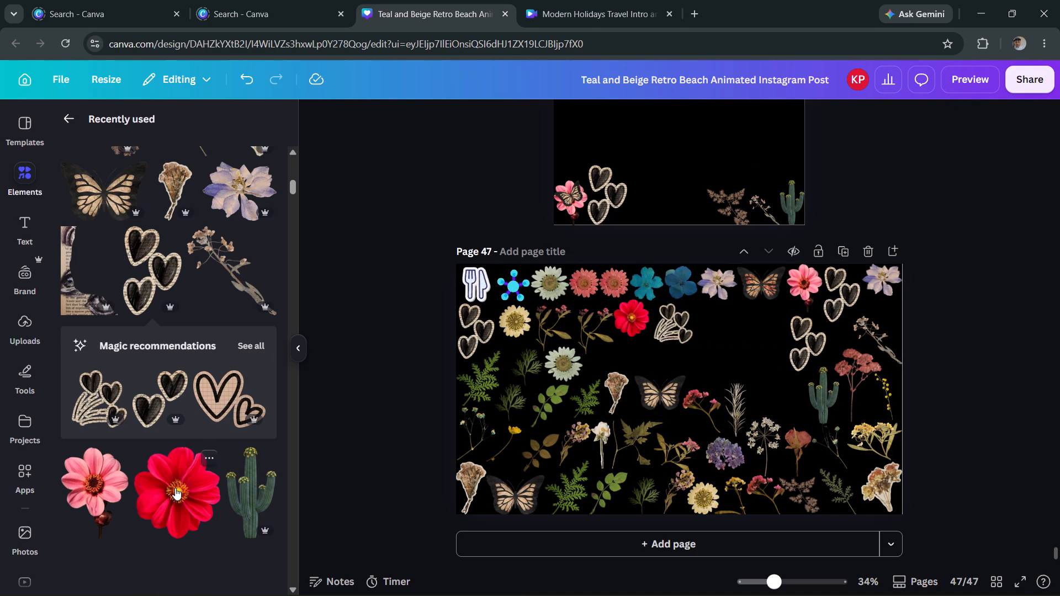
Add the two-heart cut-out from the magic recommendations, shrink it and place it just left of the three-heart cut-out above the cactus.
{"action": "left_click", "coordinate": [160, 408]}
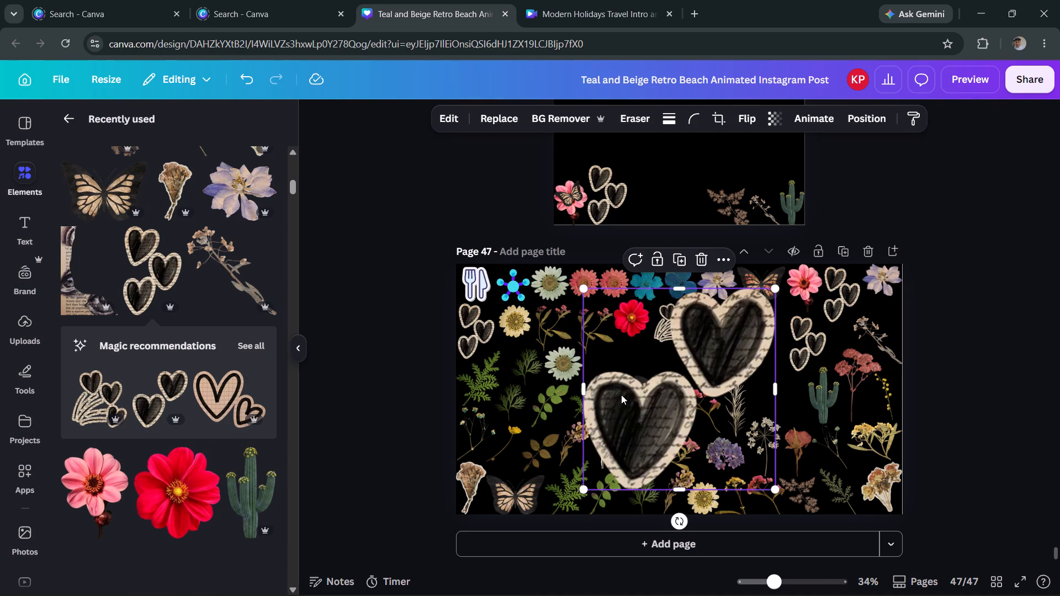
{"action": "left_click_drag", "start_coordinate": [582, 491], "coordinate": [739, 338]}
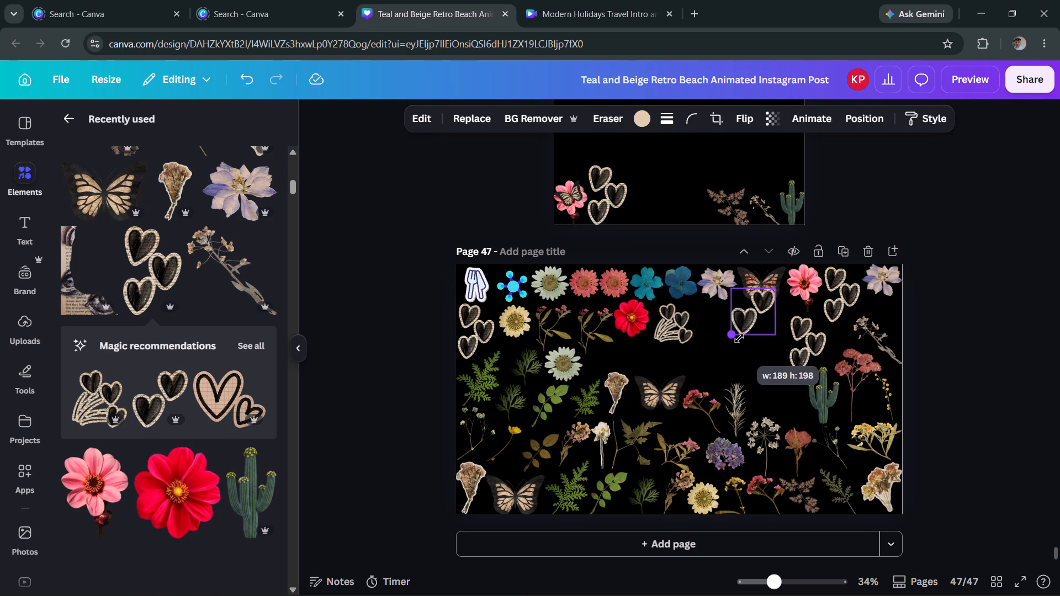
{"action": "left_click_drag", "start_coordinate": [739, 338], "coordinate": [728, 344]}
{"action": "left_click_drag", "start_coordinate": [756, 311], "coordinate": [730, 339]}
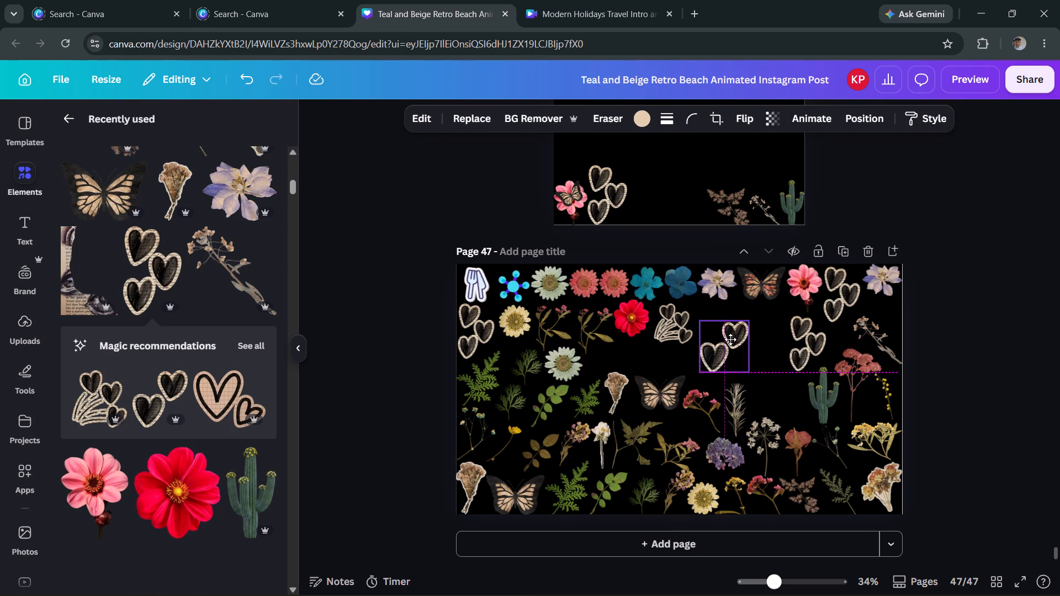
{"action": "left_click_drag", "start_coordinate": [730, 339], "coordinate": [733, 333]}
{"action": "left_click_drag", "start_coordinate": [752, 364], "coordinate": [736, 356]}
{"action": "left_click_drag", "start_coordinate": [720, 341], "coordinate": [780, 331]}
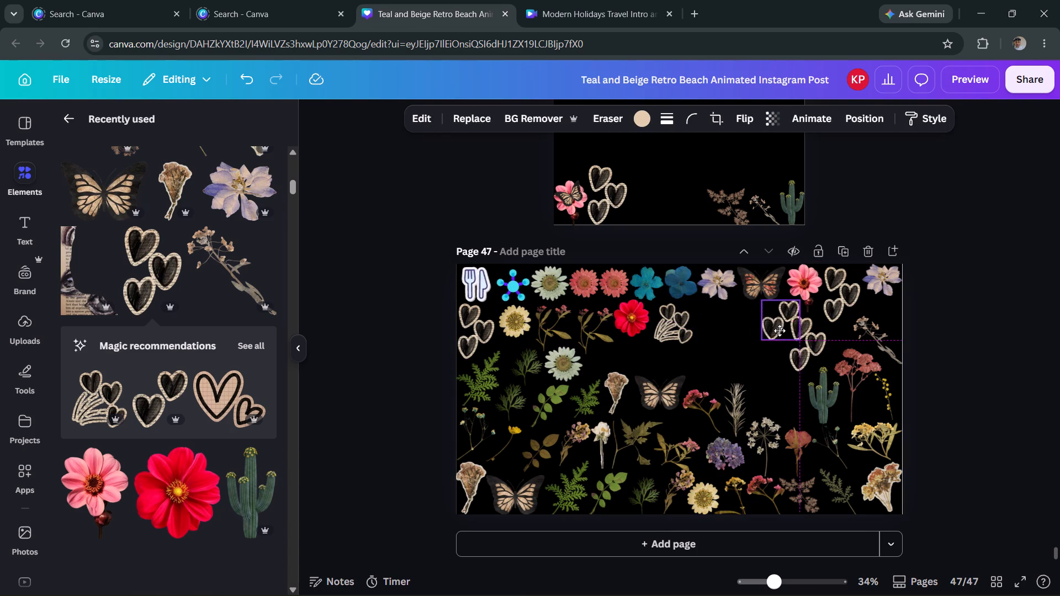
{"action": "left_click_drag", "start_coordinate": [780, 331], "coordinate": [771, 327]}
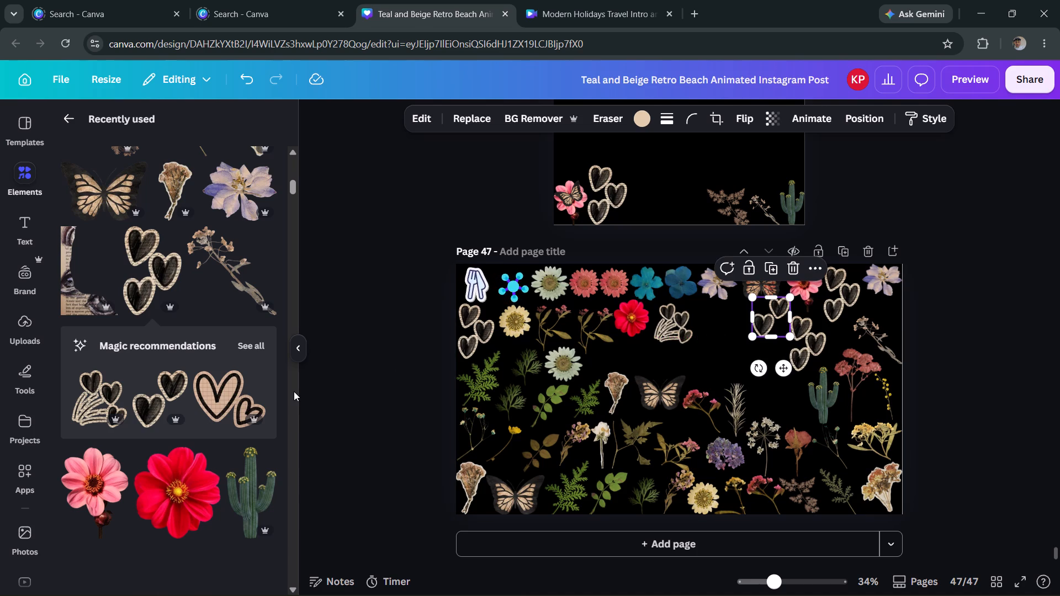
Add the pink peony from the recently used elements below and right of the fanned-stripe hearts on page 47.
{"action": "left_click", "coordinate": [294, 391]}
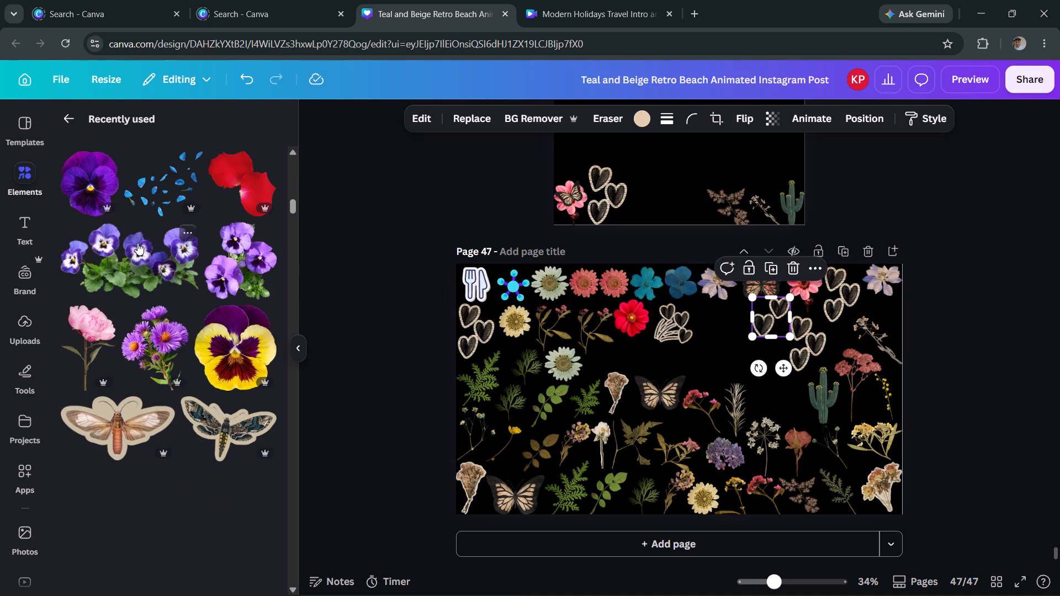
{"action": "left_click", "coordinate": [91, 339]}
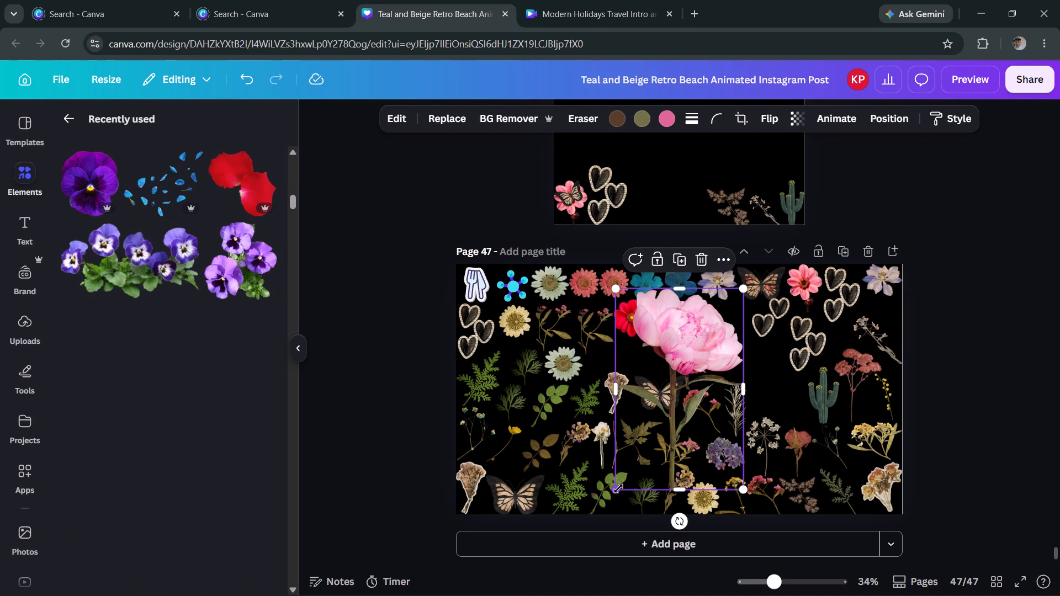
Shrink the pink peony to a small cut-out and place it just below and right of the fanned-stripe hearts.
{"action": "left_click_drag", "start_coordinate": [618, 488], "coordinate": [719, 350]}
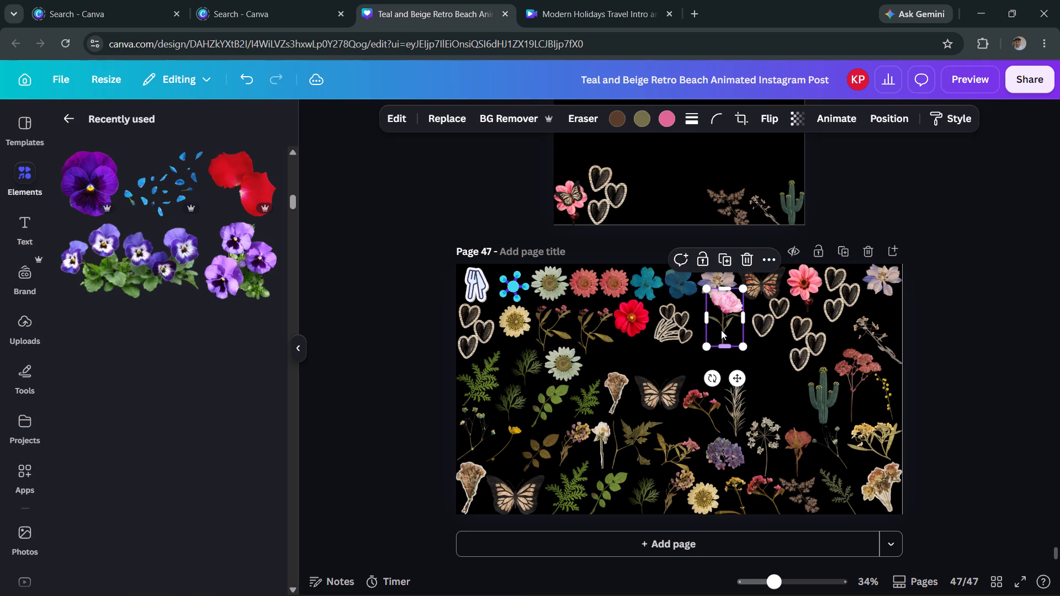
{"action": "left_click_drag", "start_coordinate": [721, 329], "coordinate": [706, 336]}
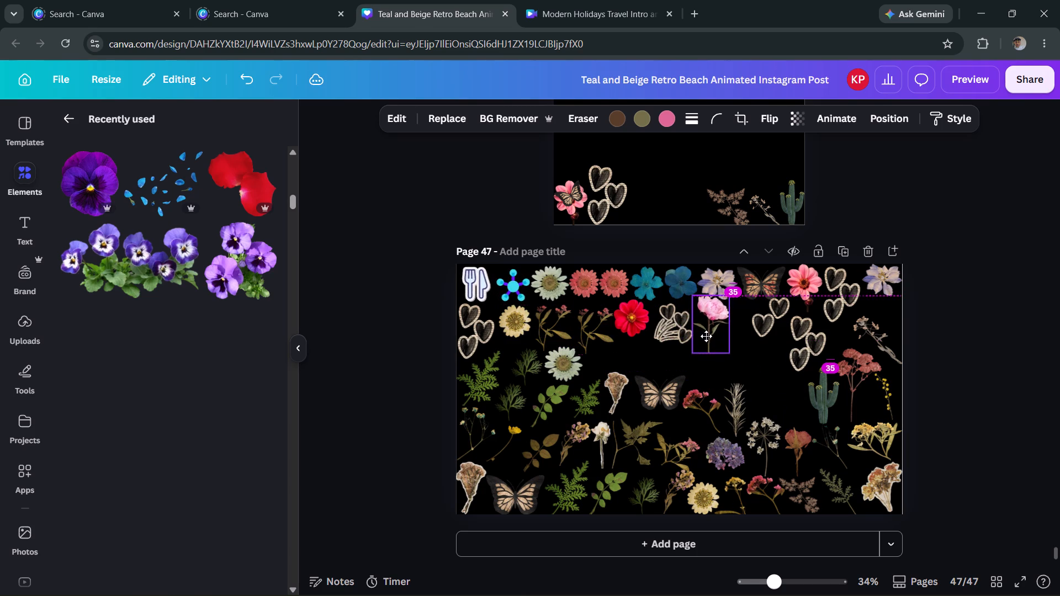
{"action": "left_click_drag", "start_coordinate": [706, 336], "coordinate": [704, 369]}
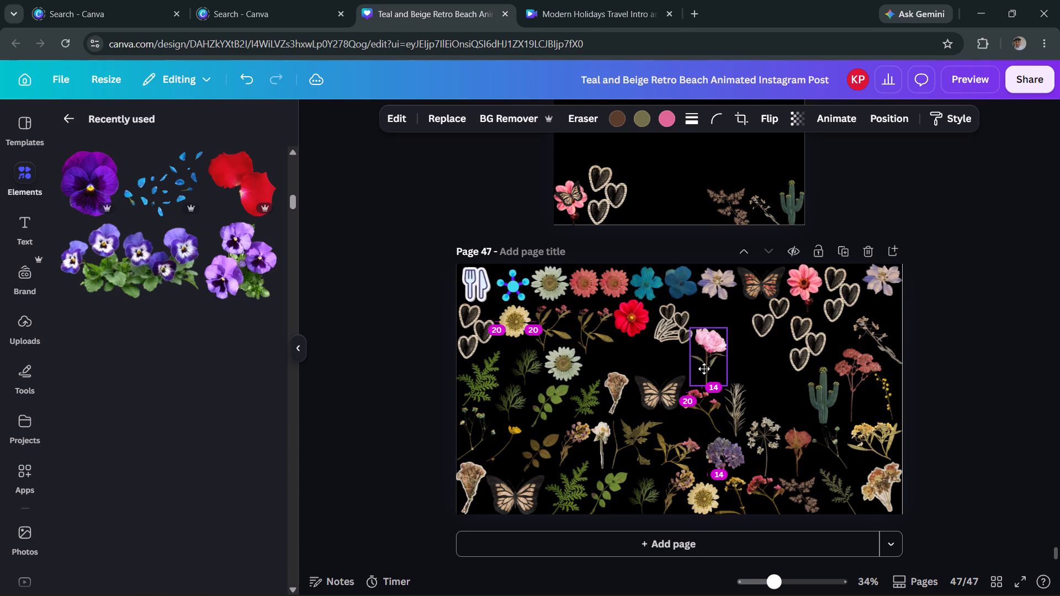
Add the slim dried-flower bunch from the recently used elements and place it just left of the cactus on page 47.
{"action": "scroll", "coordinate": [255, 230], "scroll_direction": "up", "scroll_amount": 5}
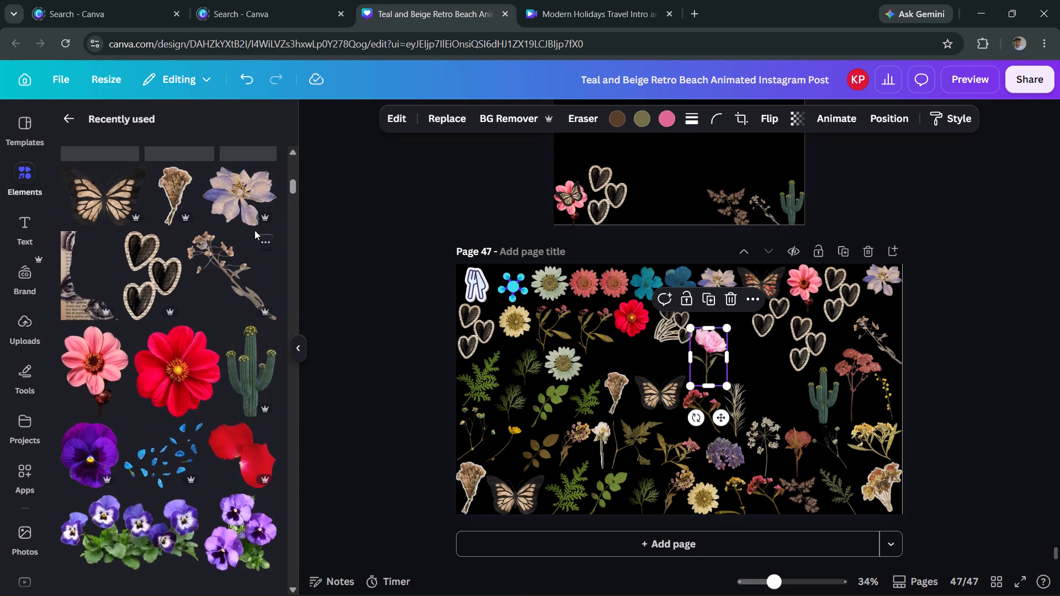
{"action": "scroll", "coordinate": [255, 230], "scroll_direction": "up", "scroll_amount": 1}
{"action": "left_click", "coordinate": [173, 249]}
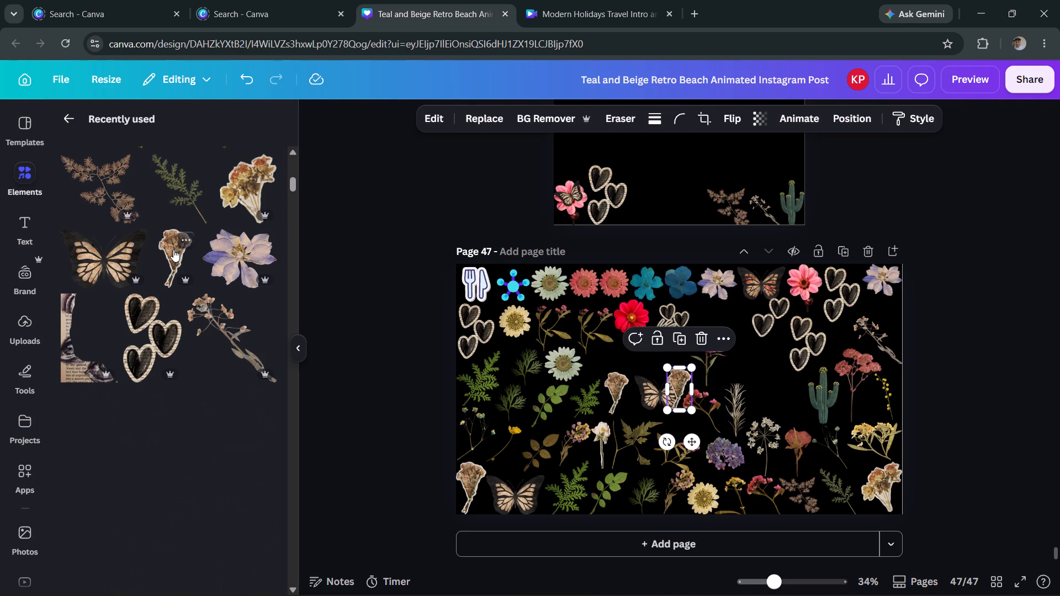
{"action": "left_click_drag", "start_coordinate": [677, 386], "coordinate": [738, 372]}
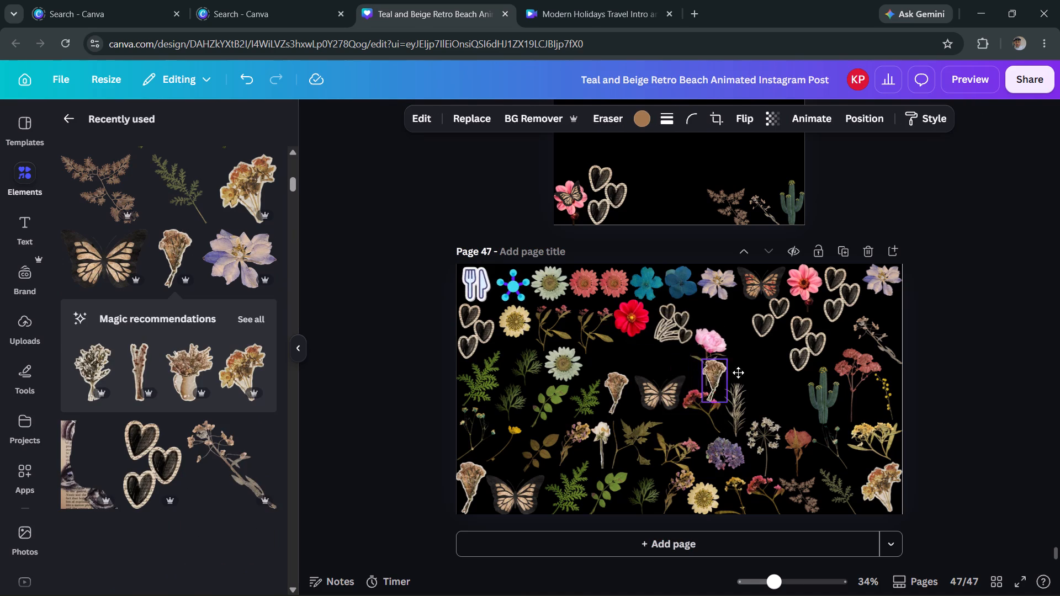
{"action": "left_click_drag", "start_coordinate": [738, 372], "coordinate": [793, 400]}
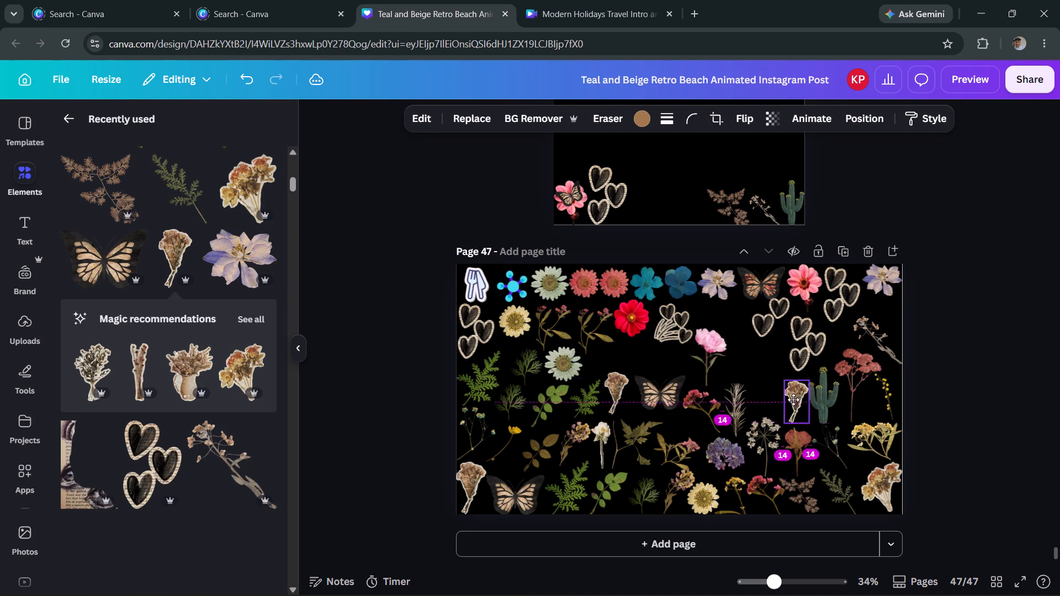
{"action": "left_click_drag", "start_coordinate": [793, 400], "coordinate": [792, 401]}
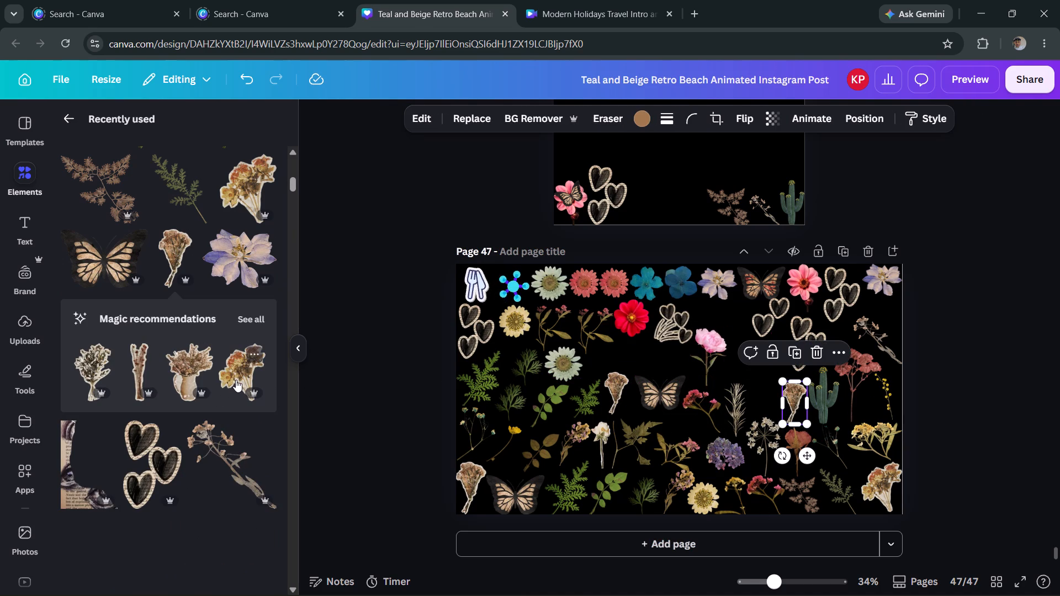
Add the orange-brown dried bouquet from the magic recommendations and place it between the pink peony and the hearts above the cactus.
{"action": "left_click", "coordinate": [236, 380]}
{"action": "left_click_drag", "start_coordinate": [688, 388], "coordinate": [651, 361]}
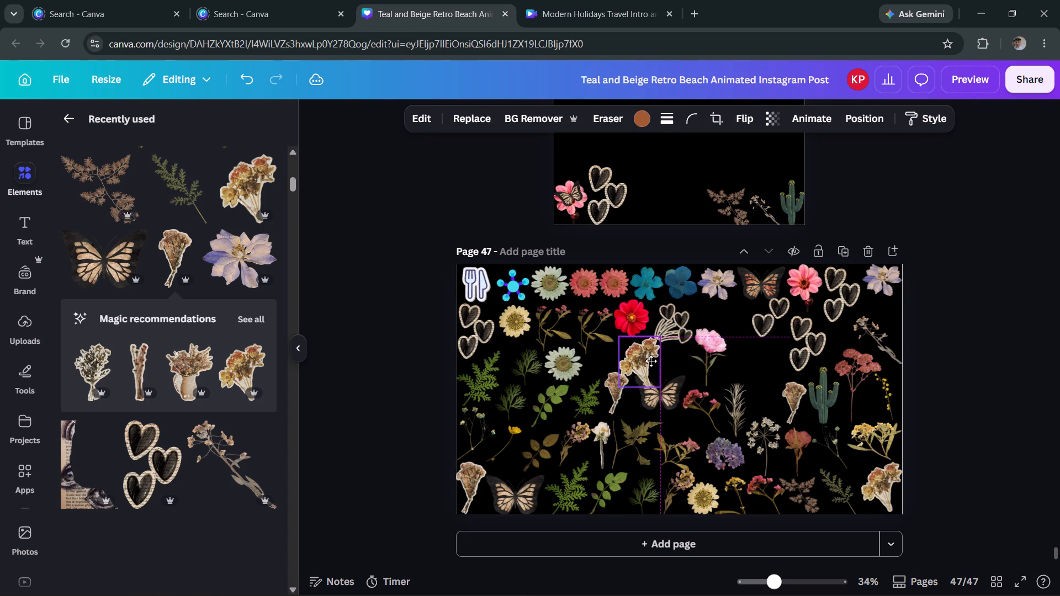
{"action": "left_click_drag", "start_coordinate": [651, 361], "coordinate": [770, 363]}
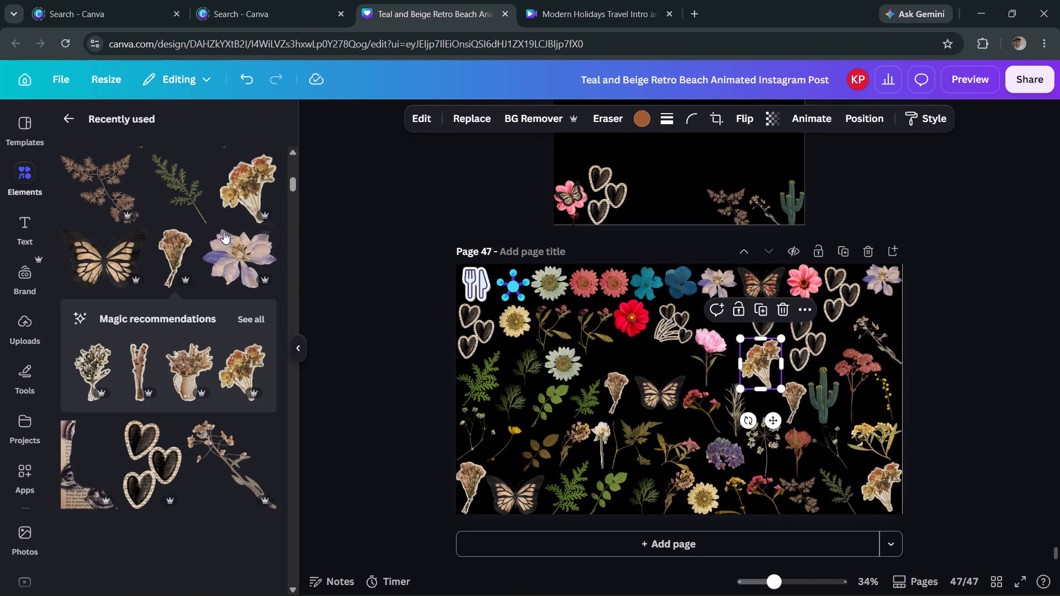
Add the pale lilac flower from the recently used elements and place it directly below the red flower.
{"action": "left_click", "coordinate": [226, 255]}
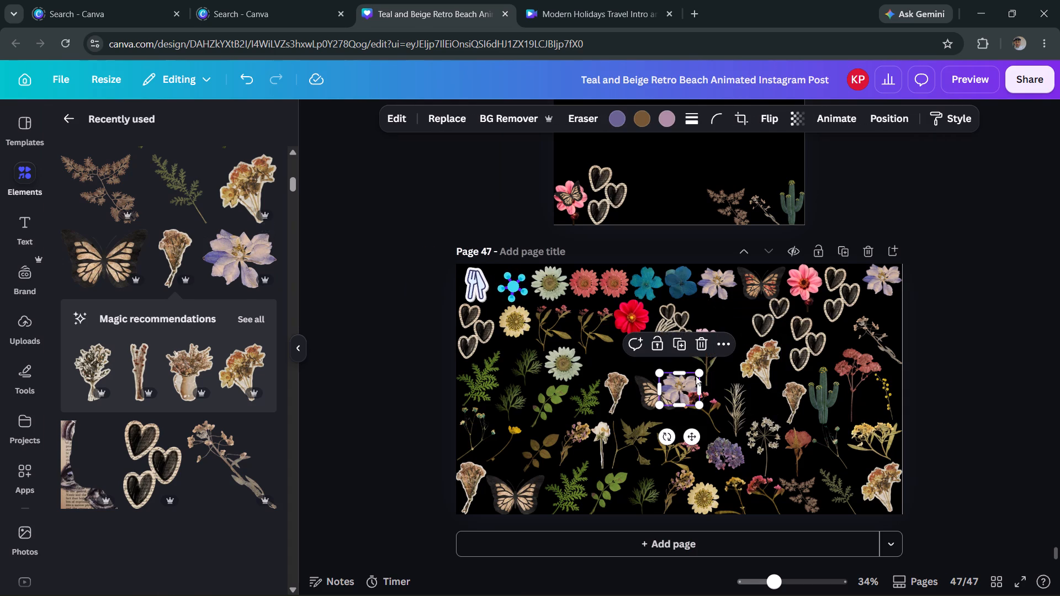
{"action": "left_click_drag", "start_coordinate": [684, 384], "coordinate": [641, 352]}
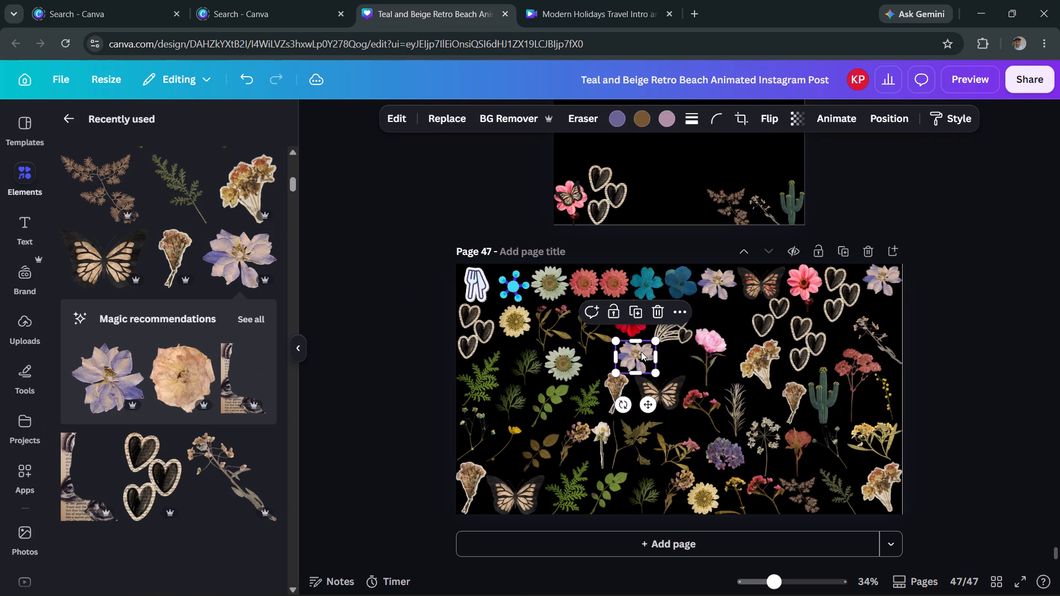
Add the cream pressed flower from the magic recommendations, shrink it and place it between the fanned-stripe hearts and the two-heart cut-out.
{"action": "left_click", "coordinate": [216, 336]}
{"action": "left_click", "coordinate": [368, 307]}
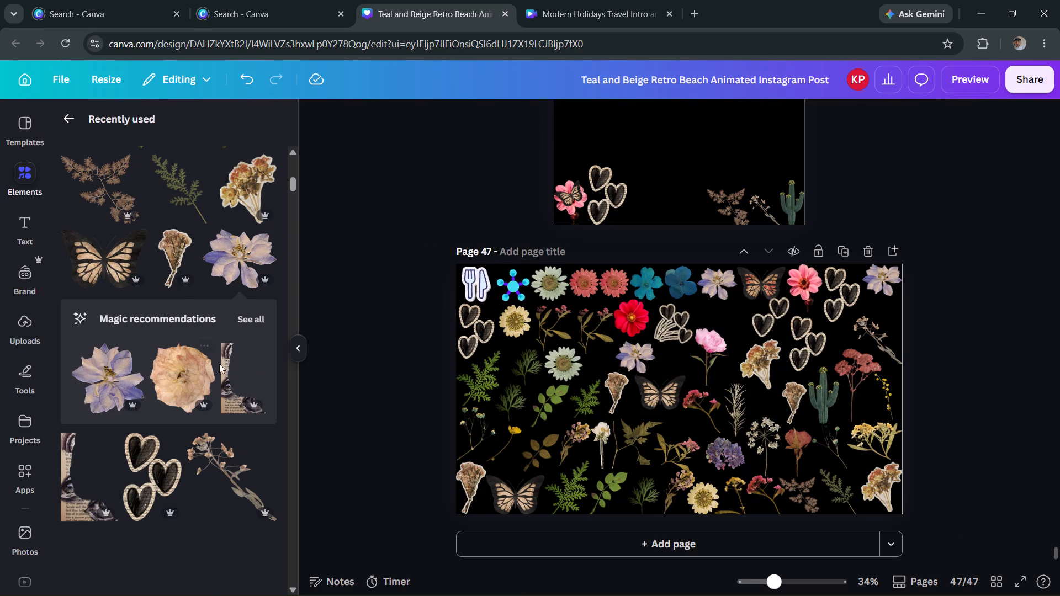
{"action": "left_click", "coordinate": [184, 372]}
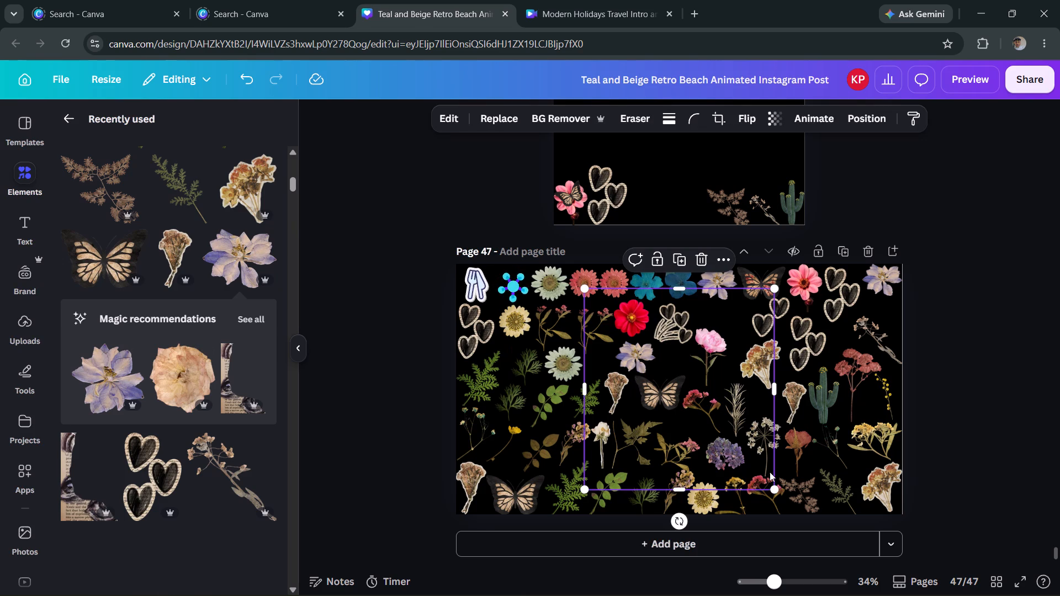
{"action": "left_click_drag", "start_coordinate": [776, 493], "coordinate": [625, 286]}
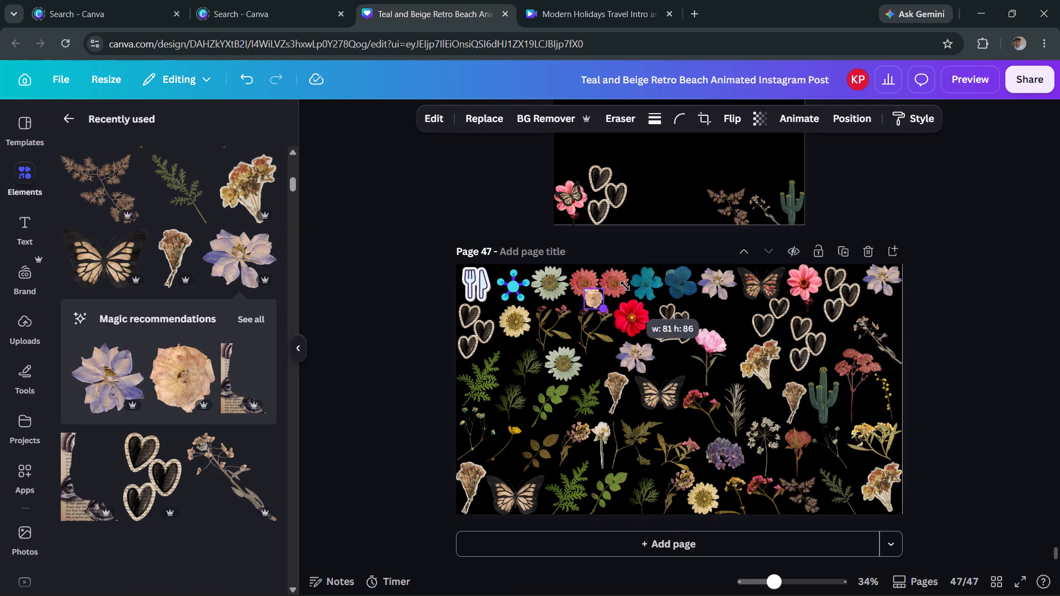
{"action": "left_click_drag", "start_coordinate": [625, 286], "coordinate": [624, 326]}
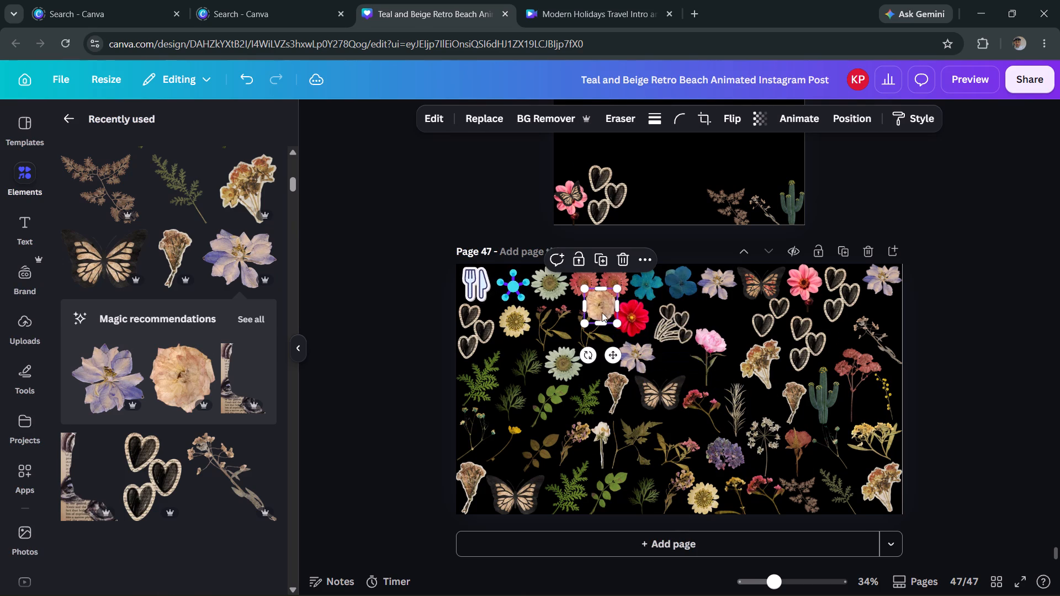
{"action": "left_click_drag", "start_coordinate": [598, 310], "coordinate": [728, 323]}
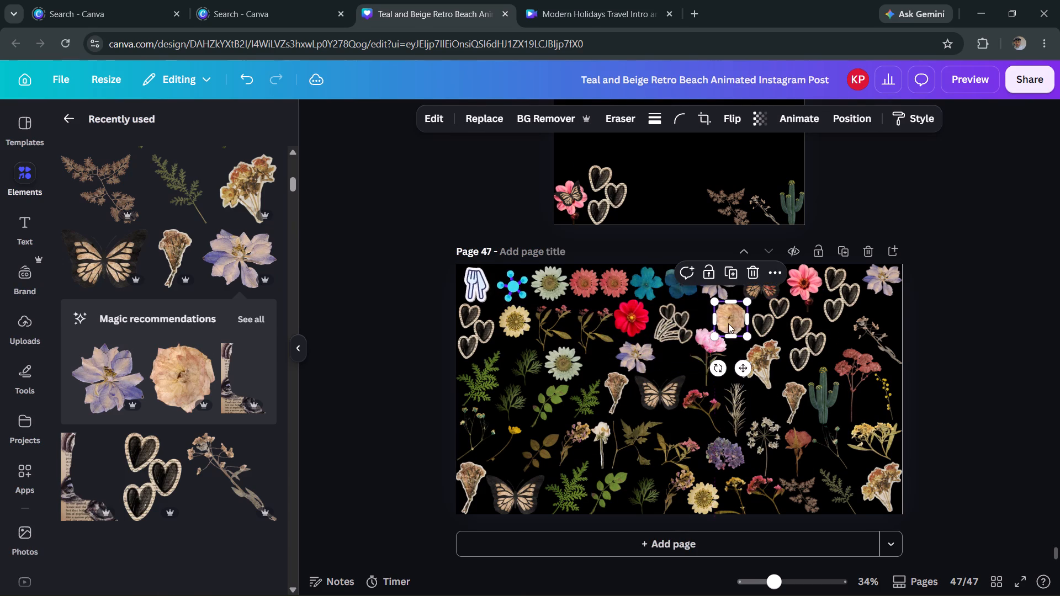
{"action": "left_click", "coordinate": [363, 322]}
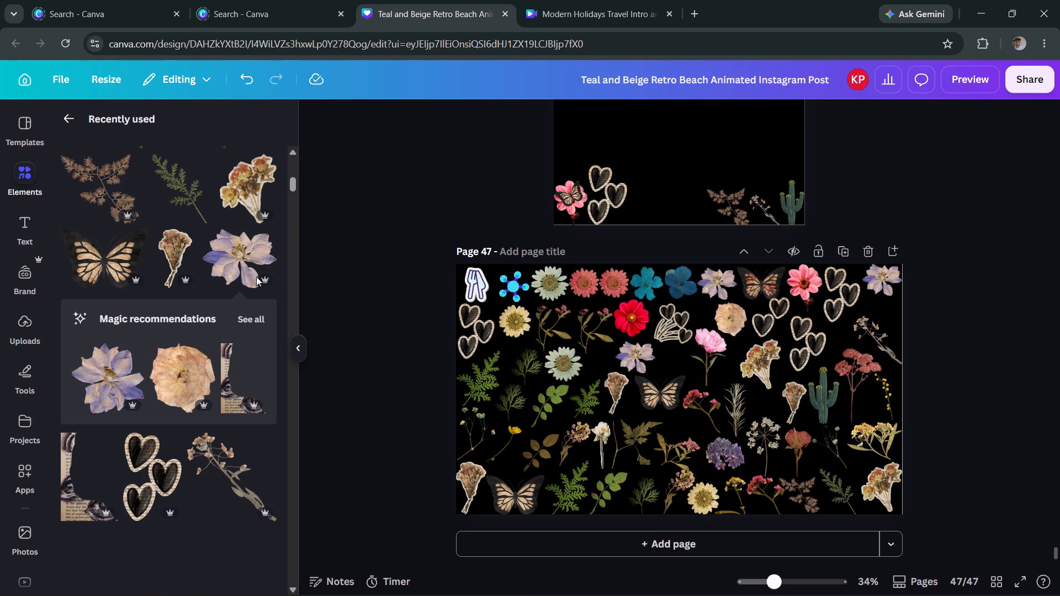
Add another pale purple flower from the recently used elements and place it beside the matching flower, above the third-row butterfly.
{"action": "left_click", "coordinate": [234, 259]}
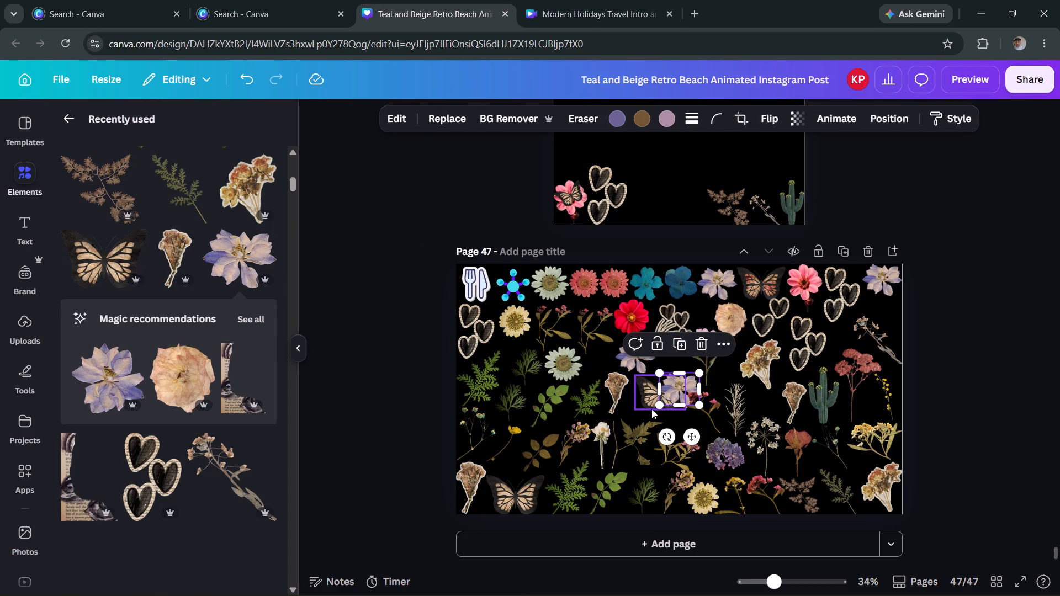
{"action": "left_click_drag", "start_coordinate": [679, 390], "coordinate": [671, 370]}
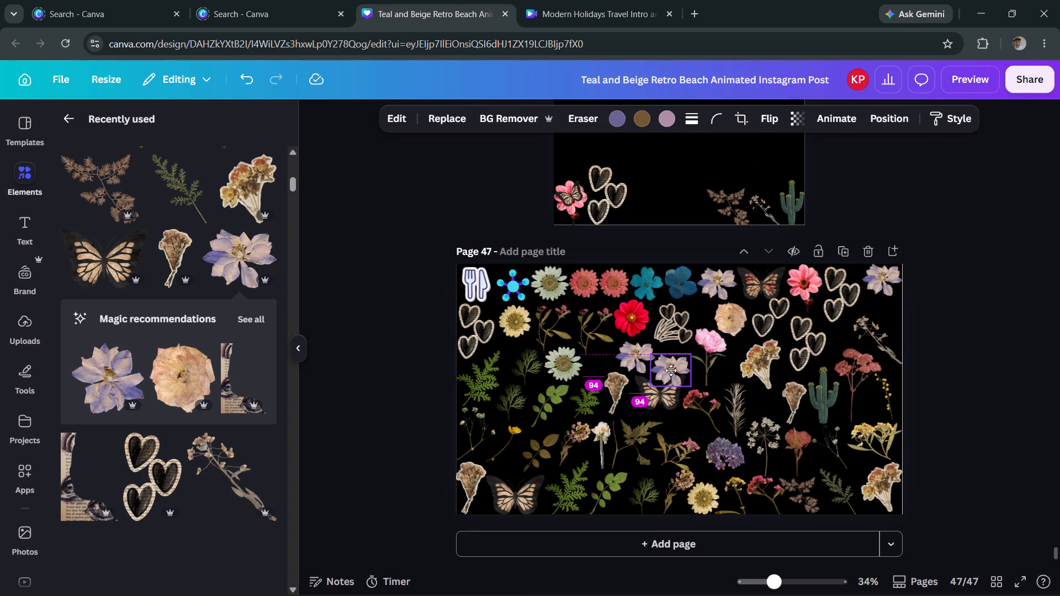
{"action": "left_click_drag", "start_coordinate": [671, 370], "coordinate": [674, 364]}
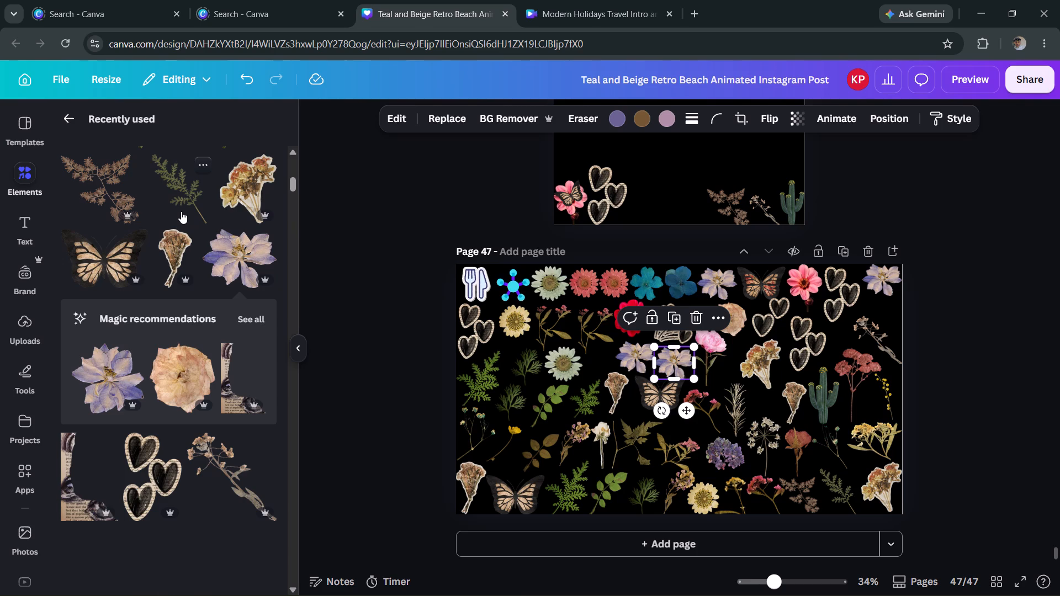
Add one more pale purple flower and place it between the feathery stem and the dried bouquet beside the cactus.
{"action": "left_click", "coordinate": [226, 255]}
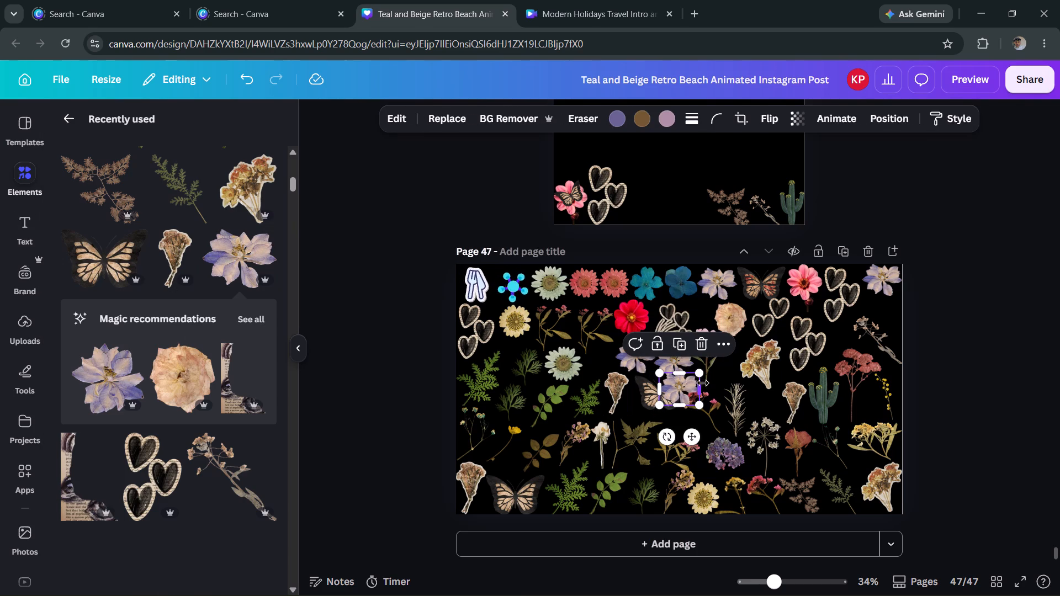
{"action": "left_click_drag", "start_coordinate": [682, 391], "coordinate": [767, 406]}
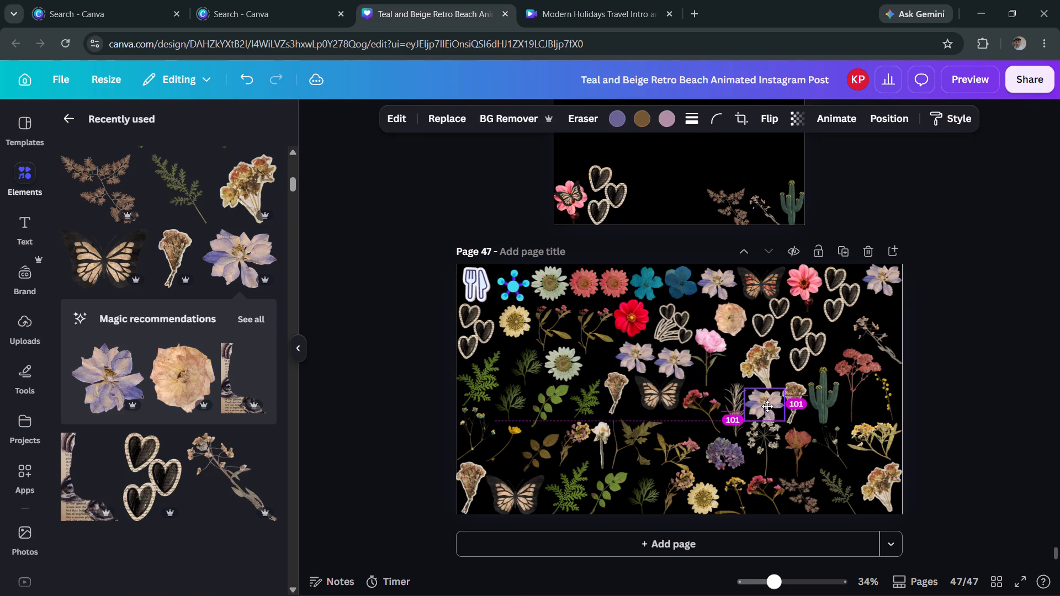
{"action": "left_click_drag", "start_coordinate": [767, 406], "coordinate": [768, 407]}
{"action": "left_click", "coordinate": [394, 326]}
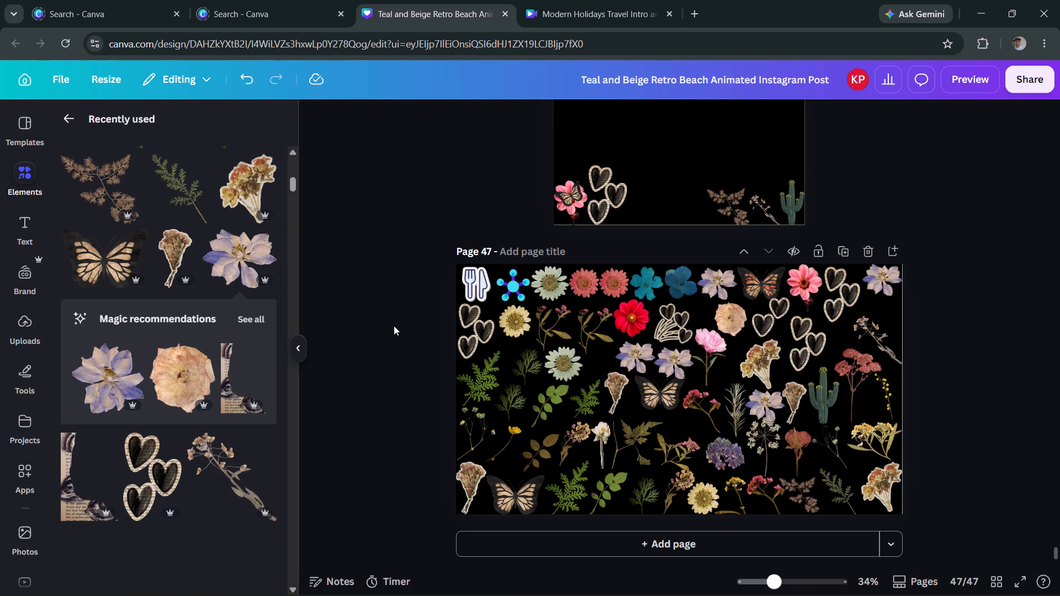
Add a new page after page 47.
{"action": "left_click", "coordinate": [699, 544]}
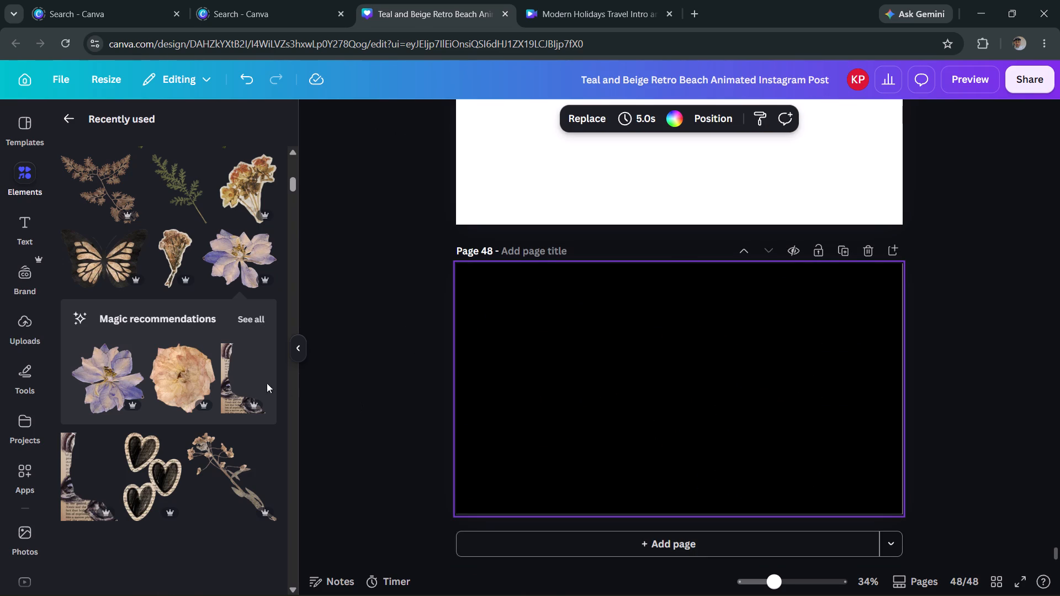
Add the torn newsprint corner cut-out from the magic recommendations, shrink it and fit it into page 48's bottom-left corner.
{"action": "left_click_drag", "start_coordinate": [234, 379], "coordinate": [511, 425]}
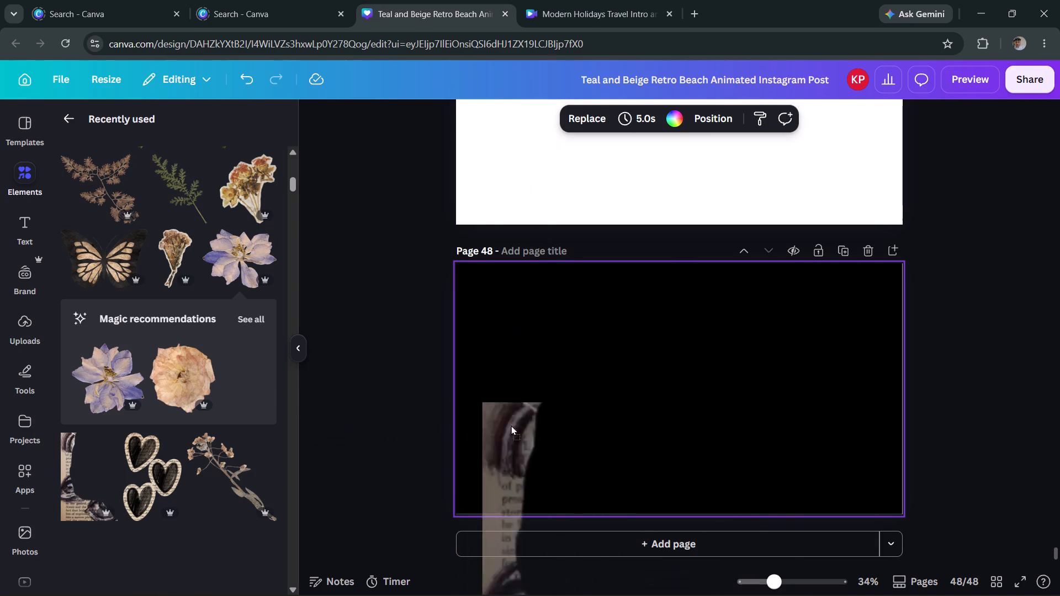
{"action": "left_click_drag", "start_coordinate": [511, 425], "coordinate": [542, 347]}
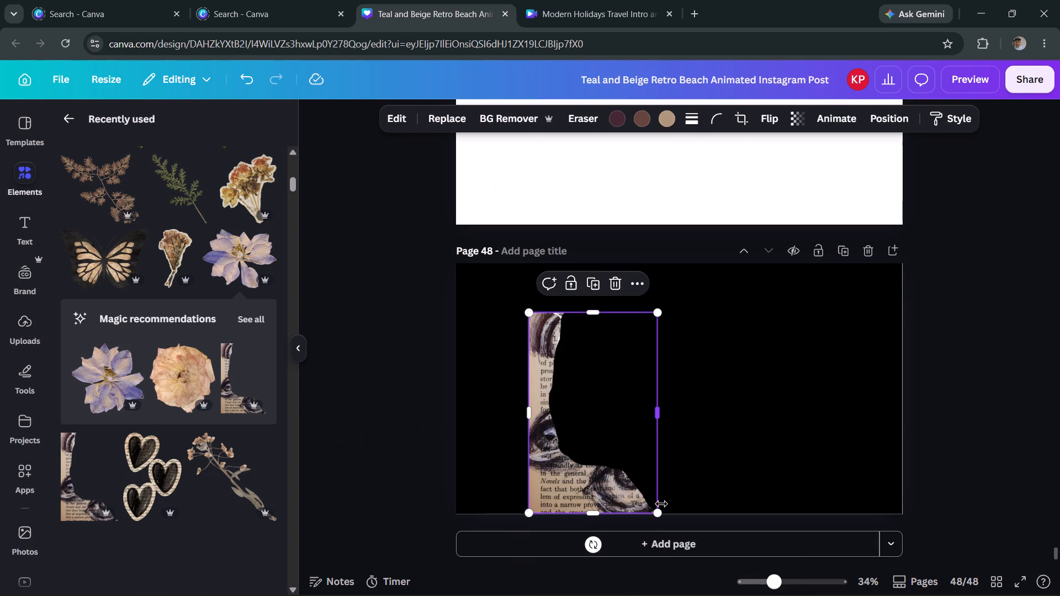
{"action": "left_click_drag", "start_coordinate": [660, 513], "coordinate": [598, 428]}
{"action": "left_click_drag", "start_coordinate": [566, 389], "coordinate": [540, 412]}
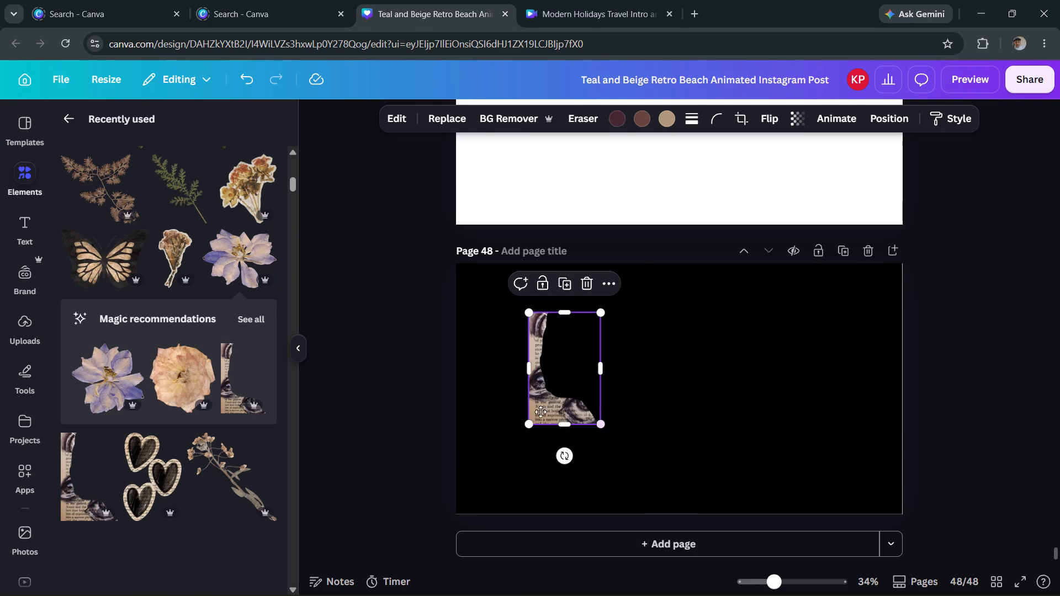
{"action": "left_click_drag", "start_coordinate": [540, 412], "coordinate": [496, 477]}
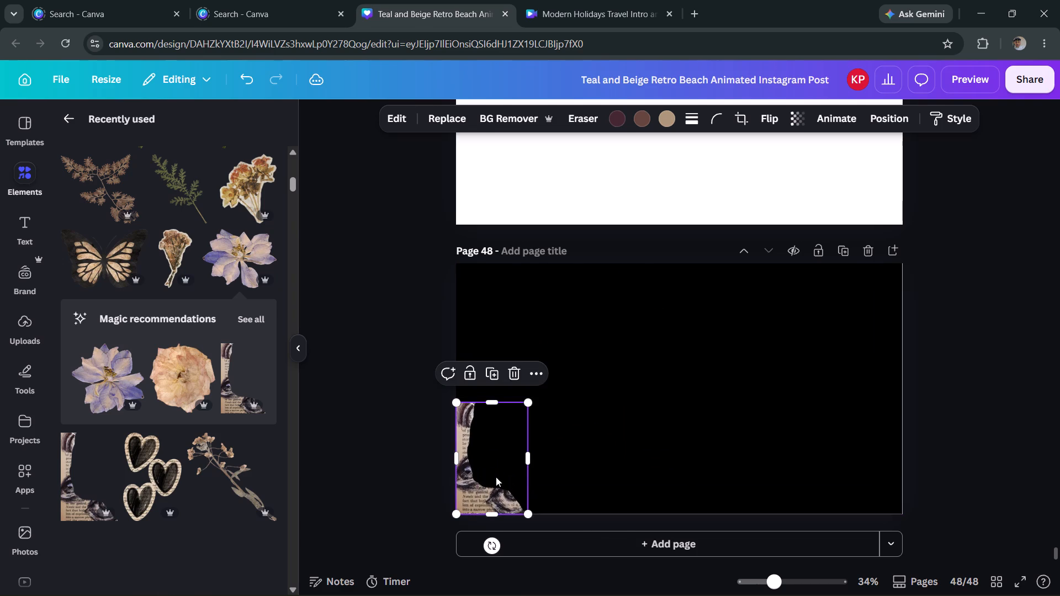
{"action": "left_click_drag", "start_coordinate": [528, 403], "coordinate": [498, 449]}
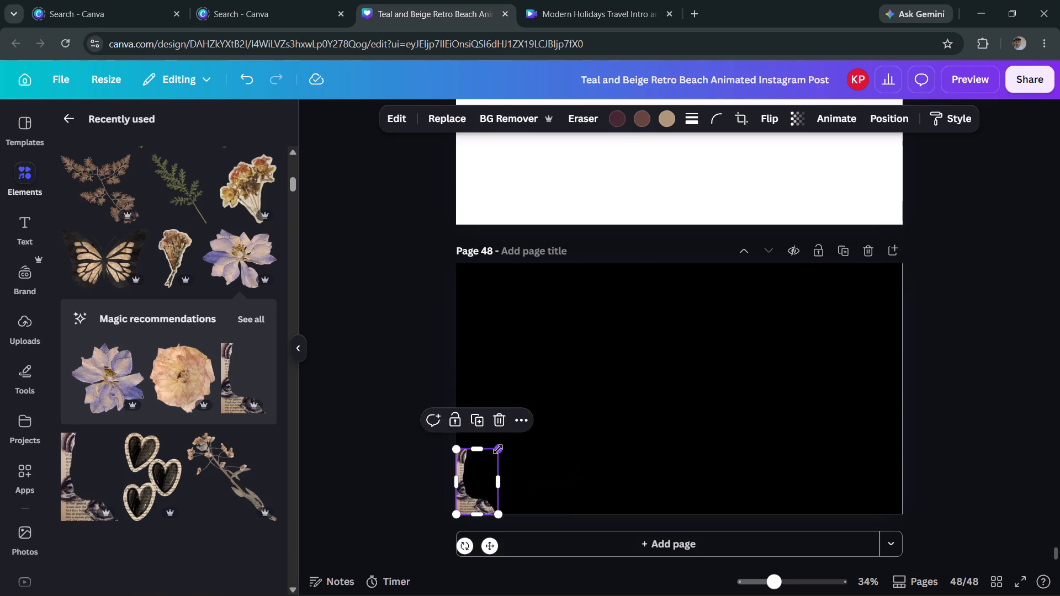
{"action": "left_click", "coordinate": [362, 393]}
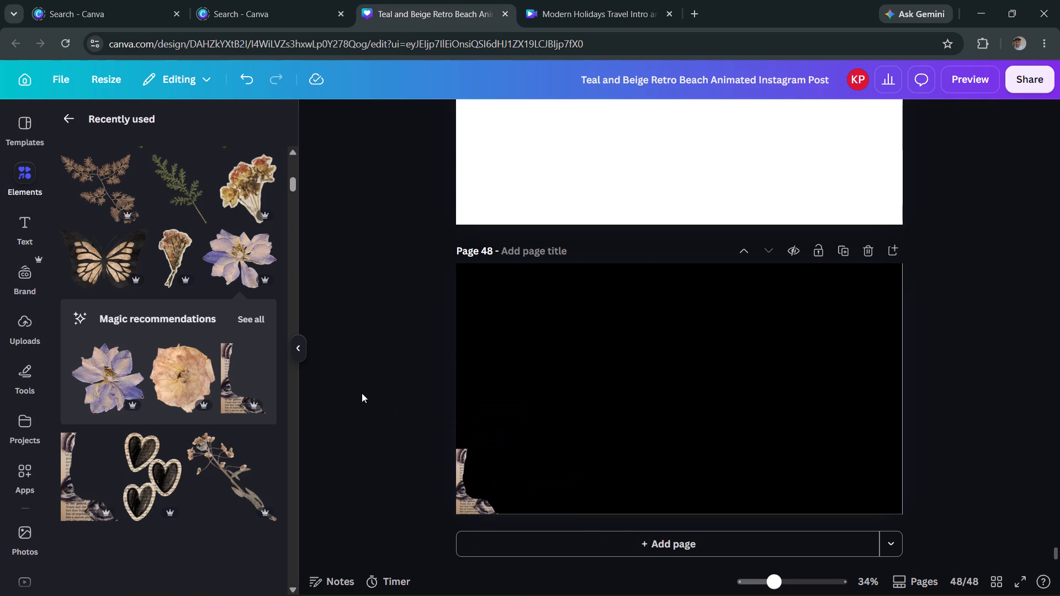
Add the brown dried bouquet from the recently used elements, shrink it and place it right of the newsprint cut-out on page 48's bottom edge.
{"action": "left_click", "coordinate": [179, 253]}
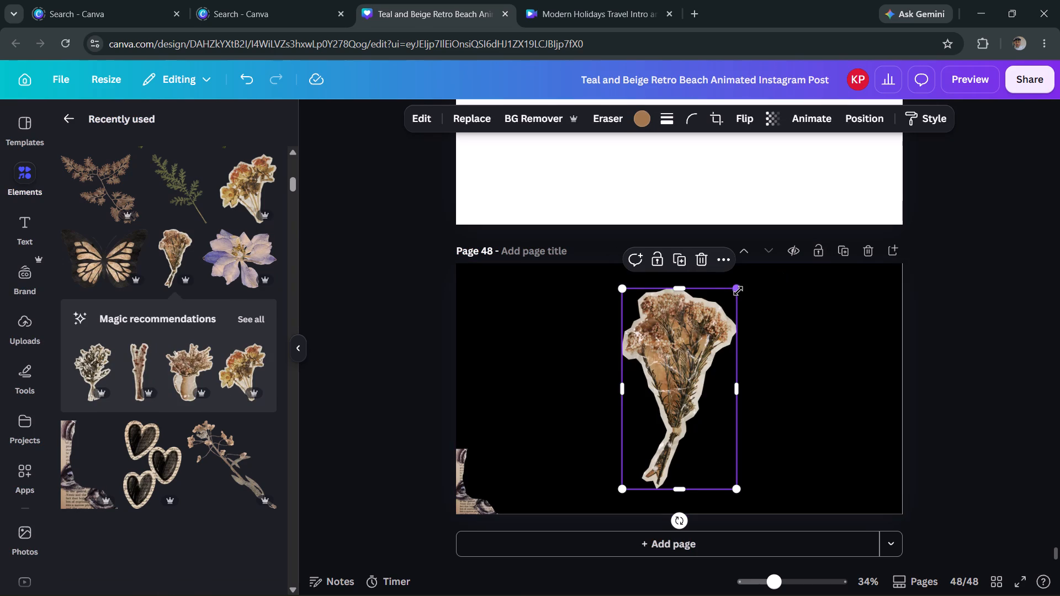
{"action": "left_click_drag", "start_coordinate": [738, 291], "coordinate": [686, 439]}
{"action": "left_click_drag", "start_coordinate": [643, 460], "coordinate": [517, 483]}
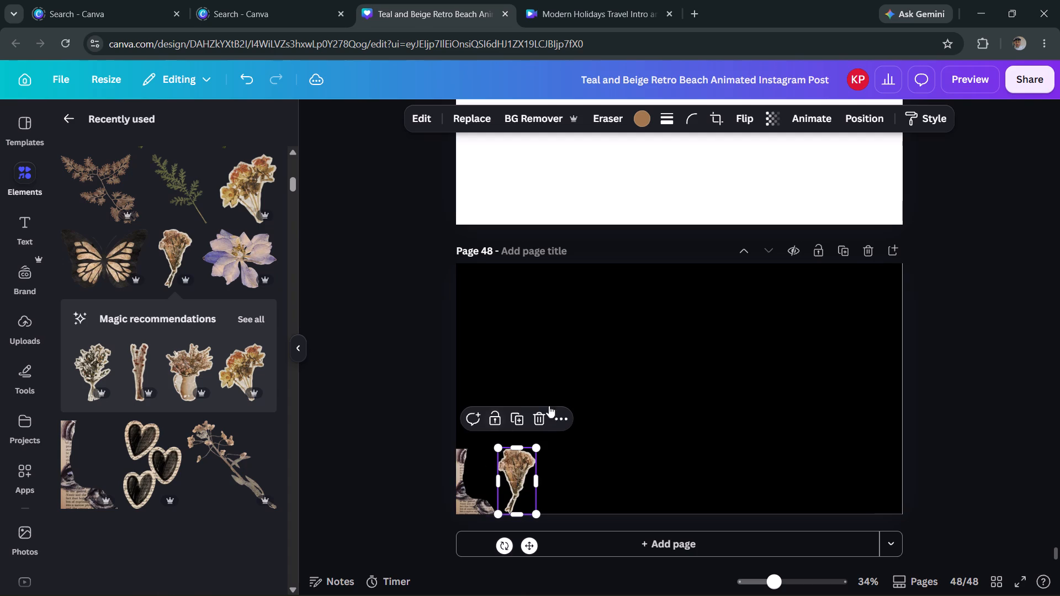
{"action": "left_click", "coordinate": [624, 379]}
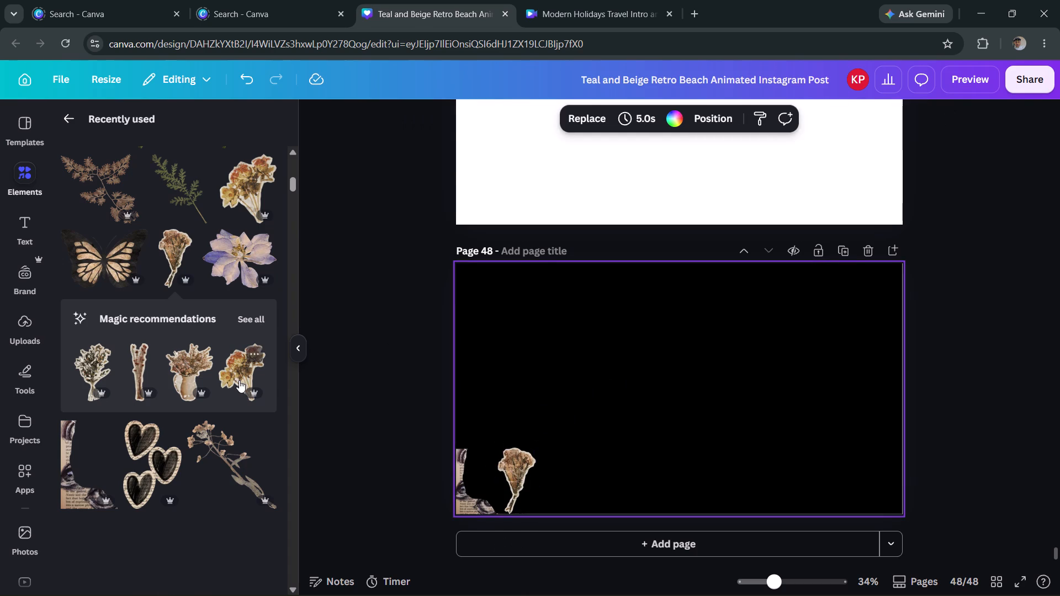
Add the orange and yellow bouquet from the magic recommendations, shrink it and place it right of the brown dried bouquet.
{"action": "left_click", "coordinate": [239, 380]}
{"action": "left_click_drag", "start_coordinate": [761, 286], "coordinate": [643, 426]}
{"action": "left_click_drag", "start_coordinate": [625, 459], "coordinate": [586, 474]}
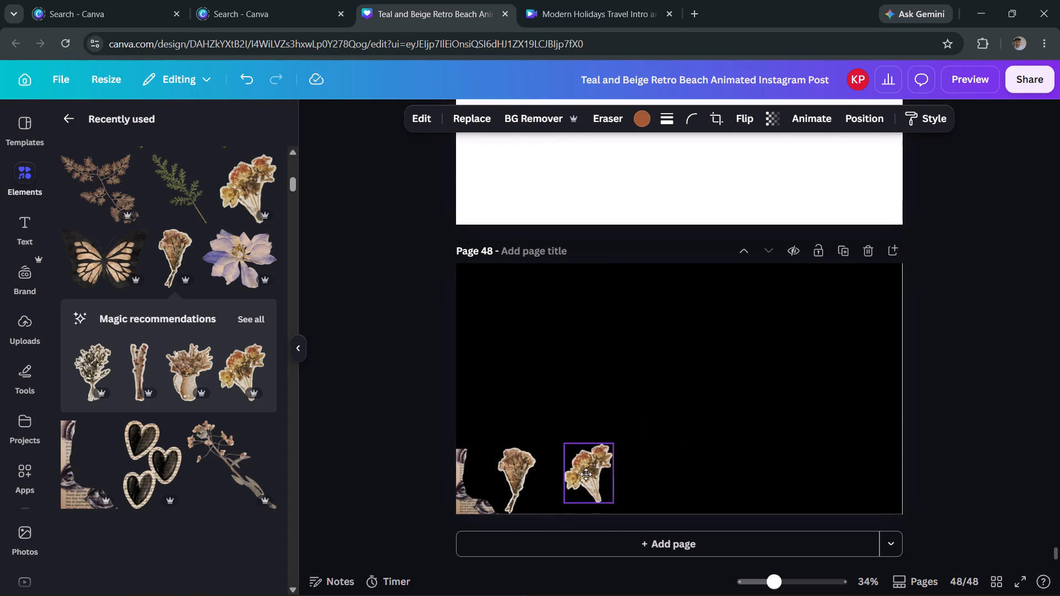
{"action": "left_click_drag", "start_coordinate": [586, 474], "coordinate": [561, 484]}
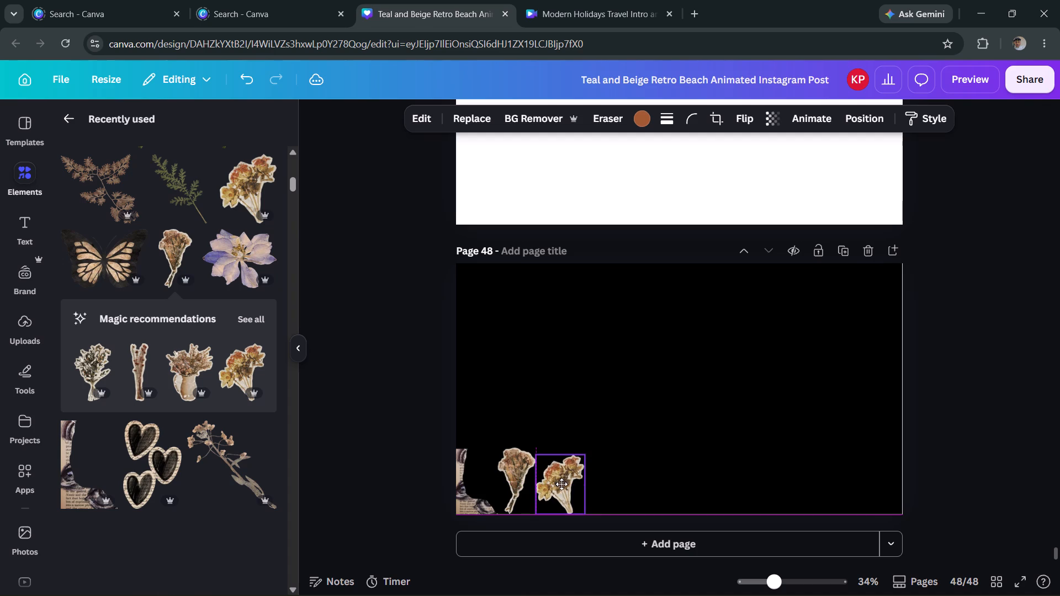
{"action": "left_click_drag", "start_coordinate": [561, 484], "coordinate": [563, 484]}
{"action": "left_click", "coordinate": [384, 409]}
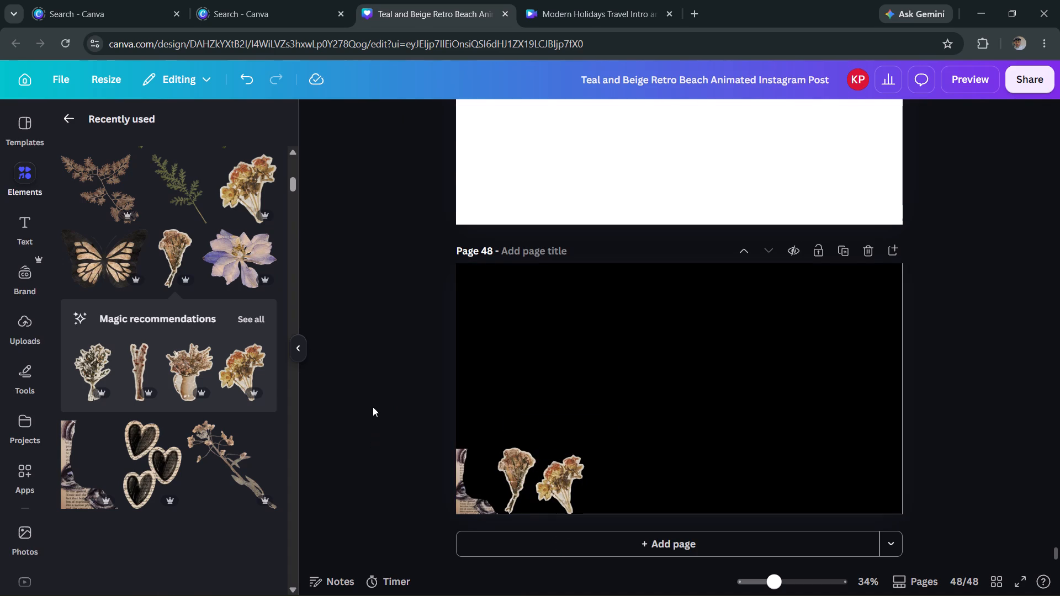
Add the black-and-white dried bouquet from the magic recommendations, shrink it and fit it into page 48's bottom-right corner.
{"action": "left_click", "coordinate": [96, 373]}
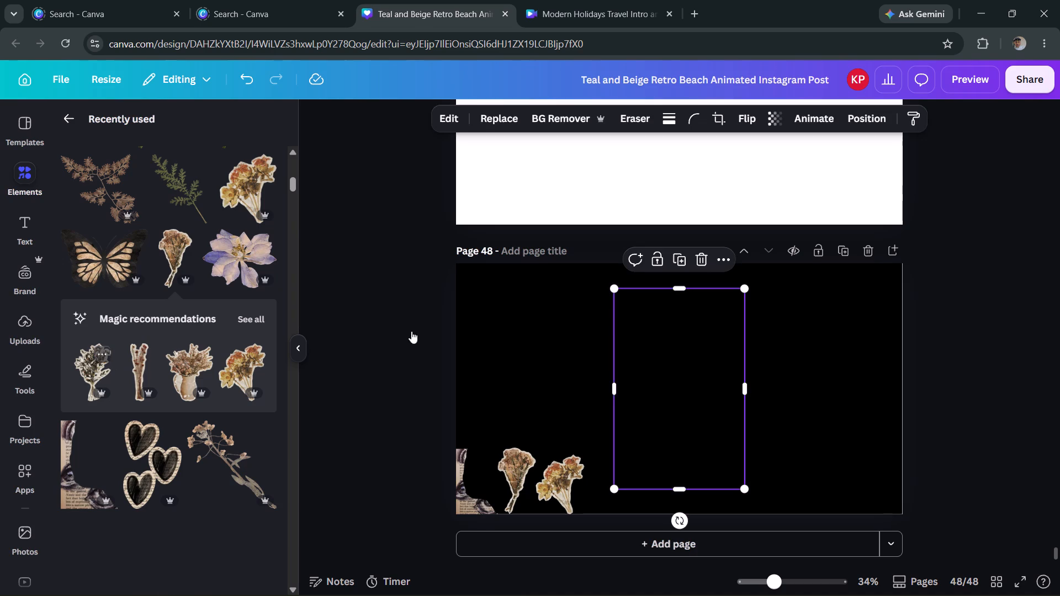
{"action": "left_click_drag", "start_coordinate": [612, 290], "coordinate": [699, 402]}
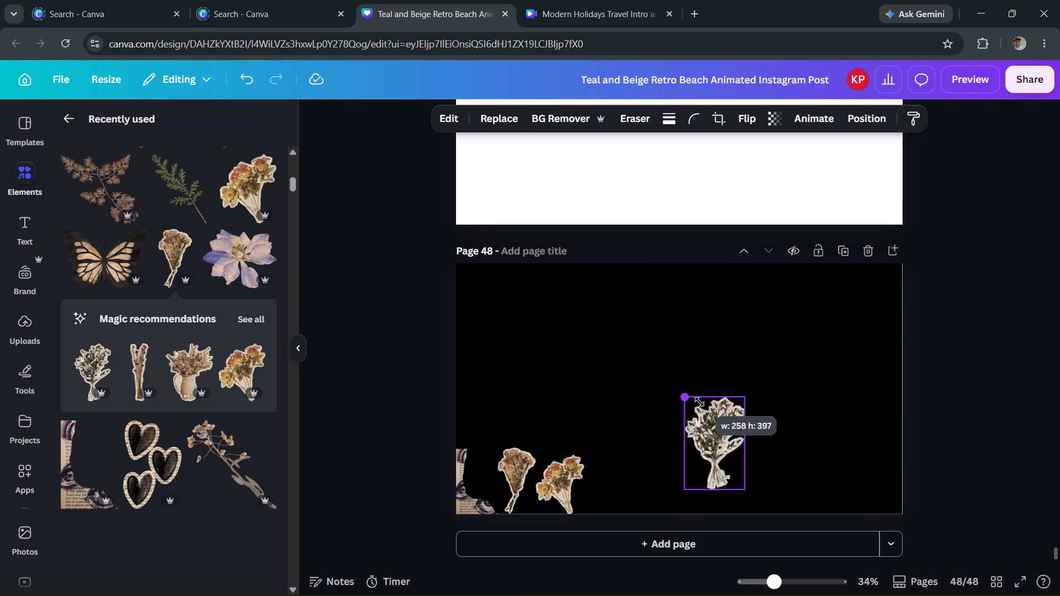
{"action": "left_click_drag", "start_coordinate": [699, 402], "coordinate": [718, 432]}
{"action": "left_click_drag", "start_coordinate": [727, 459], "coordinate": [807, 459]}
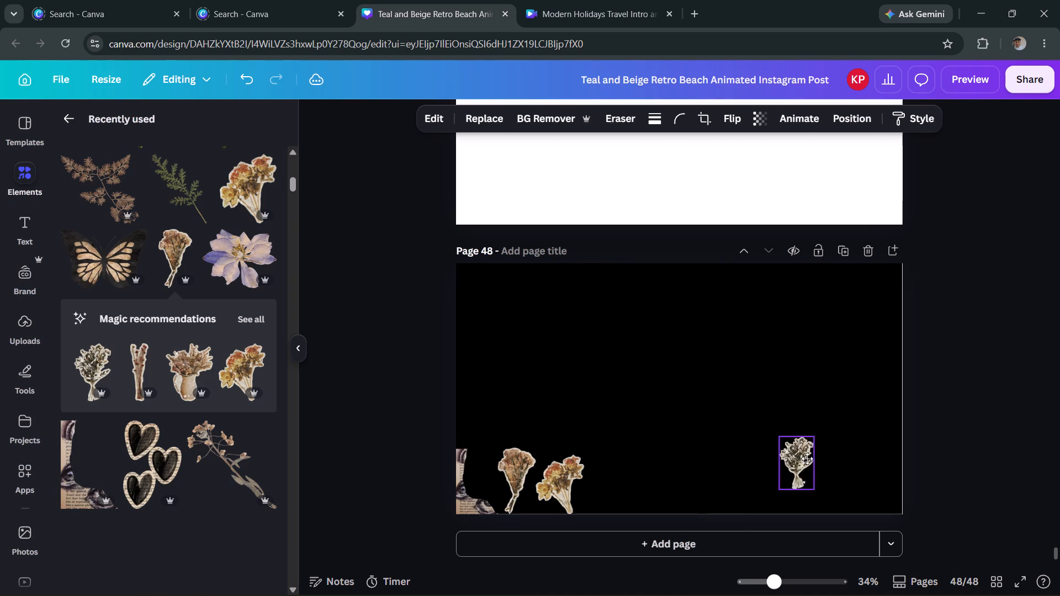
{"action": "left_click_drag", "start_coordinate": [807, 459], "coordinate": [887, 484]}
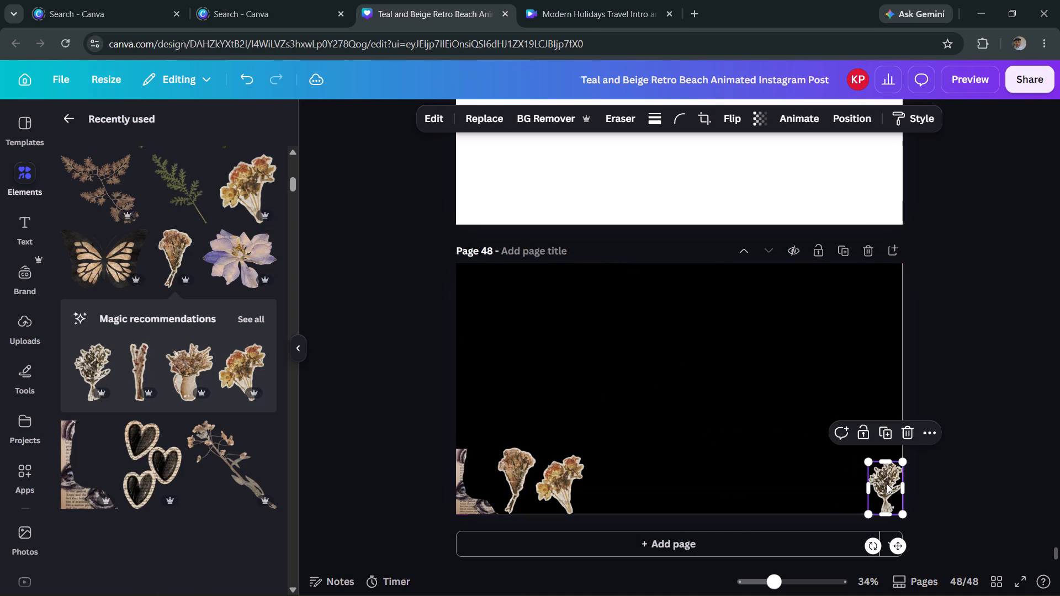
{"action": "left_click", "coordinate": [351, 454]}
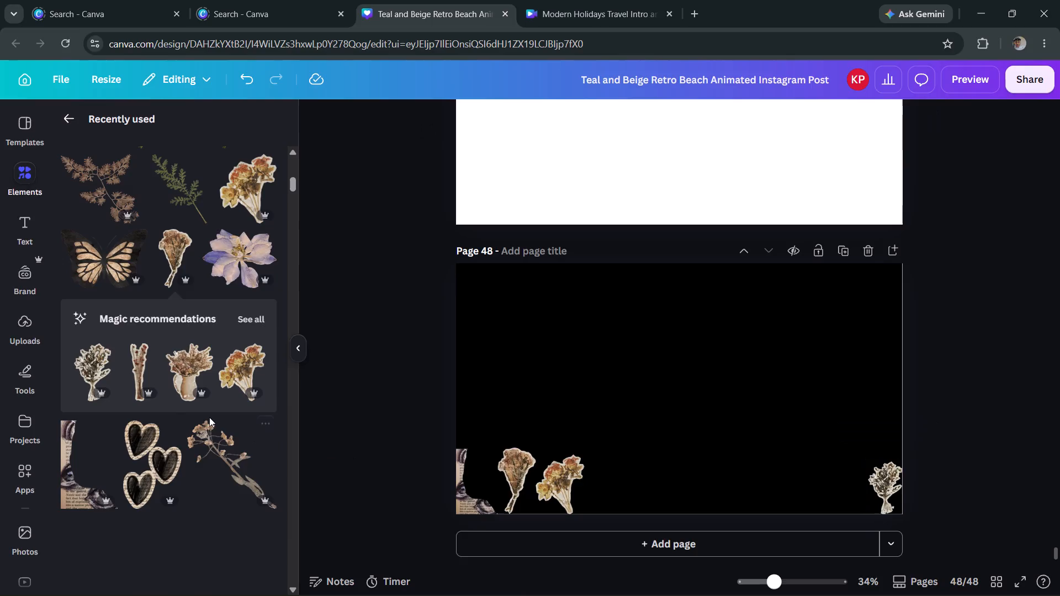
Add the three-hearts paper cut-out, shrink it to about 158 by 239 and place it right of the orange and yellow bouquet on the bottom edge.
{"action": "left_click", "coordinate": [153, 474]}
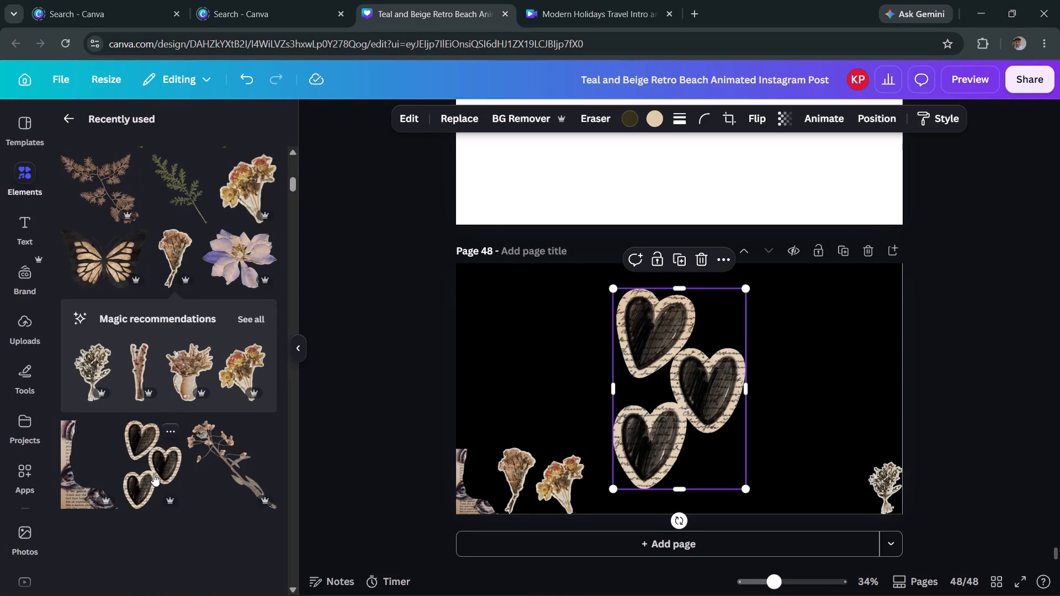
{"action": "left_click_drag", "start_coordinate": [748, 288], "coordinate": [644, 432]}
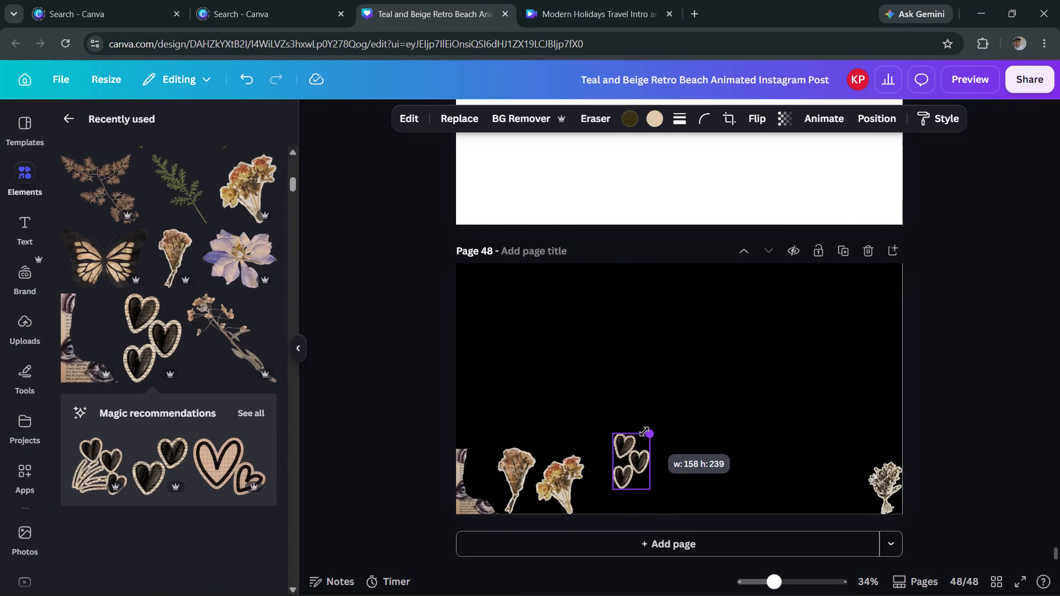
{"action": "left_click_drag", "start_coordinate": [644, 432], "coordinate": [644, 432]}
{"action": "left_click_drag", "start_coordinate": [626, 471], "coordinate": [601, 493]}
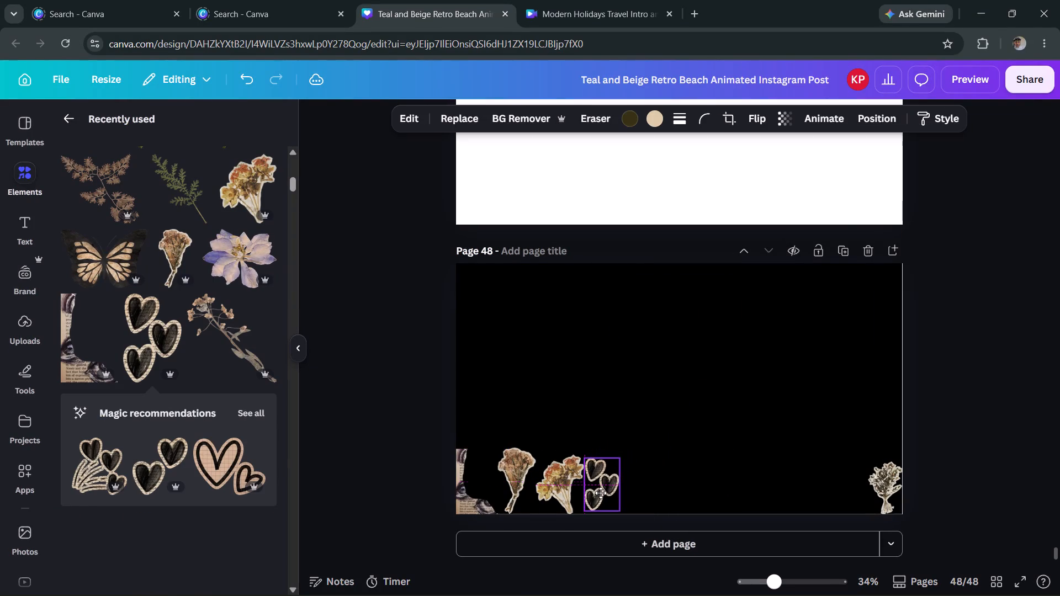
{"action": "left_click_drag", "start_coordinate": [601, 493], "coordinate": [601, 497]}
{"action": "left_click", "coordinate": [385, 428]}
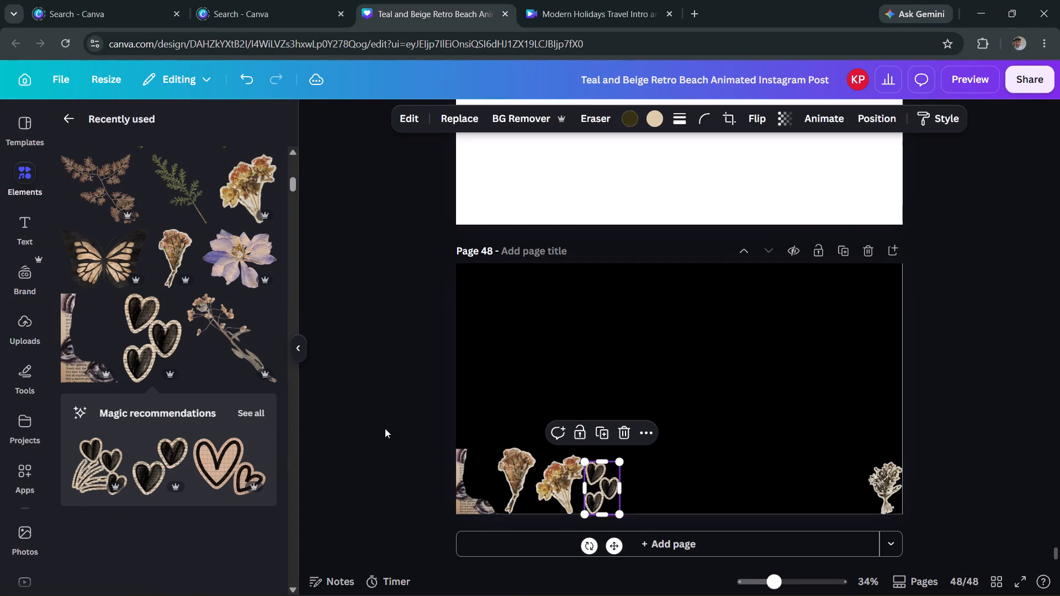
Add the lilac pressed flower from the recently used elements, shrink it and place it right of the hearts on page 48's bottom edge.
{"action": "left_click", "coordinate": [220, 249]}
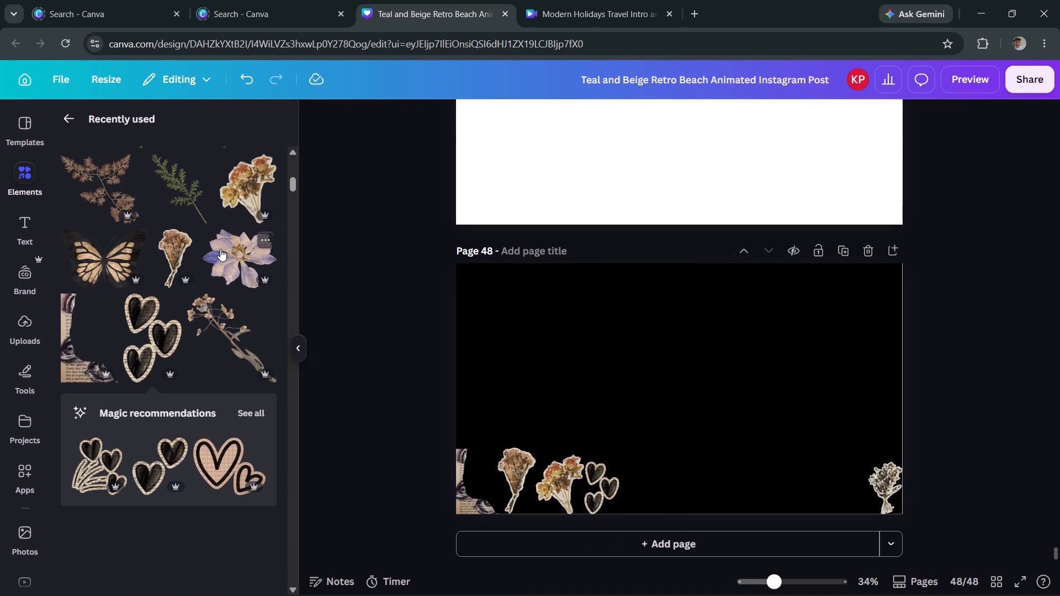
{"action": "left_click", "coordinate": [557, 288]}
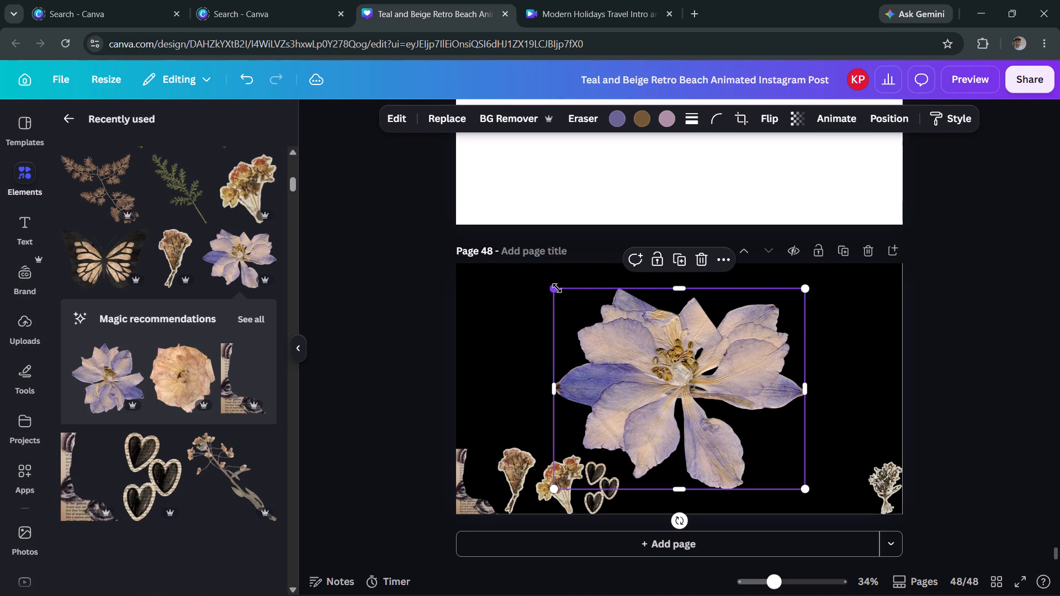
{"action": "left_click_drag", "start_coordinate": [557, 288], "coordinate": [785, 423]}
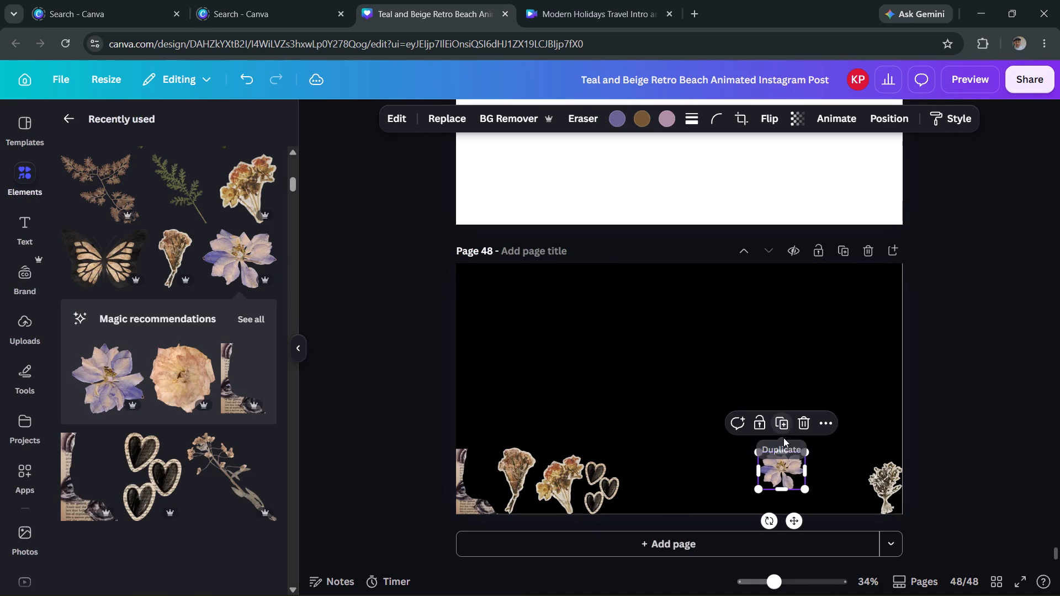
{"action": "left_click_drag", "start_coordinate": [782, 473], "coordinate": [644, 498]}
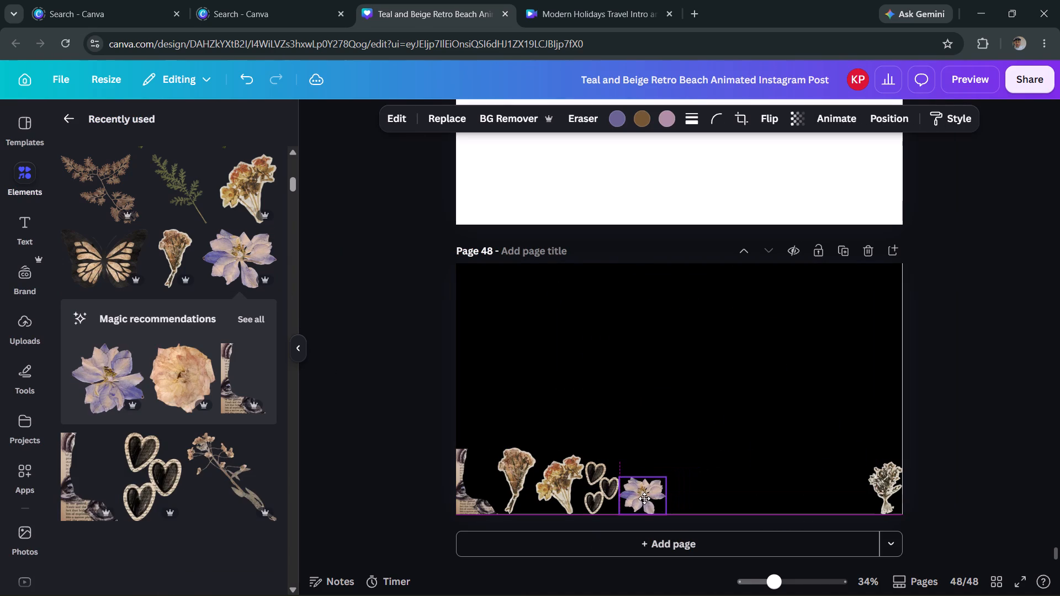
{"action": "left_click", "coordinate": [336, 386]}
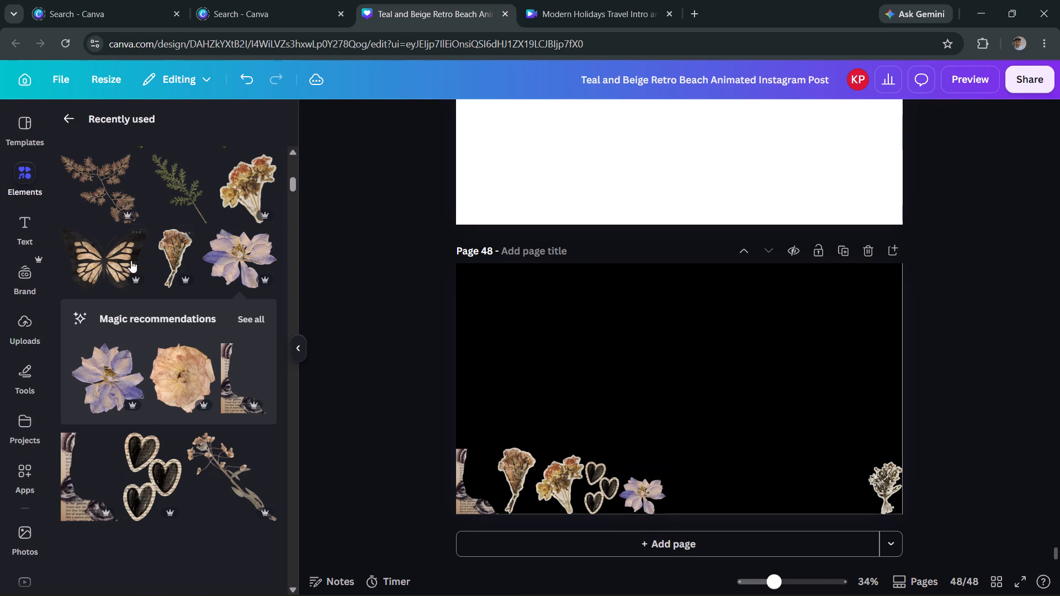
Add the brown pressed fern from the recently used elements, shrink it and place it just left of the black-and-white bouquet.
{"action": "left_click", "coordinate": [96, 174]}
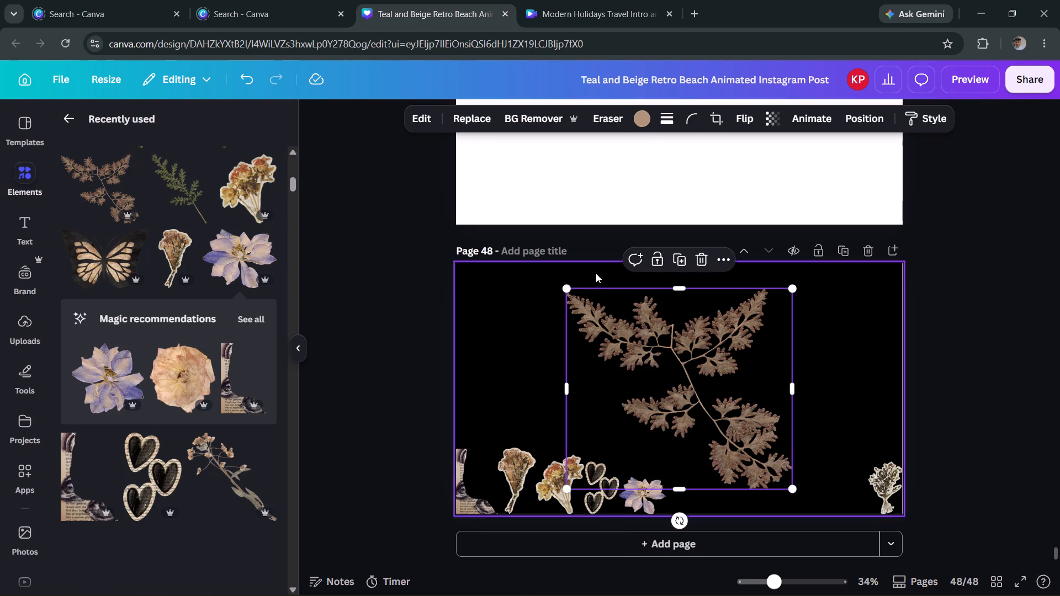
{"action": "left_click_drag", "start_coordinate": [563, 289], "coordinate": [723, 396]}
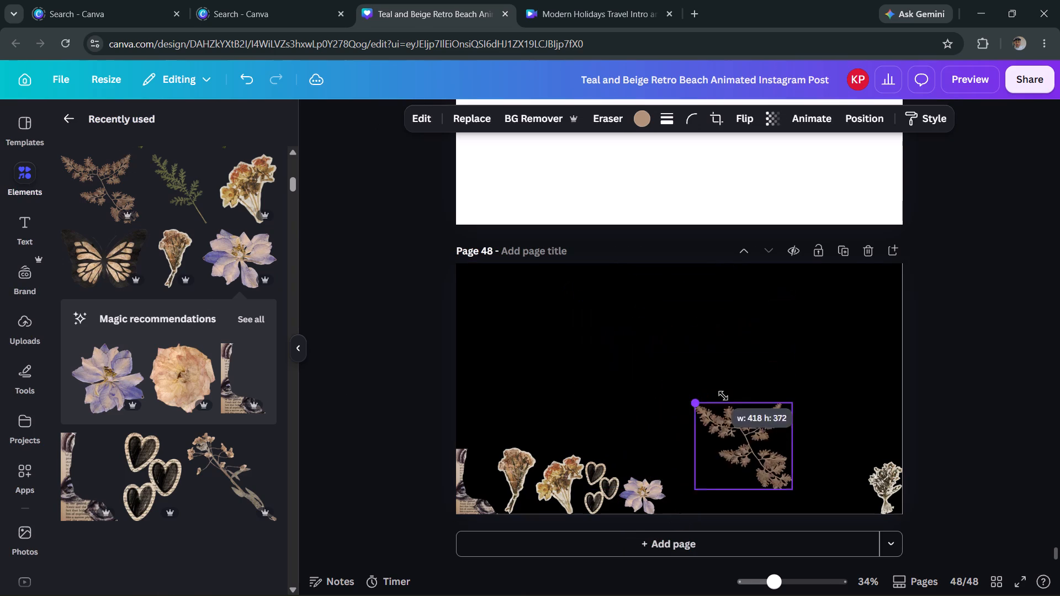
{"action": "left_click_drag", "start_coordinate": [723, 396], "coordinate": [745, 418]}
{"action": "left_click_drag", "start_coordinate": [760, 457], "coordinate": [814, 476]}
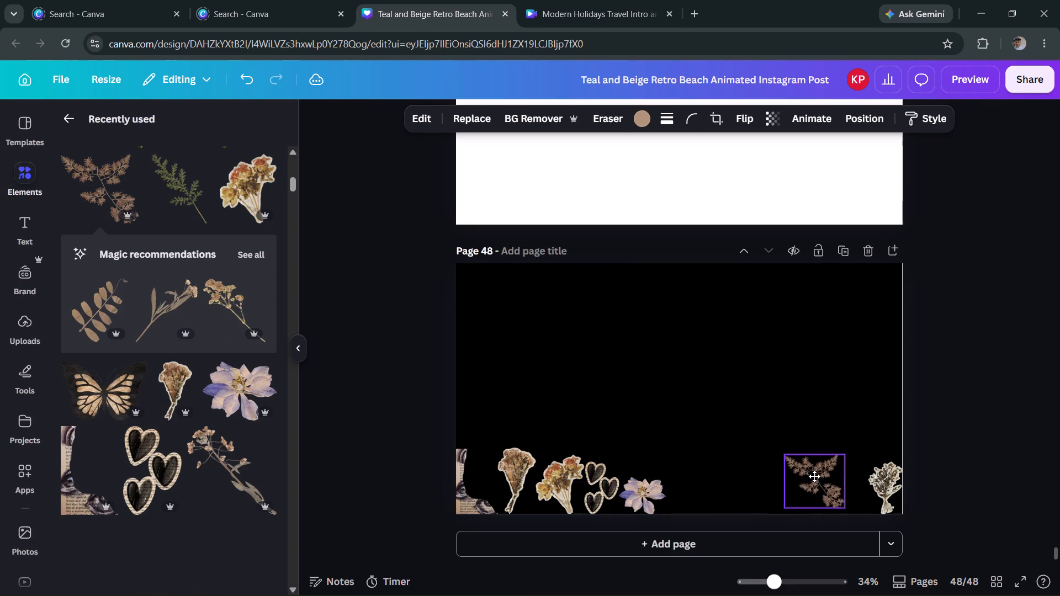
{"action": "left_click_drag", "start_coordinate": [814, 476], "coordinate": [838, 483]}
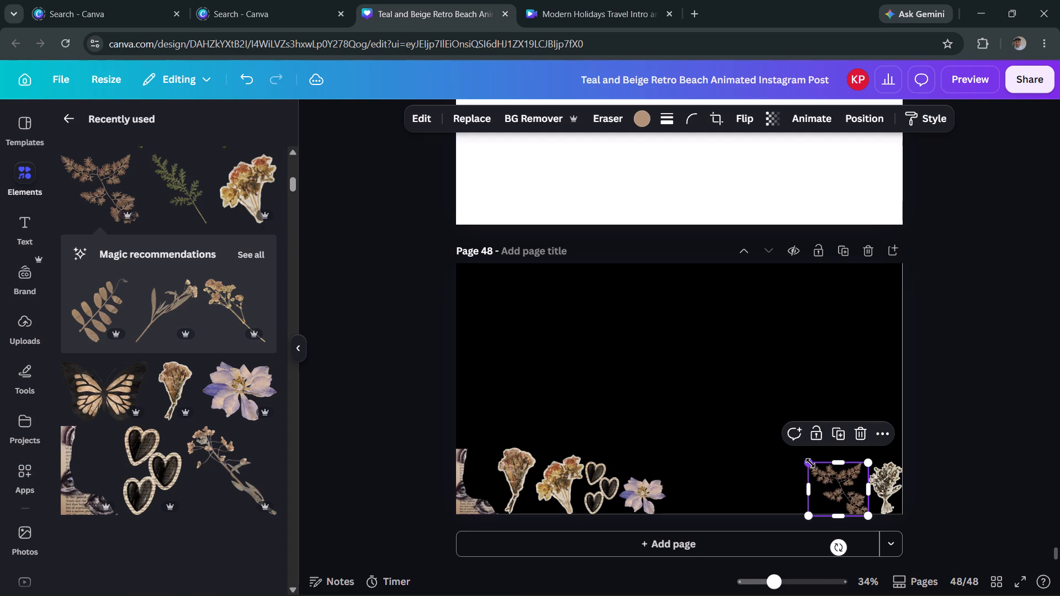
{"action": "left_click_drag", "start_coordinate": [810, 463], "coordinate": [817, 469]}
{"action": "left_click", "coordinate": [368, 389]}
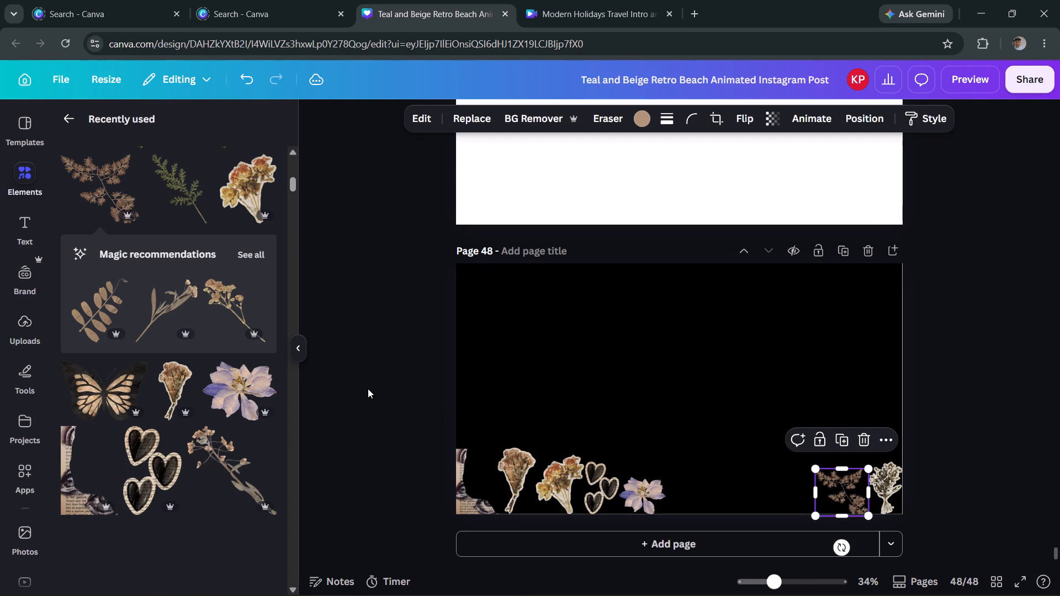
Add a second small lilac pressed flower and place it directly right of the first one on page 48's bottom edge.
{"action": "left_click", "coordinate": [230, 395]}
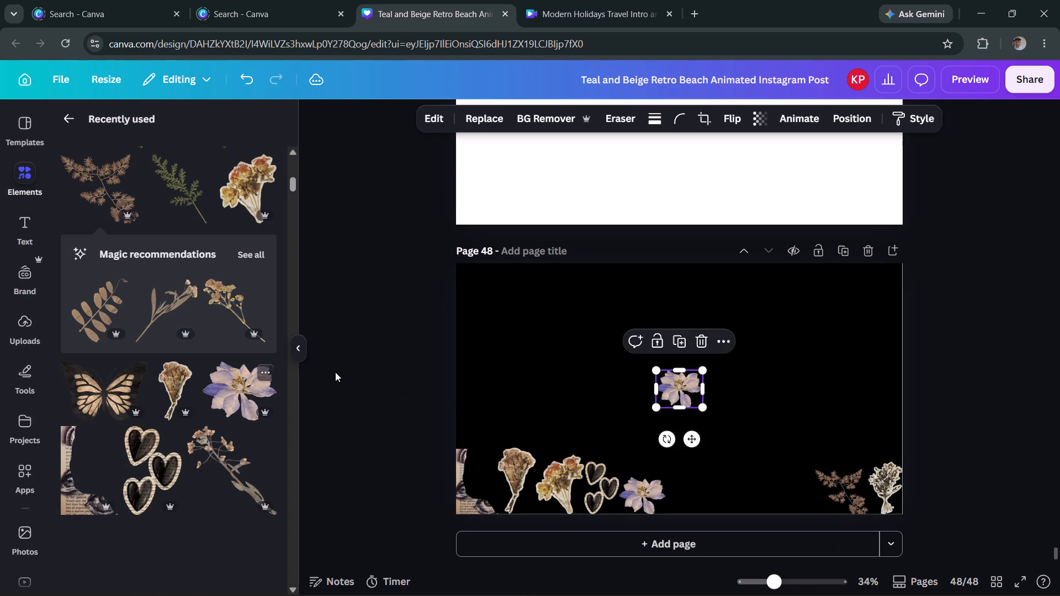
{"action": "left_click_drag", "start_coordinate": [686, 391], "coordinate": [699, 497]}
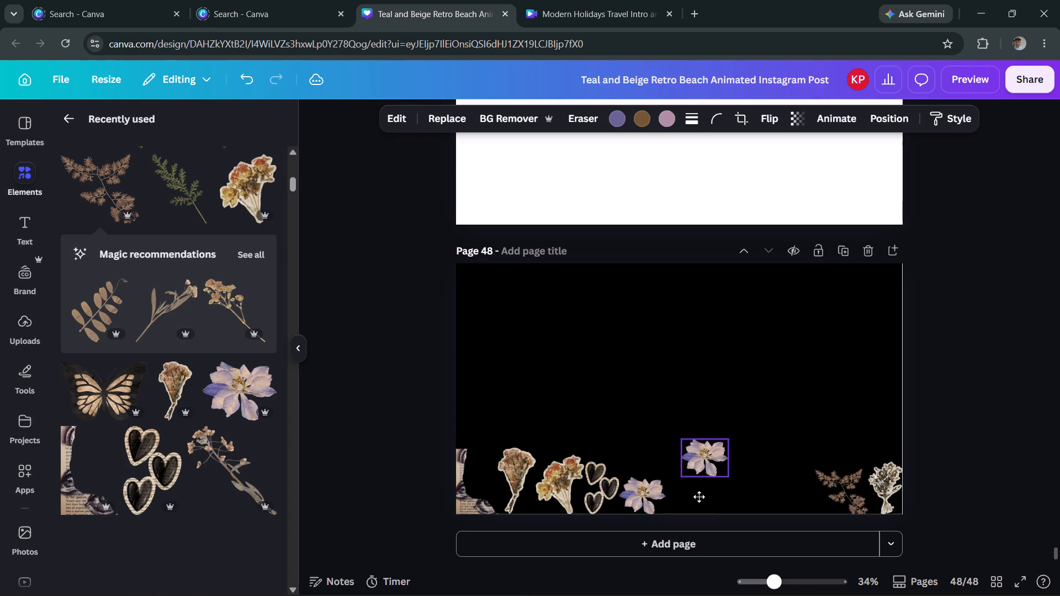
{"action": "left_click_drag", "start_coordinate": [699, 497], "coordinate": [691, 498]}
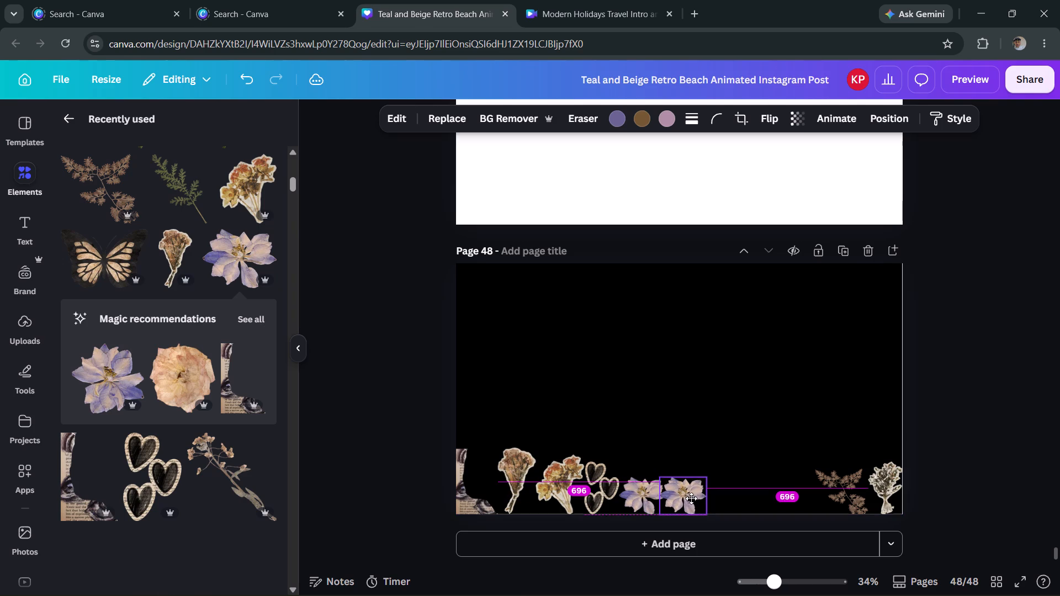
{"action": "left_click_drag", "start_coordinate": [691, 498], "coordinate": [698, 497]}
{"action": "left_click", "coordinate": [377, 416]}
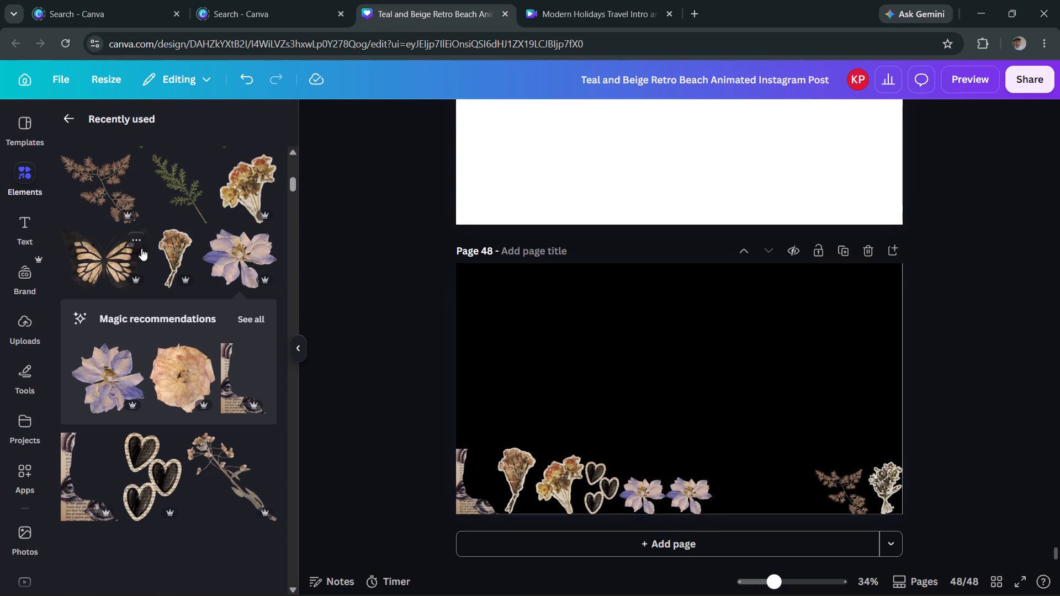
Add the green pressed fern sprig from the recently used elements, shrink it and place it just left of the brown fern.
{"action": "left_click", "coordinate": [184, 190]}
{"action": "left_click_drag", "start_coordinate": [601, 294], "coordinate": [739, 423]}
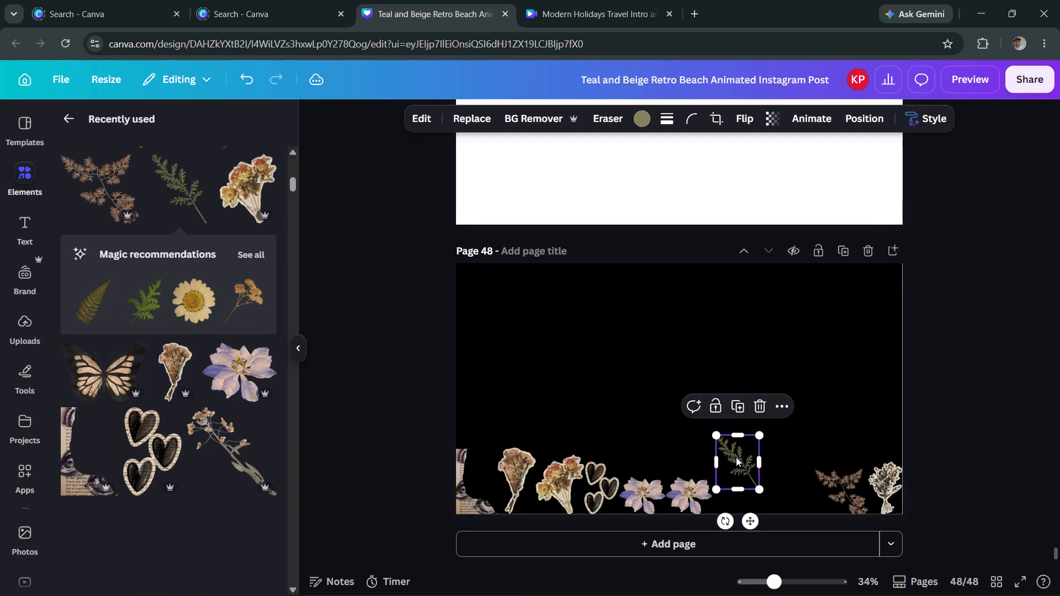
{"action": "left_click_drag", "start_coordinate": [736, 457], "coordinate": [797, 483]}
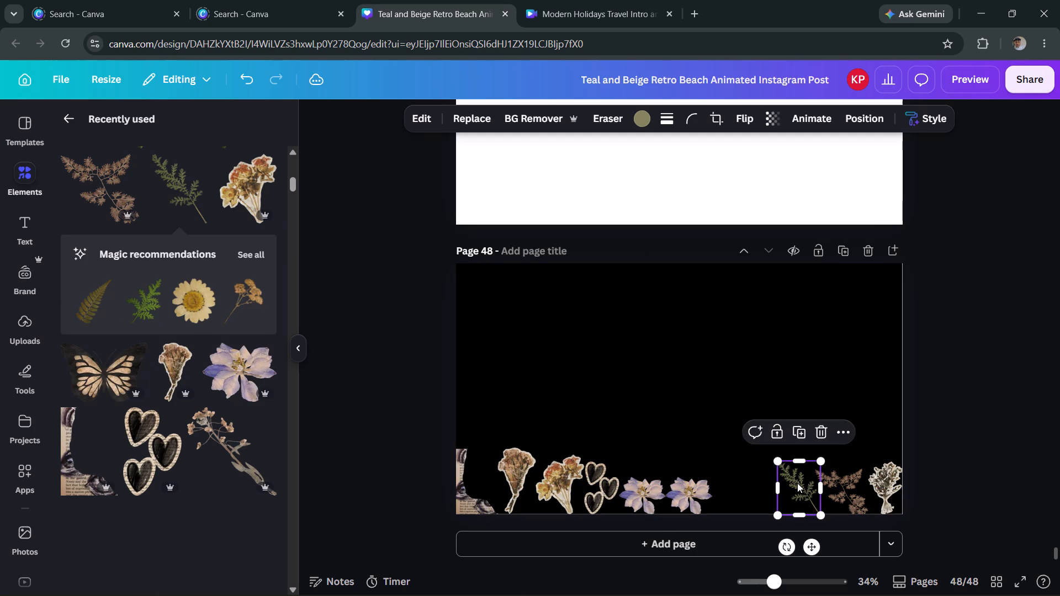
{"action": "left_click", "coordinate": [648, 406]}
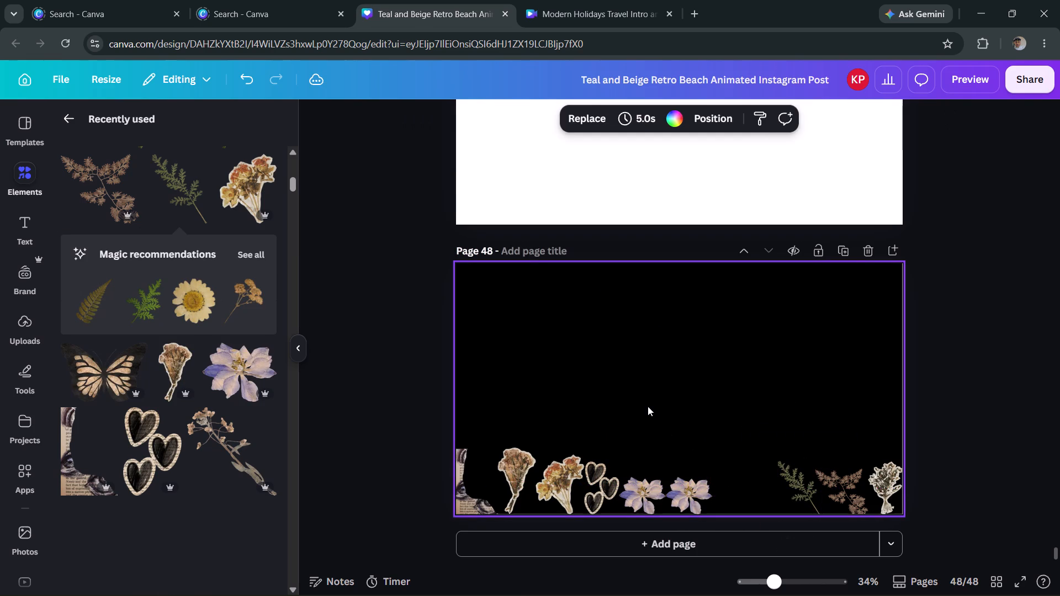
Add the dried brown flower branch, shrink it to about 198 by 196 and place it left of the green fern on the bottom edge.
{"action": "scroll", "coordinate": [170, 386], "scroll_direction": "down", "scroll_amount": 3}
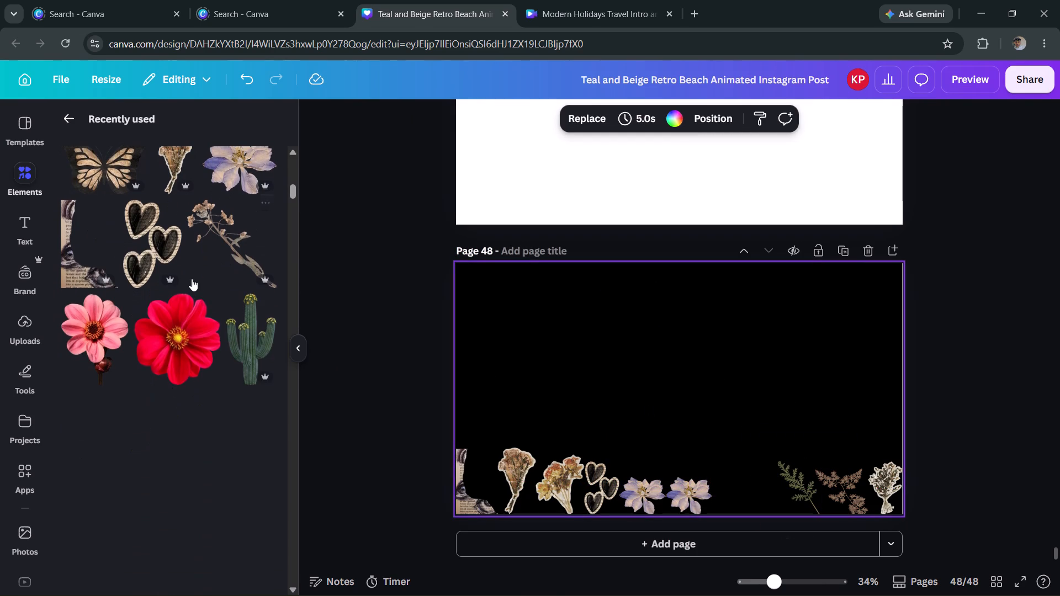
{"action": "left_click", "coordinate": [226, 241]}
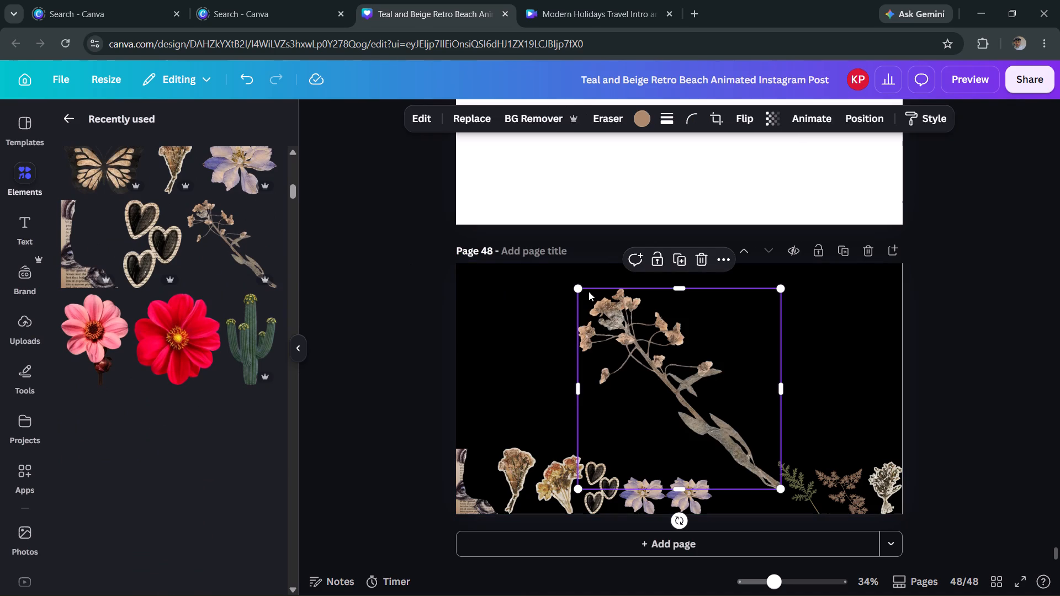
{"action": "left_click_drag", "start_coordinate": [582, 291], "coordinate": [716, 399]}
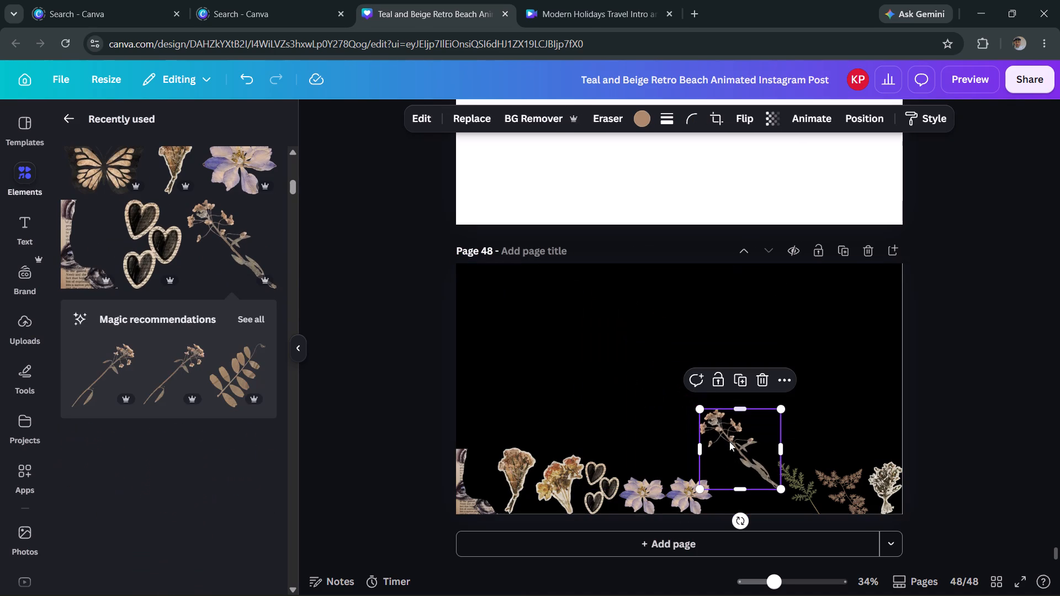
{"action": "left_click_drag", "start_coordinate": [731, 449], "coordinate": [748, 473]}
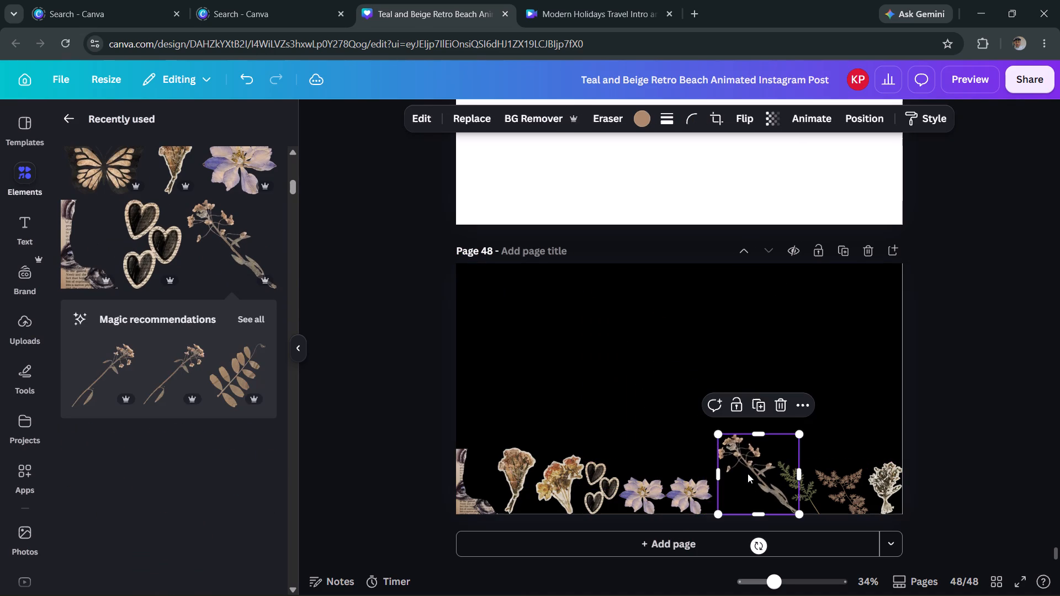
{"action": "left_click_drag", "start_coordinate": [720, 437], "coordinate": [756, 472]}
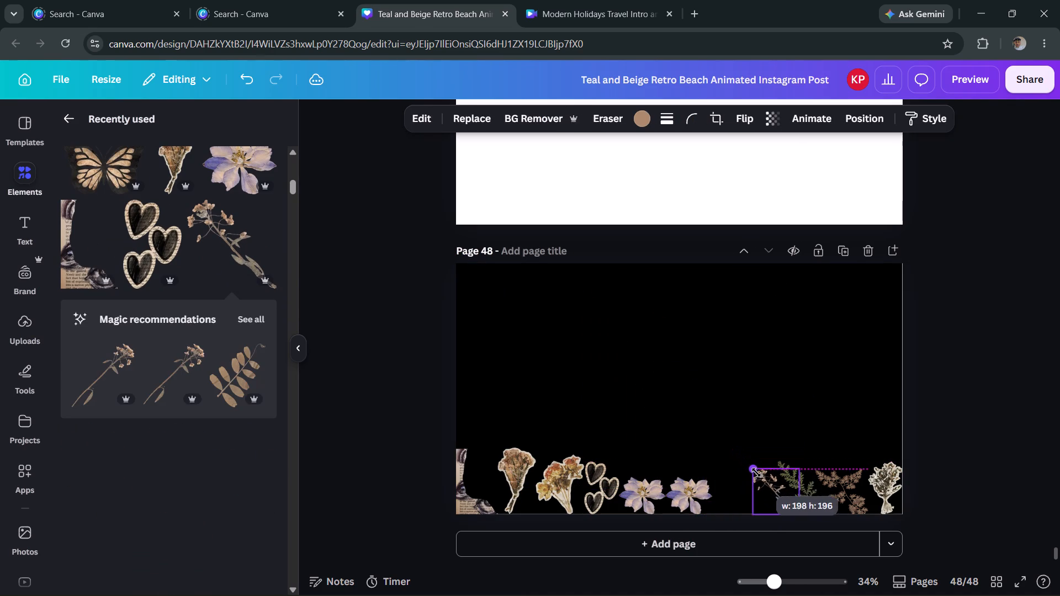
{"action": "left_click_drag", "start_coordinate": [756, 472], "coordinate": [757, 474]}
{"action": "left_click", "coordinate": [396, 384]}
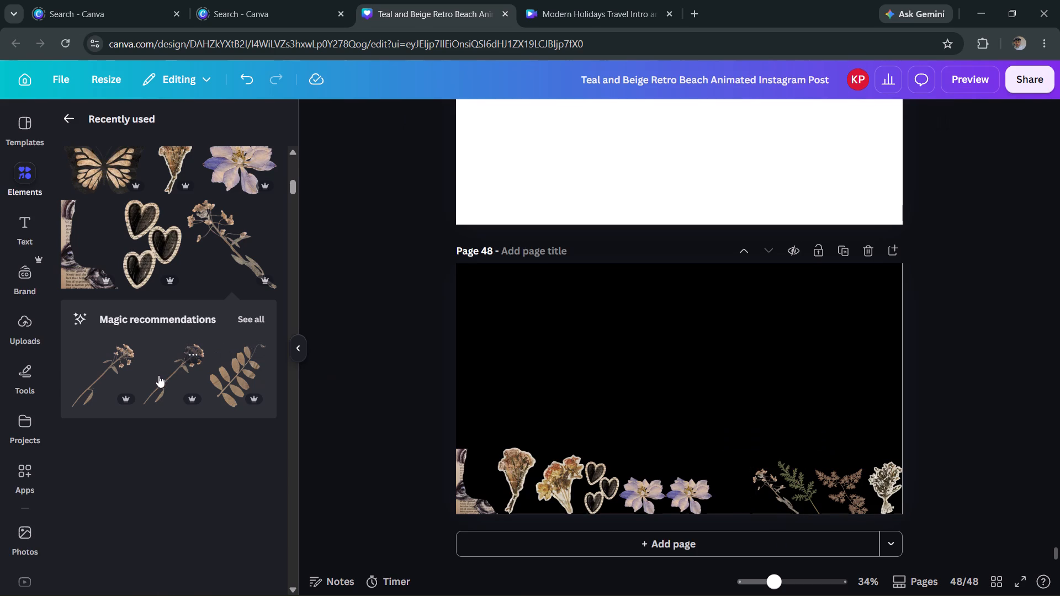
Add the red pressed flower sprig from the recently used elements, shrink it and place it just left of the dried brown branch.
{"action": "scroll", "coordinate": [181, 214], "scroll_direction": "up", "scroll_amount": 4}
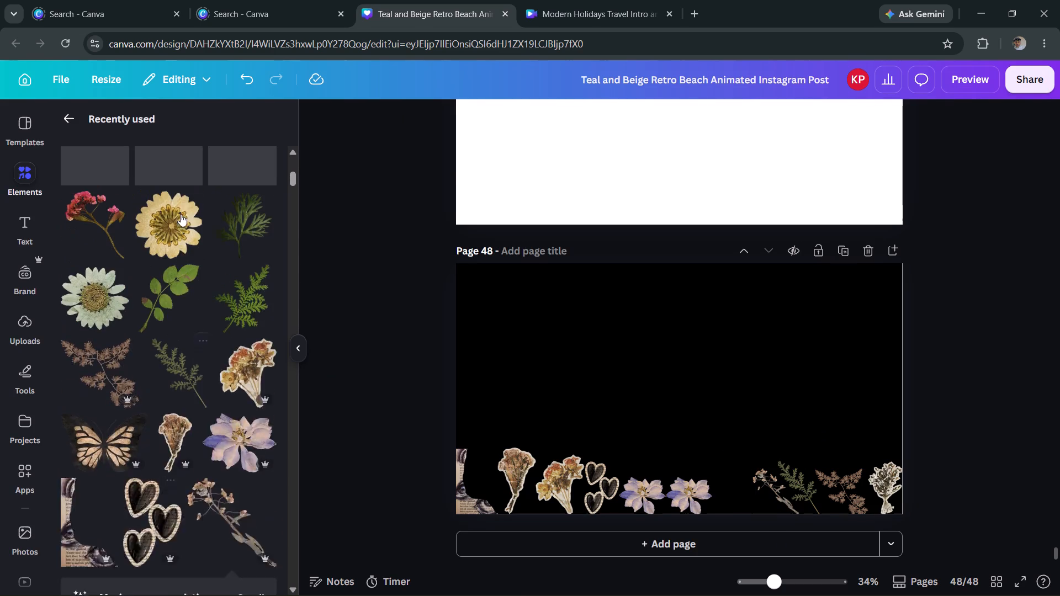
{"action": "scroll", "coordinate": [181, 214], "scroll_direction": "up", "scroll_amount": 1}
{"action": "left_click", "coordinate": [94, 368]}
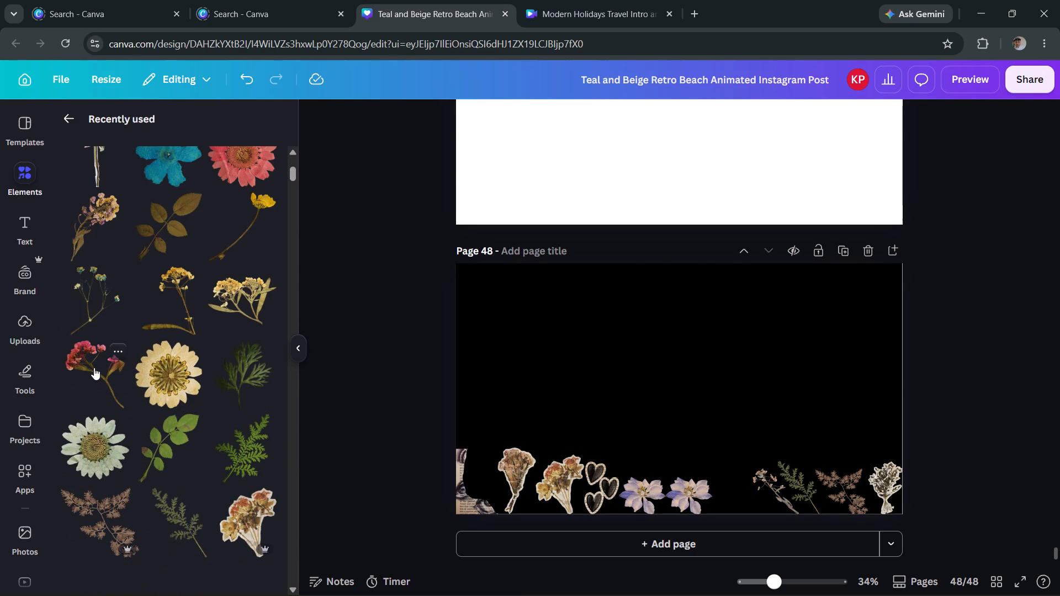
{"action": "left_click_drag", "start_coordinate": [591, 289], "coordinate": [733, 434]}
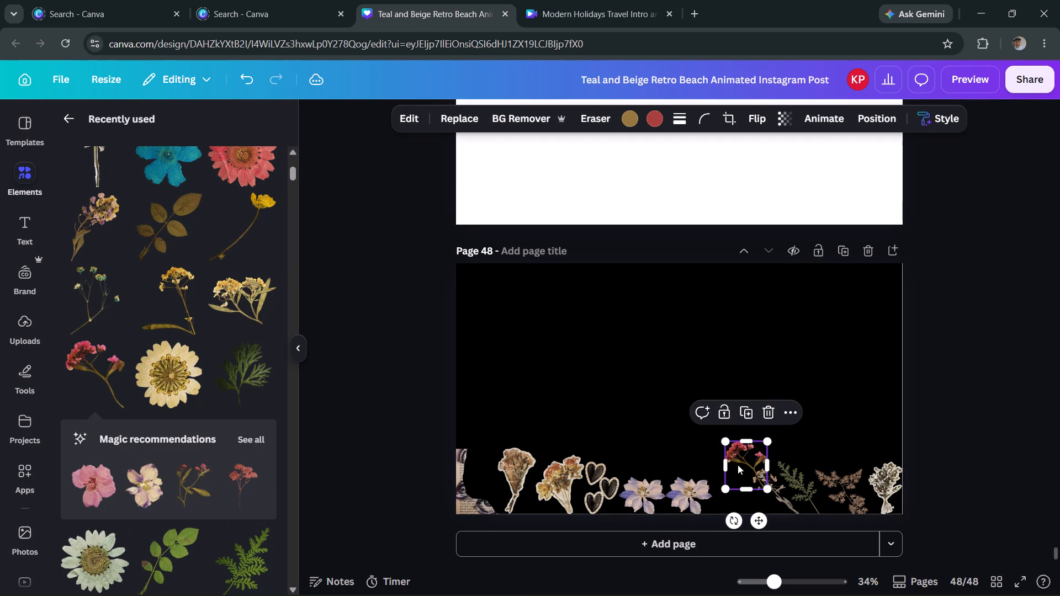
{"action": "left_click_drag", "start_coordinate": [738, 465], "coordinate": [737, 488]}
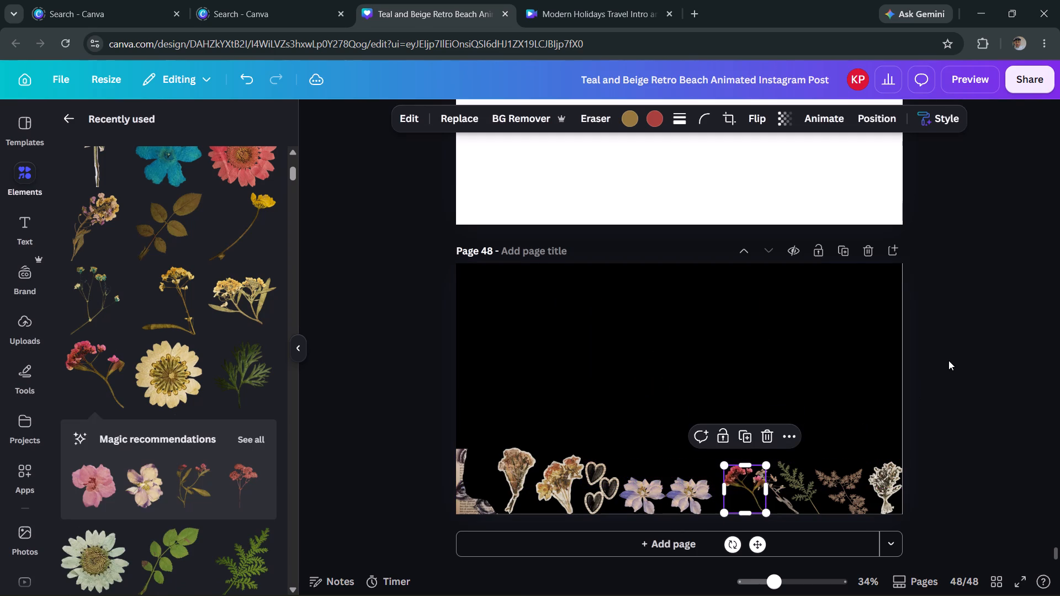
{"action": "left_click", "coordinate": [948, 360]}
{"action": "left_click_drag", "start_coordinate": [748, 488], "coordinate": [741, 491]}
{"action": "left_click", "coordinate": [409, 413]}
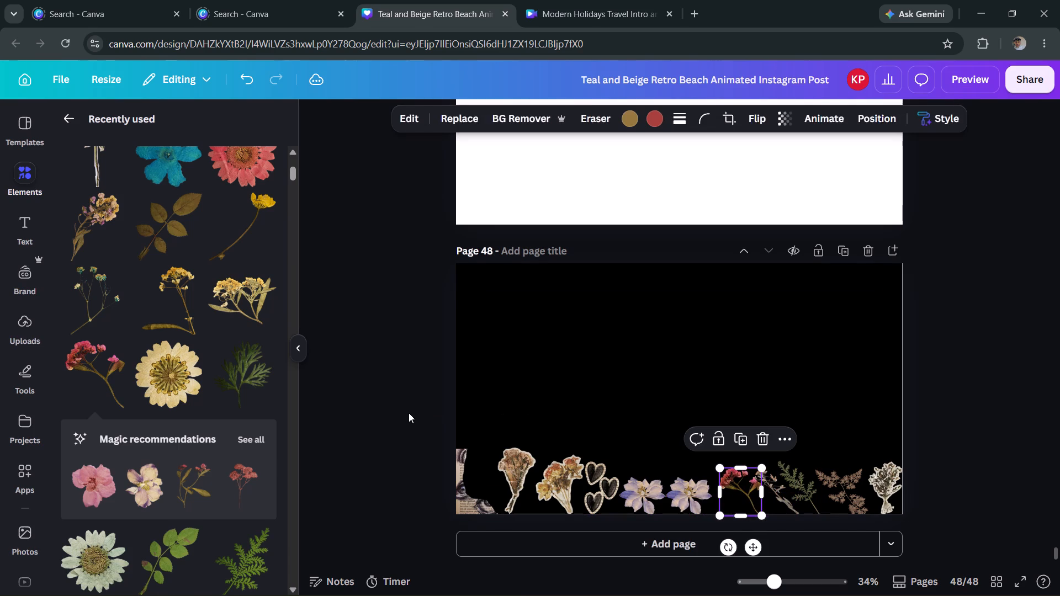
Add the yellow pressed flower stem with the long pod, shrink it and place it above the black-and-white bouquet at page 48's right edge.
{"action": "left_click", "coordinate": [169, 325]}
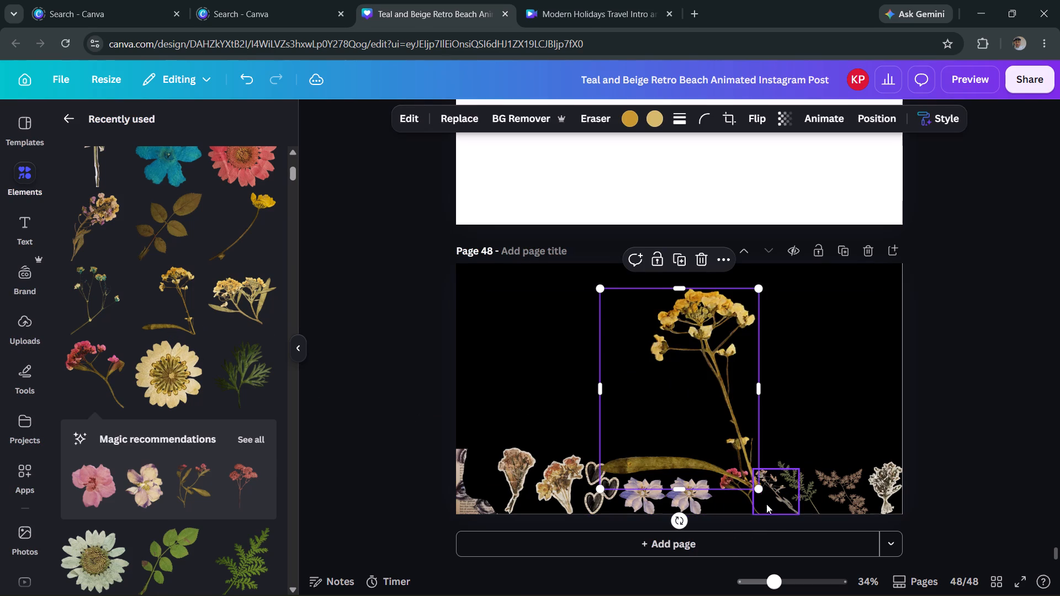
{"action": "left_click_drag", "start_coordinate": [760, 490], "coordinate": [659, 352]}
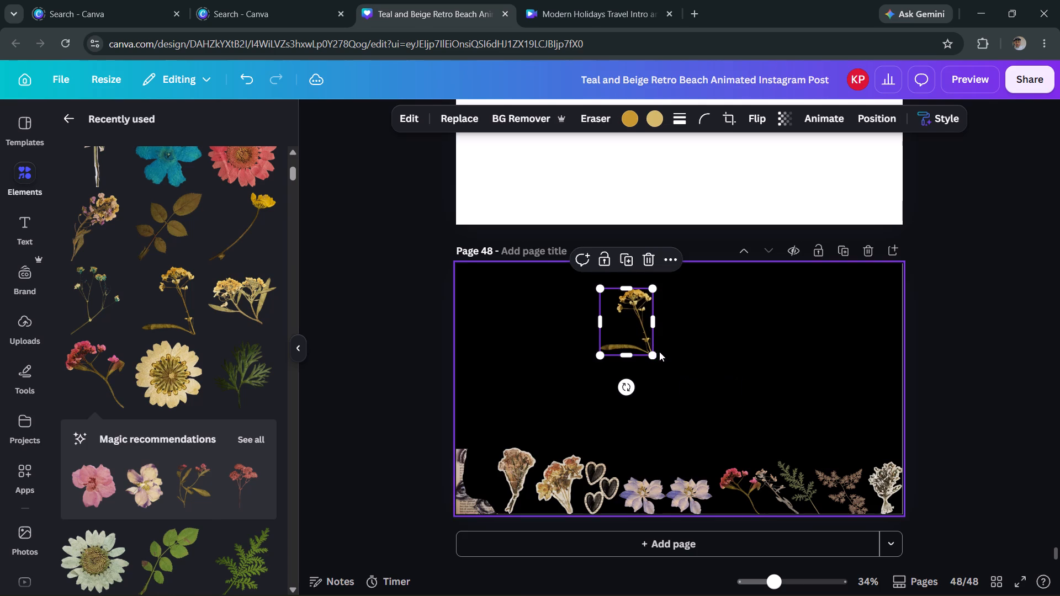
{"action": "left_click_drag", "start_coordinate": [628, 335], "coordinate": [879, 438]}
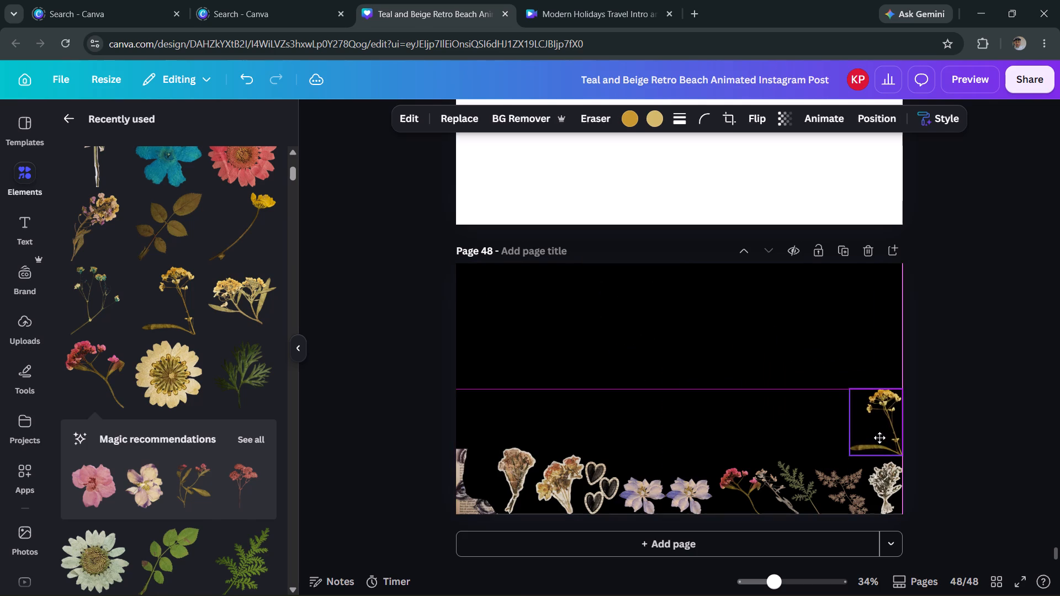
{"action": "left_click_drag", "start_coordinate": [879, 438], "coordinate": [878, 440]}
{"action": "left_click", "coordinate": [335, 310]}
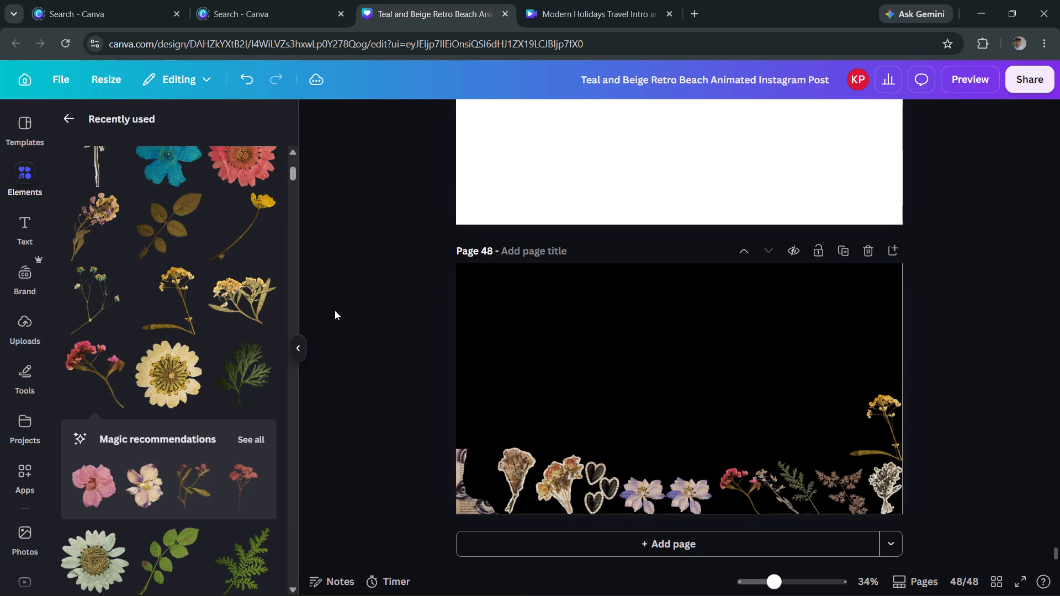
Add the dark green feathery leaf from the recently used elements, shrink it and place it just left of the yellow flower stem.
{"action": "left_click", "coordinate": [245, 379]}
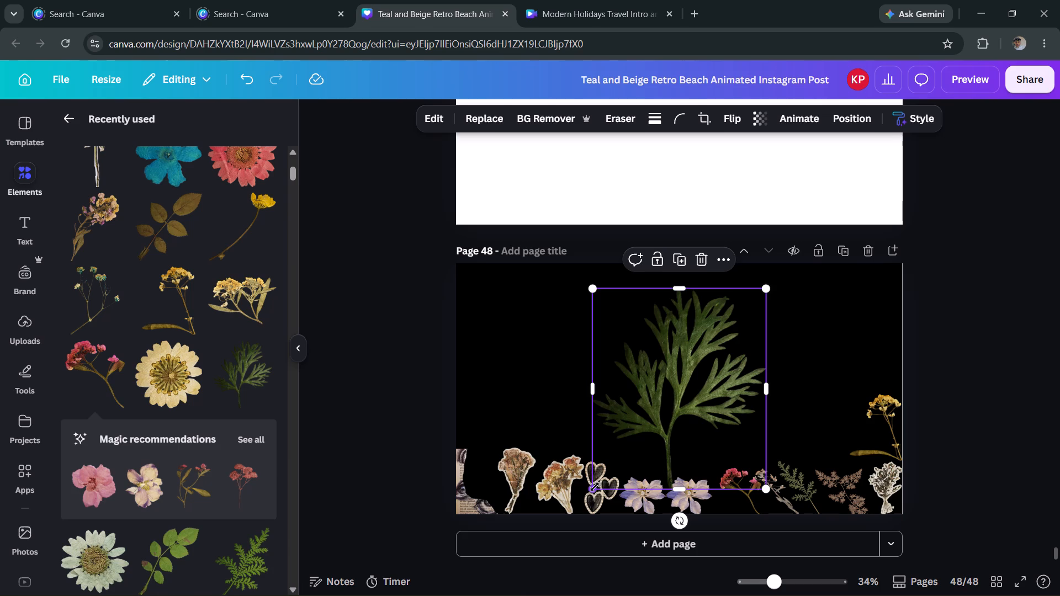
{"action": "left_click_drag", "start_coordinate": [594, 487], "coordinate": [738, 338]}
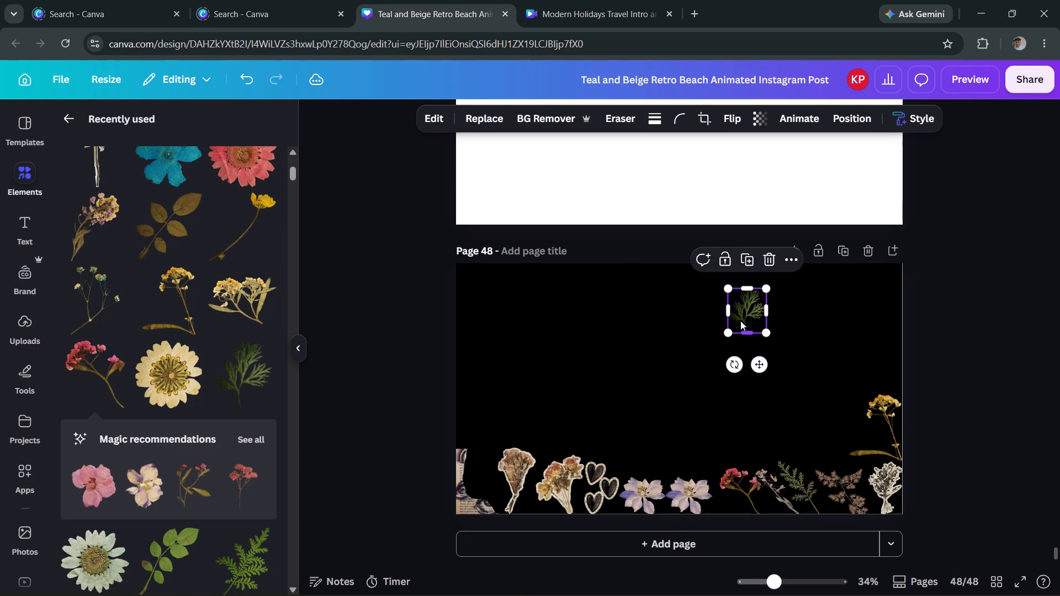
{"action": "left_click_drag", "start_coordinate": [743, 306], "coordinate": [842, 418]}
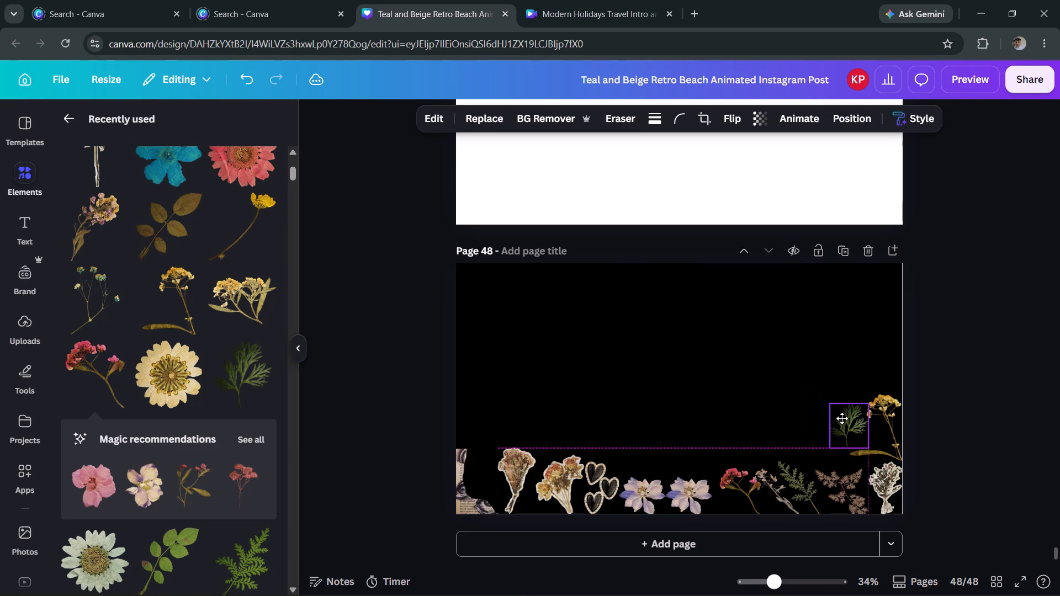
{"action": "left_click_drag", "start_coordinate": [842, 418], "coordinate": [844, 418]}
{"action": "left_click", "coordinate": [350, 375]}
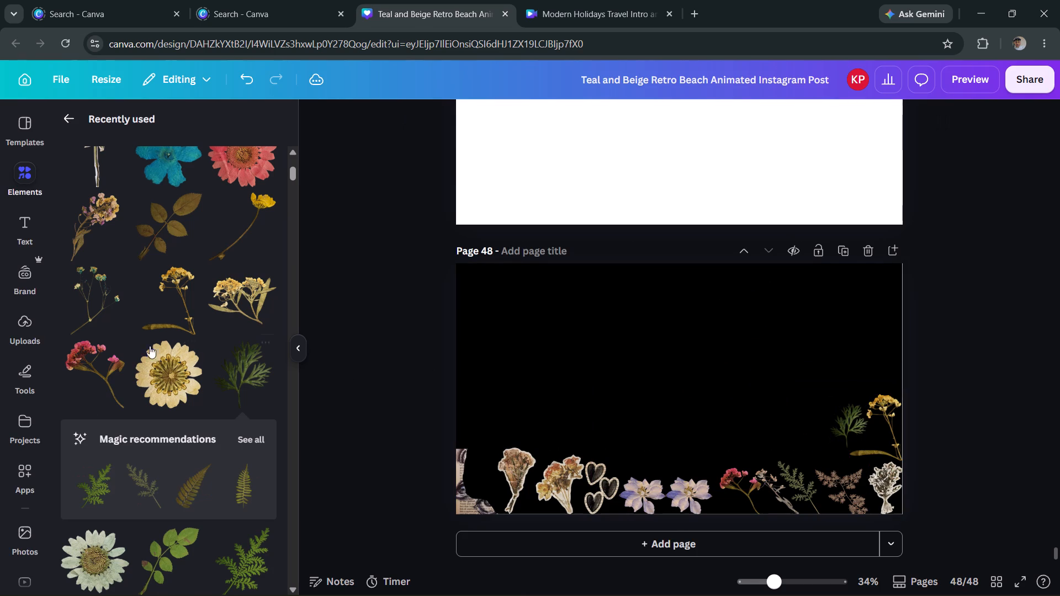
Add the green small-blossomed sprig, shrink it and place it at page 48's left edge, directly above the paper cut-out.
{"action": "left_click", "coordinate": [97, 296]}
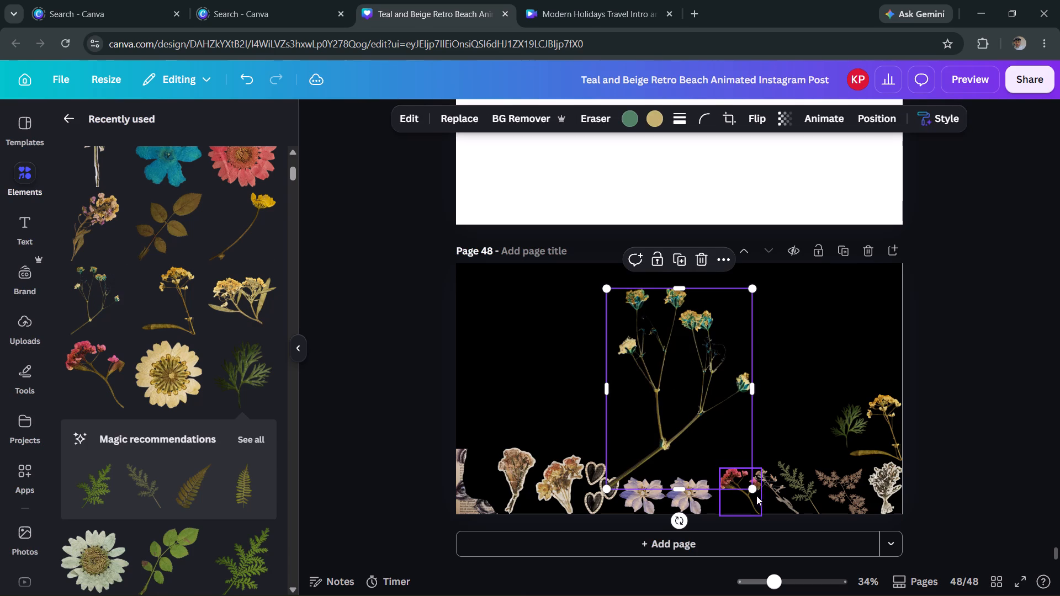
{"action": "left_click_drag", "start_coordinate": [753, 491], "coordinate": [656, 366]}
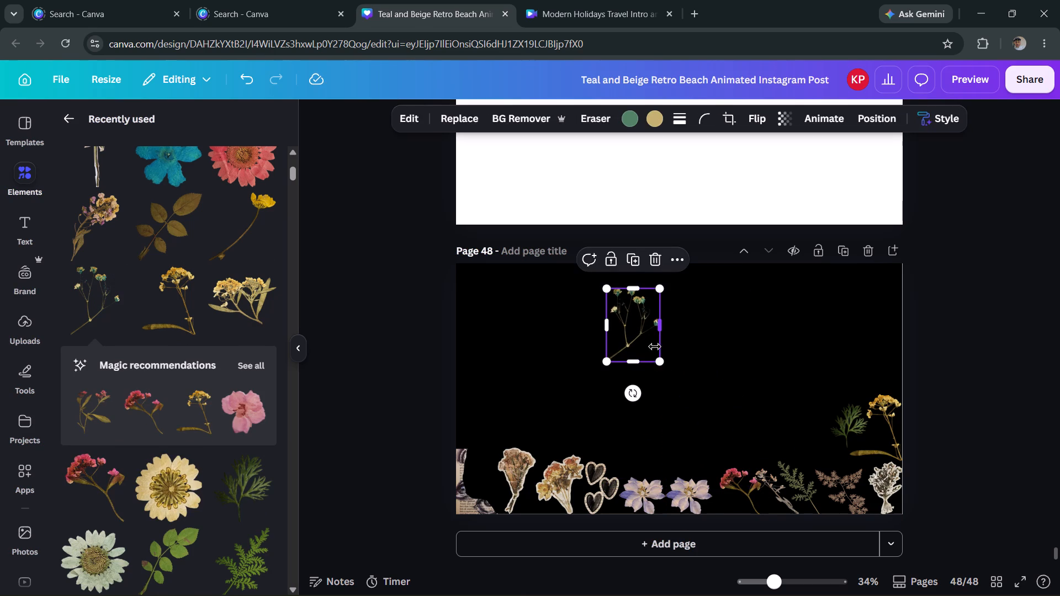
{"action": "left_click_drag", "start_coordinate": [644, 339], "coordinate": [496, 421]}
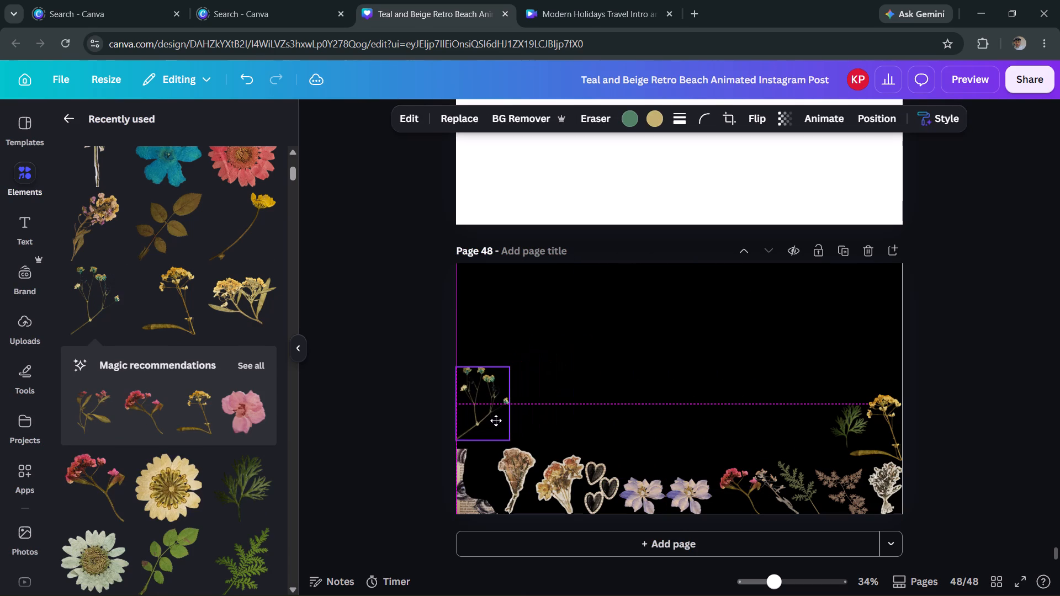
{"action": "left_click_drag", "start_coordinate": [496, 421], "coordinate": [496, 424]}
{"action": "left_click", "coordinate": [532, 405]}
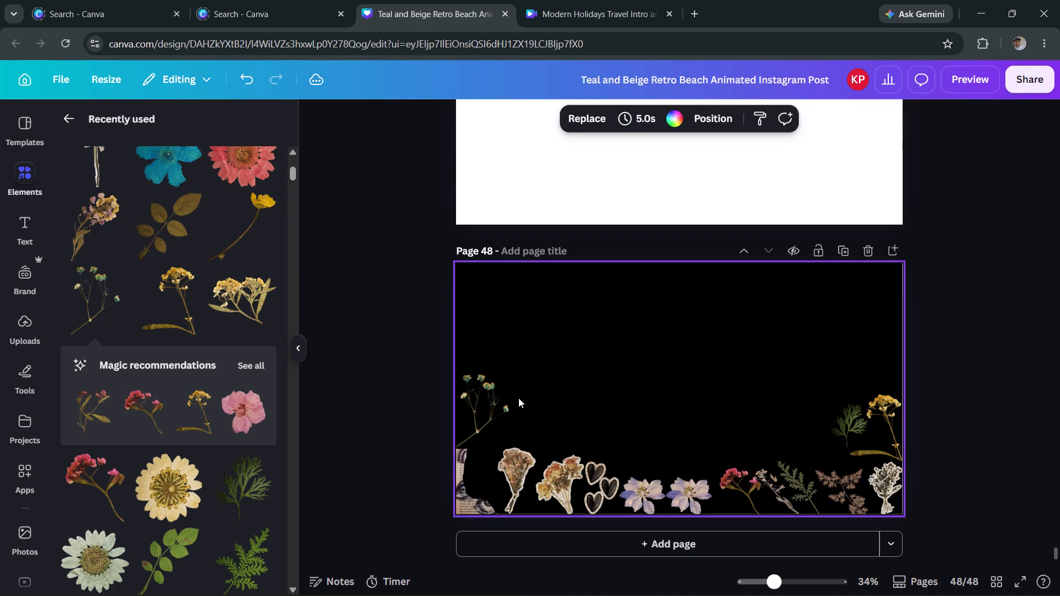
{"action": "left_click", "coordinate": [468, 390]}
{"action": "left_click_drag", "start_coordinate": [508, 373], "coordinate": [502, 377]}
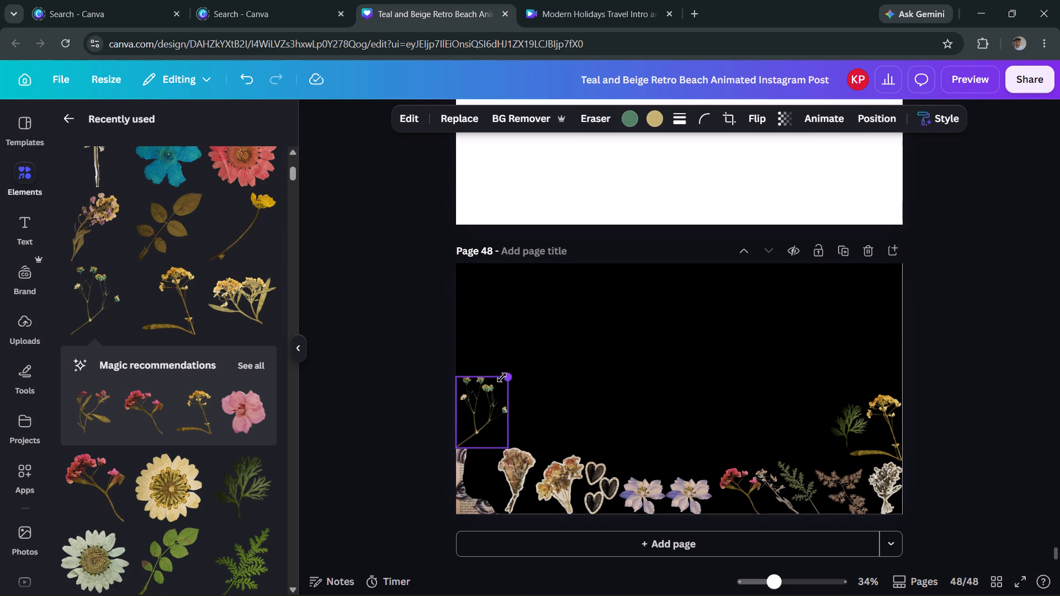
{"action": "left_click_drag", "start_coordinate": [502, 377], "coordinate": [495, 387]}
{"action": "left_click", "coordinate": [341, 385]}
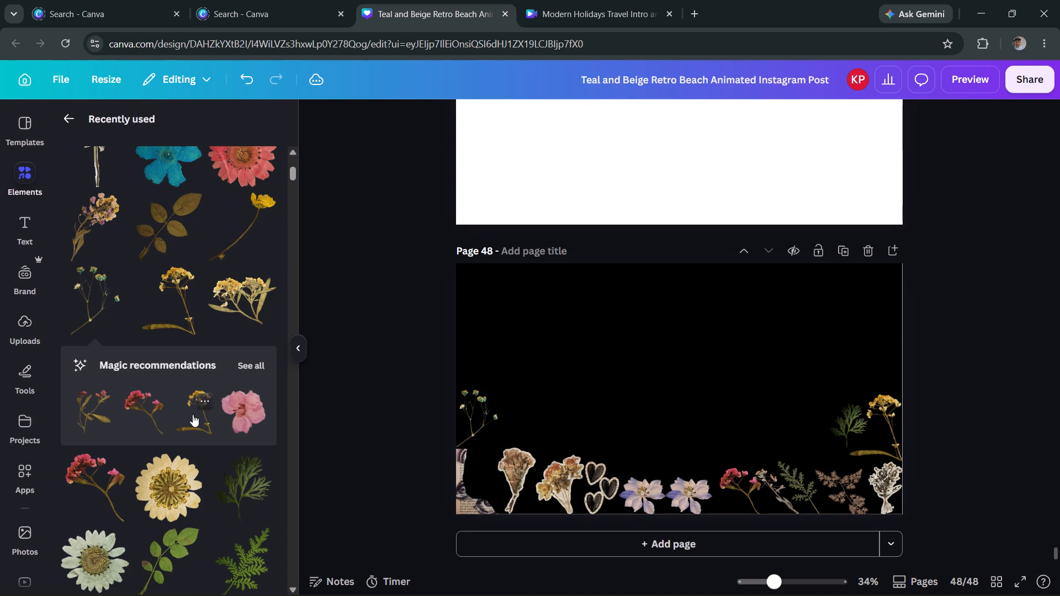
Add a second green small-blossomed sprig and stack it directly above the first one at page 48's left edge.
{"action": "scroll", "coordinate": [150, 283], "scroll_direction": "up", "scroll_amount": 1}
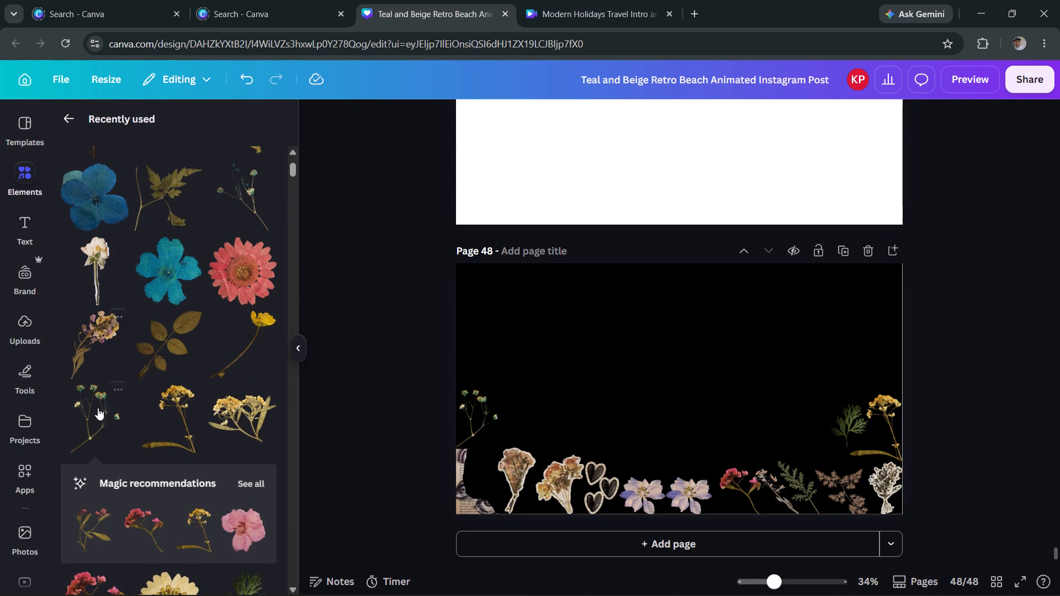
{"action": "left_click", "coordinate": [94, 415]}
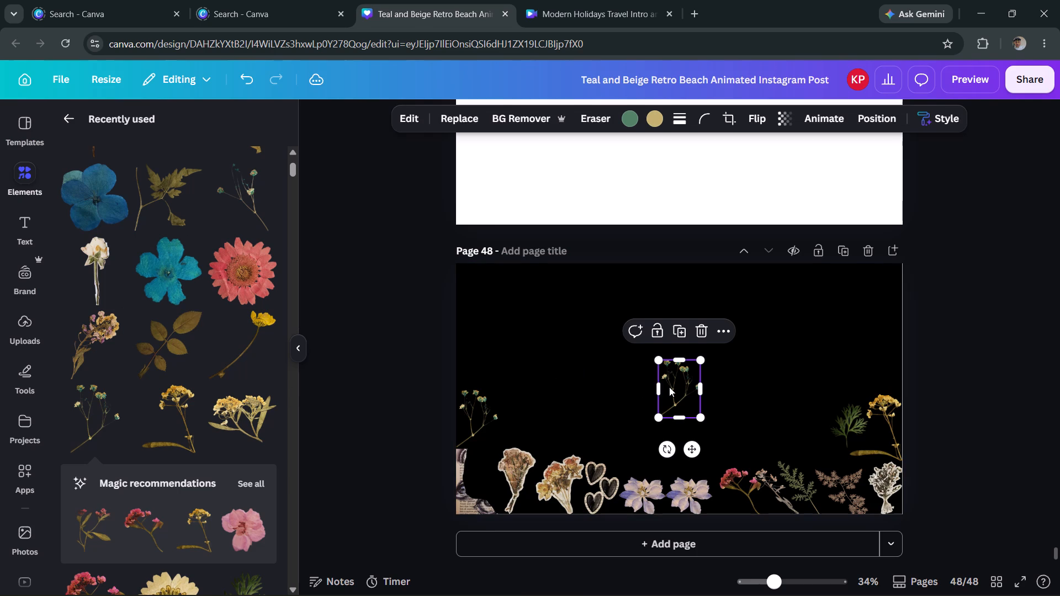
{"action": "left_click_drag", "start_coordinate": [669, 387], "coordinate": [465, 357]}
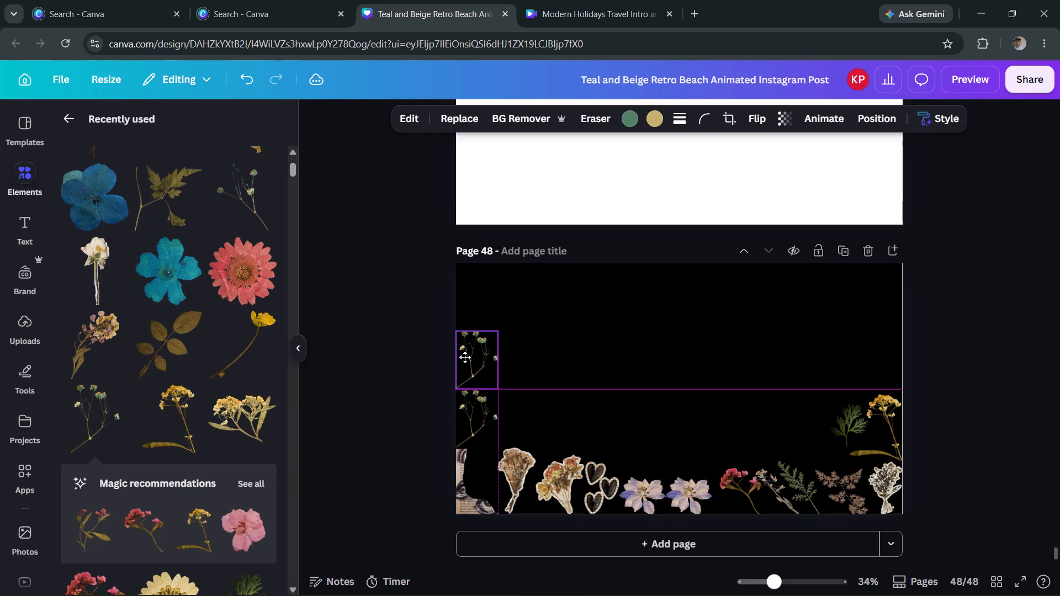
{"action": "left_click_drag", "start_coordinate": [465, 357], "coordinate": [465, 357]}
{"action": "left_click", "coordinate": [331, 357]}
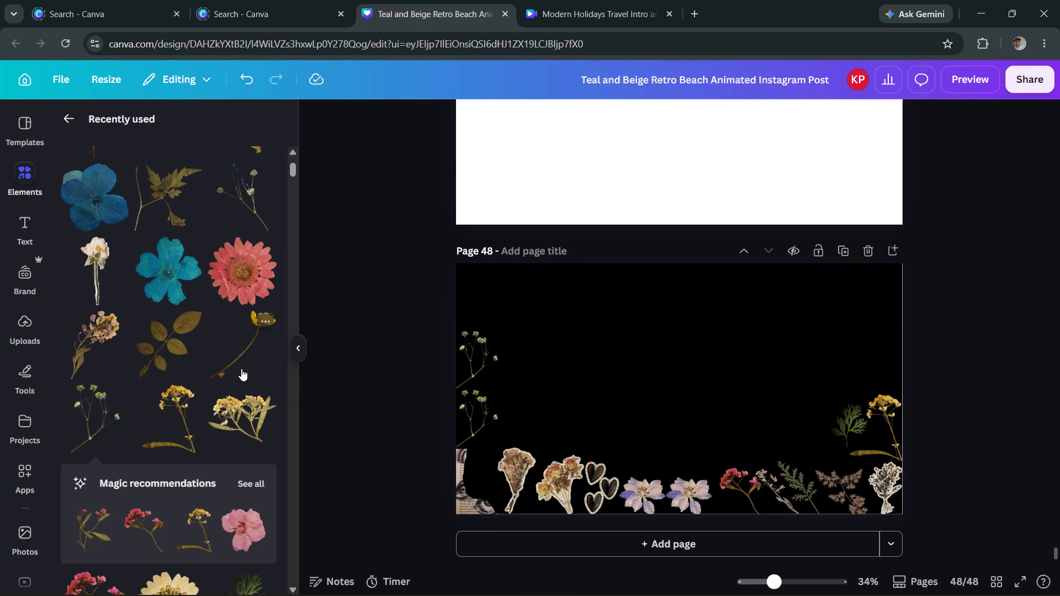
Add the thin, left-leaning branched sprig, size it to about 177 by 235 and place it just right of the lower green sprig.
{"action": "left_click", "coordinate": [250, 201]}
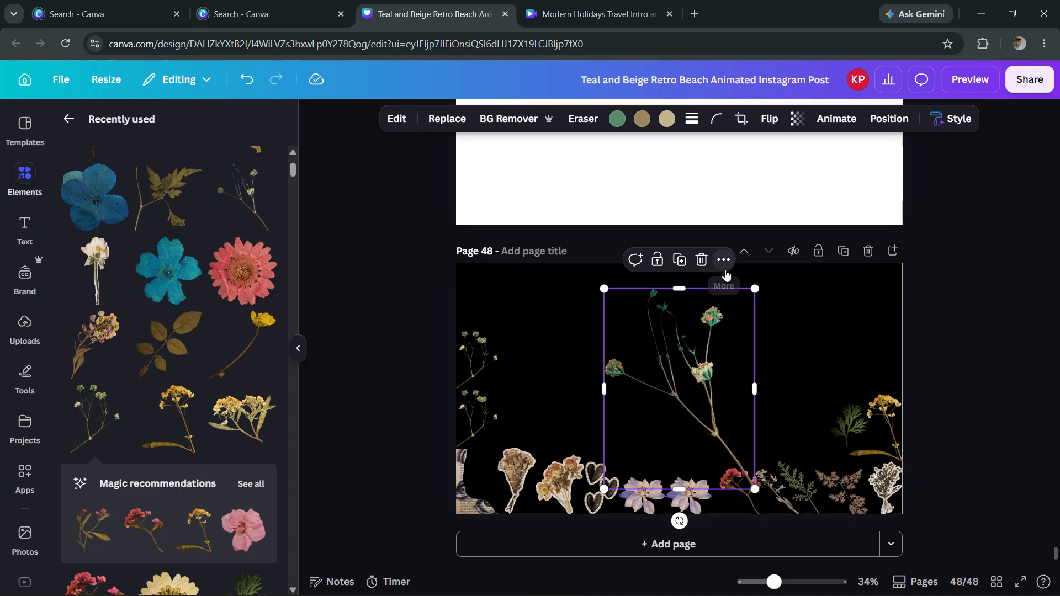
{"action": "left_click_drag", "start_coordinate": [751, 284], "coordinate": [638, 429]}
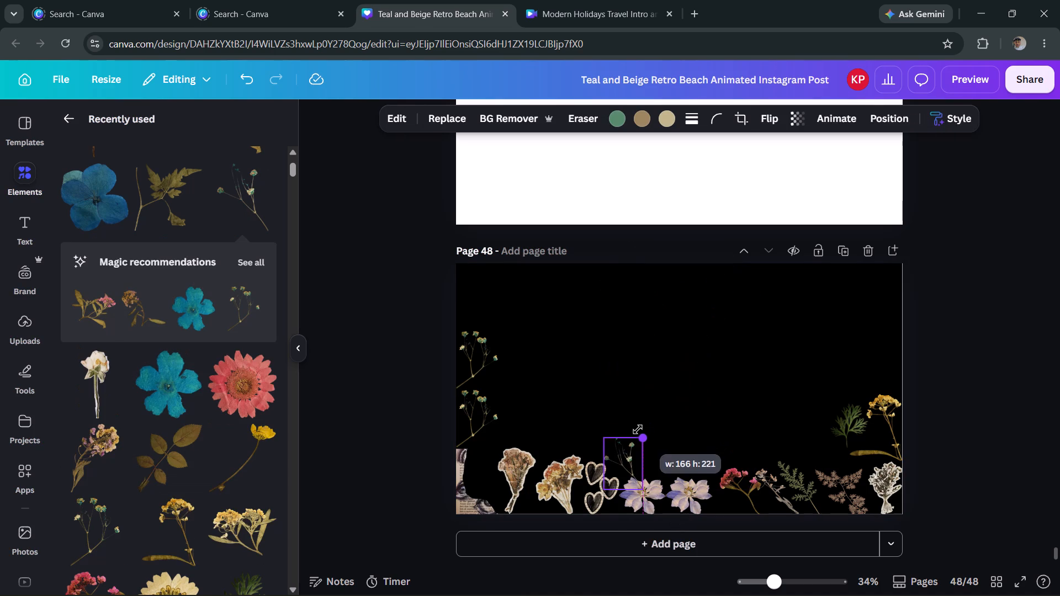
{"action": "left_click_drag", "start_coordinate": [618, 475], "coordinate": [521, 430]}
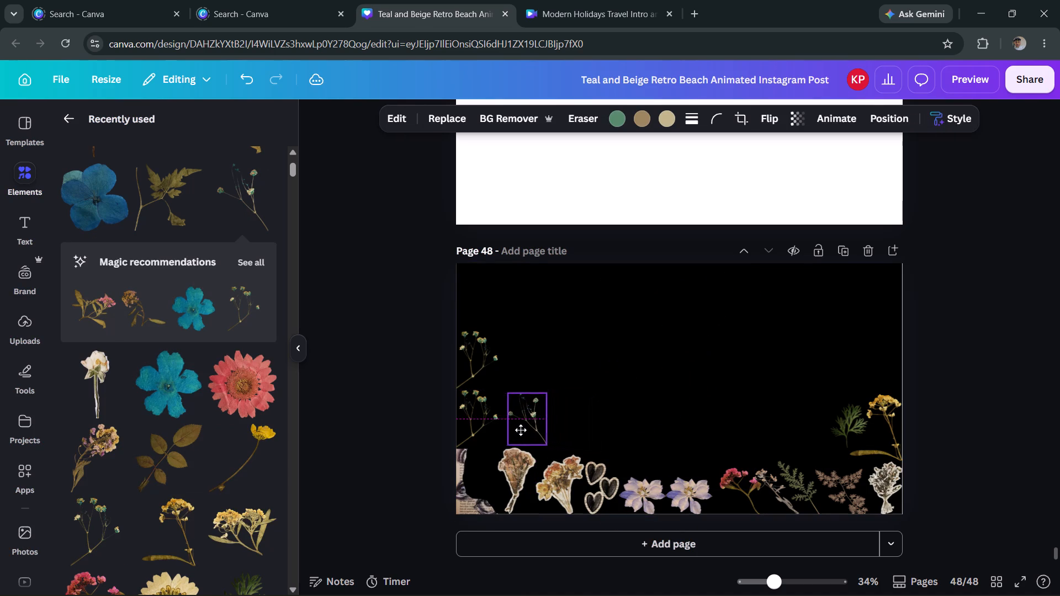
{"action": "left_click_drag", "start_coordinate": [521, 430], "coordinate": [513, 435]}
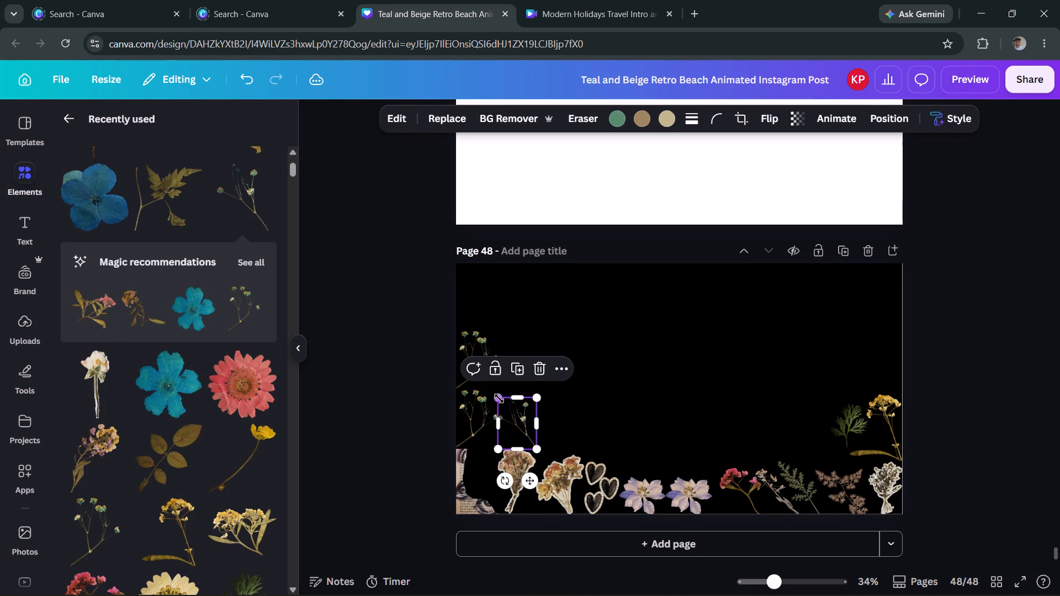
{"action": "left_click_drag", "start_coordinate": [499, 397], "coordinate": [491, 396]}
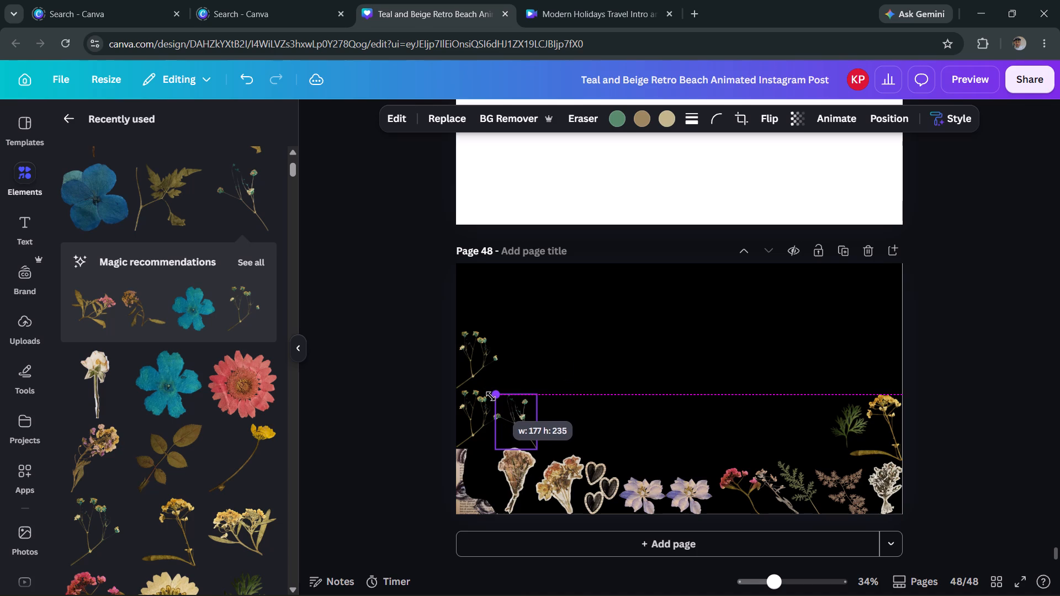
{"action": "left_click", "coordinate": [590, 354]}
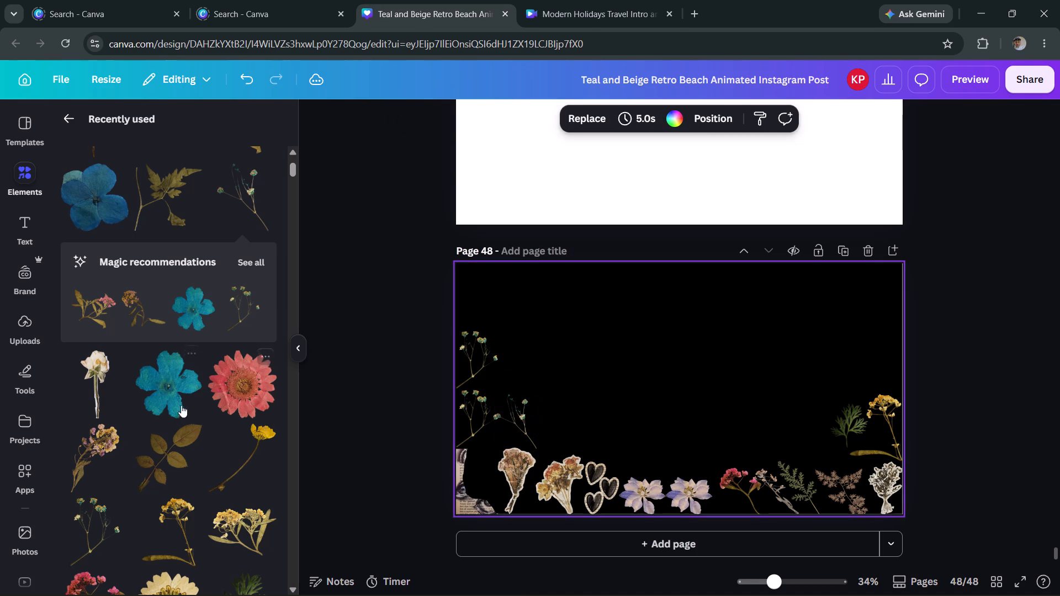
Add the mauve-and-yellow pressed flower stem, shrink it and place it just right of the thin branched sprig.
{"action": "left_click", "coordinate": [93, 448]}
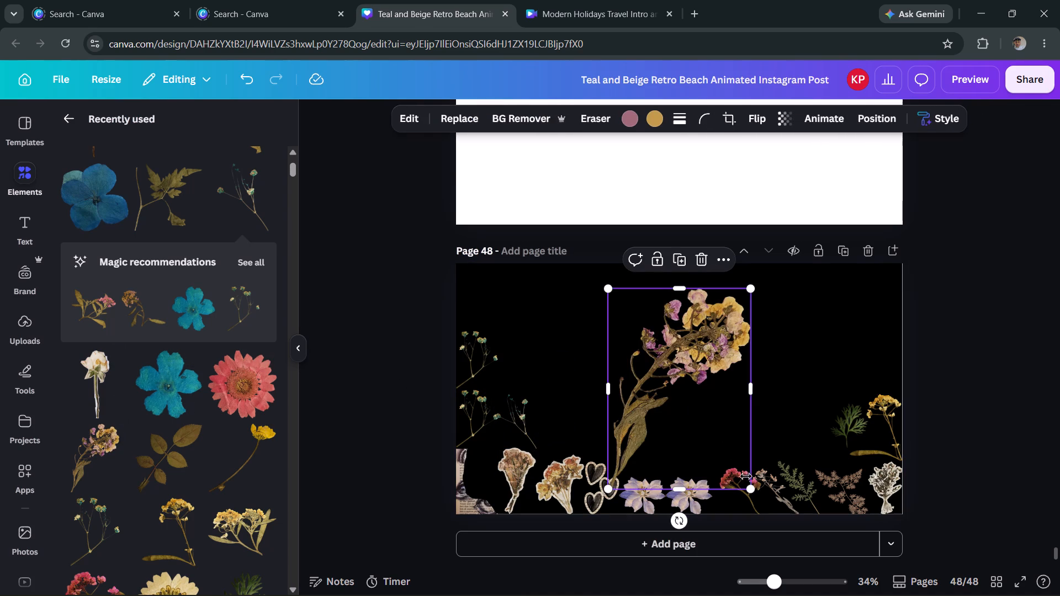
{"action": "left_click_drag", "start_coordinate": [749, 489], "coordinate": [681, 347]}
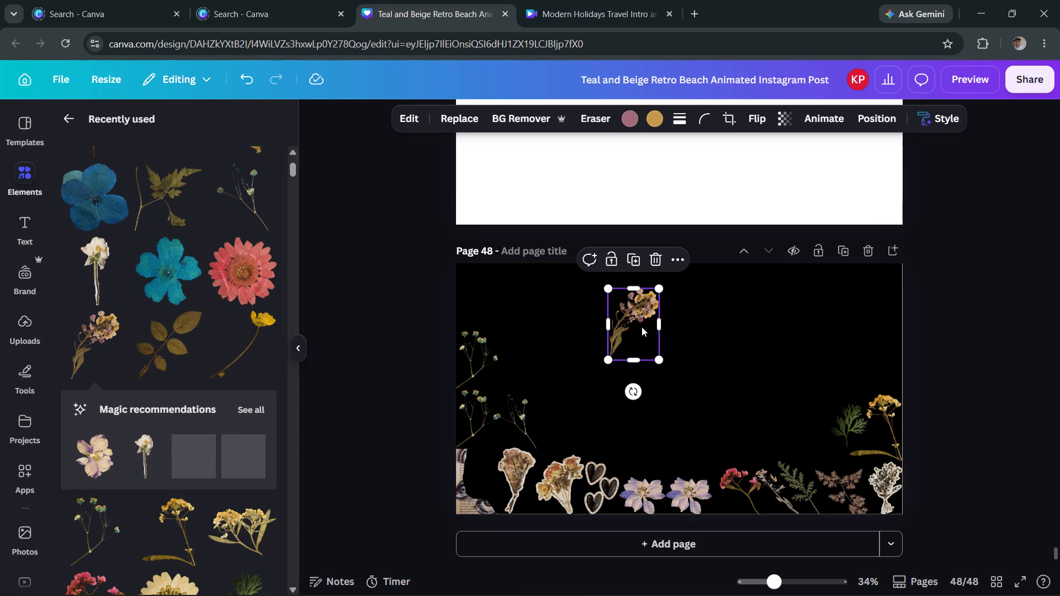
{"action": "left_click_drag", "start_coordinate": [642, 327], "coordinate": [575, 416]}
{"action": "left_click_drag", "start_coordinate": [590, 377], "coordinate": [578, 390]}
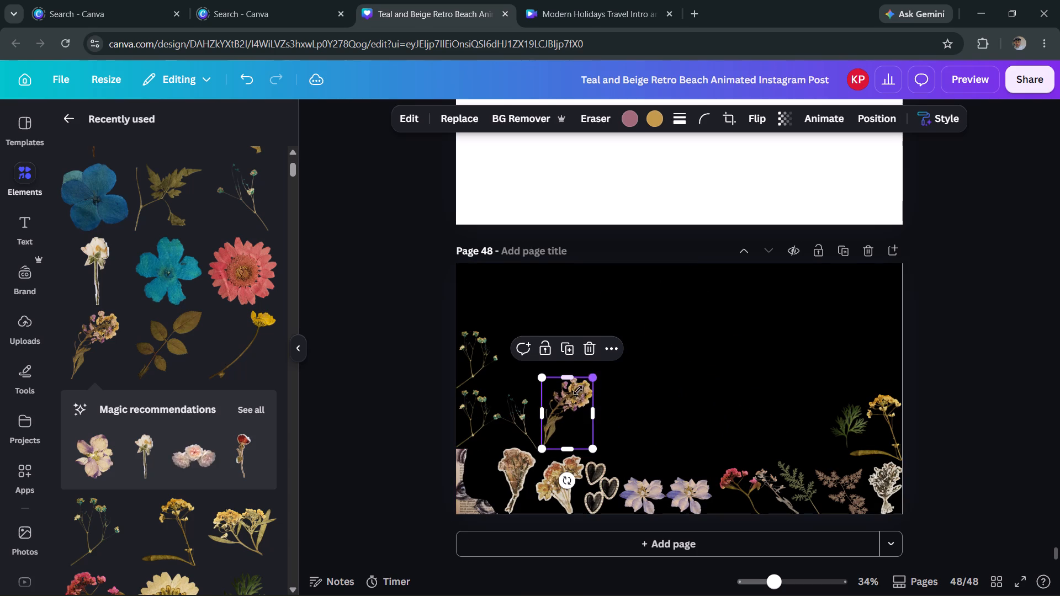
{"action": "left_click_drag", "start_coordinate": [578, 390], "coordinate": [564, 408]}
{"action": "left_click", "coordinate": [553, 427]}
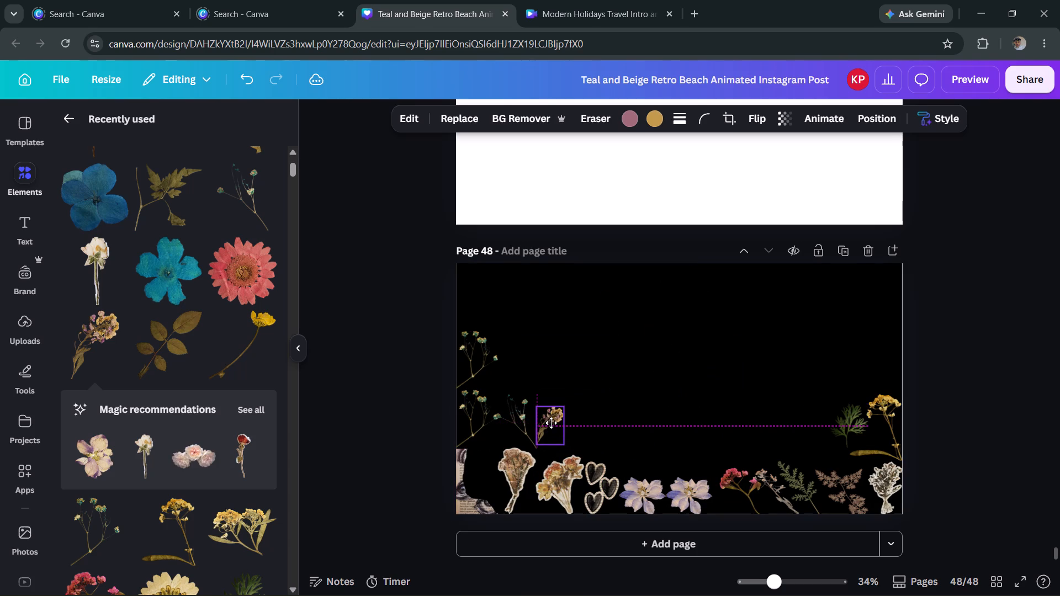
{"action": "left_click", "coordinate": [342, 373]}
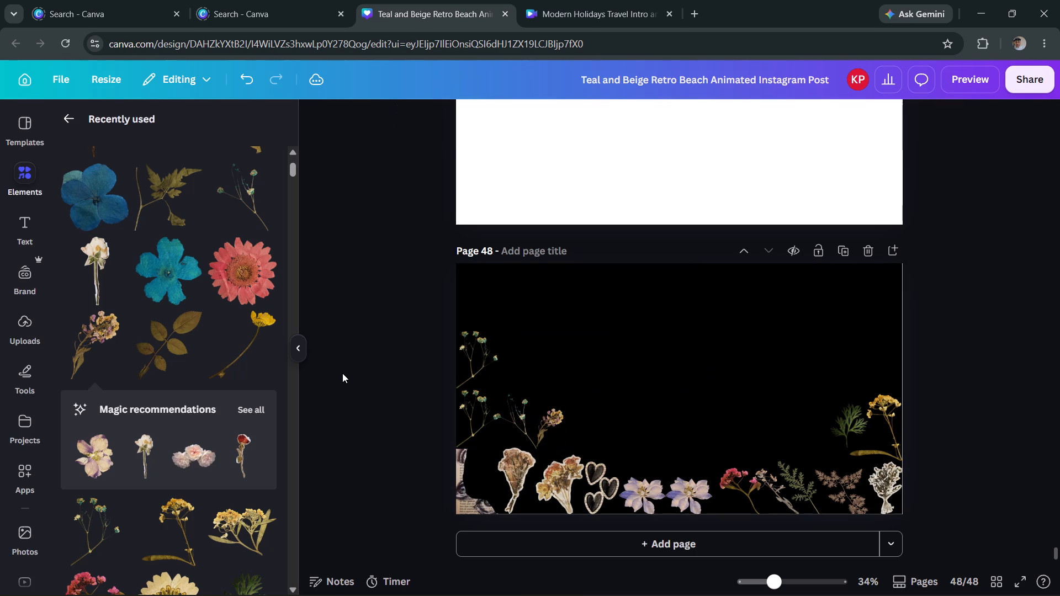
Add the red-blossomed pressed flower sprig to page 48 and place it just right of the mauve-and-yellow flower stem.
{"action": "scroll", "coordinate": [195, 344], "scroll_direction": "down", "scroll_amount": 3}
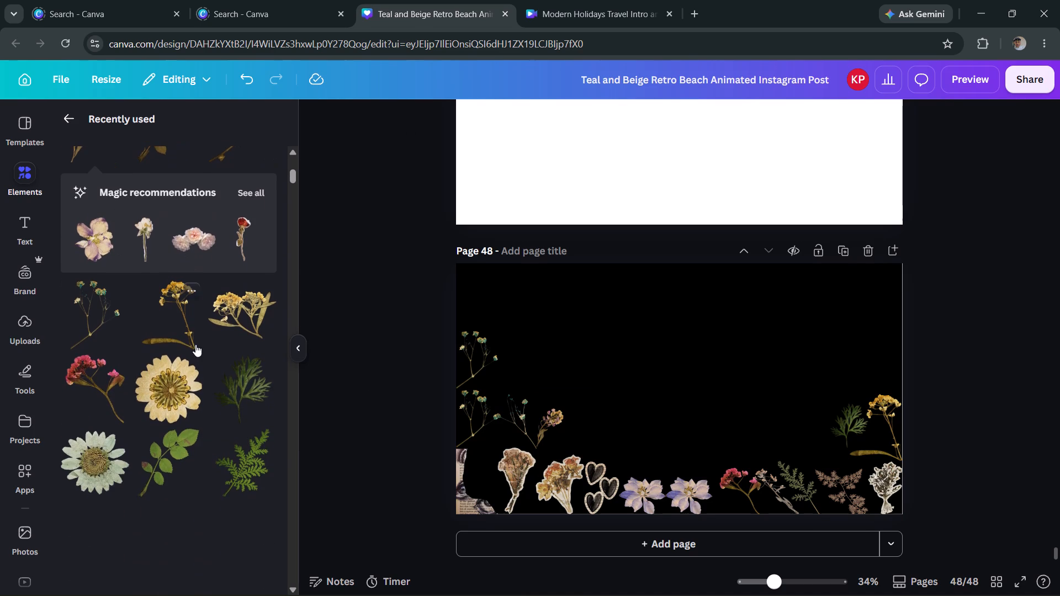
{"action": "left_click", "coordinate": [103, 377]}
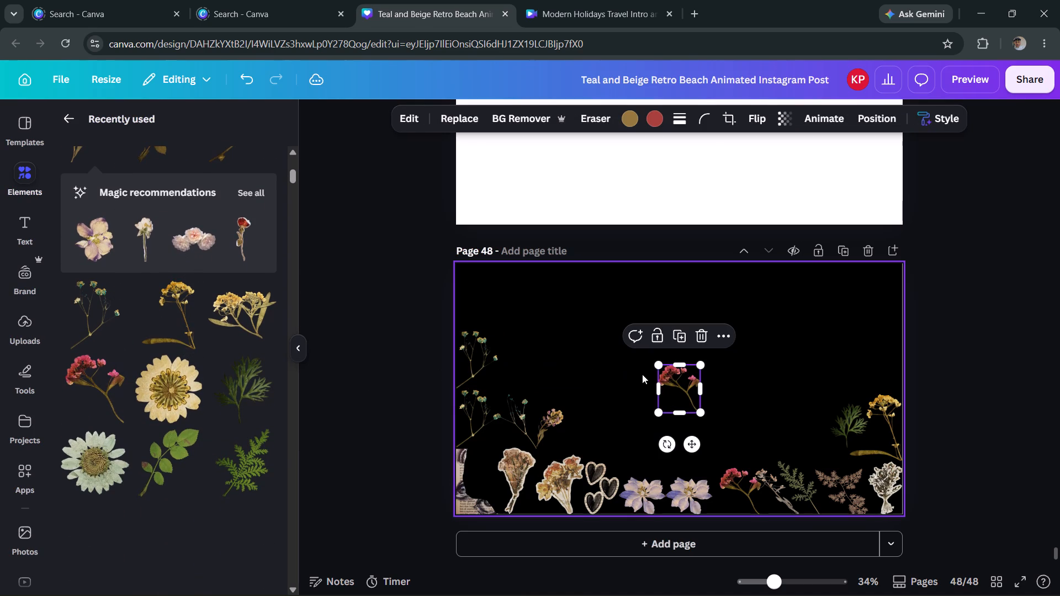
{"action": "left_click_drag", "start_coordinate": [675, 382], "coordinate": [623, 399]}
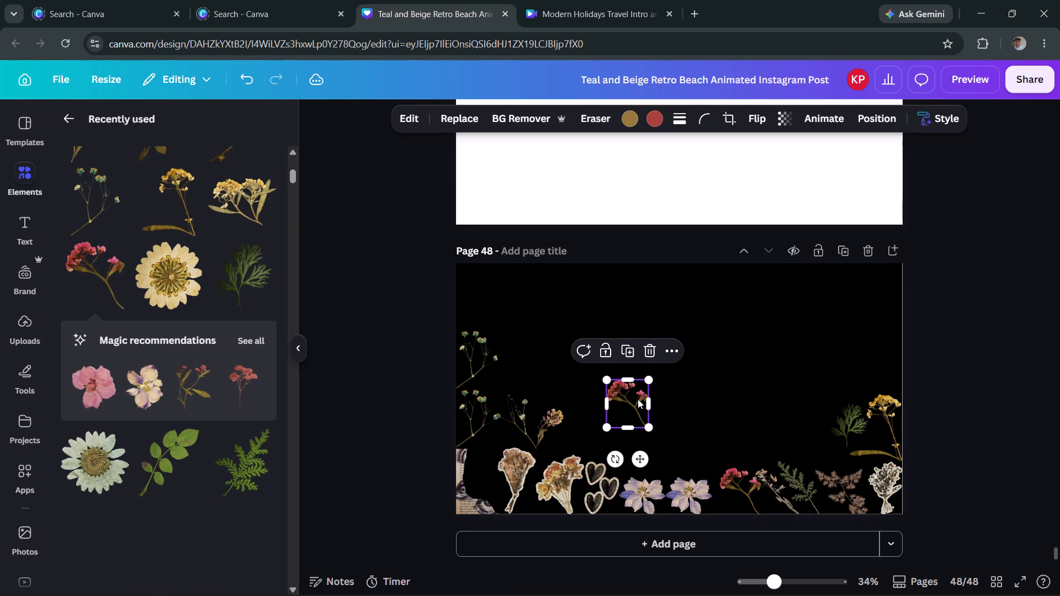
{"action": "left_click_drag", "start_coordinate": [639, 407], "coordinate": [595, 432]}
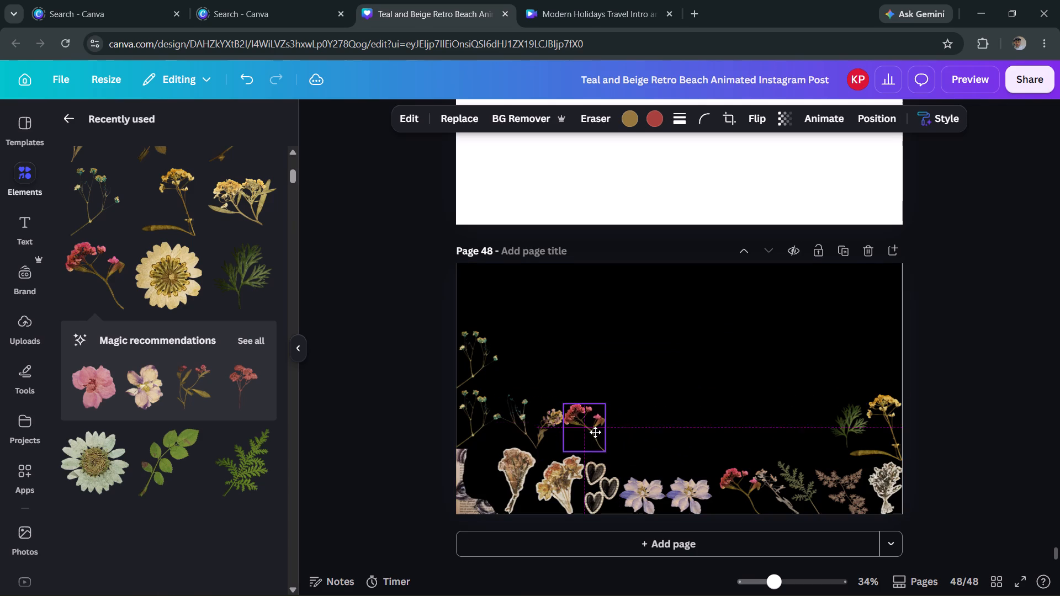
{"action": "left_click_drag", "start_coordinate": [595, 432], "coordinate": [596, 434]}
{"action": "left_click", "coordinate": [678, 369]}
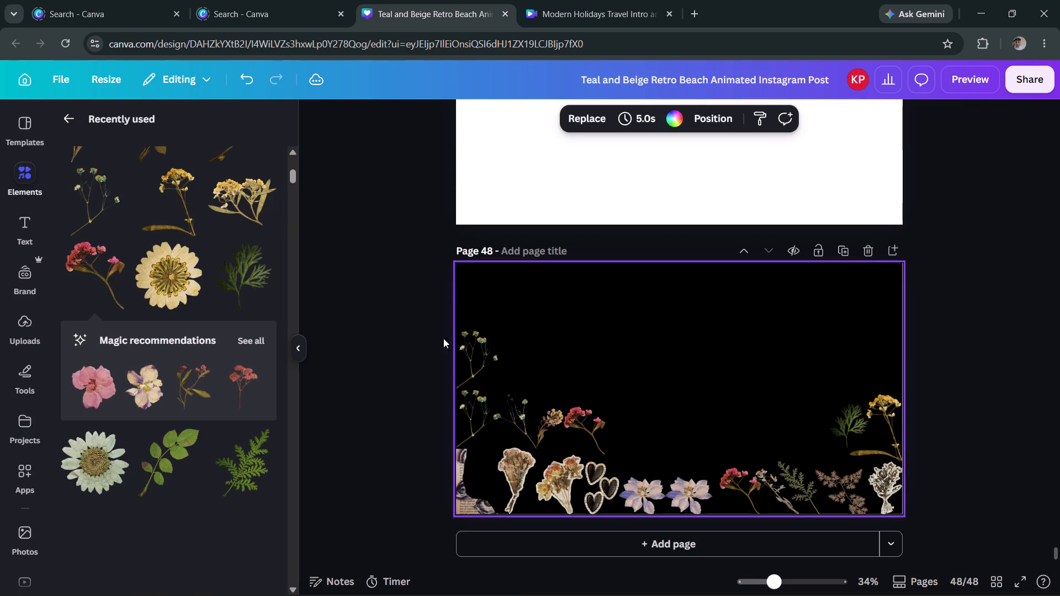
Add the bright green fern sprig, shrink it and place it just right of the red-blossomed sprig in the second row.
{"action": "left_click", "coordinate": [240, 469]}
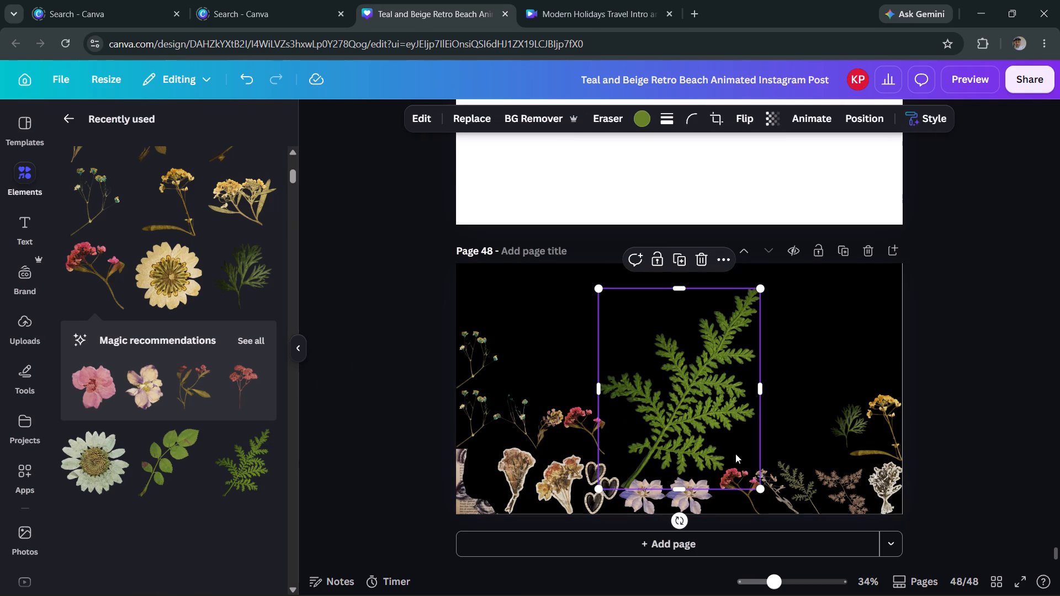
{"action": "left_click_drag", "start_coordinate": [600, 491], "coordinate": [741, 339]}
{"action": "left_click", "coordinate": [730, 314]}
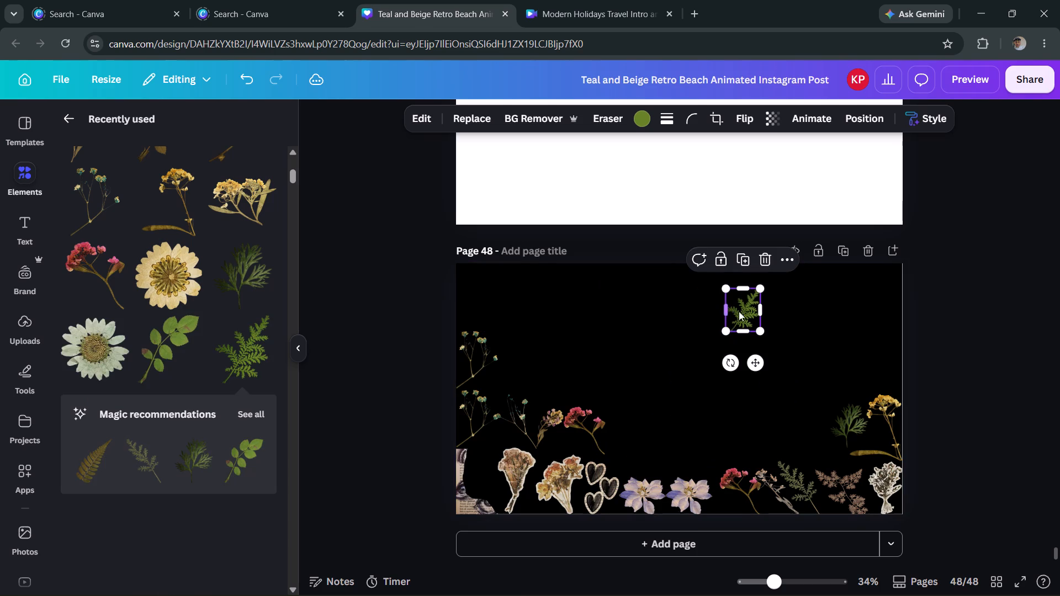
{"action": "left_click_drag", "start_coordinate": [745, 311], "coordinate": [623, 439]}
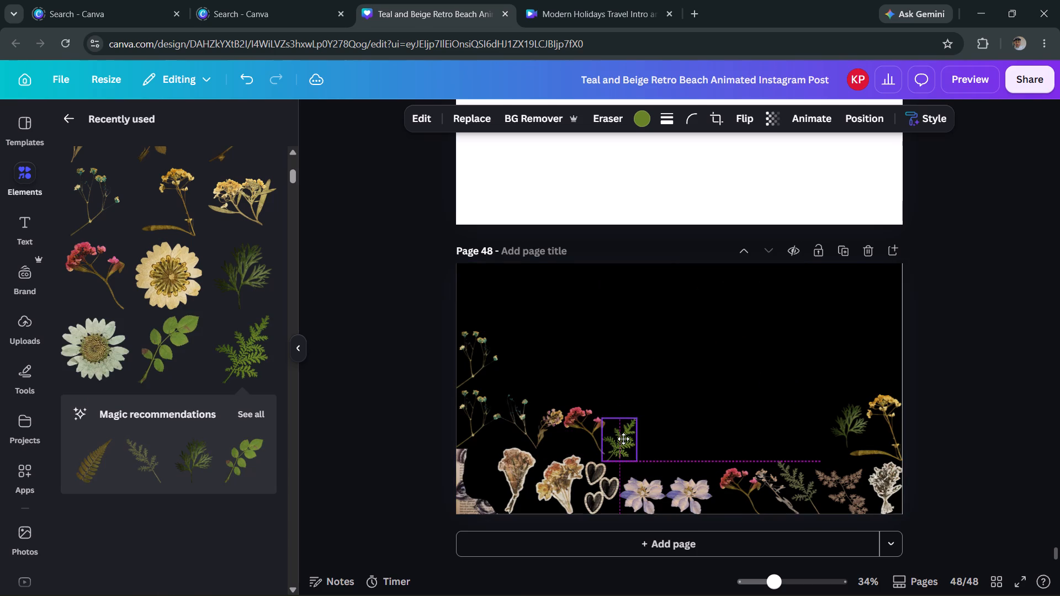
{"action": "left_click_drag", "start_coordinate": [623, 439], "coordinate": [624, 435]}
{"action": "left_click", "coordinate": [370, 429]}
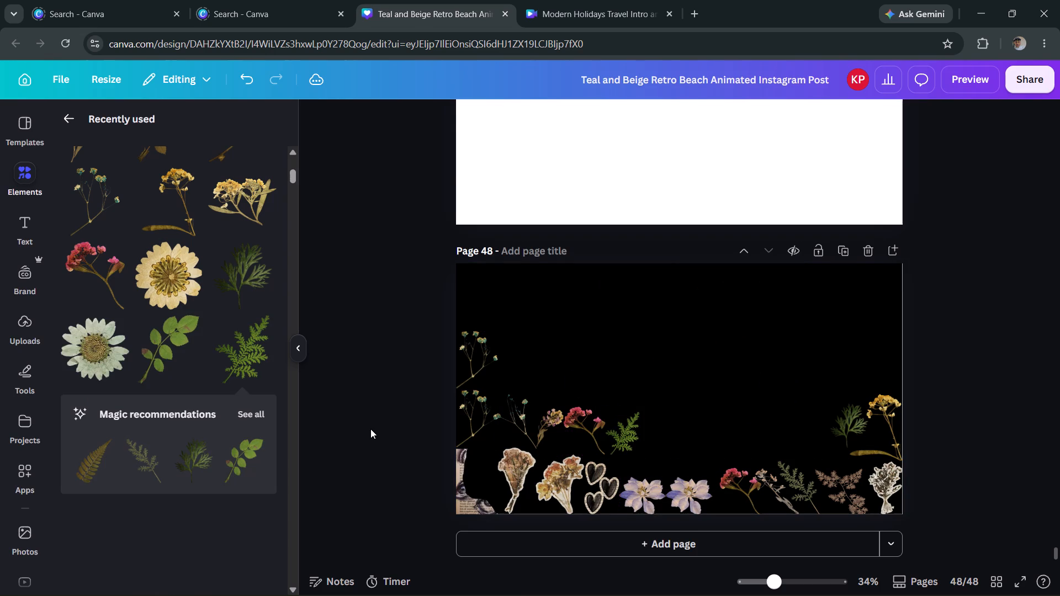
Add the cream daisy with the golden-brown centre, shrink it and place it just left of the dark green leaf at page 48's right side.
{"action": "left_click", "coordinate": [165, 290]}
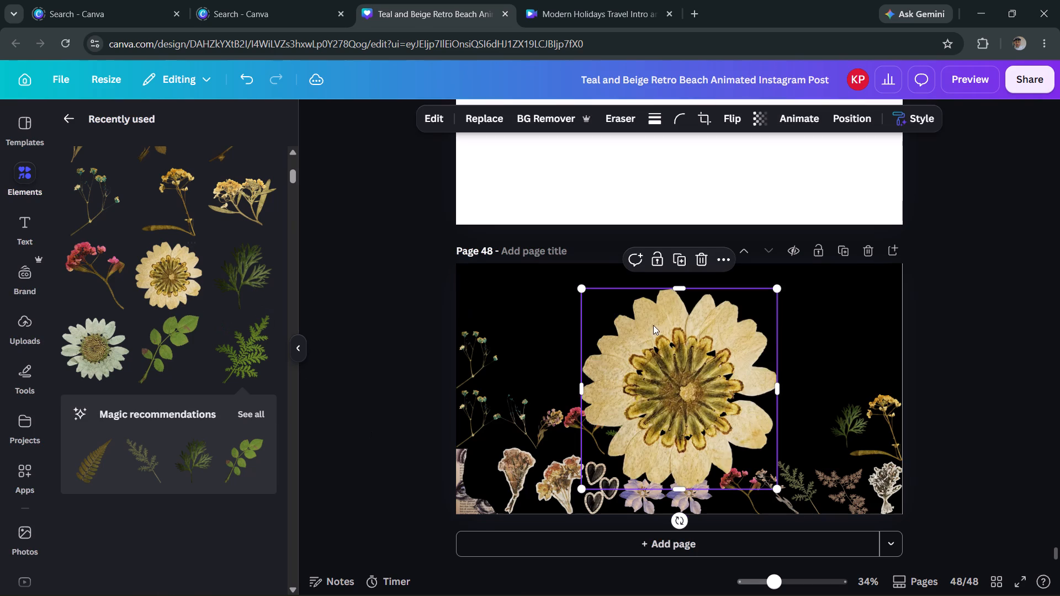
{"action": "left_click_drag", "start_coordinate": [776, 488], "coordinate": [612, 353]}
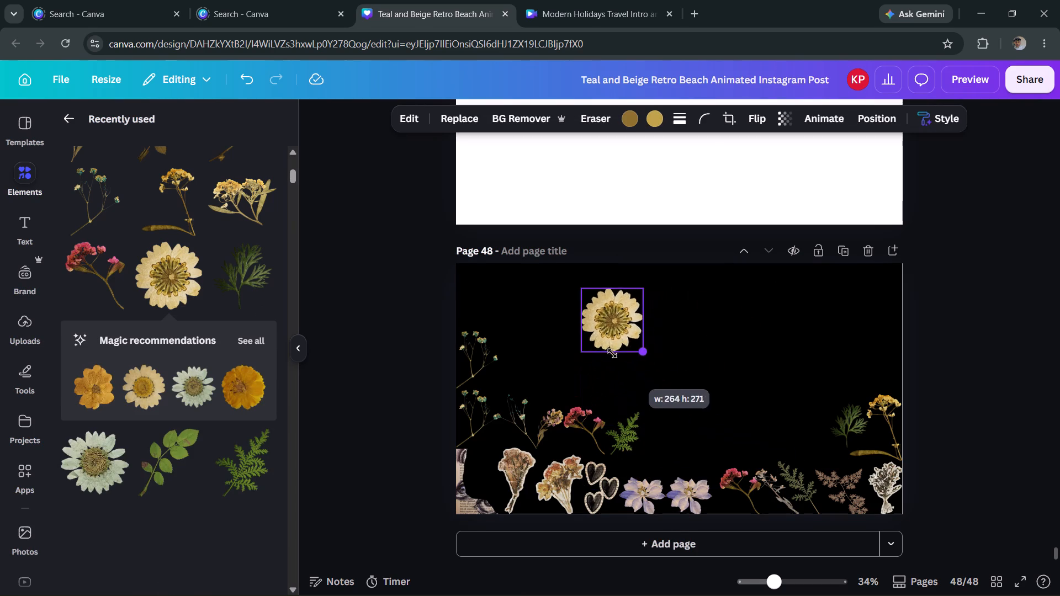
{"action": "left_click_drag", "start_coordinate": [612, 353], "coordinate": [597, 342]}
{"action": "left_click_drag", "start_coordinate": [599, 312], "coordinate": [824, 440]}
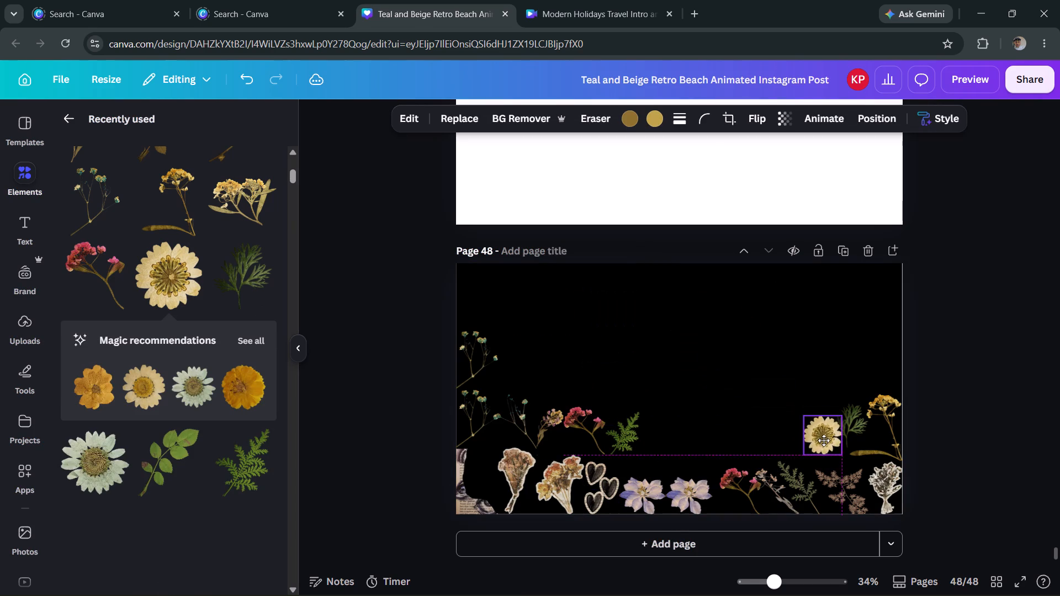
{"action": "left_click_drag", "start_coordinate": [824, 440], "coordinate": [816, 451]}
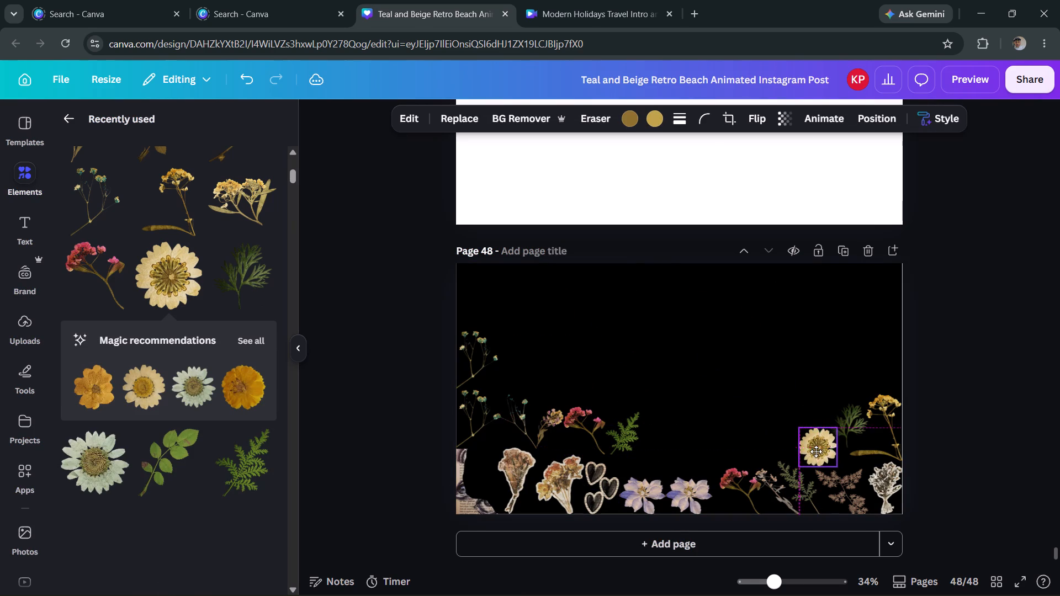
{"action": "left_click", "coordinate": [358, 405]}
Add a second bright green fern sprig and place it directly above the red flowers of page 48's bottom row.
{"action": "left_click", "coordinate": [236, 465]}
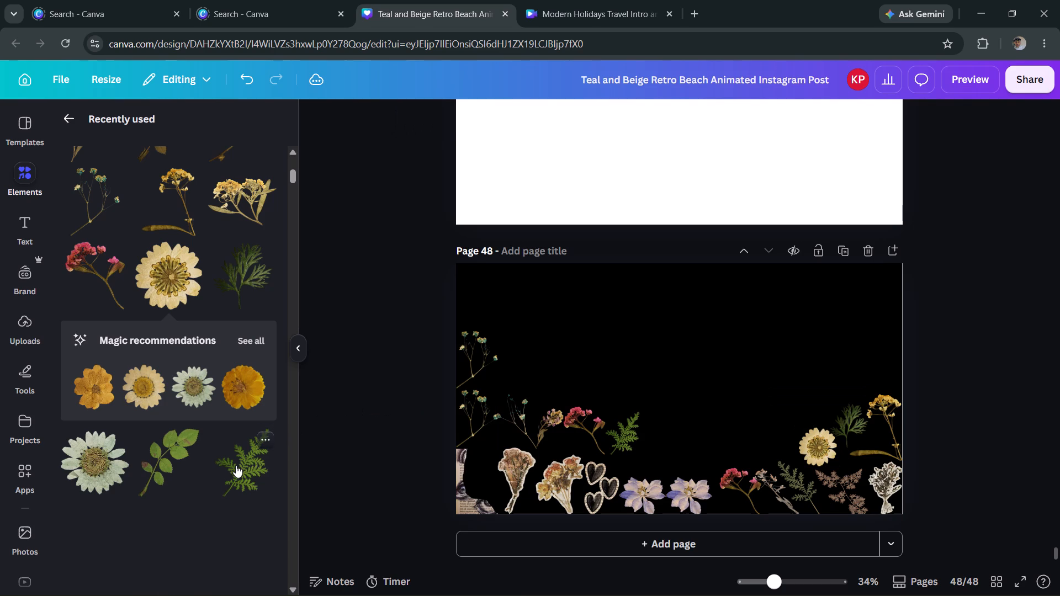
{"action": "left_click_drag", "start_coordinate": [685, 386], "coordinate": [725, 458]}
{"action": "left_click", "coordinate": [379, 372]}
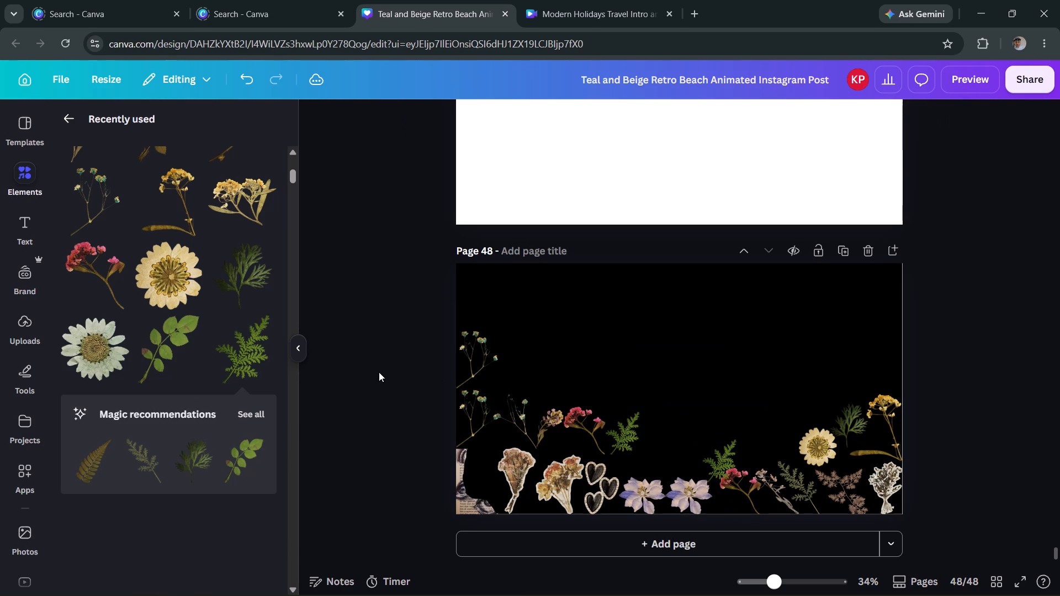
Add the pale white-green daisy, shrink it and place it above the left violet flower, beside the first fern sprig.
{"action": "left_click", "coordinate": [107, 350]}
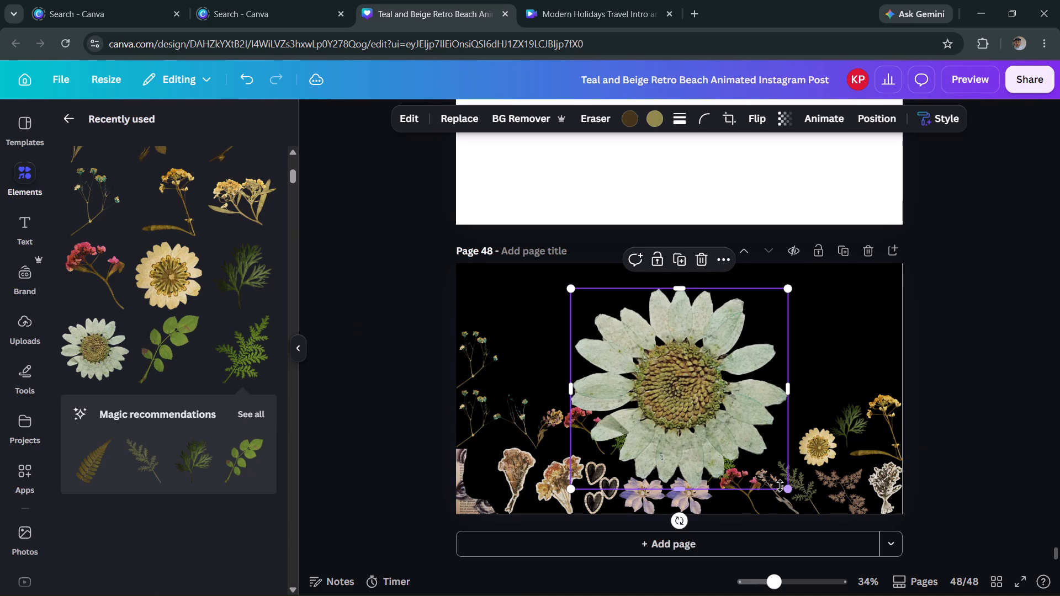
{"action": "left_click_drag", "start_coordinate": [788, 491], "coordinate": [601, 337]}
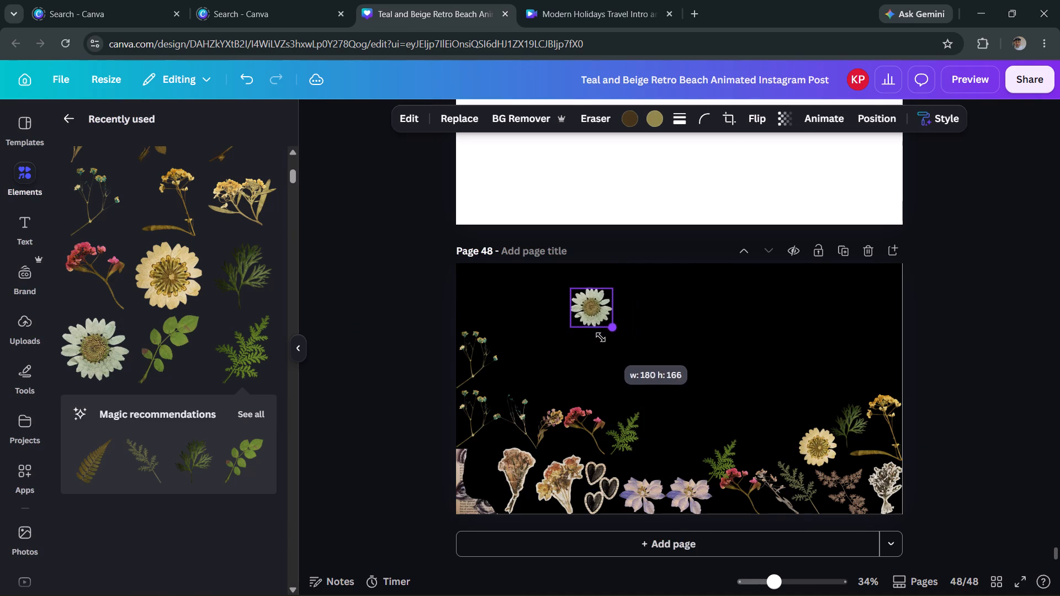
{"action": "left_click_drag", "start_coordinate": [601, 337], "coordinate": [597, 335]}
{"action": "left_click_drag", "start_coordinate": [590, 308], "coordinate": [690, 464]}
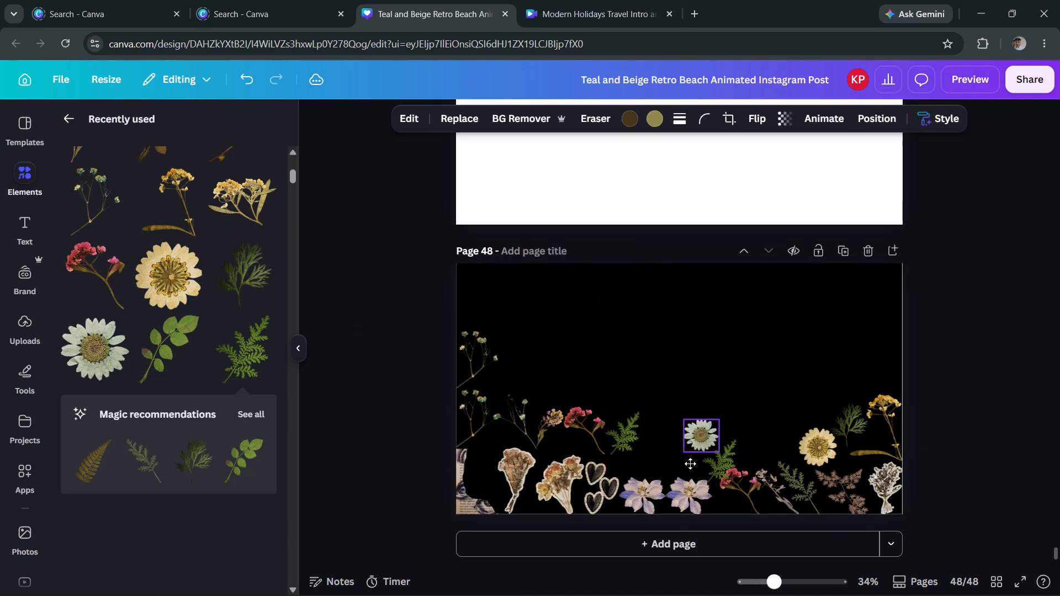
{"action": "left_click_drag", "start_coordinate": [690, 464], "coordinate": [654, 464]}
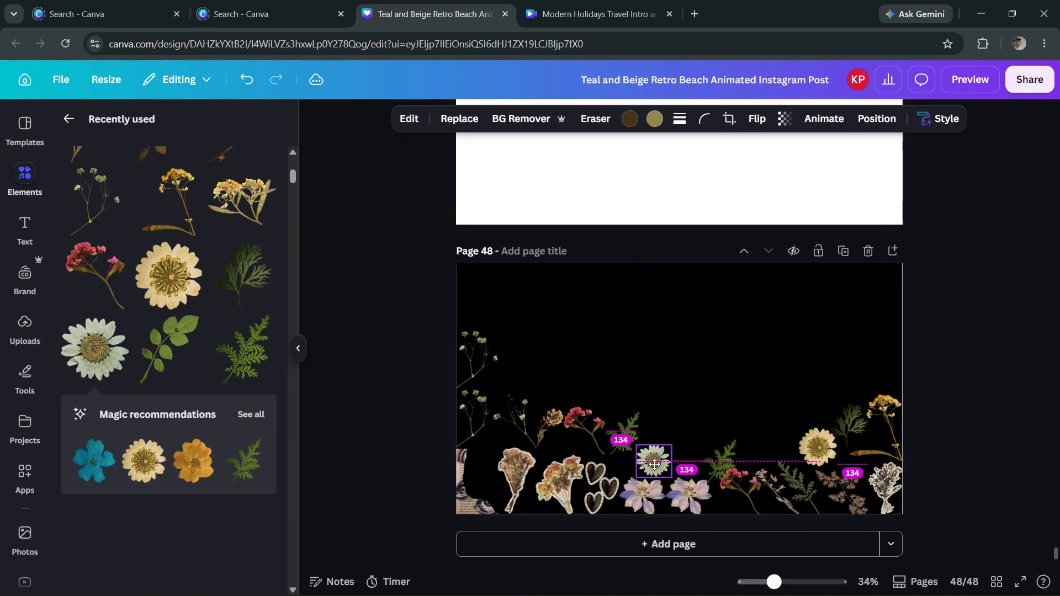
{"action": "left_click_drag", "start_coordinate": [654, 464], "coordinate": [652, 461]}
{"action": "left_click", "coordinate": [368, 416]}
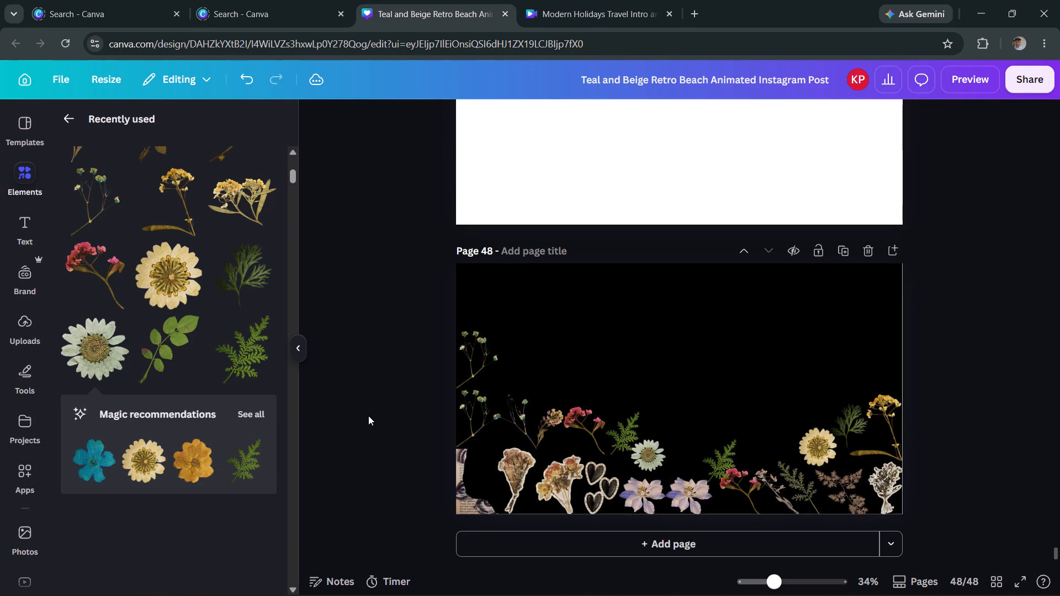
Nudge the white-green daisy slightly to the right and down, away from the first fern sprig.
{"action": "left_click", "coordinate": [656, 453]}
{"action": "key", "text": "Right"}
{"action": "key", "text": "Right"}
{"action": "key", "text": "Right"}
{"action": "key", "text": "Right"}
{"action": "key", "text": "Right"}
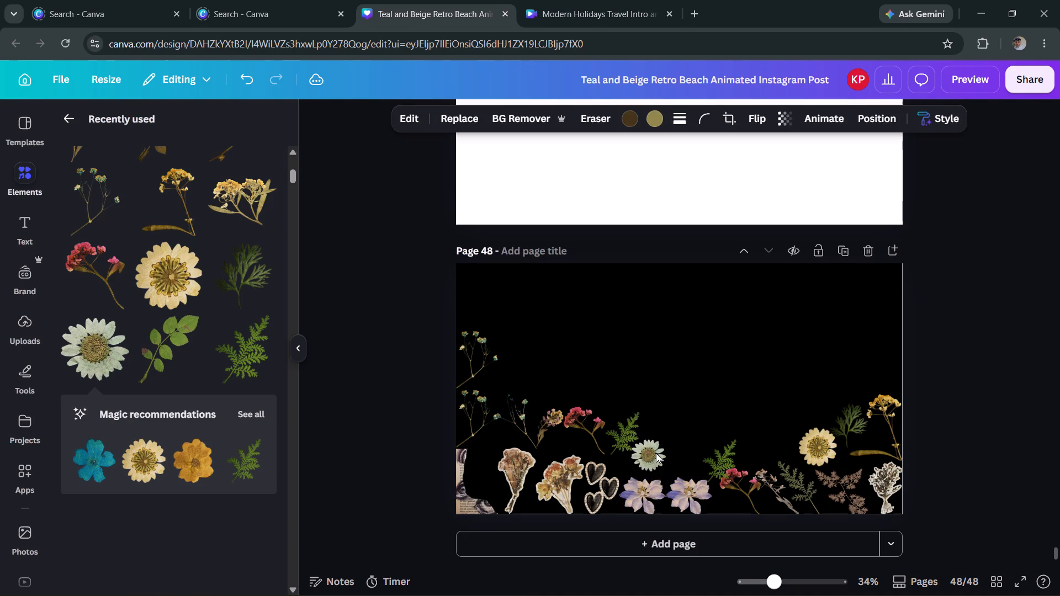
{"action": "key", "text": "Right"}
{"action": "key", "text": "Right"}
{"action": "key", "text": "Right"}
{"action": "key", "text": "Down"}
{"action": "key", "text": "Down"}
{"action": "key", "text": "Down"}
{"action": "key", "text": "Down"}
{"action": "key", "text": "Down"}
{"action": "left_click", "coordinate": [527, 448]}
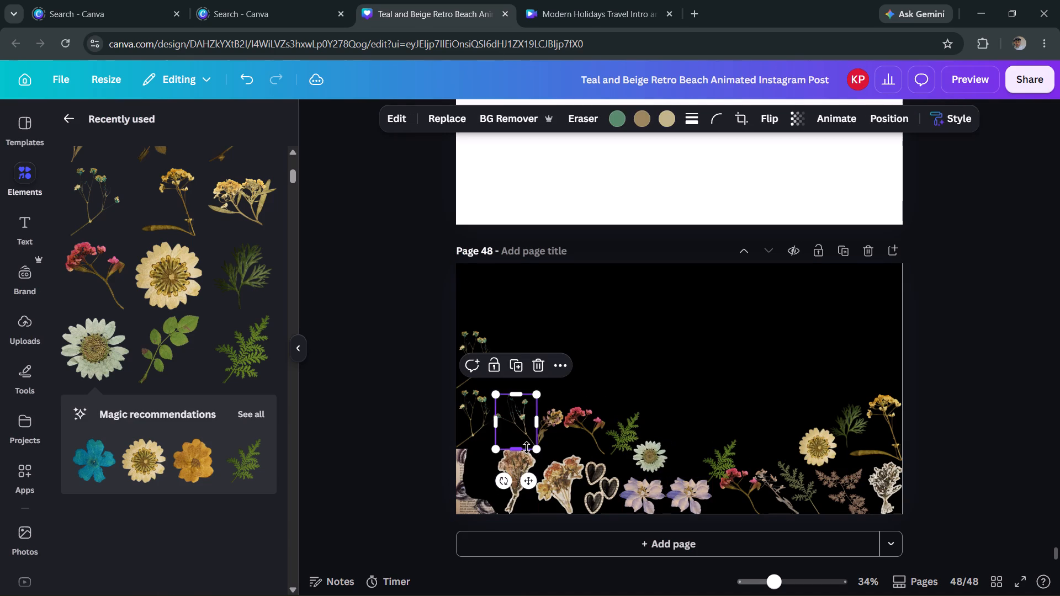
{"action": "left_click", "coordinate": [390, 384]}
Add the yellow flower cluster with long leaves, shrink it and fit it between the white-green daisy and the second fern sprig.
{"action": "left_click", "coordinate": [254, 218]}
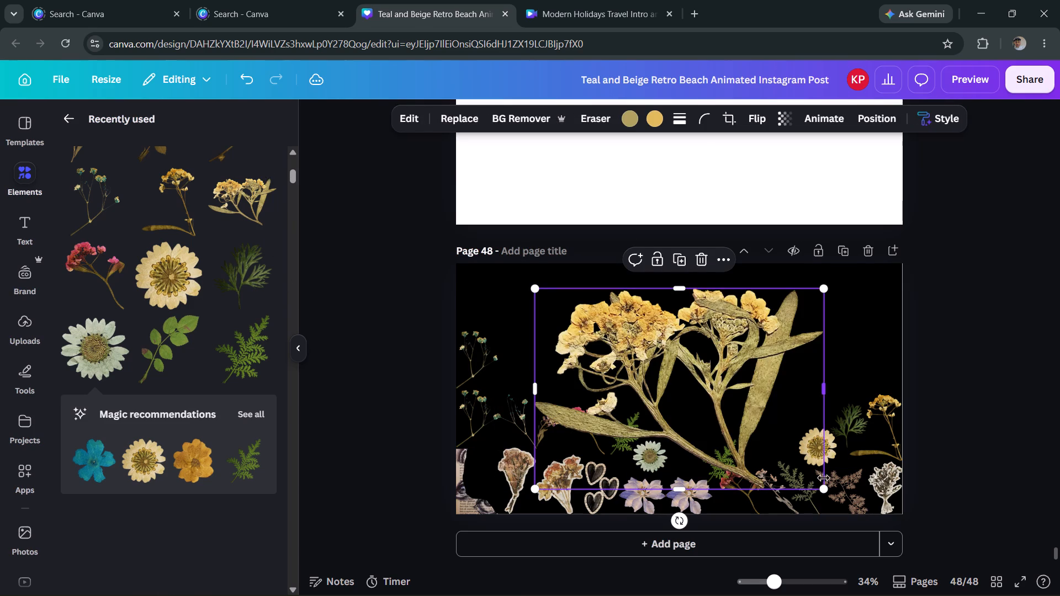
{"action": "left_click_drag", "start_coordinate": [823, 491], "coordinate": [708, 414]}
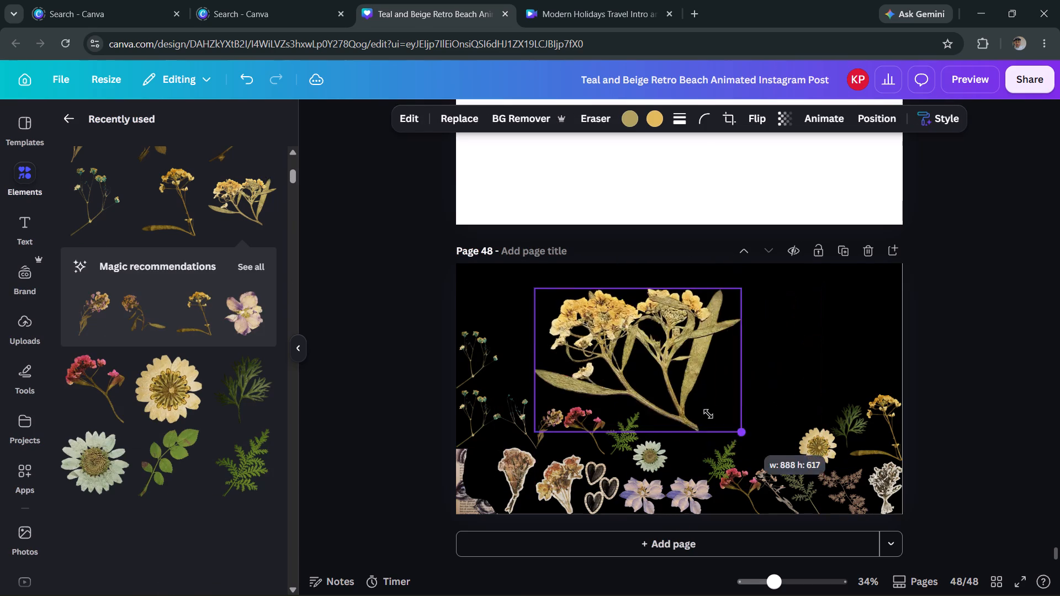
{"action": "left_click_drag", "start_coordinate": [708, 414], "coordinate": [590, 348]}
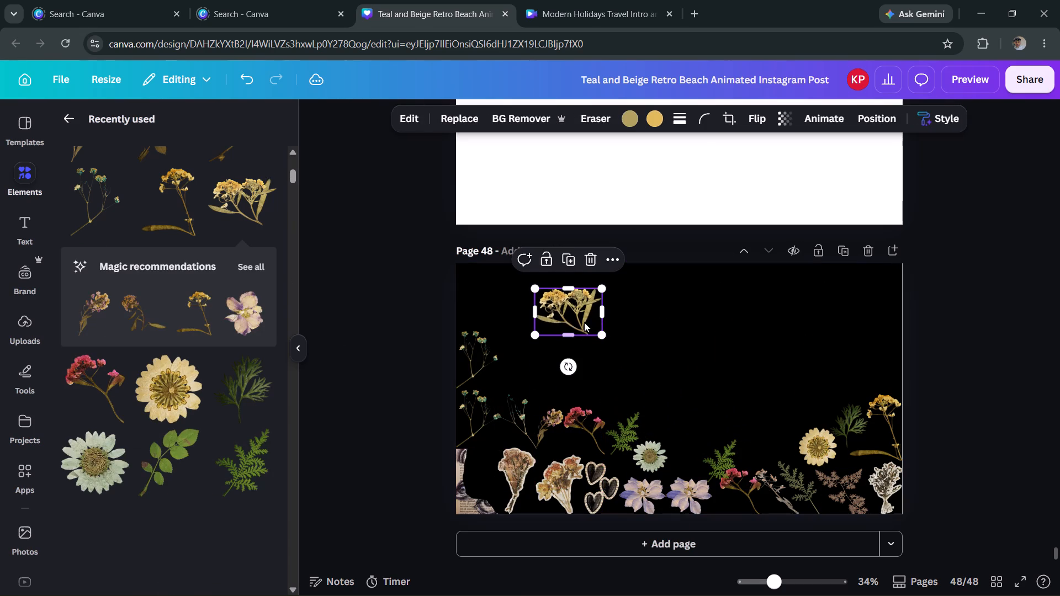
{"action": "left_click_drag", "start_coordinate": [584, 322], "coordinate": [716, 430]}
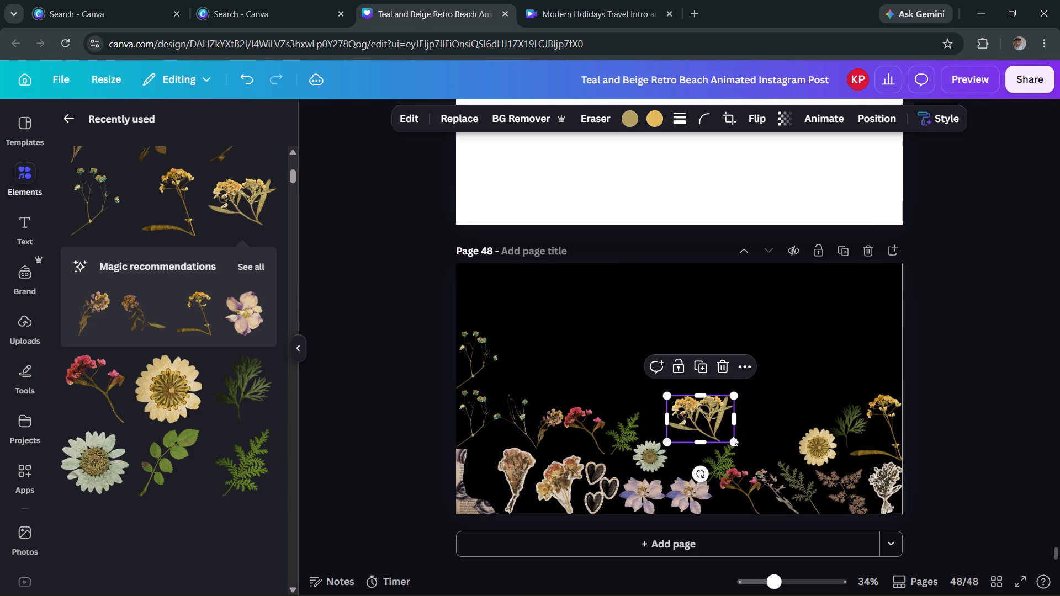
{"action": "left_click_drag", "start_coordinate": [735, 442], "coordinate": [702, 417]}
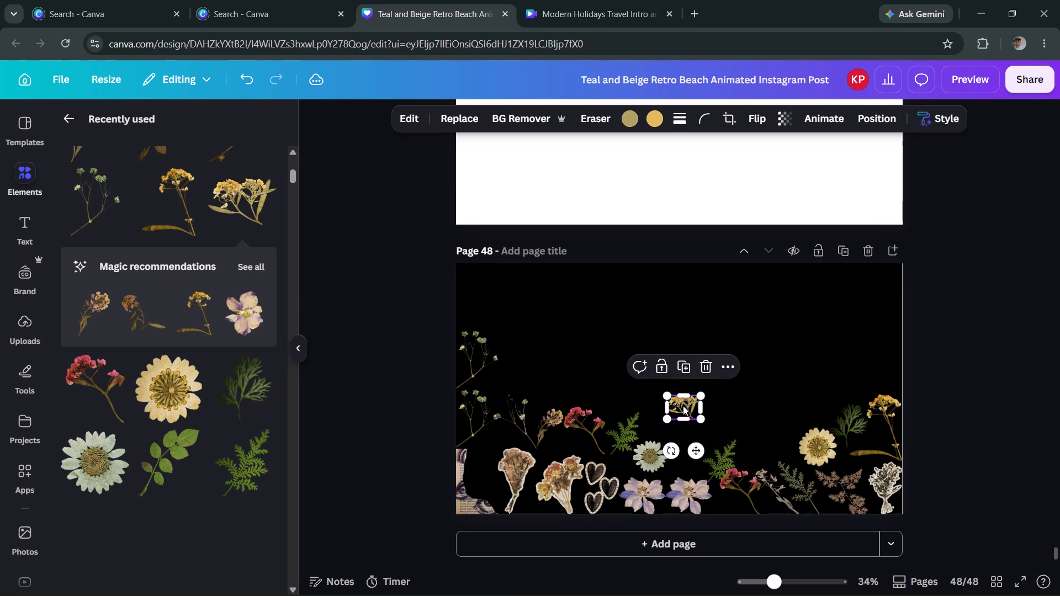
{"action": "left_click_drag", "start_coordinate": [683, 406], "coordinate": [687, 456]}
{"action": "left_click", "coordinate": [707, 469]}
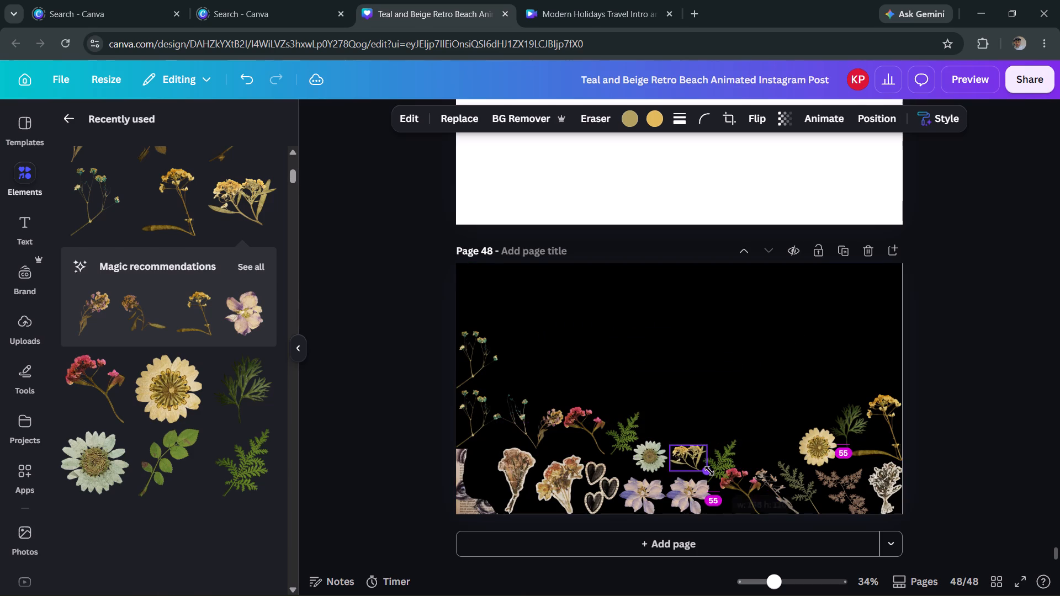
{"action": "left_click", "coordinate": [354, 380]}
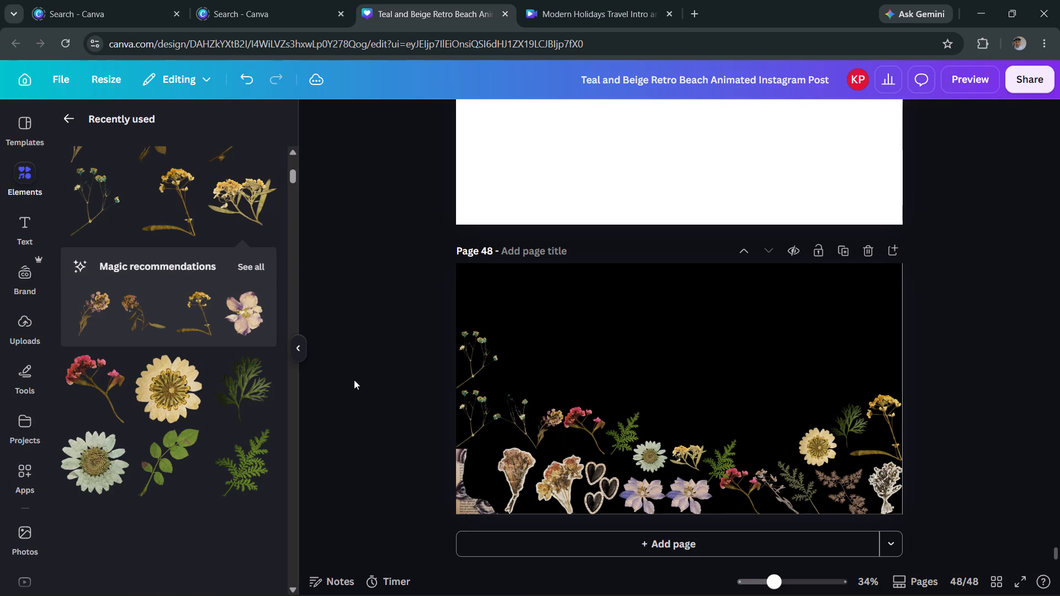
Add the recommended brown-orange drooping flower stem, shrink it and place it at page 48's left edge above the upper green sprig.
{"action": "left_click", "coordinate": [134, 309]}
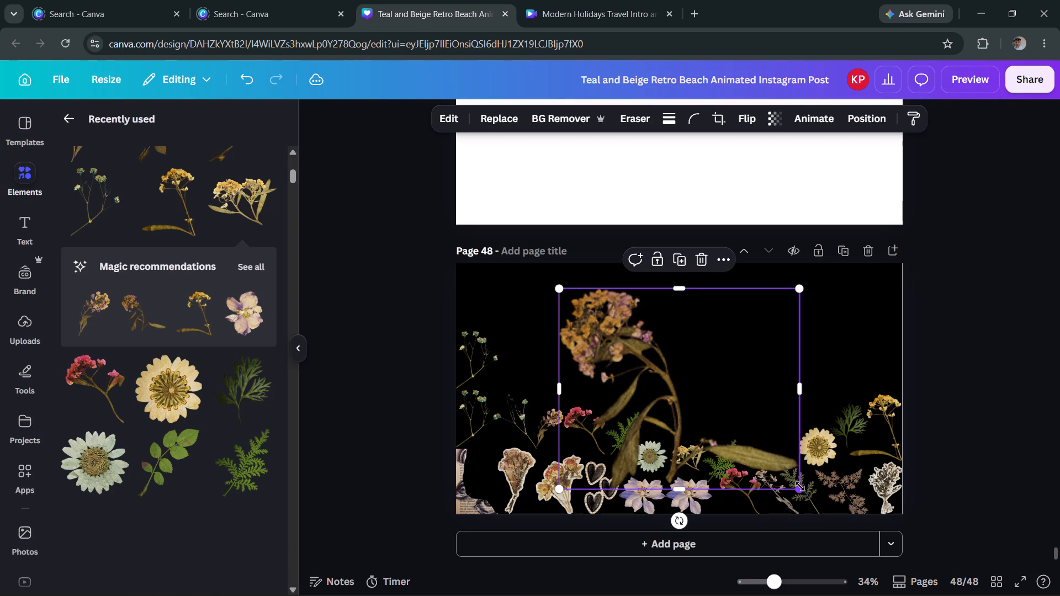
{"action": "left_click_drag", "start_coordinate": [800, 486], "coordinate": [600, 339]}
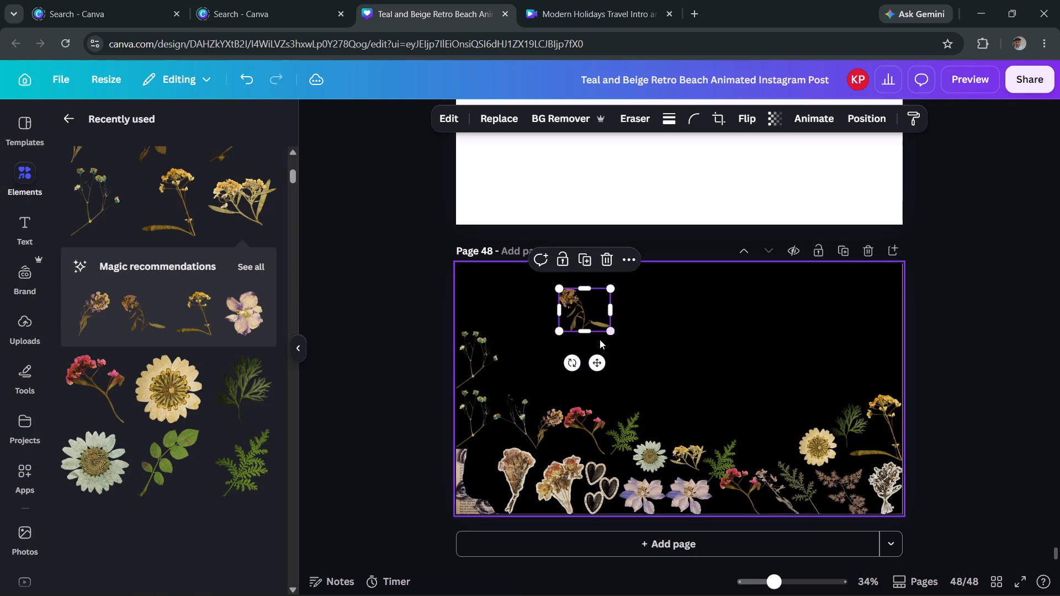
{"action": "left_click_drag", "start_coordinate": [591, 311], "coordinate": [488, 298]}
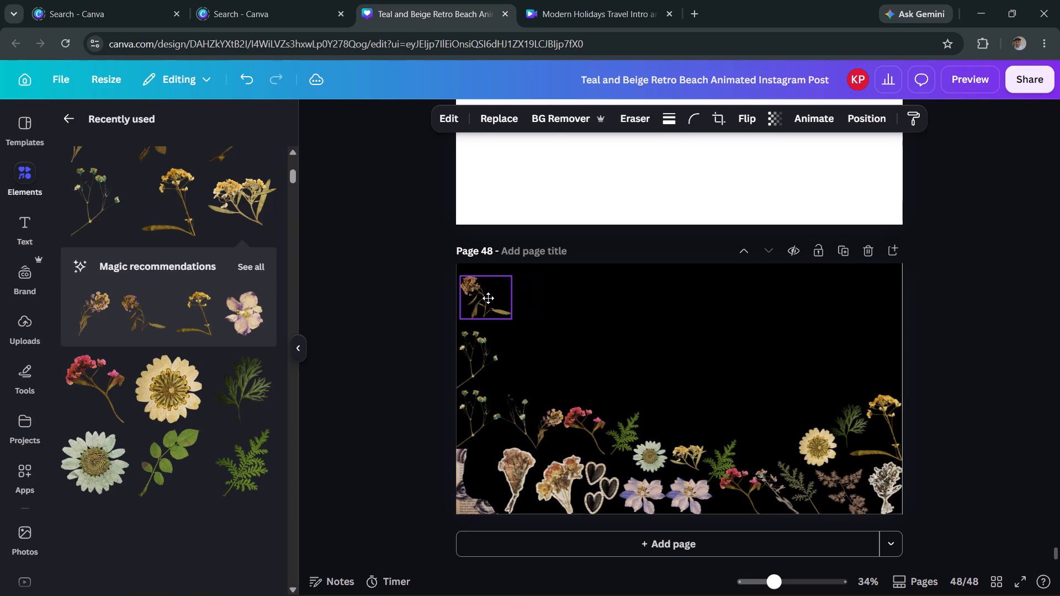
{"action": "left_click_drag", "start_coordinate": [488, 298], "coordinate": [489, 302]}
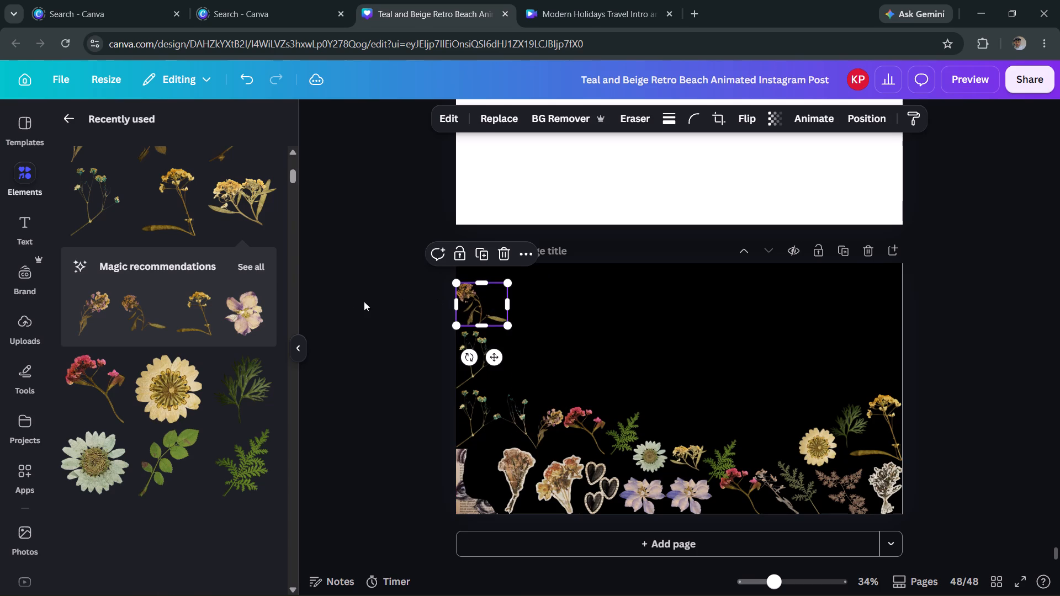
{"action": "left_click", "coordinate": [348, 304]}
Add the recommended pale violet flower, shrink it and tuck it into page 48's top-left corner above the brown-orange stem.
{"action": "left_click", "coordinate": [242, 313]}
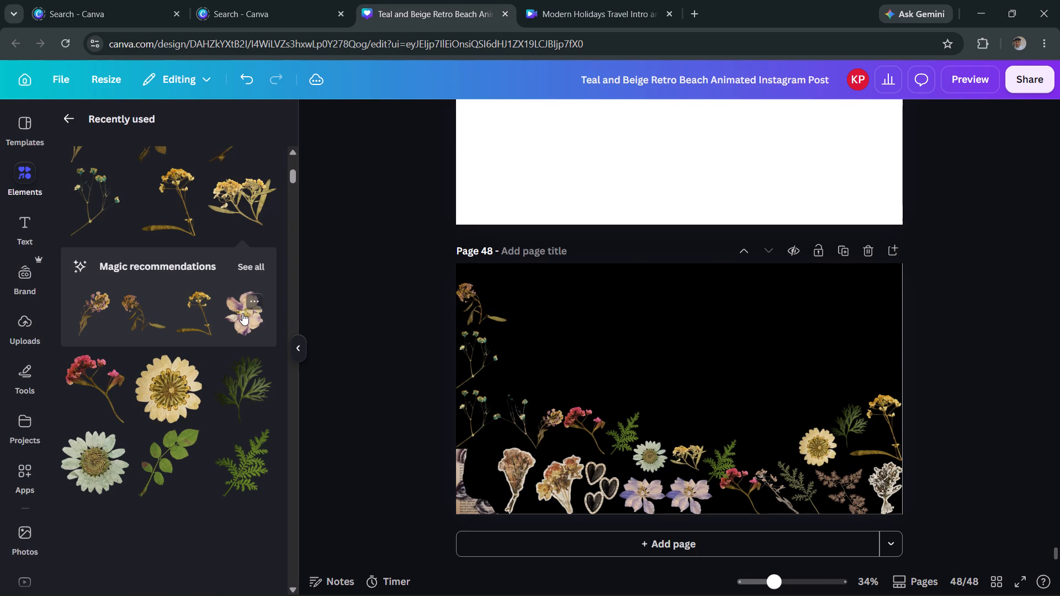
{"action": "left_click_drag", "start_coordinate": [767, 488], "coordinate": [595, 315]}
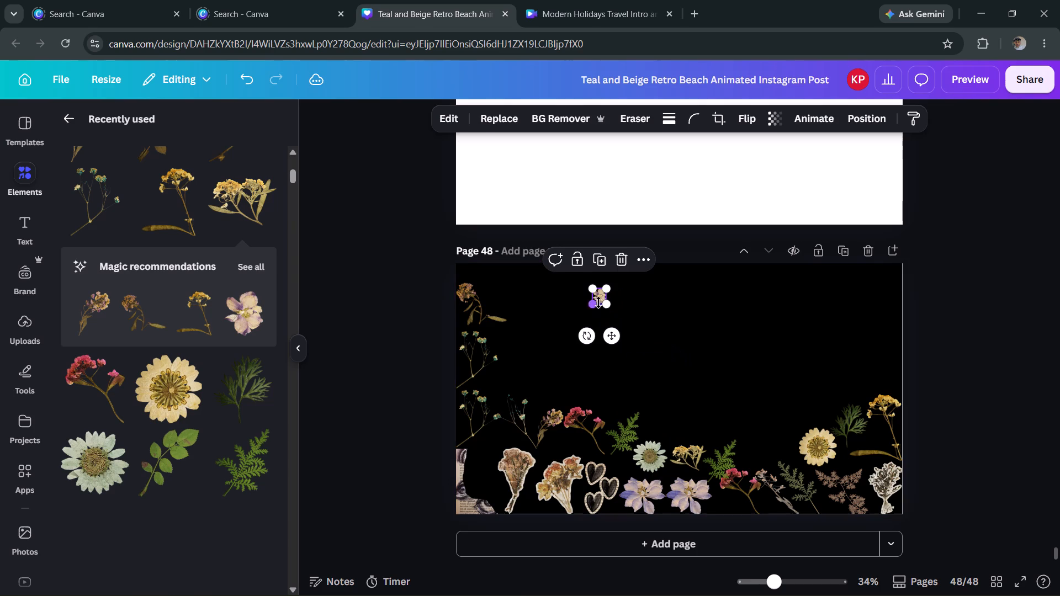
{"action": "left_click_drag", "start_coordinate": [599, 296], "coordinate": [468, 272]}
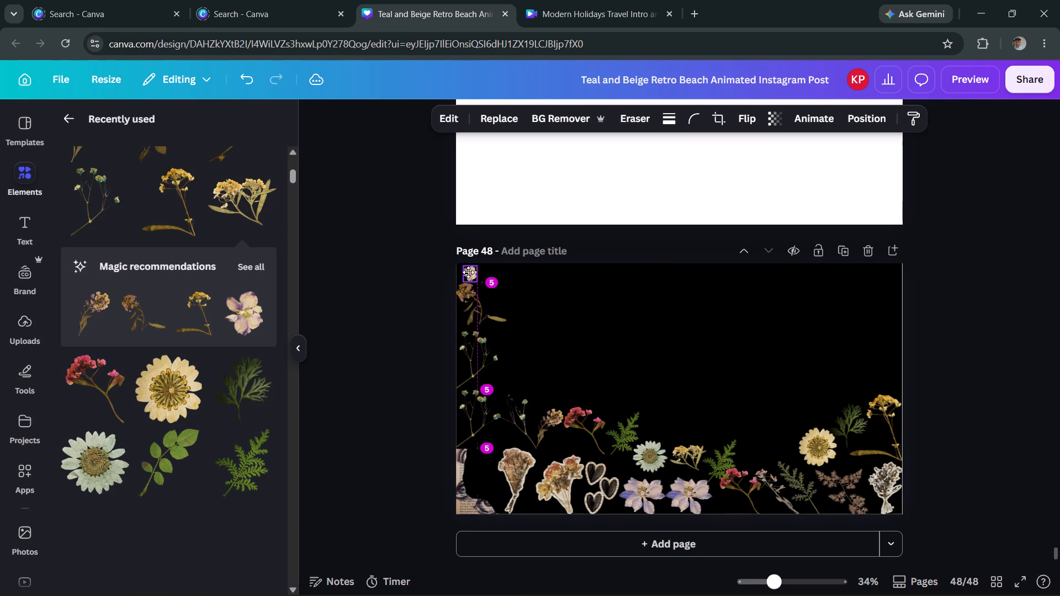
{"action": "left_click_drag", "start_coordinate": [468, 272], "coordinate": [464, 272]}
{"action": "left_click", "coordinate": [388, 286]}
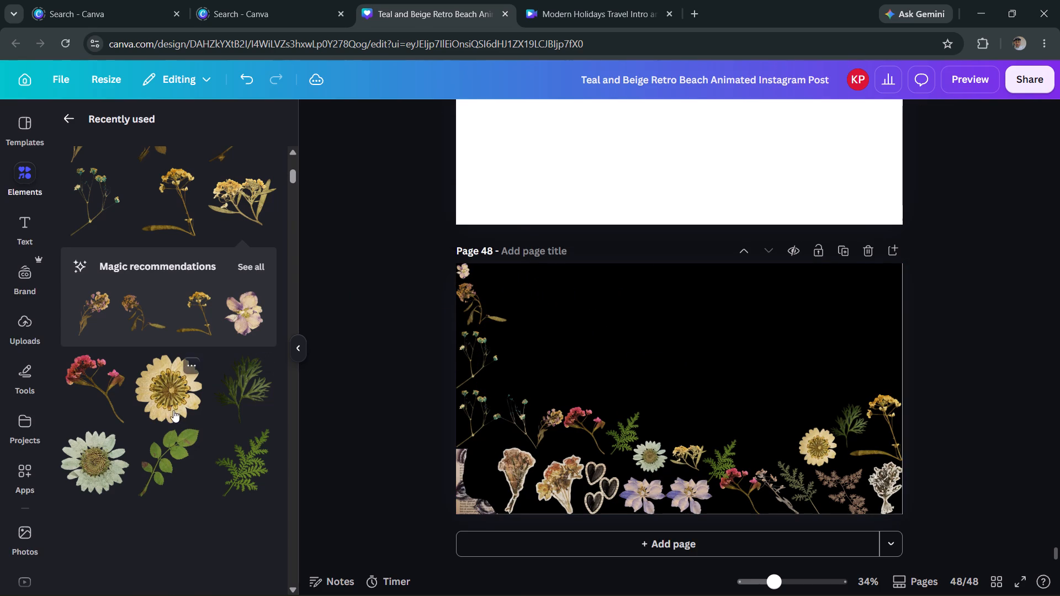
Add the green rounded-leaf sprig to page 48, shrink it and fit it just beside the cream daisy, opposite the dark green sprig.
{"action": "left_click", "coordinate": [157, 468]}
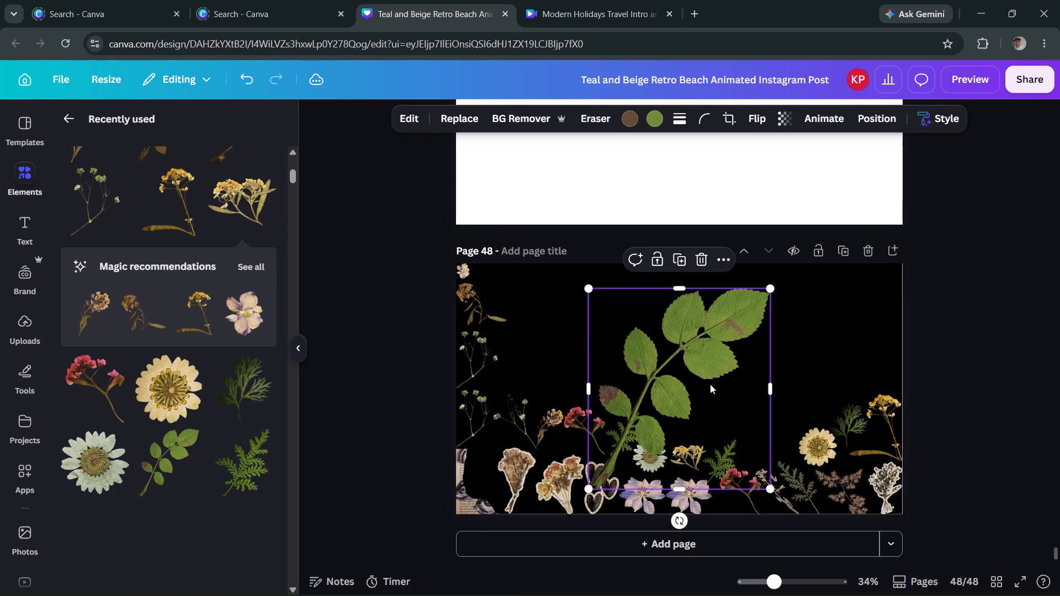
{"action": "left_click_drag", "start_coordinate": [588, 491], "coordinate": [704, 356]}
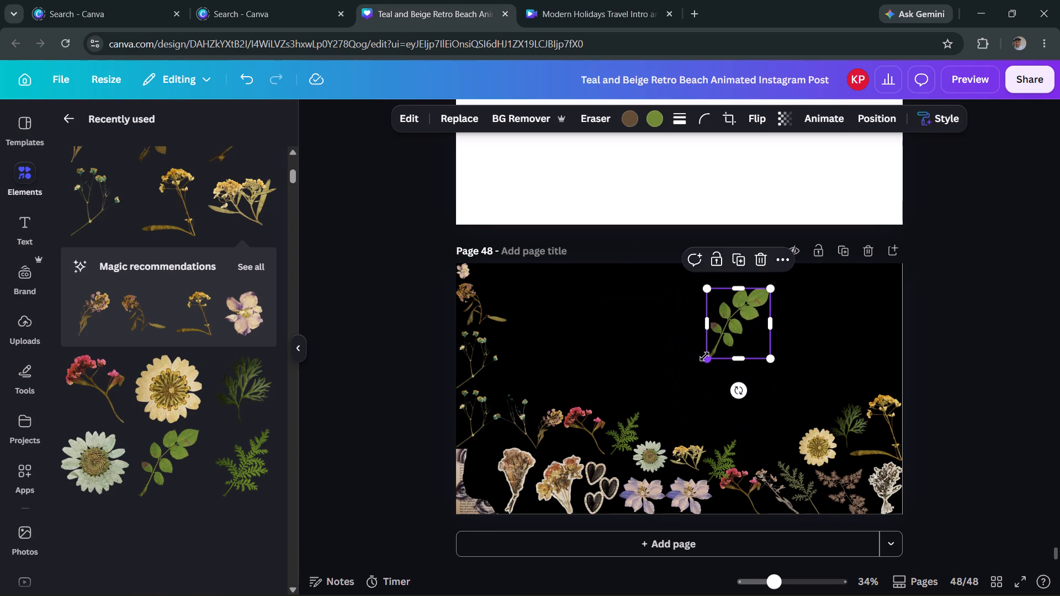
{"action": "left_click_drag", "start_coordinate": [728, 328], "coordinate": [776, 427]}
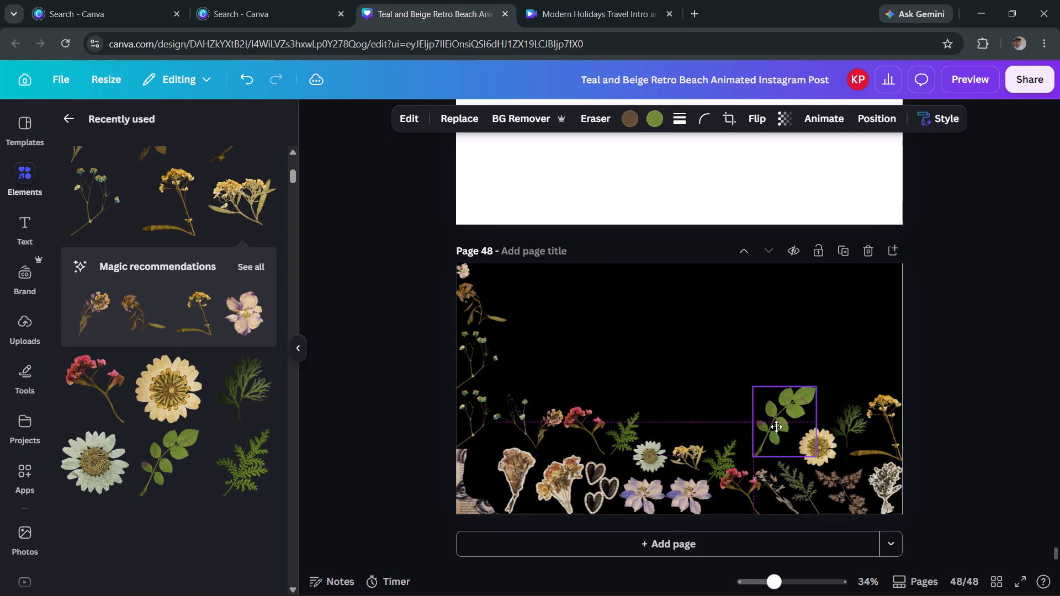
{"action": "left_click_drag", "start_coordinate": [776, 427], "coordinate": [787, 432]}
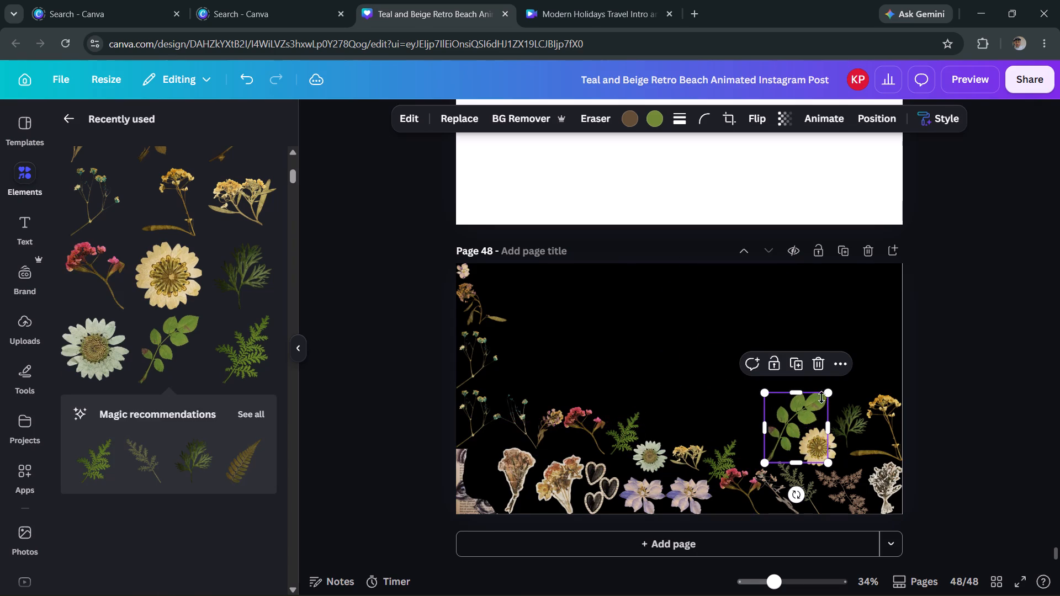
{"action": "left_click_drag", "start_coordinate": [824, 393], "coordinate": [792, 419]}
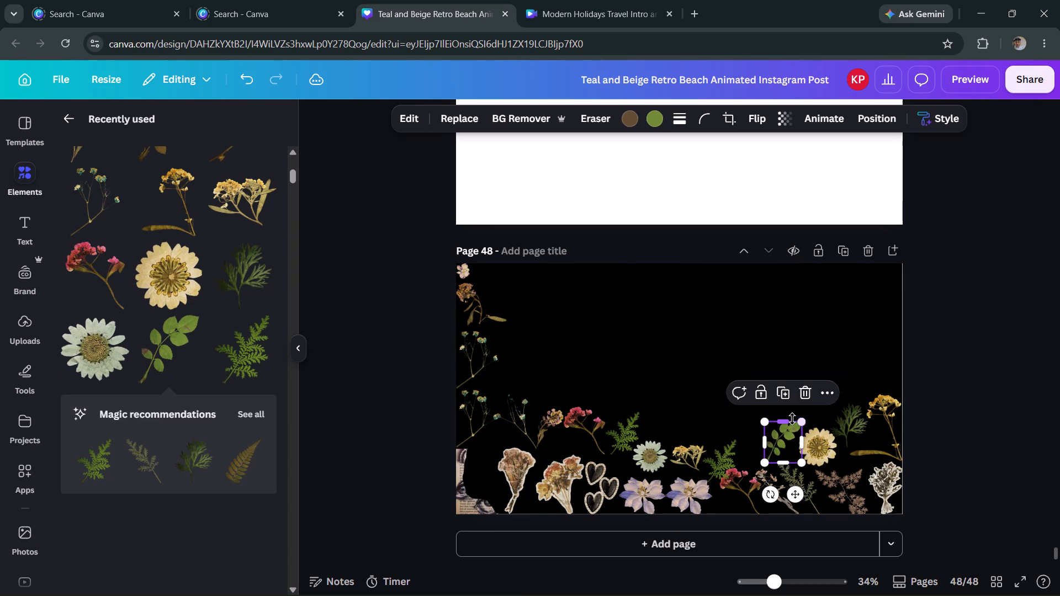
{"action": "left_click", "coordinate": [371, 369]}
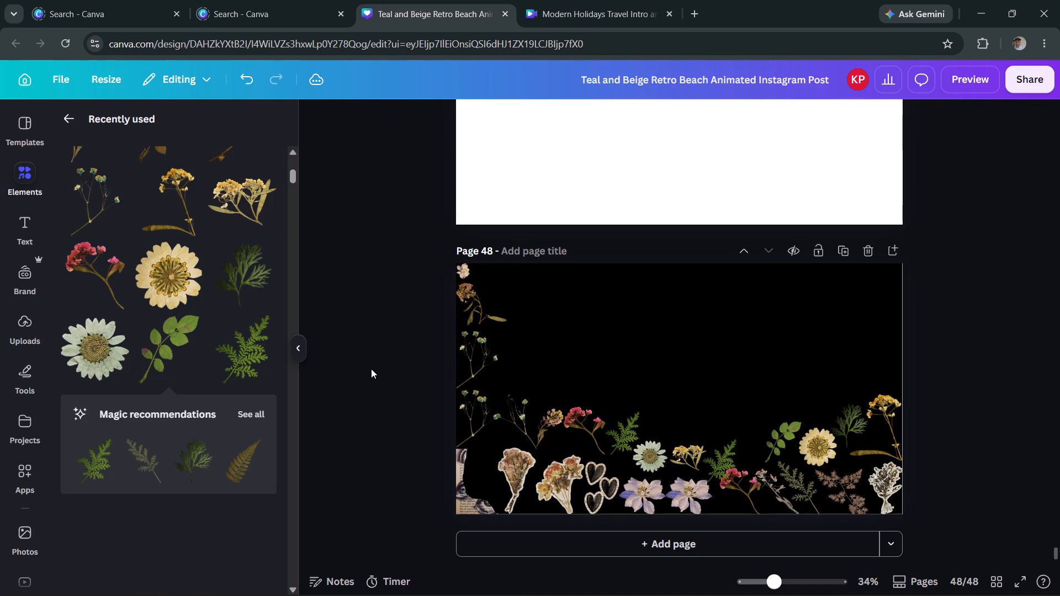
Add another green fern sprig and place it beside the upper pale green sprig, above the lower thin-stemmed one.
{"action": "left_click", "coordinate": [234, 371]}
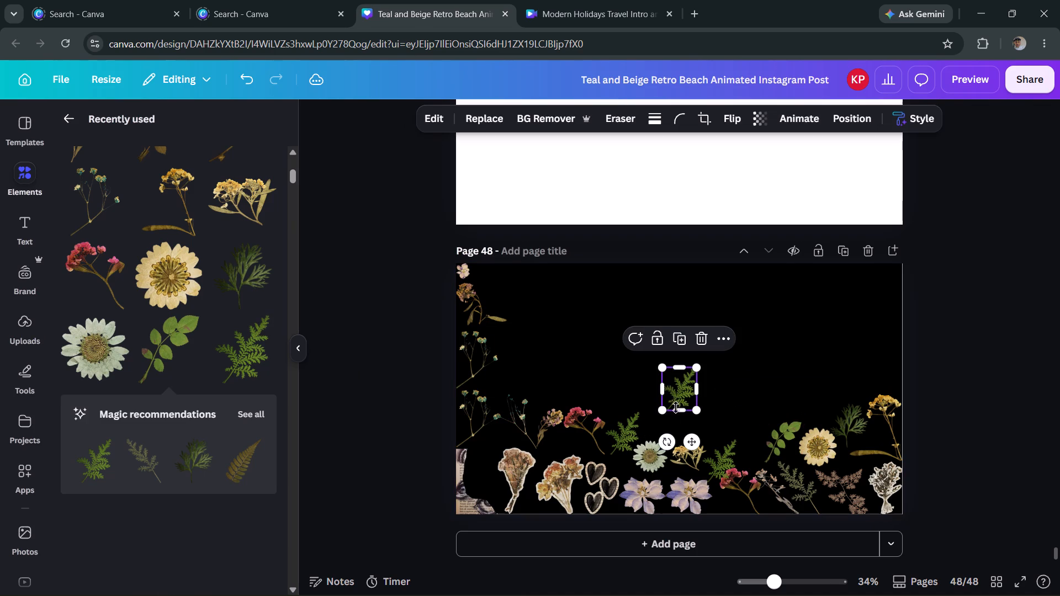
{"action": "left_click_drag", "start_coordinate": [675, 396], "coordinate": [506, 378]}
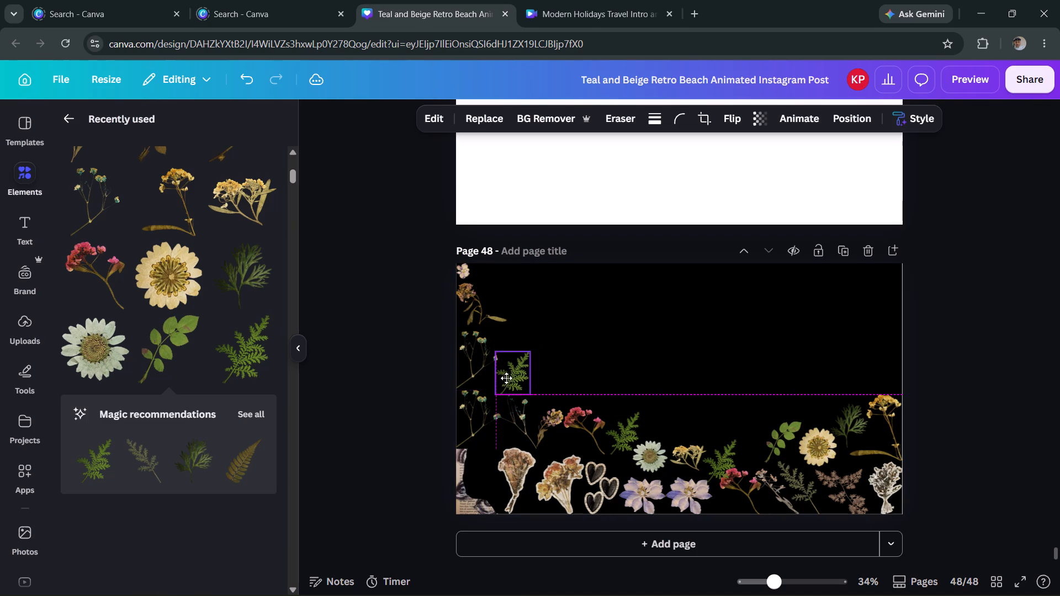
{"action": "left_click_drag", "start_coordinate": [506, 378], "coordinate": [503, 380]}
{"action": "left_click", "coordinate": [341, 380]}
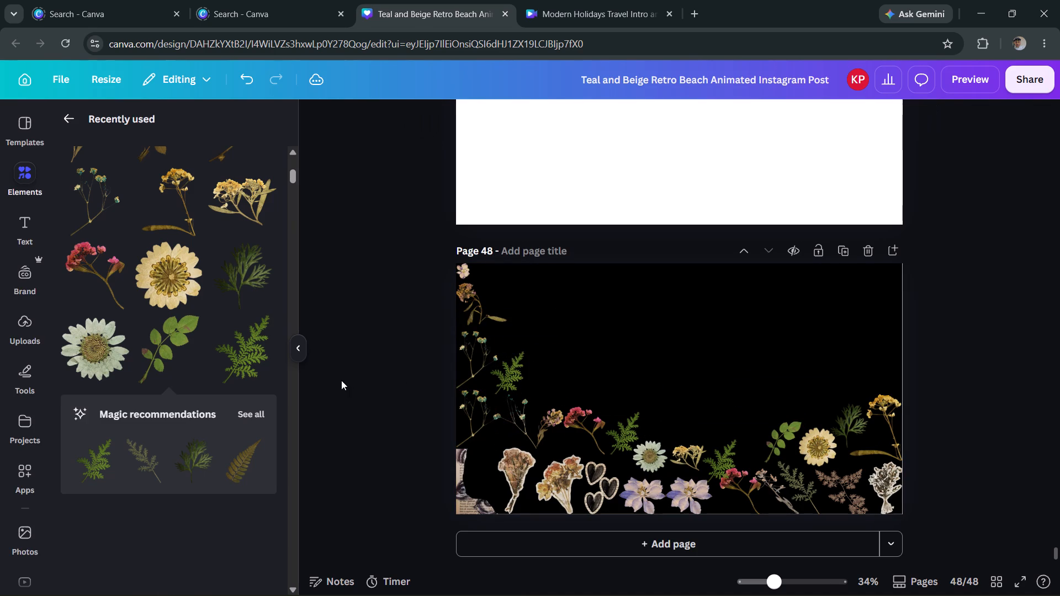
From the full set of recommendations, add the long-stemmed yellow flower, shrink it and place it beside the brown-orange stem near page 48's top-left corner.
{"action": "left_click", "coordinate": [251, 415]}
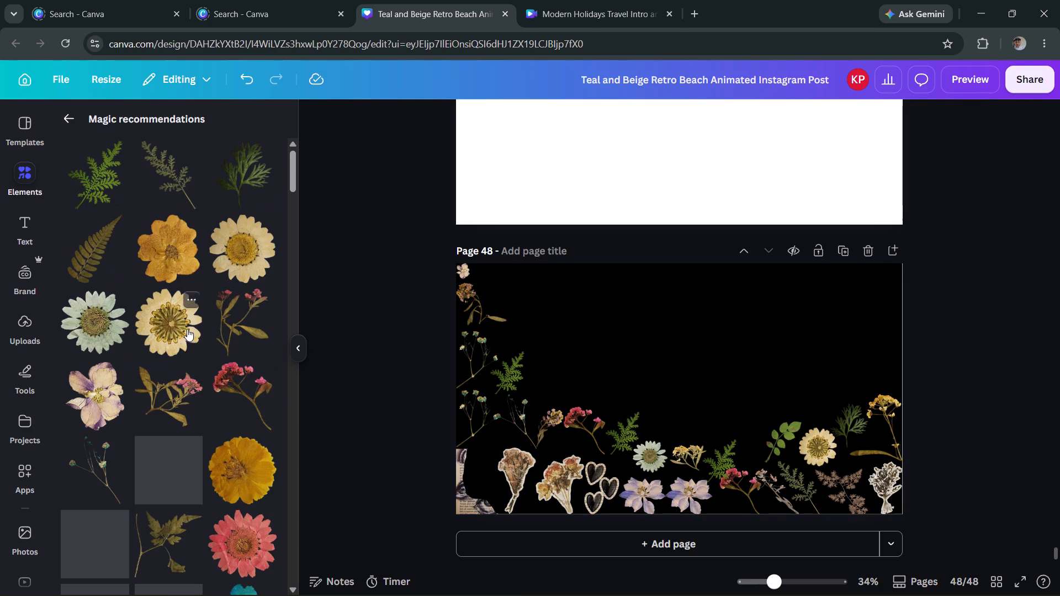
{"action": "scroll", "coordinate": [187, 329], "scroll_direction": "down", "scroll_amount": 6}
{"action": "left_click", "coordinate": [236, 281]}
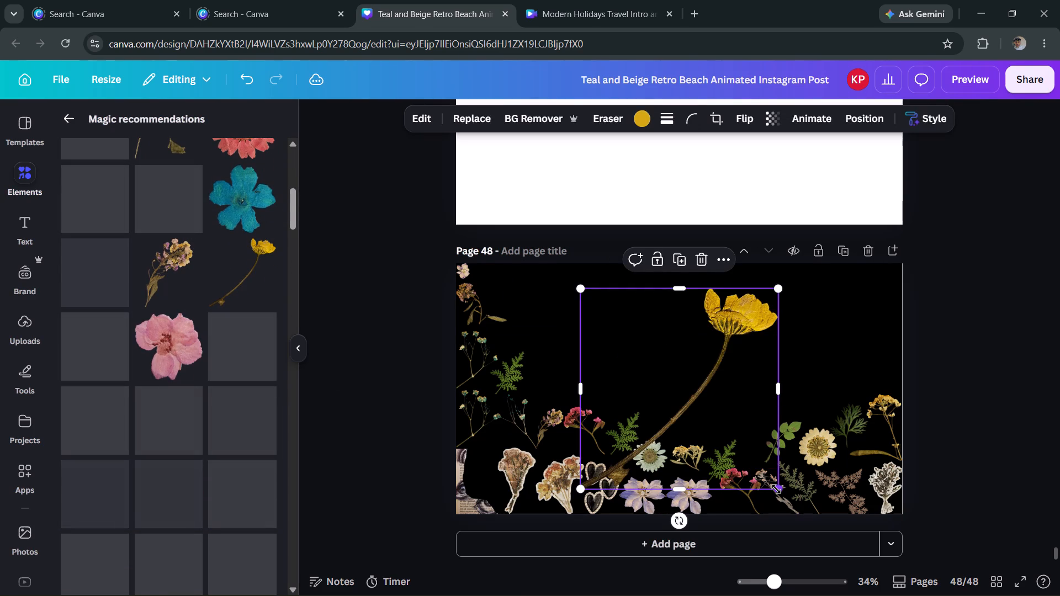
{"action": "left_click_drag", "start_coordinate": [776, 489], "coordinate": [614, 343]}
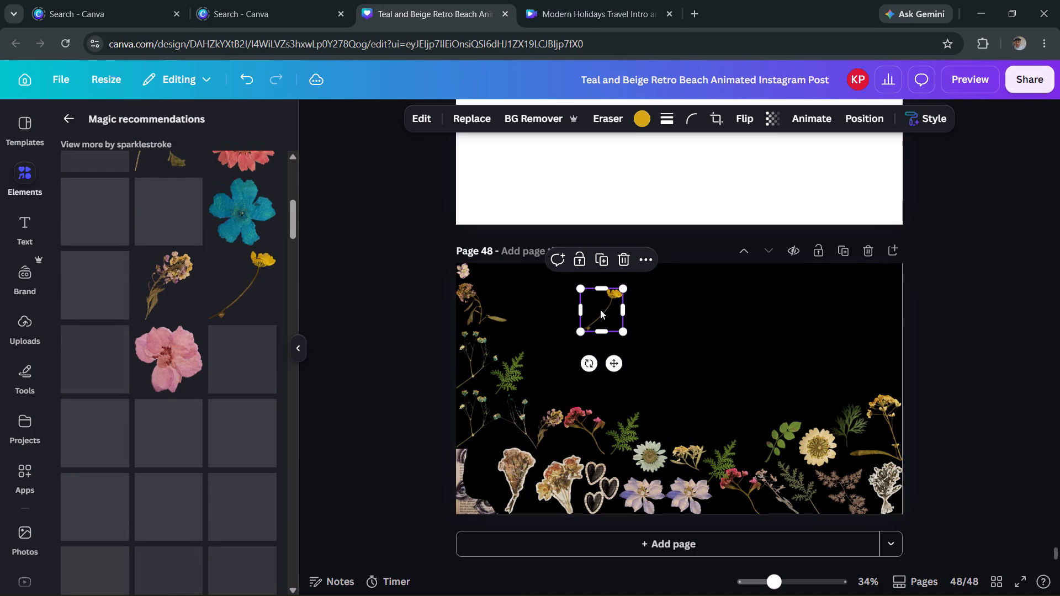
{"action": "left_click_drag", "start_coordinate": [600, 310], "coordinate": [502, 289]}
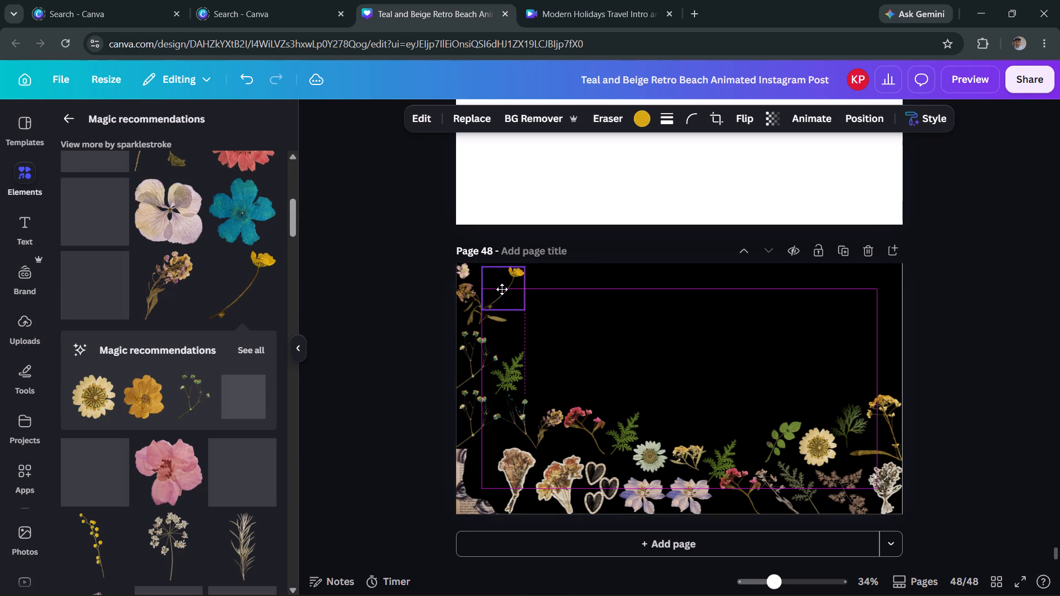
{"action": "left_click_drag", "start_coordinate": [502, 289], "coordinate": [502, 294]}
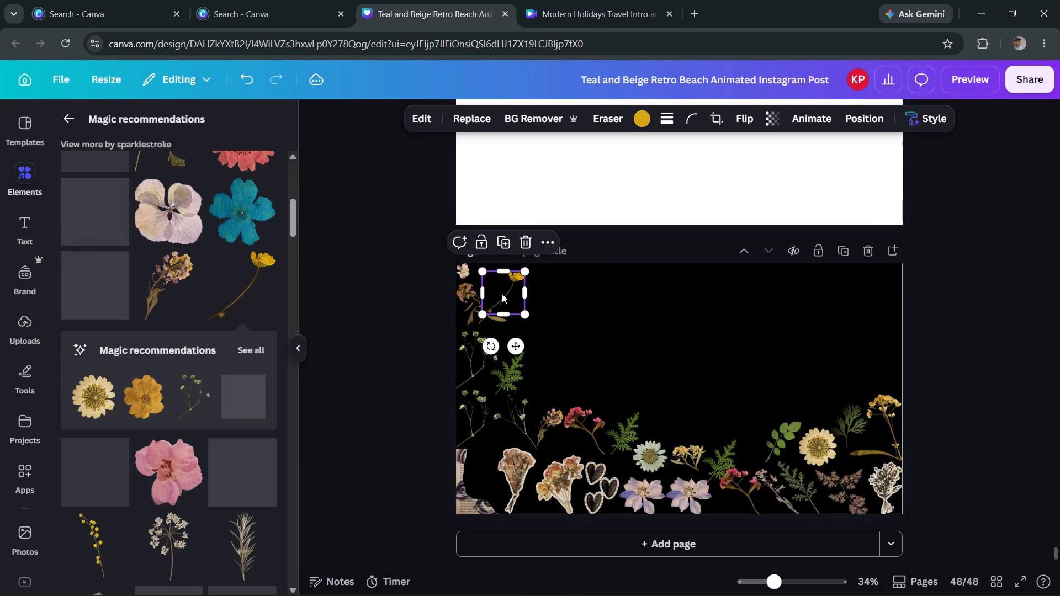
{"action": "left_click", "coordinate": [381, 308]}
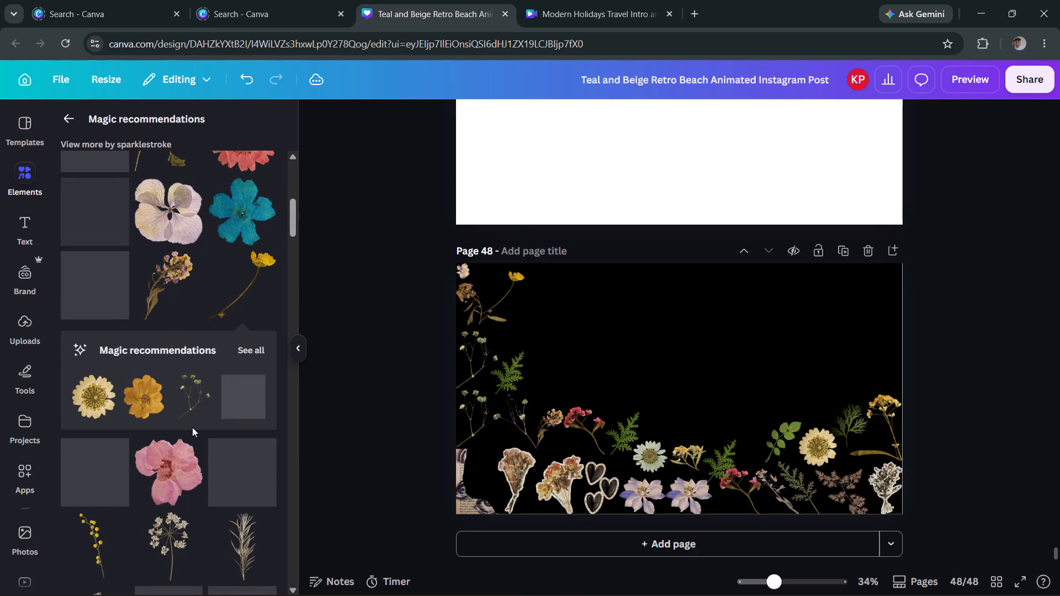
Add the halved pink strawberry, shrink it and place it at page 48's top edge beside the yellow flower stem.
{"action": "left_click", "coordinate": [81, 498]}
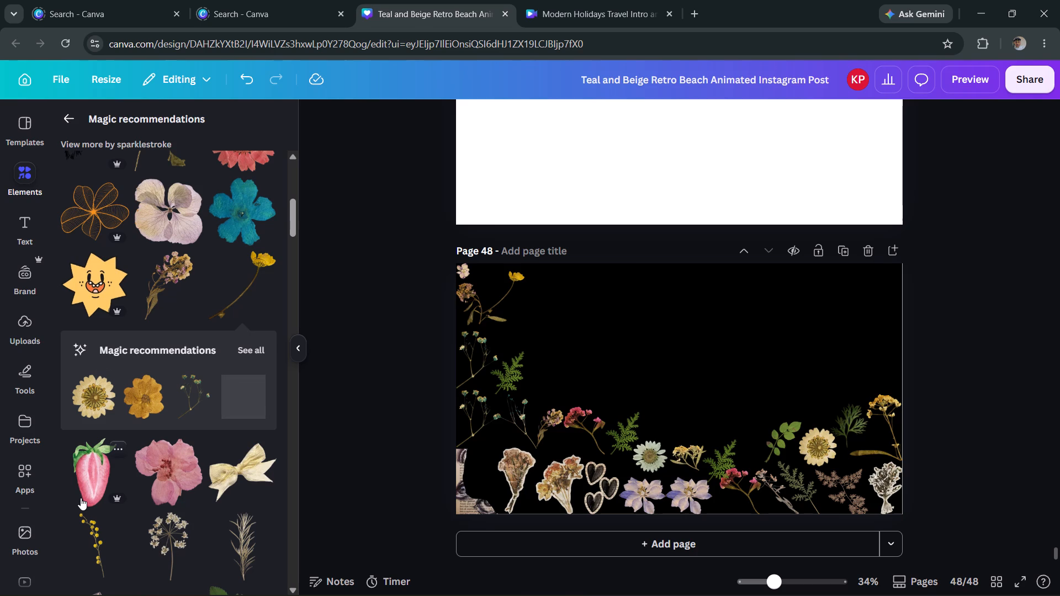
{"action": "left_click_drag", "start_coordinate": [744, 489], "coordinate": [682, 388]}
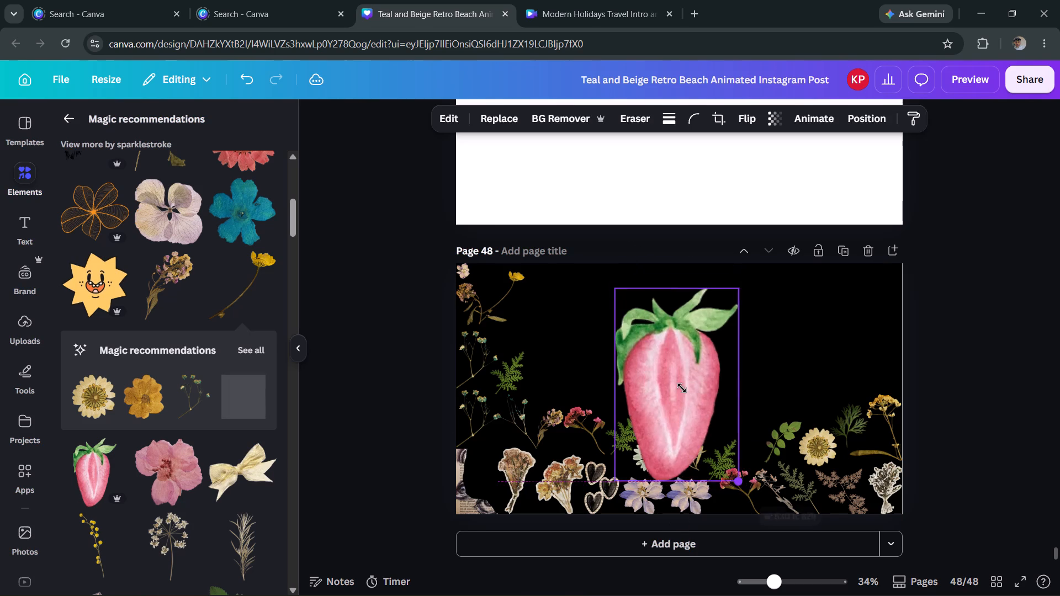
{"action": "left_click_drag", "start_coordinate": [682, 388], "coordinate": [639, 347]}
{"action": "left_click_drag", "start_coordinate": [622, 297], "coordinate": [544, 279]}
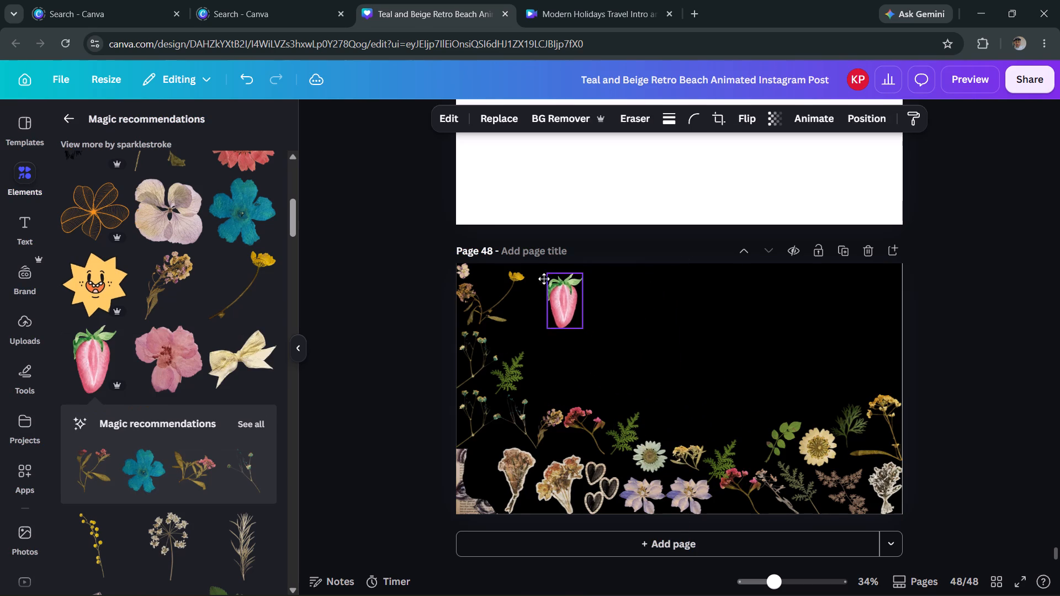
{"action": "left_click_drag", "start_coordinate": [544, 279], "coordinate": [531, 273]}
{"action": "left_click", "coordinate": [391, 374]}
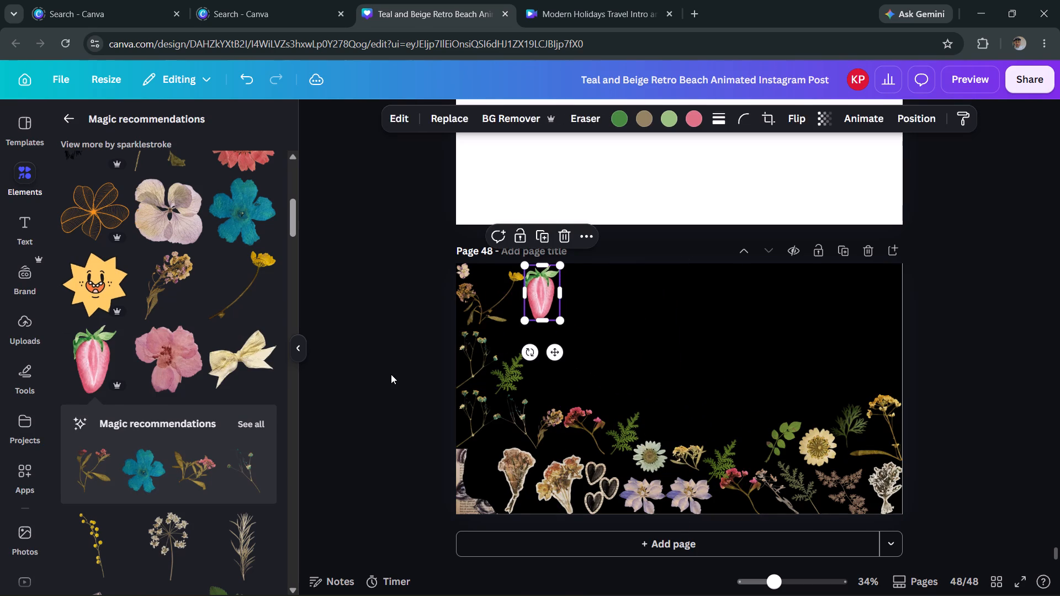
Add the yellow berry sprig, shrink it and fit it between the second fern sprig and the green leafy branch.
{"action": "left_click", "coordinate": [100, 539]}
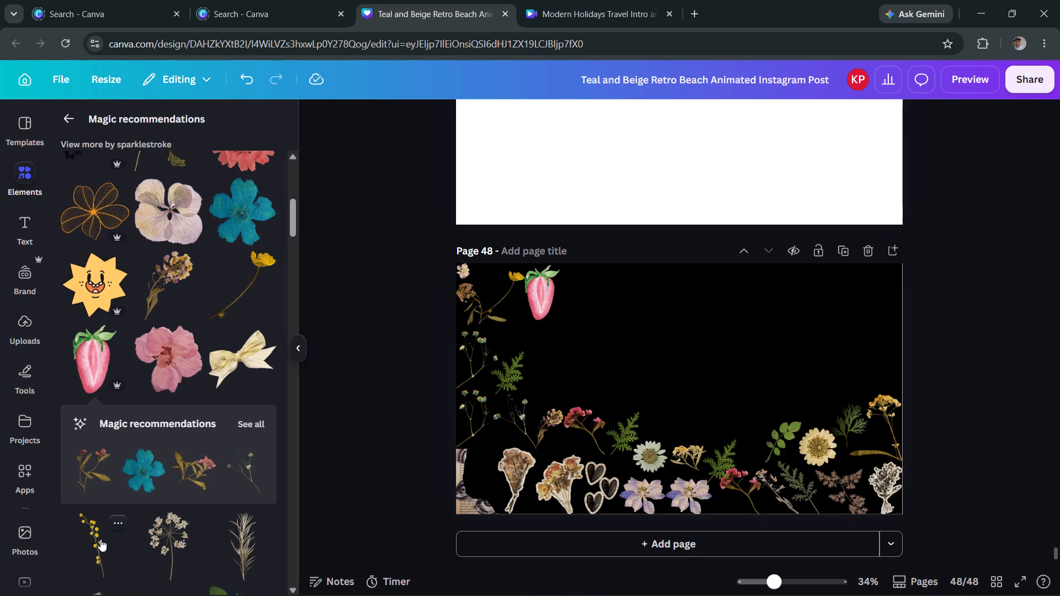
{"action": "left_click_drag", "start_coordinate": [725, 490], "coordinate": [660, 375]}
{"action": "left_click_drag", "start_coordinate": [649, 340], "coordinate": [713, 369]}
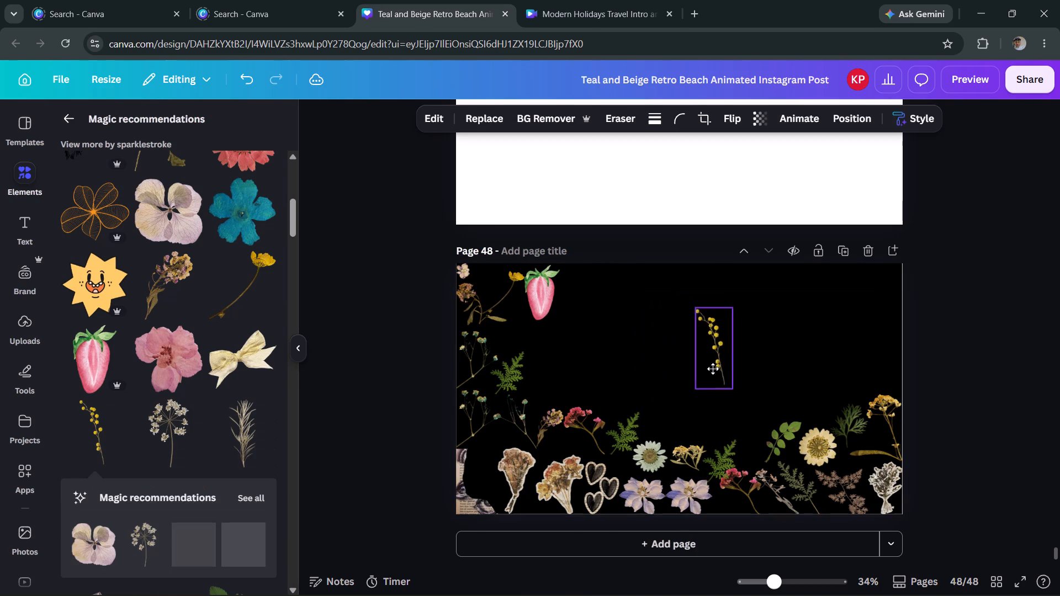
{"action": "left_click_drag", "start_coordinate": [713, 369], "coordinate": [740, 436]}
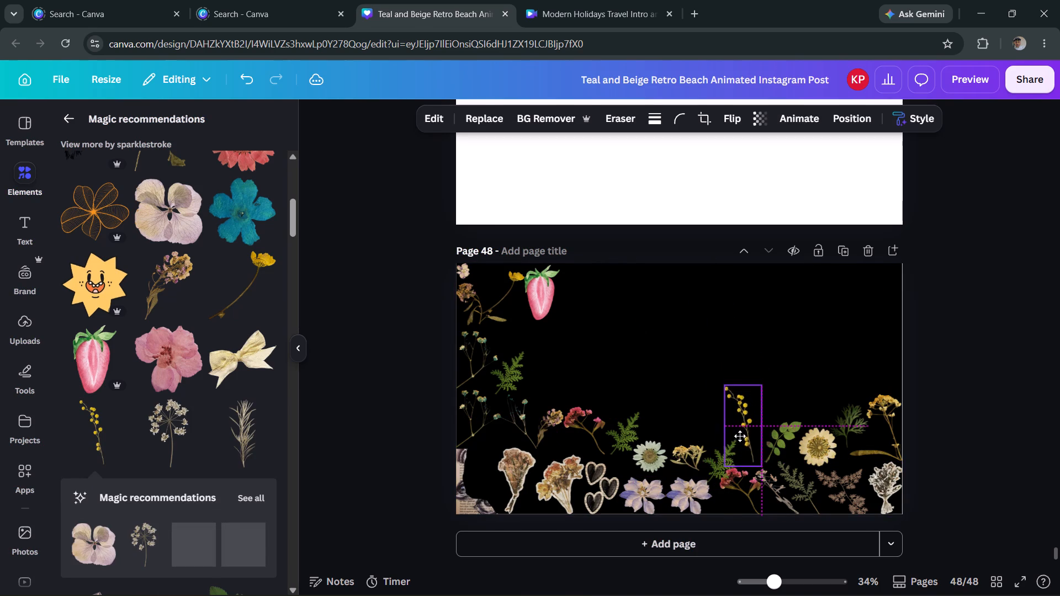
{"action": "left_click_drag", "start_coordinate": [740, 436], "coordinate": [740, 437]}
{"action": "left_click_drag", "start_coordinate": [762, 386], "coordinate": [760, 392]}
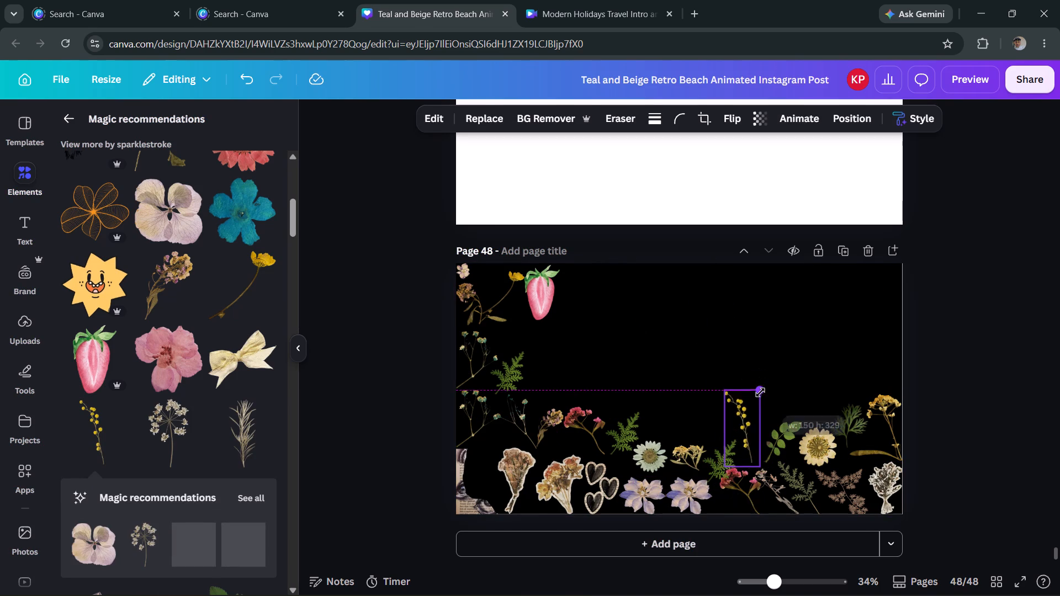
{"action": "left_click_drag", "start_coordinate": [760, 392], "coordinate": [758, 400]}
{"action": "left_click", "coordinate": [348, 377]}
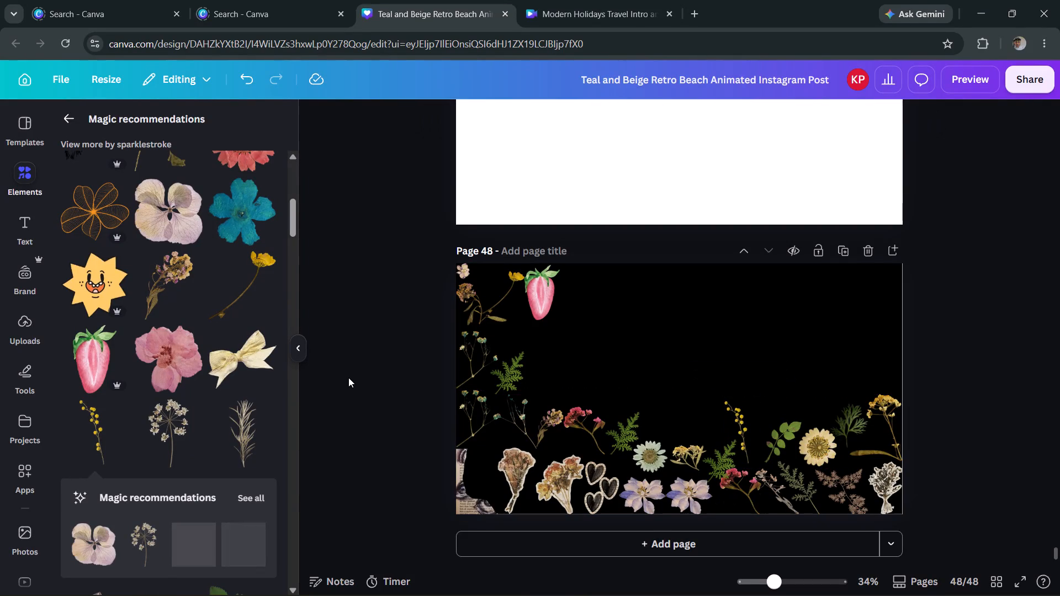
Add the cream ribbon bow, shrink it and place it at page 48's top edge, to the right of the strawberry.
{"action": "left_click", "coordinate": [237, 369]}
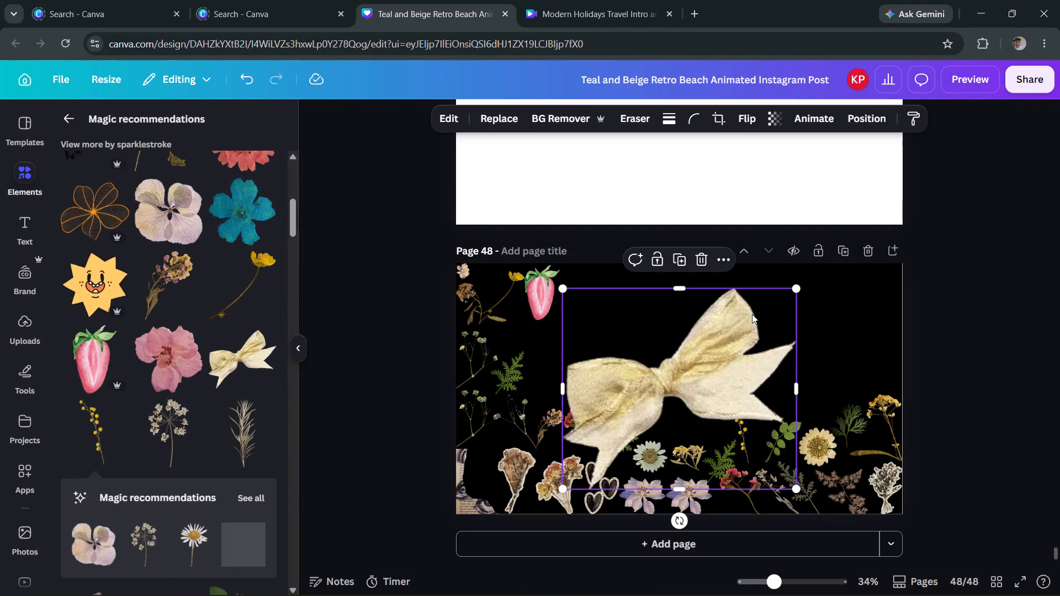
{"action": "left_click_drag", "start_coordinate": [565, 487], "coordinate": [621, 439]}
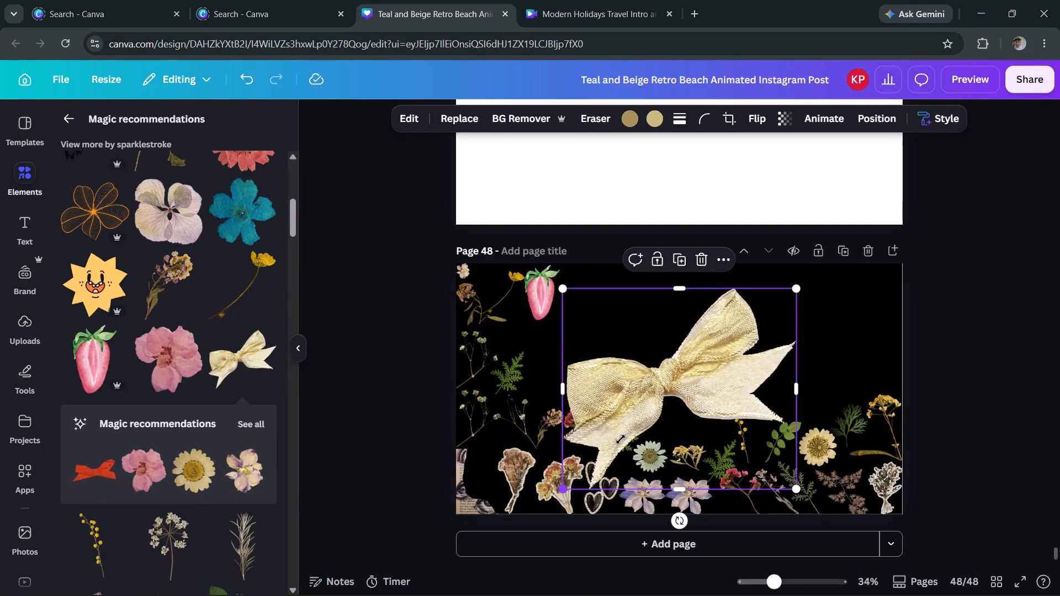
{"action": "left_click_drag", "start_coordinate": [621, 439], "coordinate": [762, 333]}
{"action": "left_click_drag", "start_coordinate": [771, 310], "coordinate": [580, 291]}
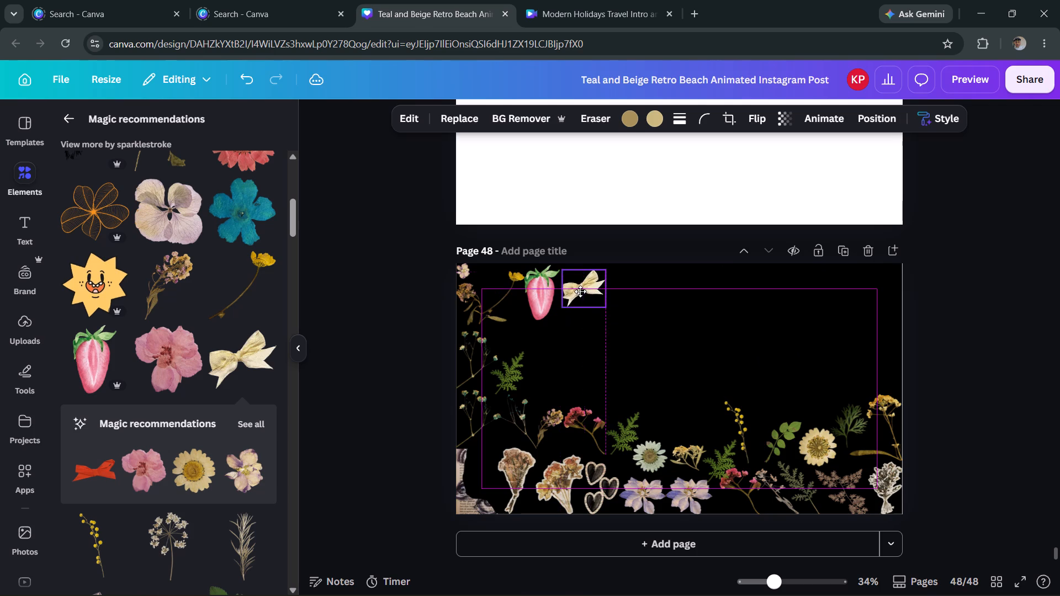
{"action": "left_click_drag", "start_coordinate": [580, 291], "coordinate": [581, 288]}
Shrink the strawberry at page 48's top edge slightly.
{"action": "left_click", "coordinate": [552, 297]}
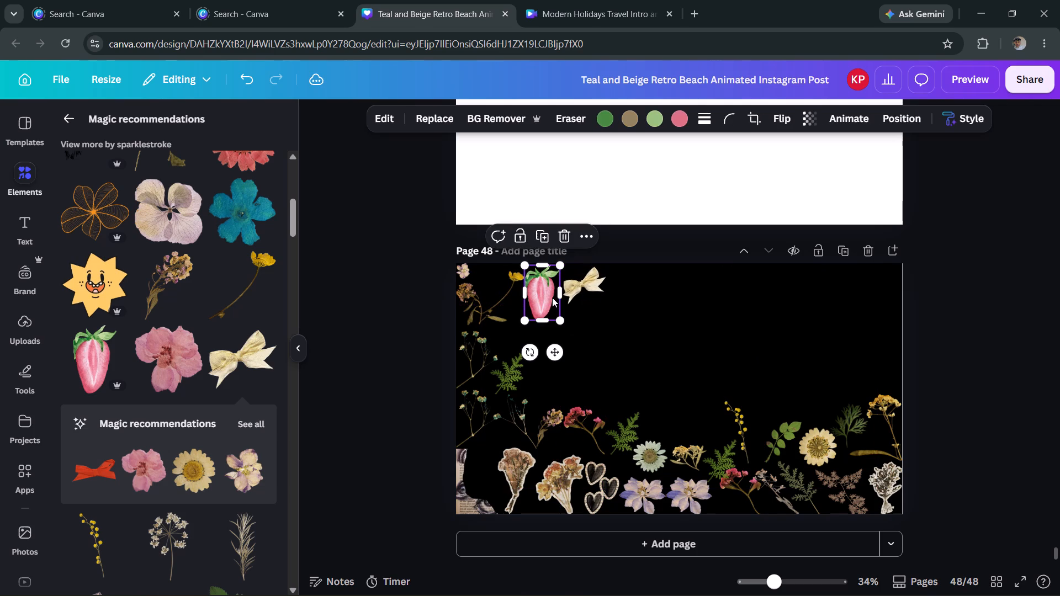
{"action": "left_click_drag", "start_coordinate": [562, 318], "coordinate": [555, 309]}
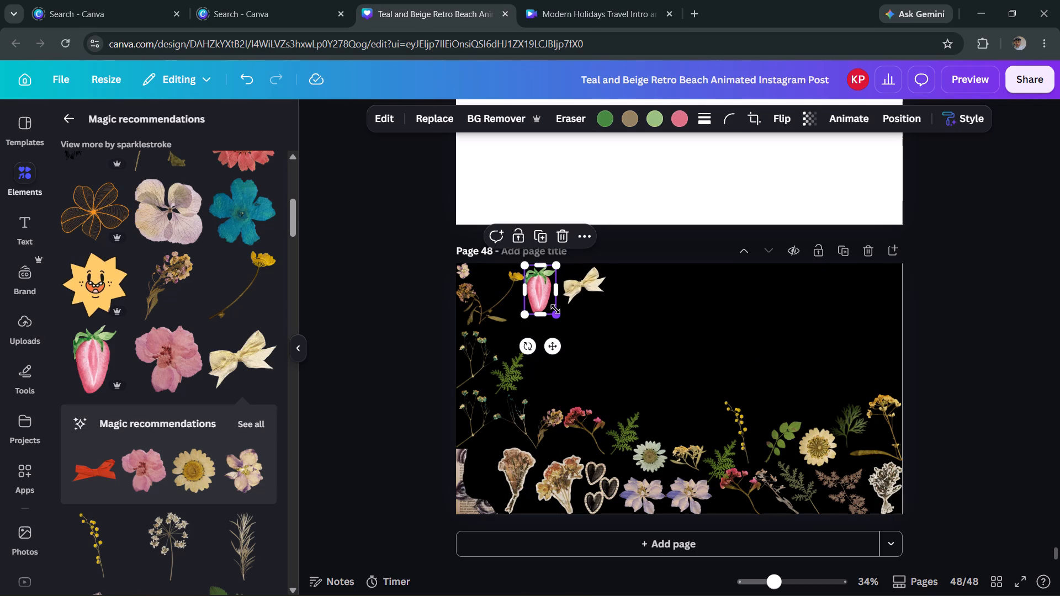
{"action": "left_click", "coordinate": [322, 318]}
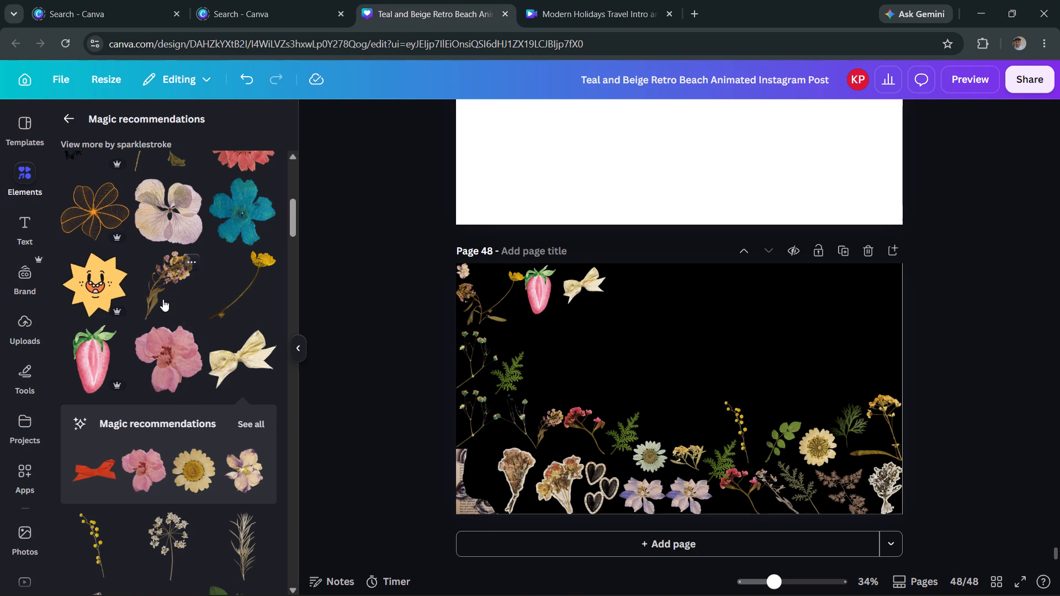
Add the orange line-art flower, shrink it and place it just below the strawberry on page 48.
{"action": "left_click", "coordinate": [89, 210]}
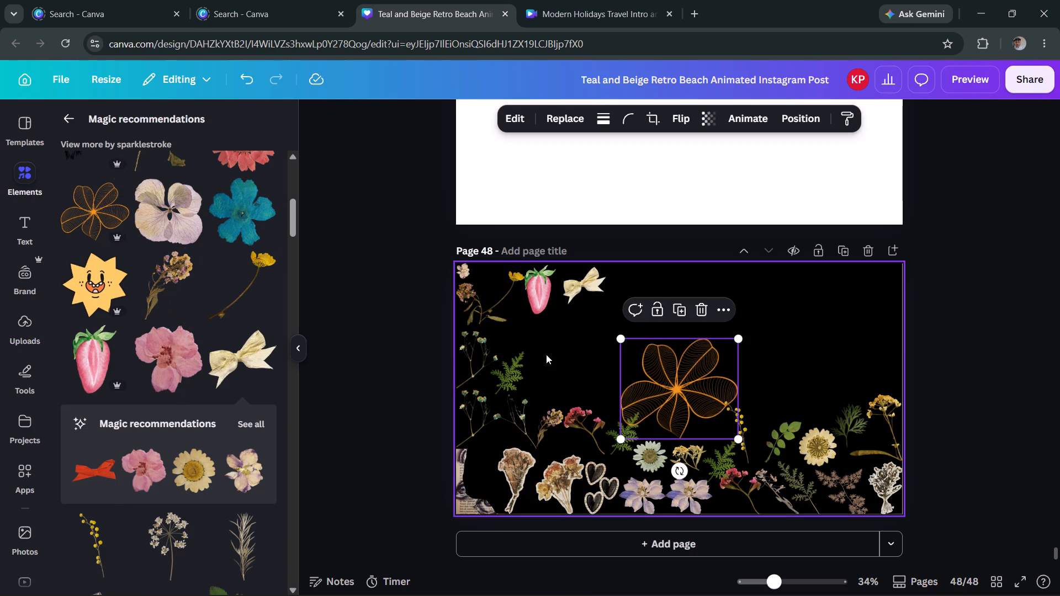
{"action": "left_click_drag", "start_coordinate": [737, 438], "coordinate": [679, 388]}
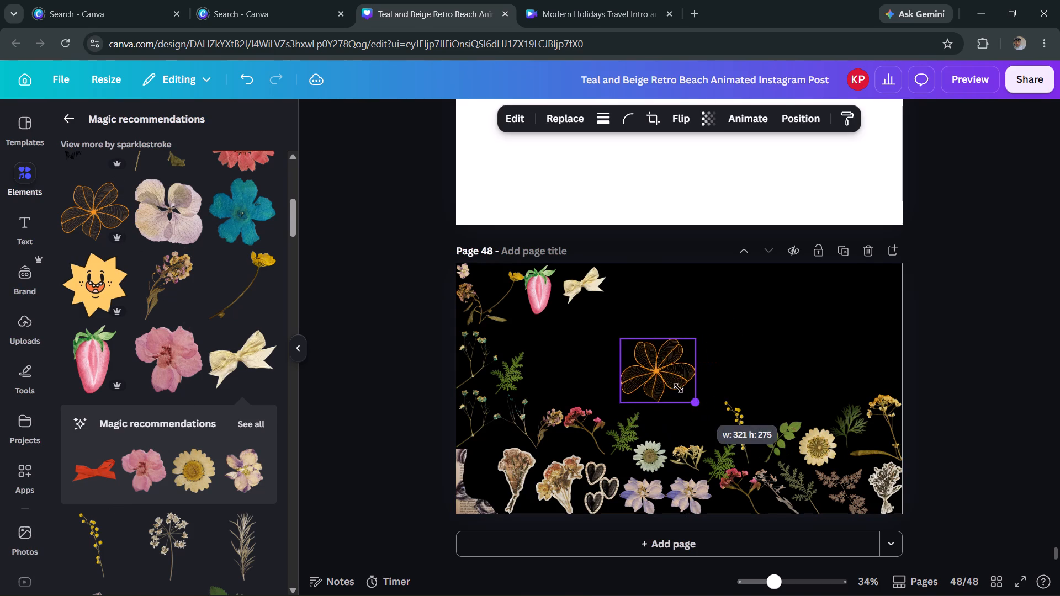
{"action": "left_click_drag", "start_coordinate": [679, 388], "coordinate": [660, 374]}
{"action": "left_click_drag", "start_coordinate": [643, 349], "coordinate": [531, 326]}
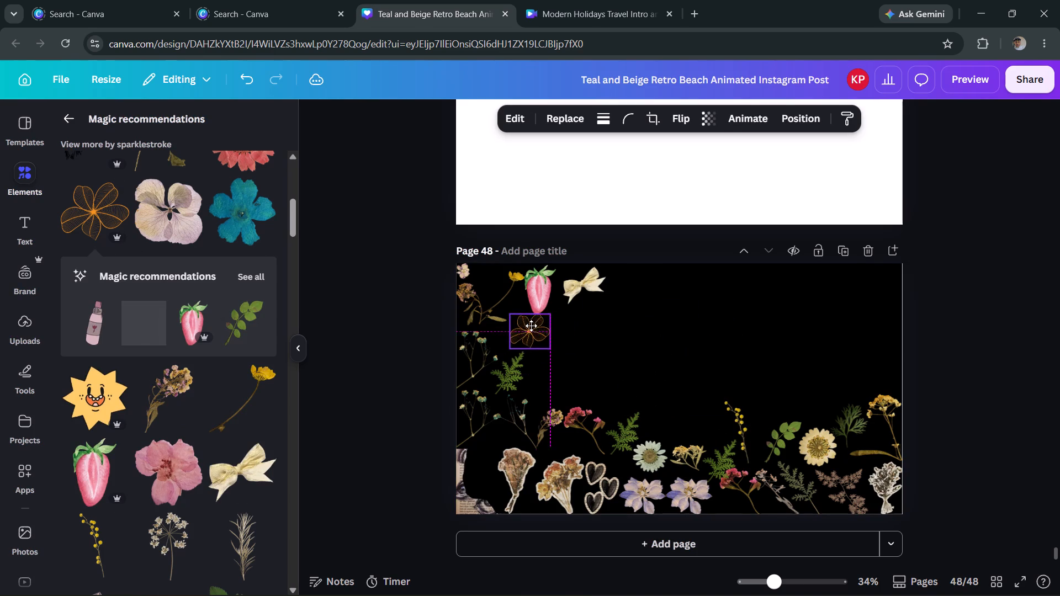
{"action": "left_click_drag", "start_coordinate": [531, 326], "coordinate": [531, 327]}
{"action": "left_click", "coordinate": [651, 316]}
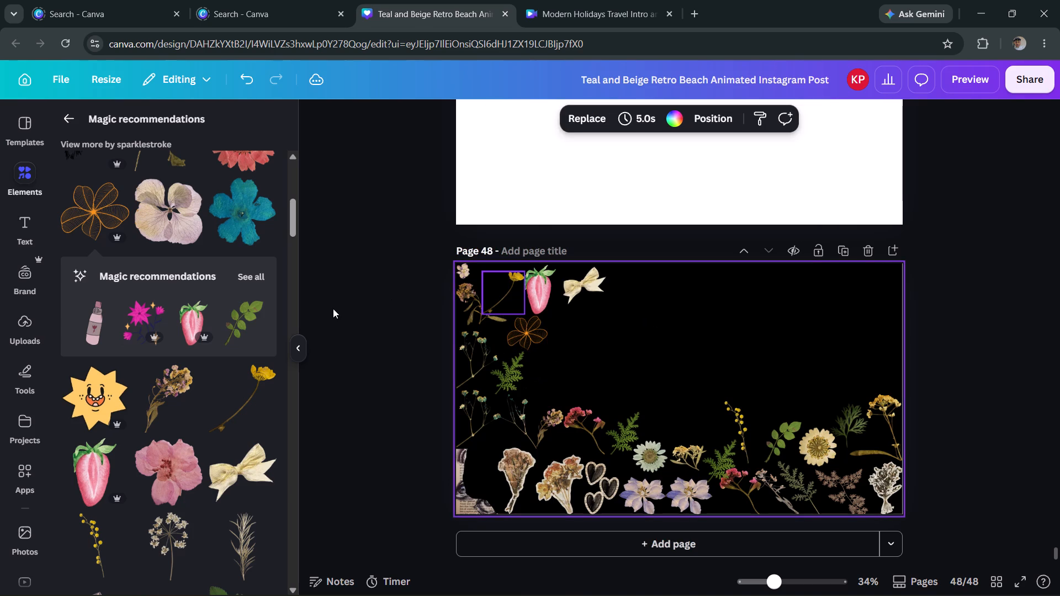
Add the recommended magenta flower with stars, shrink it and place it below the bow, beside the orange line-art flower.
{"action": "left_click", "coordinate": [131, 321]}
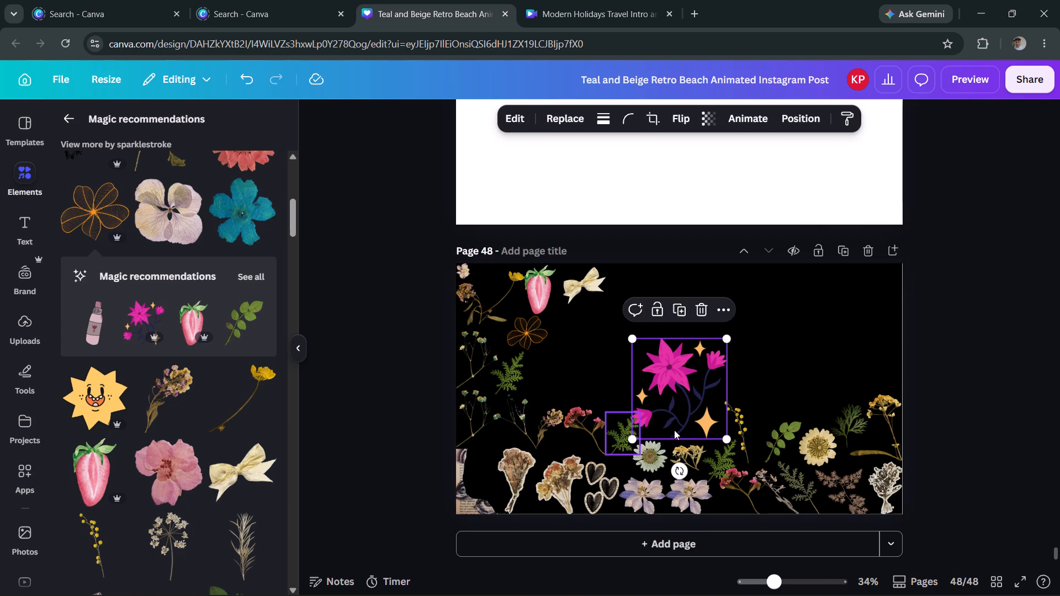
{"action": "left_click_drag", "start_coordinate": [730, 441], "coordinate": [659, 368]}
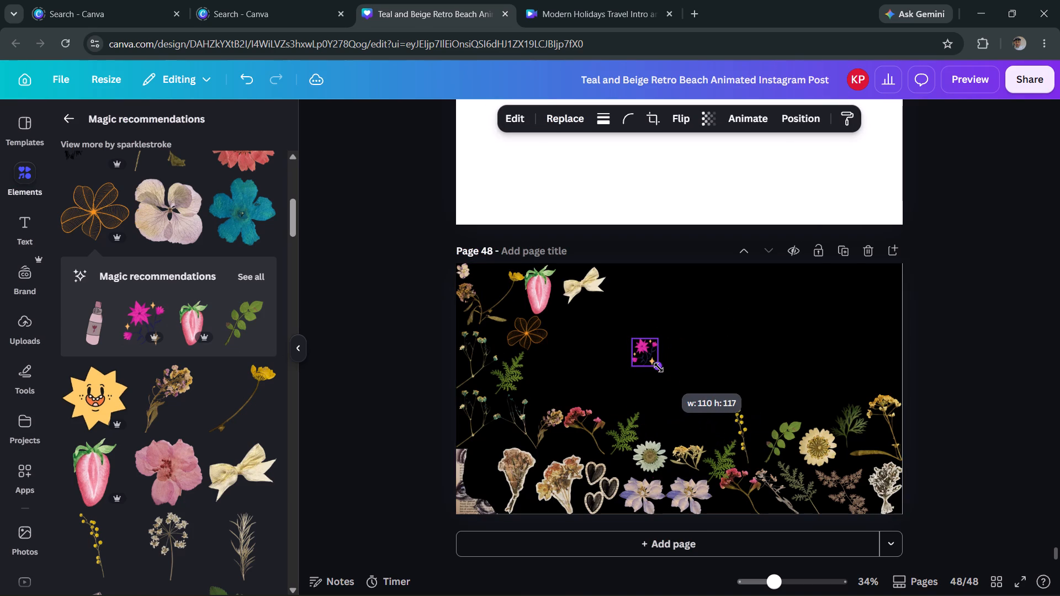
{"action": "left_click_drag", "start_coordinate": [659, 368], "coordinate": [673, 377]}
{"action": "left_click_drag", "start_coordinate": [649, 358], "coordinate": [565, 325]}
{"action": "left_click", "coordinate": [374, 318]}
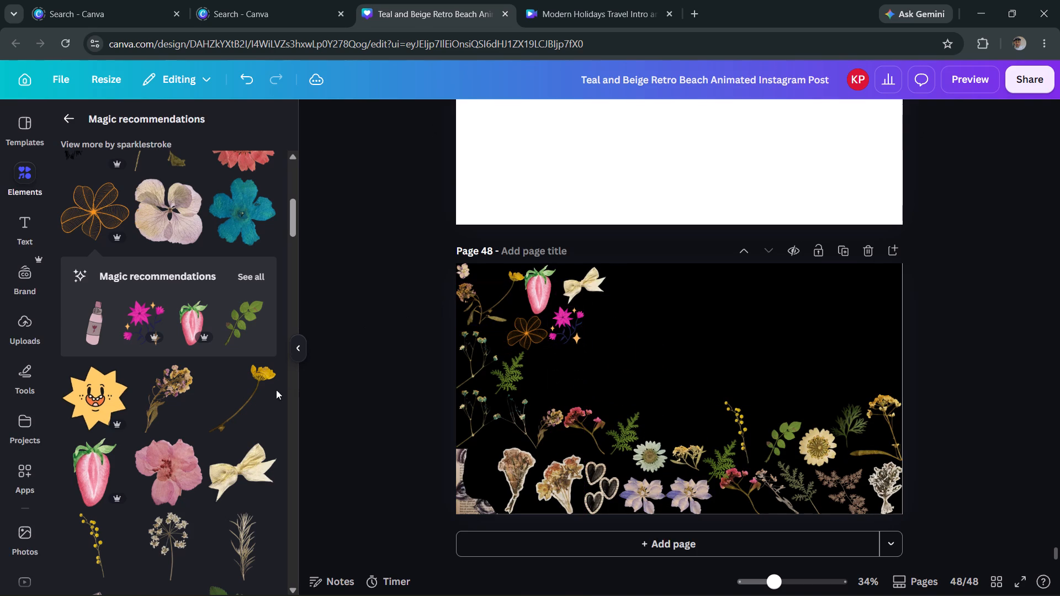
Add the pink pressed flower, shrink it and place it below the orange line-art flower, beside the left fern sprig.
{"action": "left_click", "coordinate": [178, 476]}
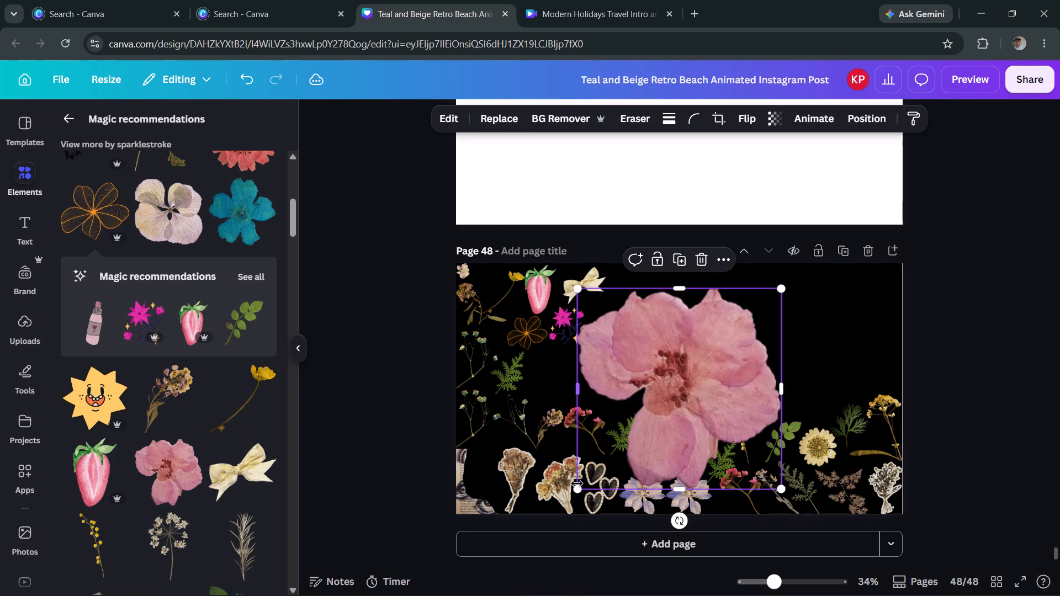
{"action": "left_click_drag", "start_coordinate": [576, 490], "coordinate": [748, 329]}
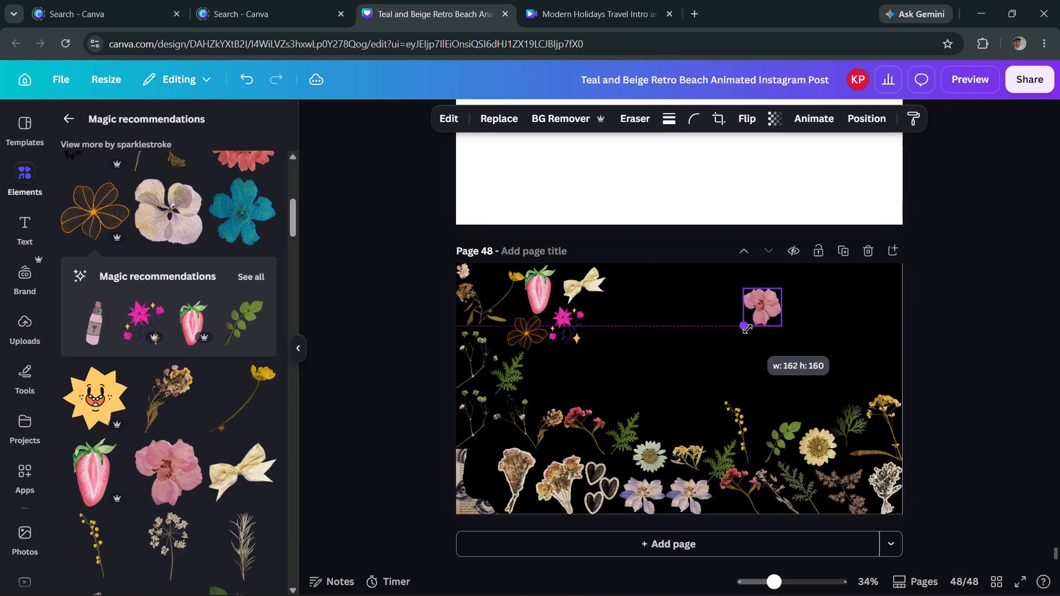
{"action": "left_click_drag", "start_coordinate": [748, 329], "coordinate": [758, 322]}
{"action": "left_click_drag", "start_coordinate": [771, 296], "coordinate": [554, 361]}
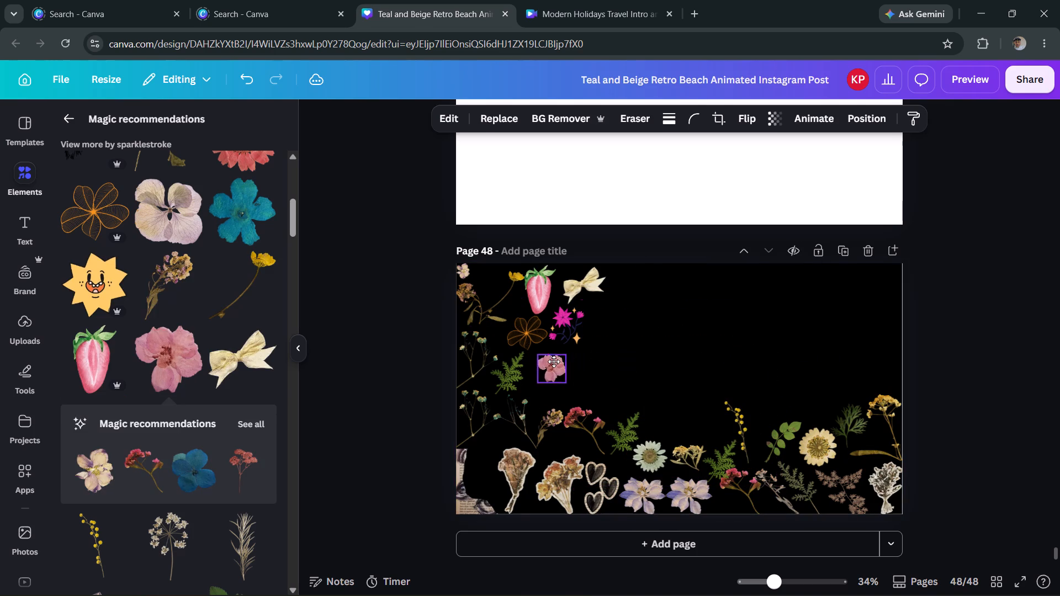
{"action": "left_click_drag", "start_coordinate": [554, 361], "coordinate": [547, 360]}
{"action": "left_click", "coordinate": [651, 311]}
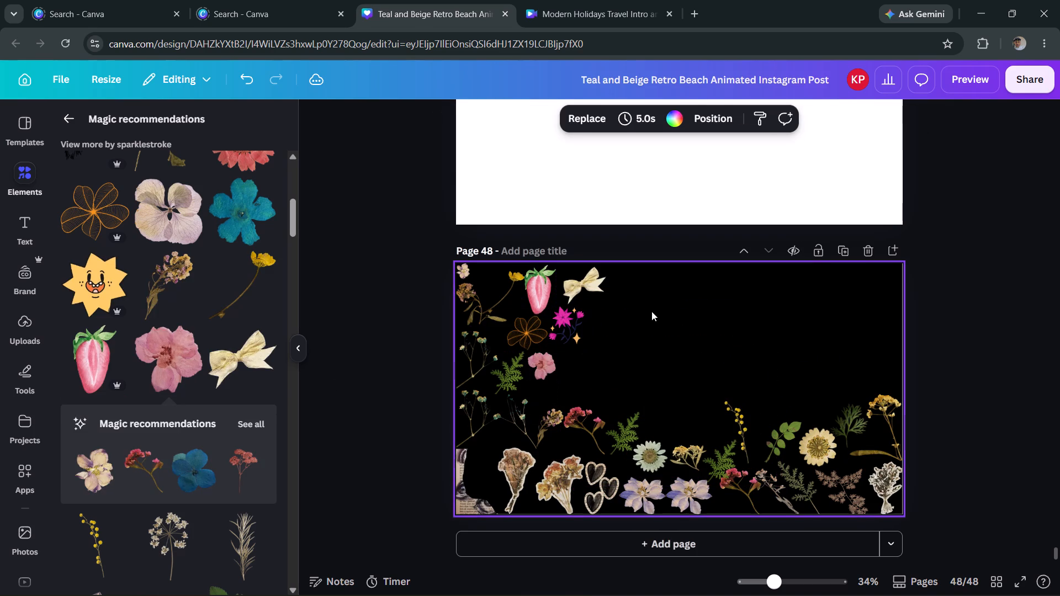
Add the recommended rust-red flower sprig, shrink it and place it beside the pink pressed flower on page 48.
{"action": "left_click", "coordinate": [234, 469]}
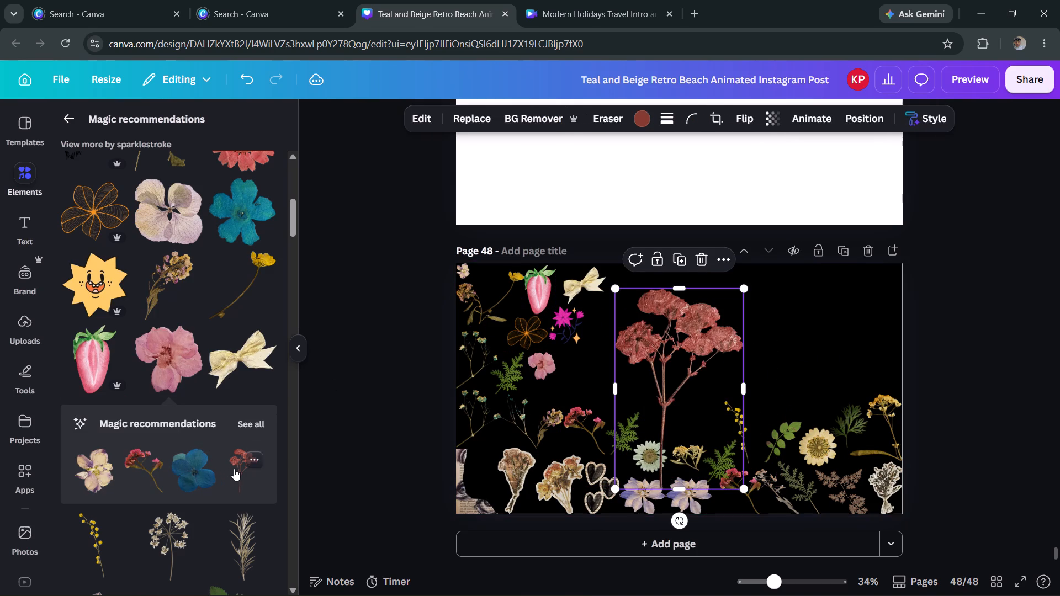
{"action": "left_click_drag", "start_coordinate": [744, 486], "coordinate": [665, 355]}
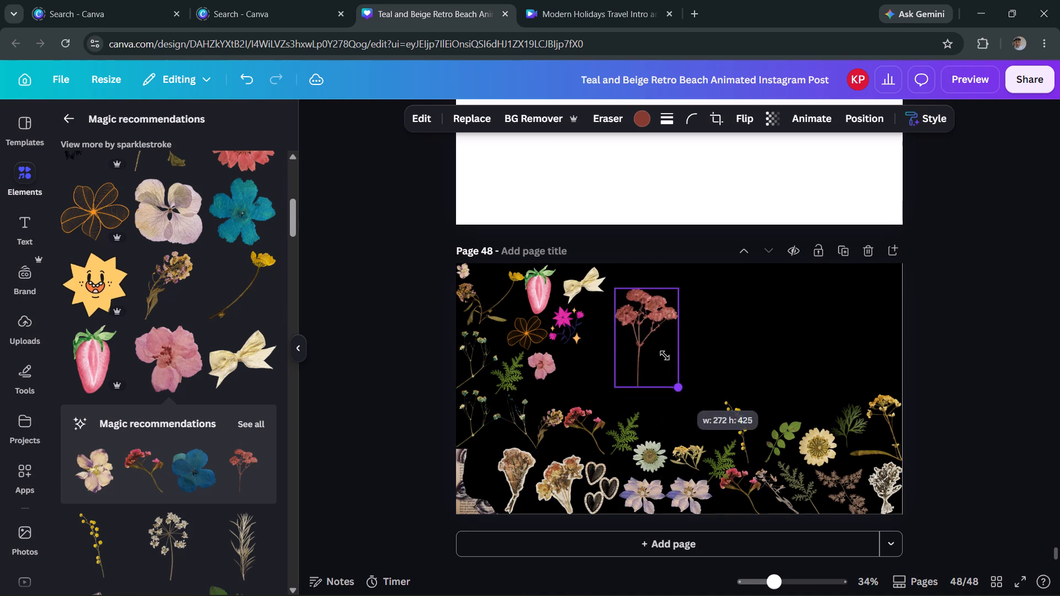
{"action": "left_click_drag", "start_coordinate": [665, 355], "coordinate": [652, 328]}
{"action": "left_click_drag", "start_coordinate": [635, 318], "coordinate": [579, 377]}
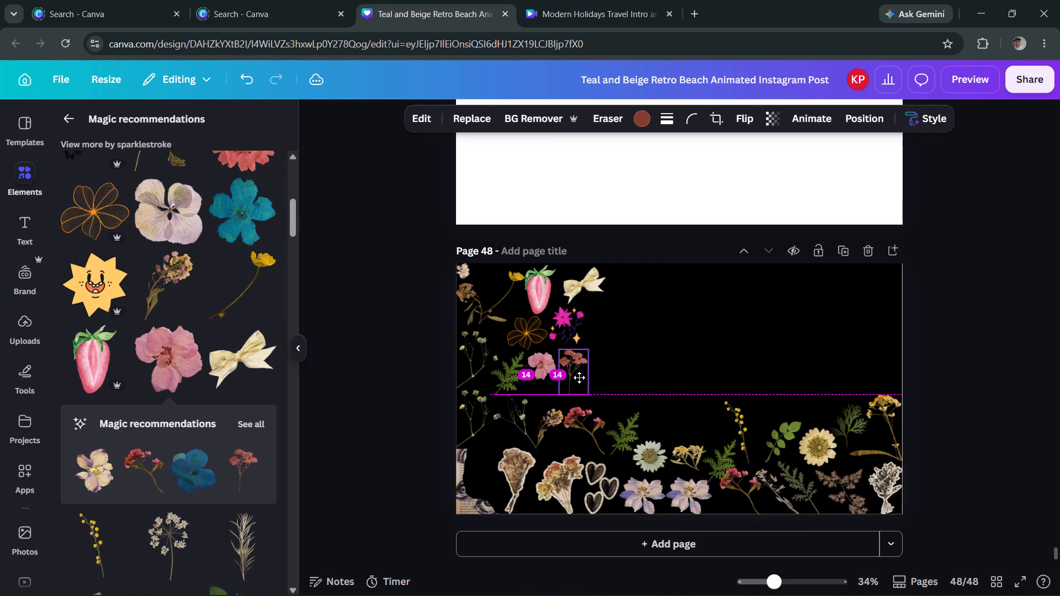
{"action": "left_click_drag", "start_coordinate": [579, 377], "coordinate": [579, 390]}
{"action": "left_click", "coordinate": [364, 358]}
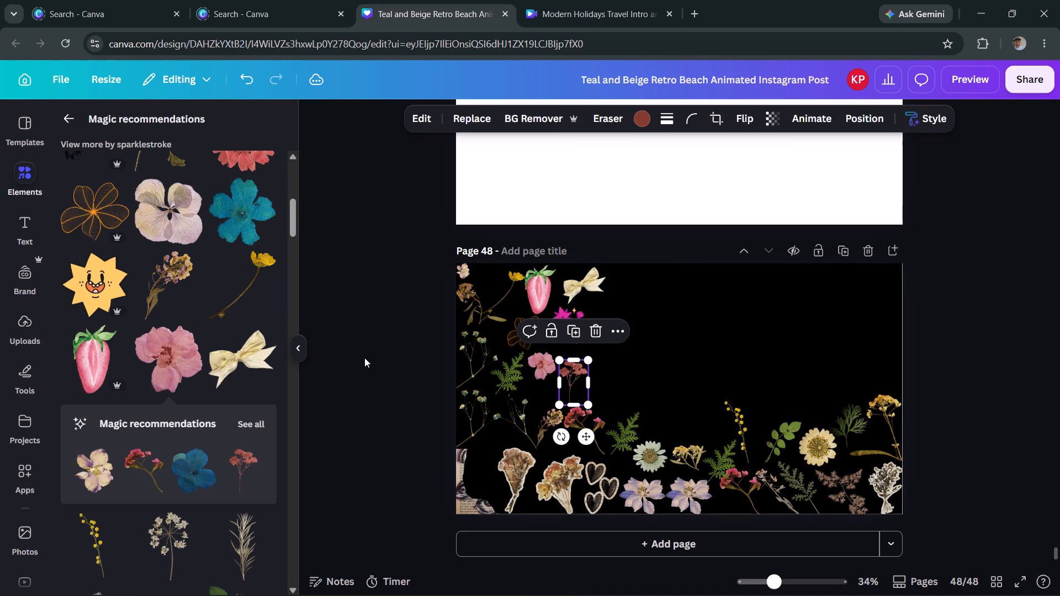
Add the white umbel flower, shrink it and place it just above the white daisy on page 48.
{"action": "scroll", "coordinate": [119, 465], "scroll_direction": "down", "scroll_amount": 2}
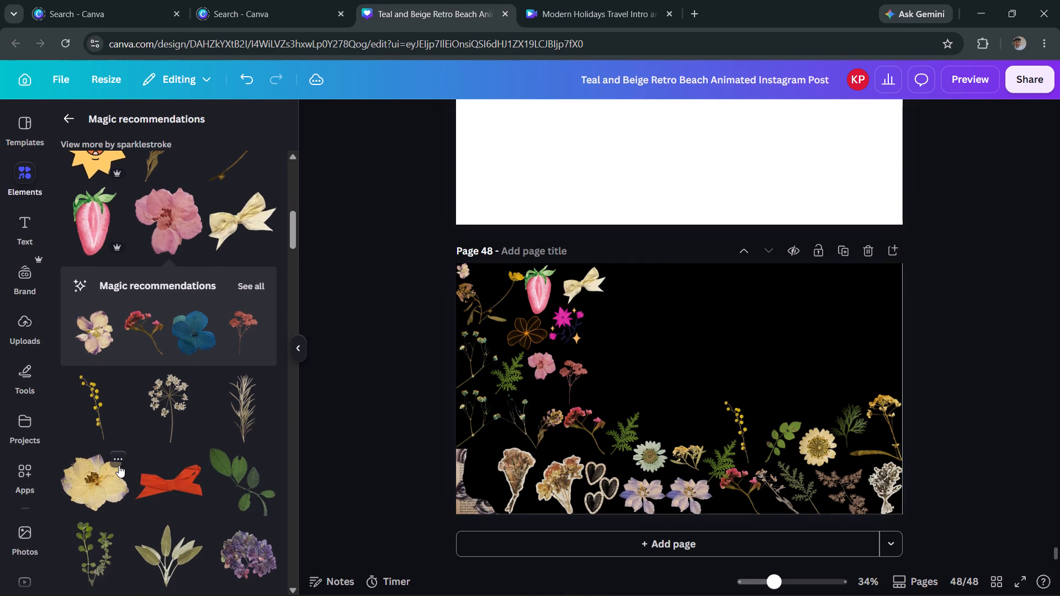
{"action": "left_click", "coordinate": [172, 400]}
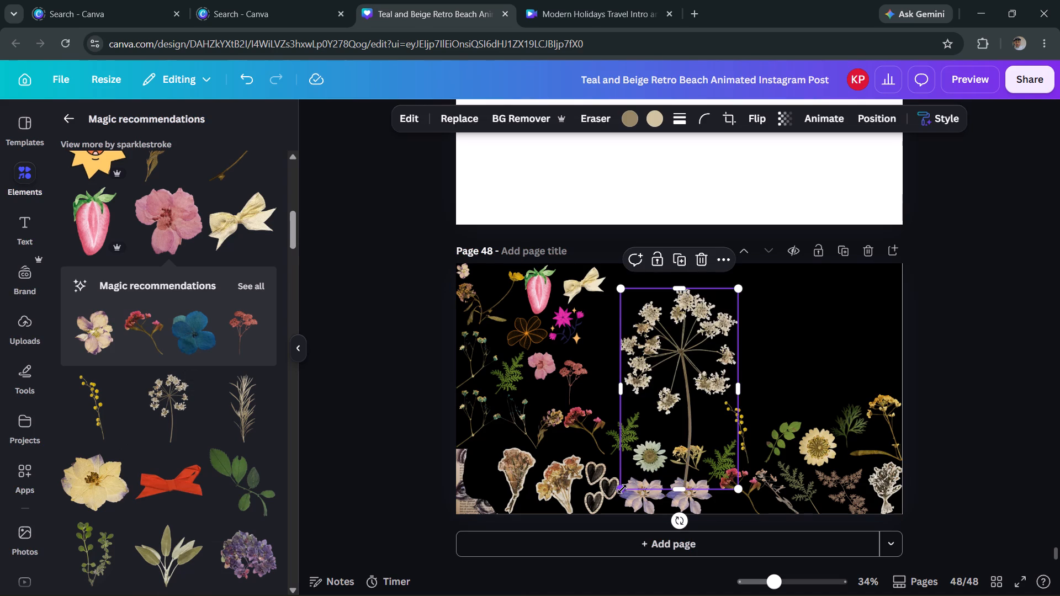
{"action": "left_click_drag", "start_coordinate": [622, 489], "coordinate": [706, 358]}
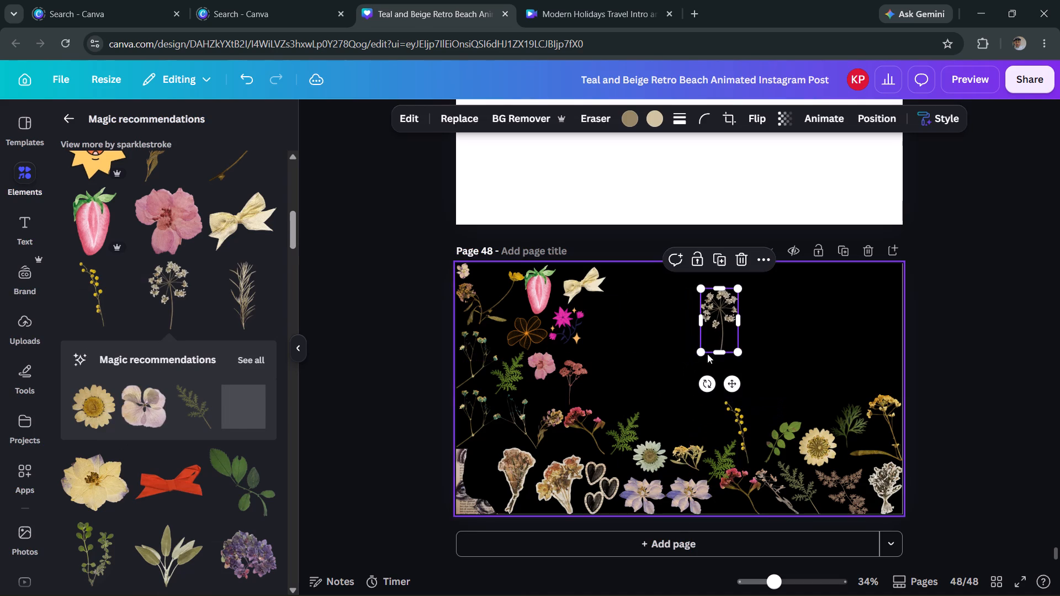
{"action": "left_click_drag", "start_coordinate": [717, 326], "coordinate": [661, 418]}
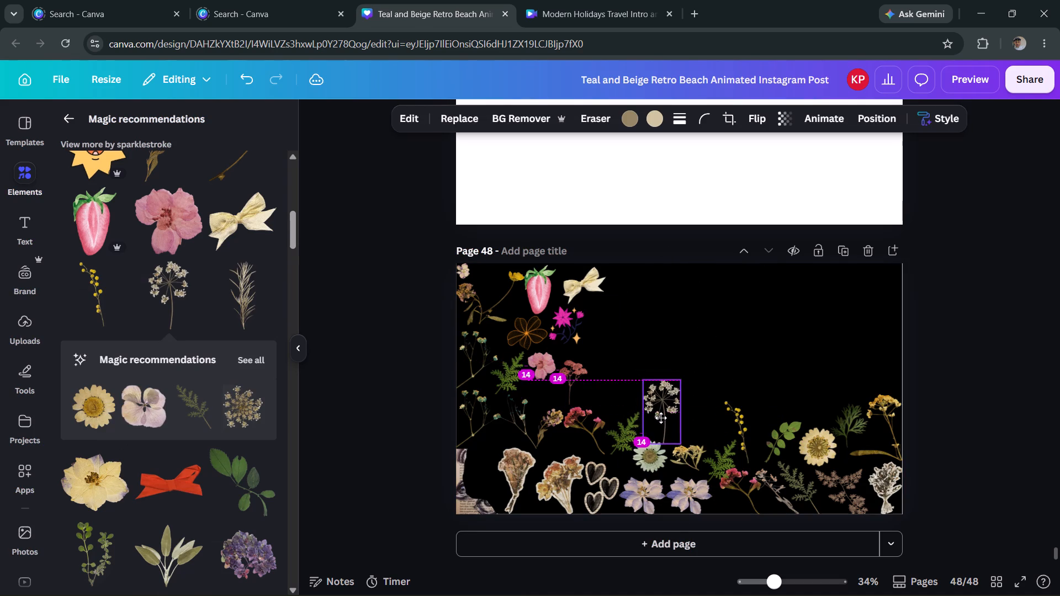
{"action": "left_click_drag", "start_coordinate": [661, 418], "coordinate": [661, 418]}
{"action": "left_click", "coordinate": [448, 402]}
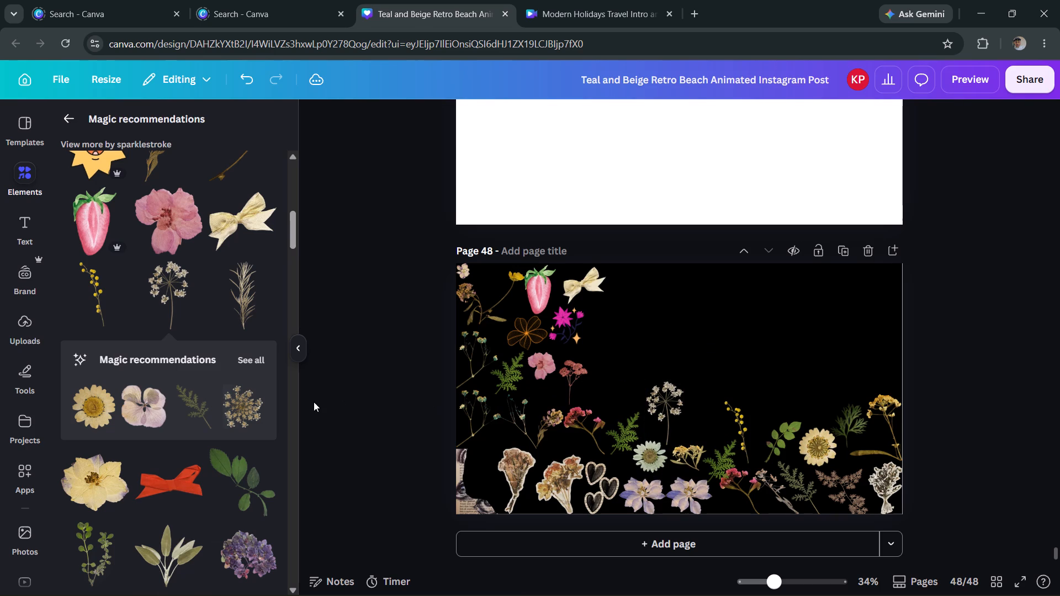
Add the small-leaved green sprig with two stems to page 48.
{"action": "scroll", "coordinate": [190, 410], "scroll_direction": "down", "scroll_amount": 3}
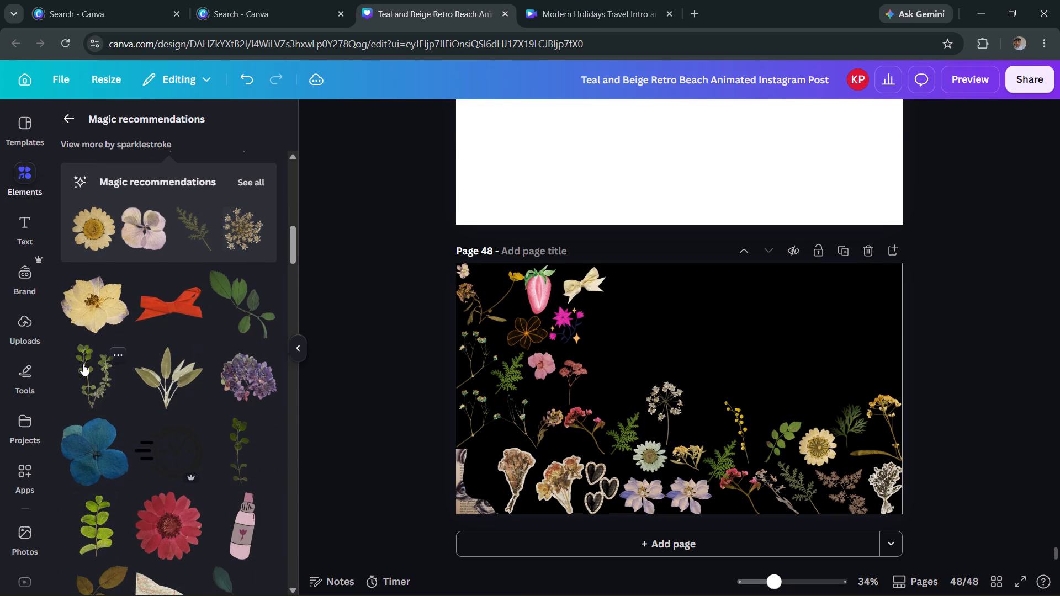
{"action": "left_click", "coordinate": [83, 374]}
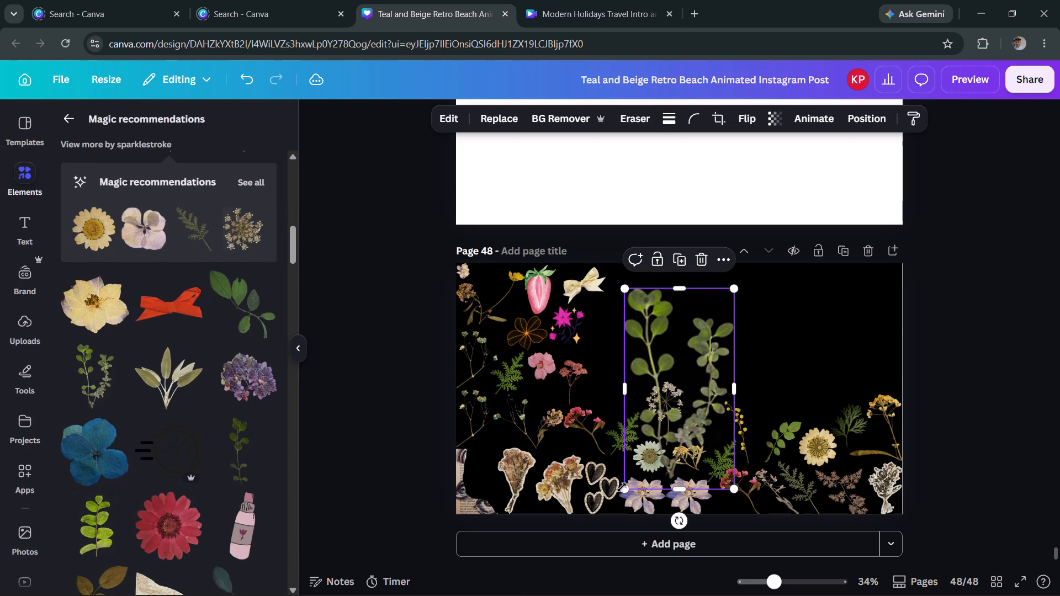
Shrink the two-stemmed green sprig and place it between the rust-red flower sprig and the white umbel flower on page 48.
{"action": "left_click_drag", "start_coordinate": [627, 490], "coordinate": [712, 323]}
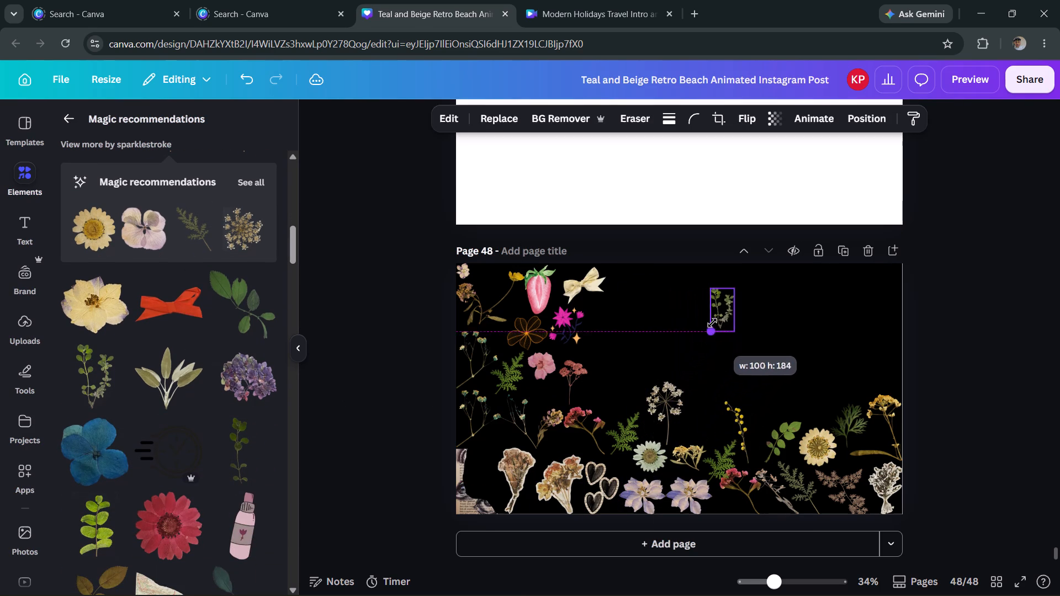
{"action": "left_click_drag", "start_coordinate": [712, 323], "coordinate": [713, 264]}
{"action": "left_click_drag", "start_coordinate": [729, 302], "coordinate": [690, 348]}
{"action": "left_click_drag", "start_coordinate": [722, 324], "coordinate": [620, 384]}
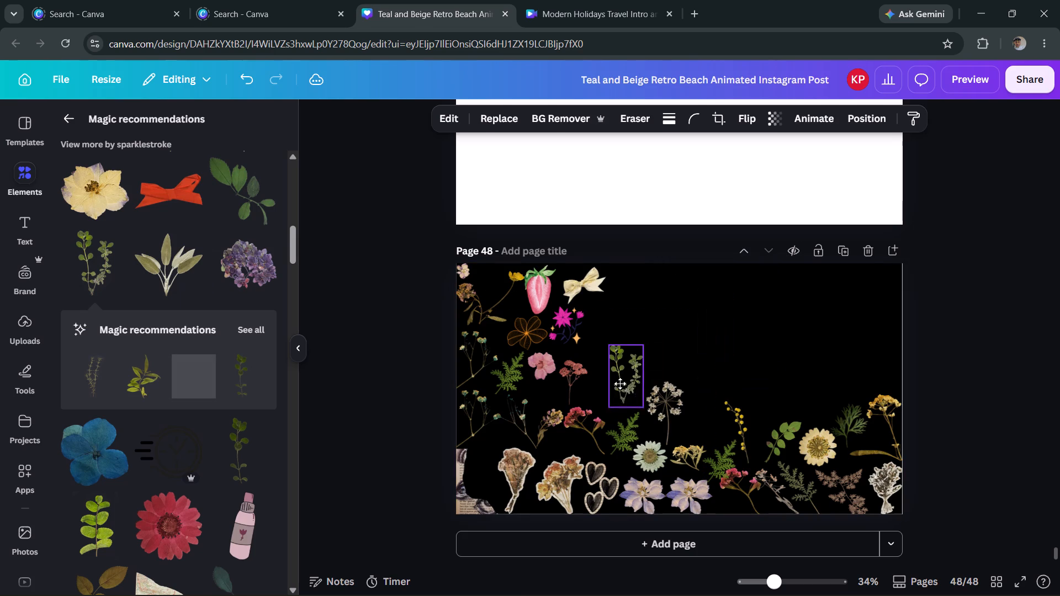
{"action": "left_click_drag", "start_coordinate": [620, 384], "coordinate": [617, 395]}
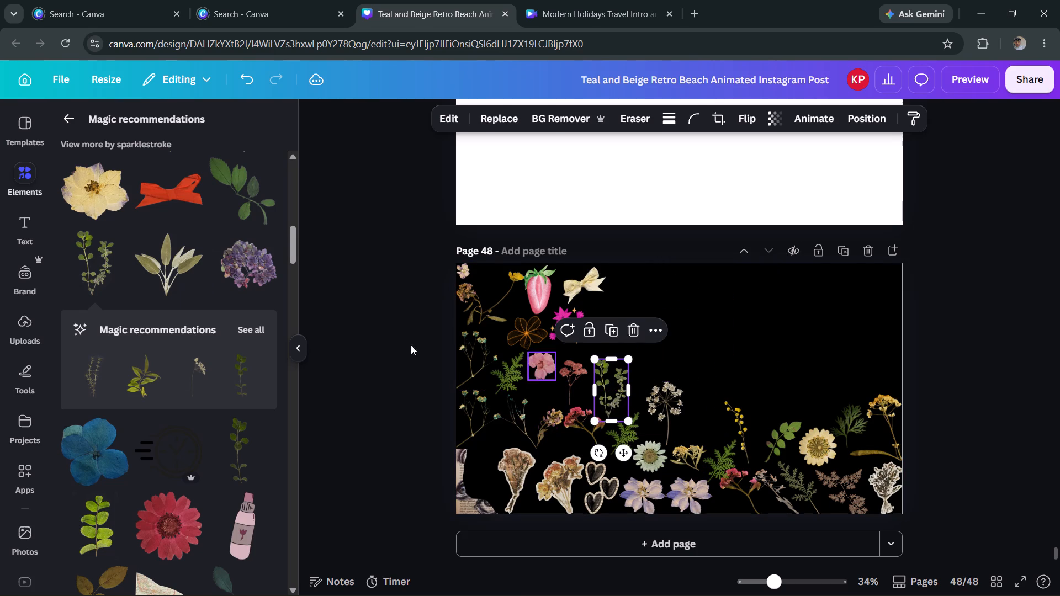
{"action": "left_click", "coordinate": [291, 348]}
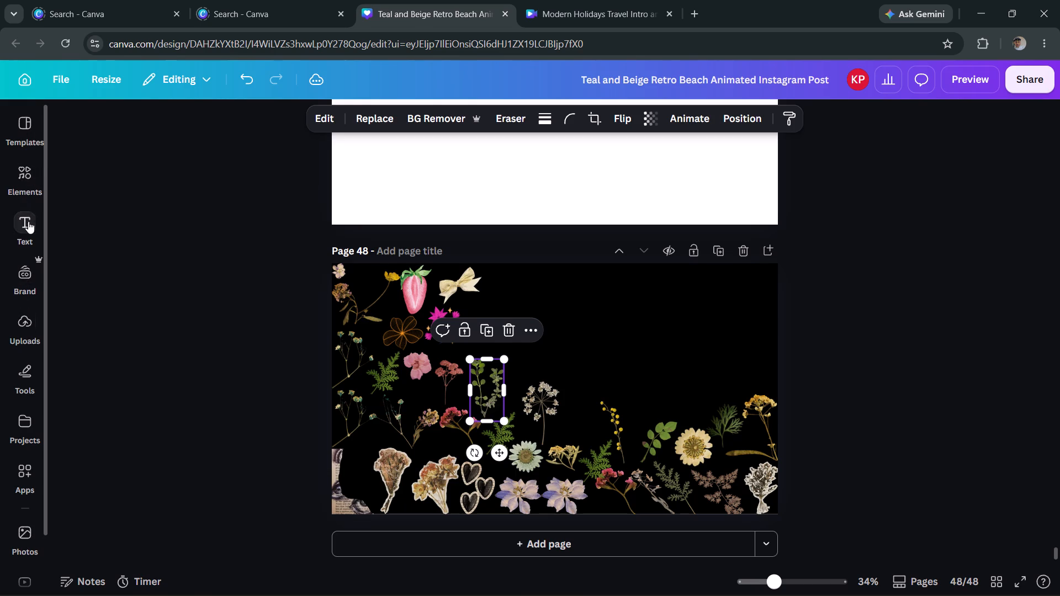
{"action": "left_click", "coordinate": [25, 165]}
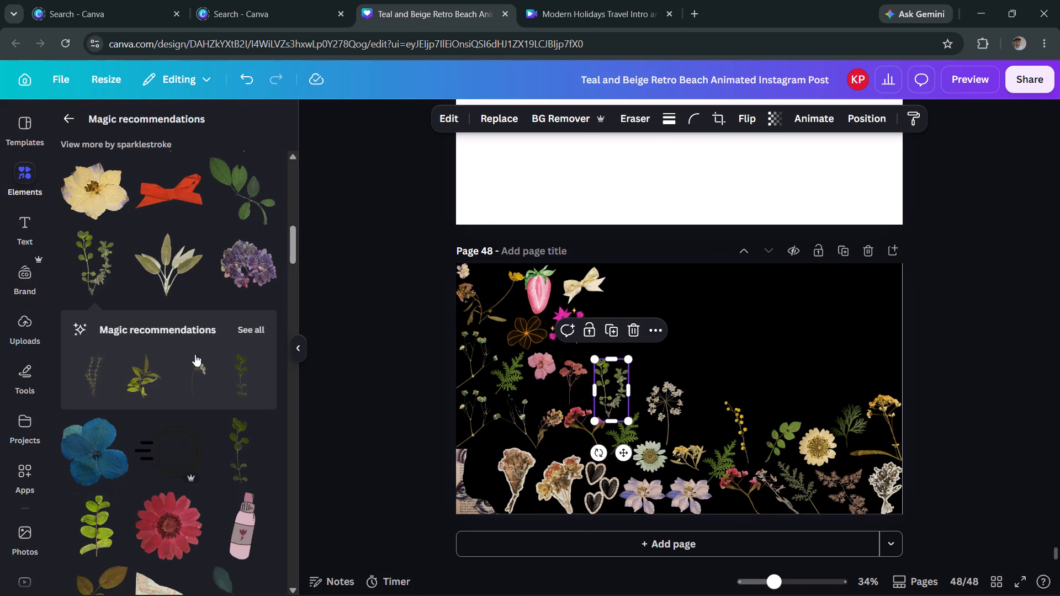
Add the recommended dark green single-stem sprig, shrink it and place it between the white umbel flower and the yellow-budded sprig.
{"action": "left_click", "coordinate": [245, 385]}
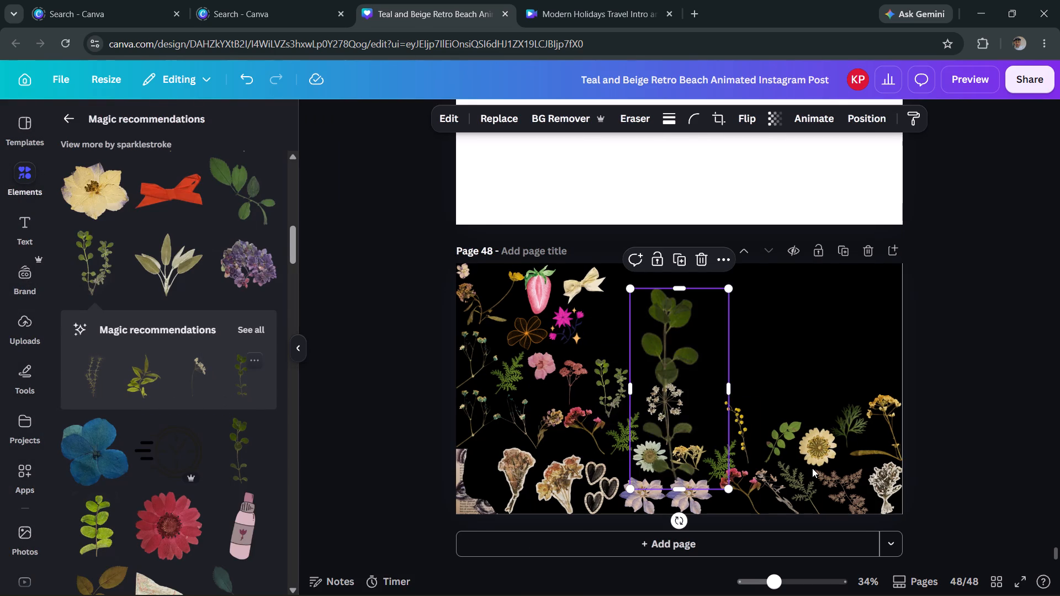
{"action": "left_click_drag", "start_coordinate": [628, 491], "coordinate": [713, 359]}
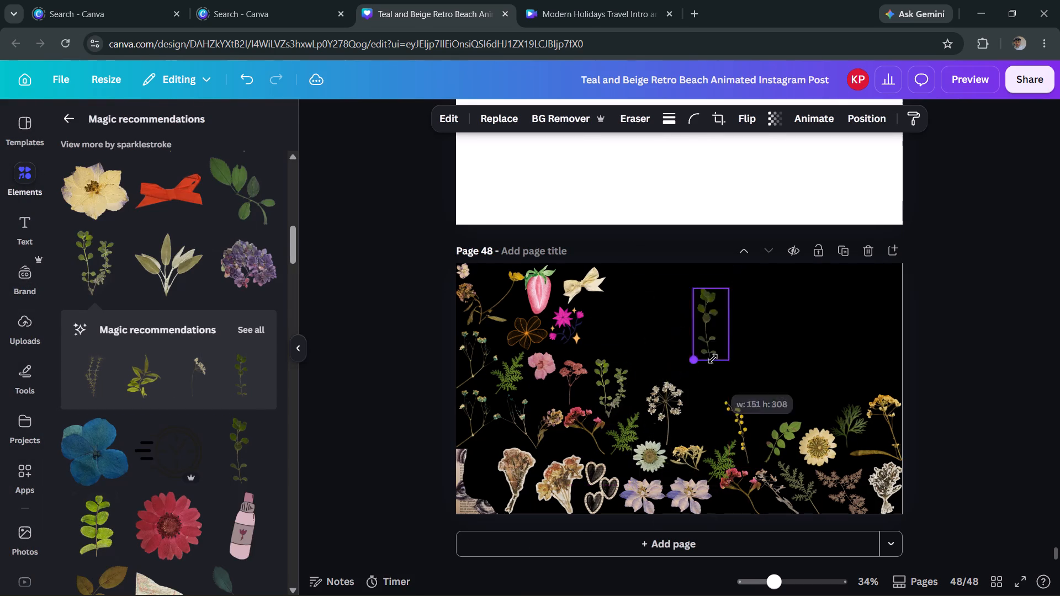
{"action": "left_click_drag", "start_coordinate": [713, 359], "coordinate": [719, 348]}
{"action": "left_click_drag", "start_coordinate": [712, 325], "coordinate": [715, 392]}
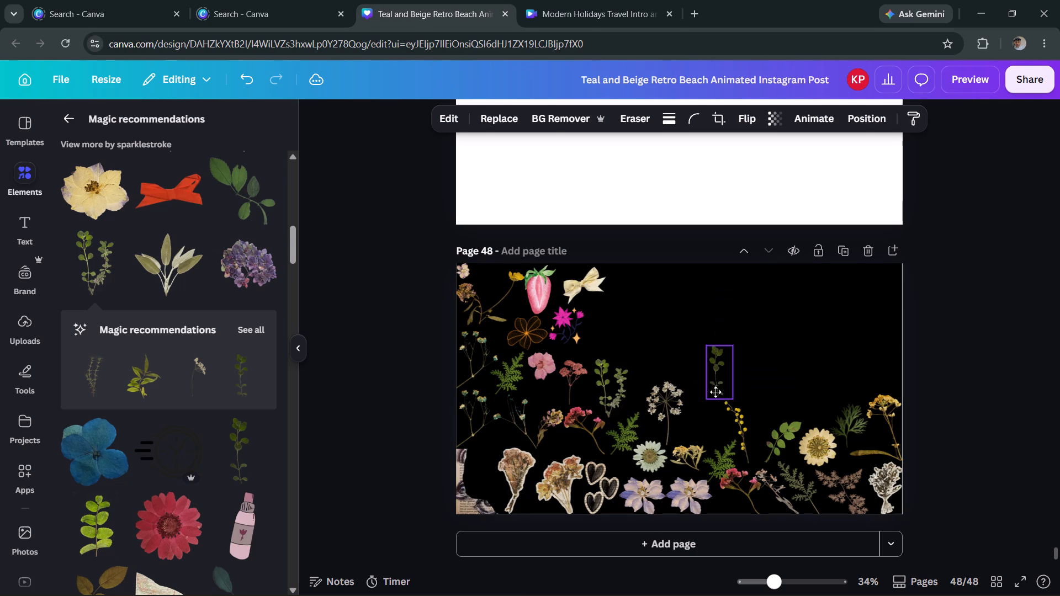
{"action": "left_click_drag", "start_coordinate": [715, 392], "coordinate": [696, 425]}
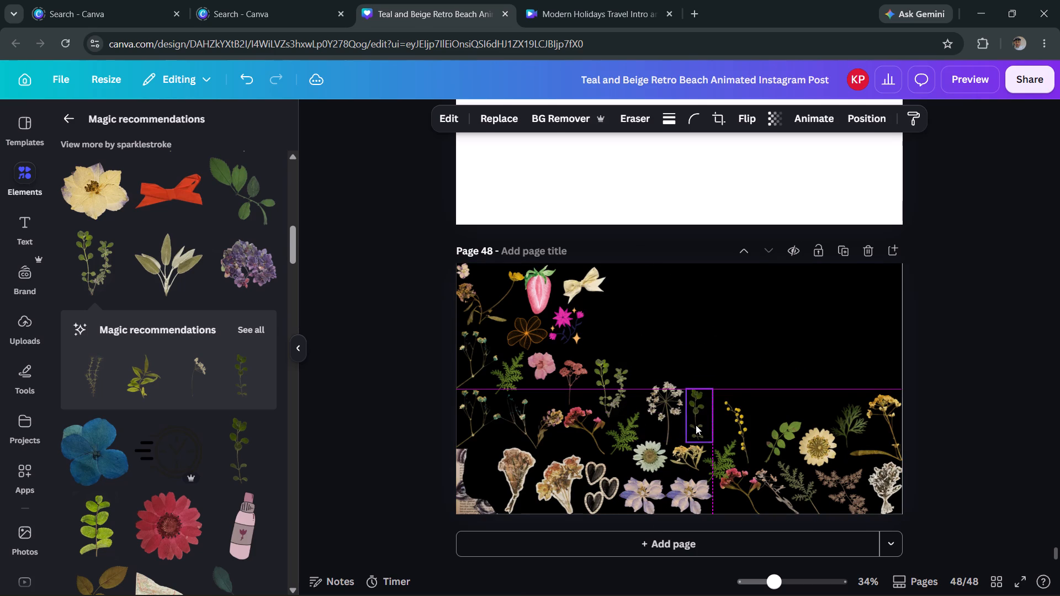
{"action": "left_click", "coordinate": [320, 464]}
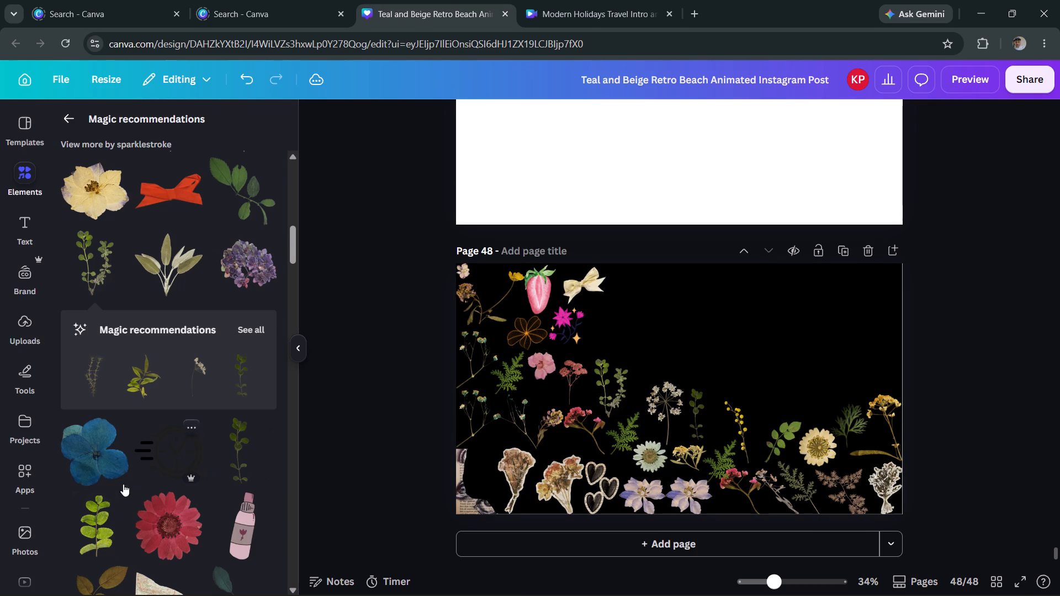
Add the bright green sprig with rounded paired leaves to page 48.
{"action": "left_click", "coordinate": [94, 519]}
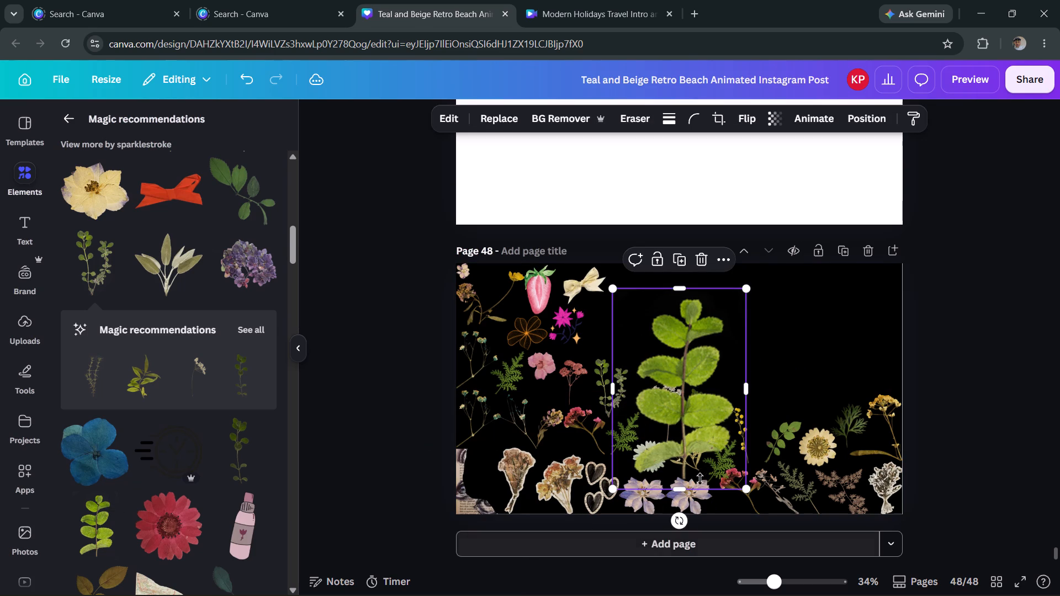
Shrink the bright green leaf sprig and place it below the bow, beside the magenta flower with stars.
{"action": "left_click_drag", "start_coordinate": [744, 486], "coordinate": [711, 437]}
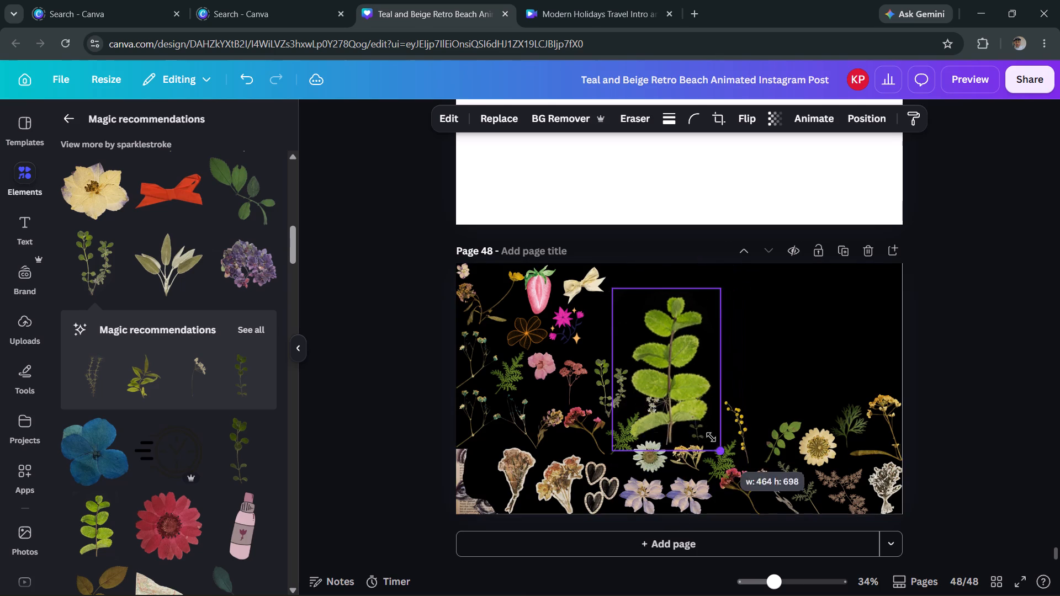
{"action": "left_click_drag", "start_coordinate": [711, 437], "coordinate": [647, 339]}
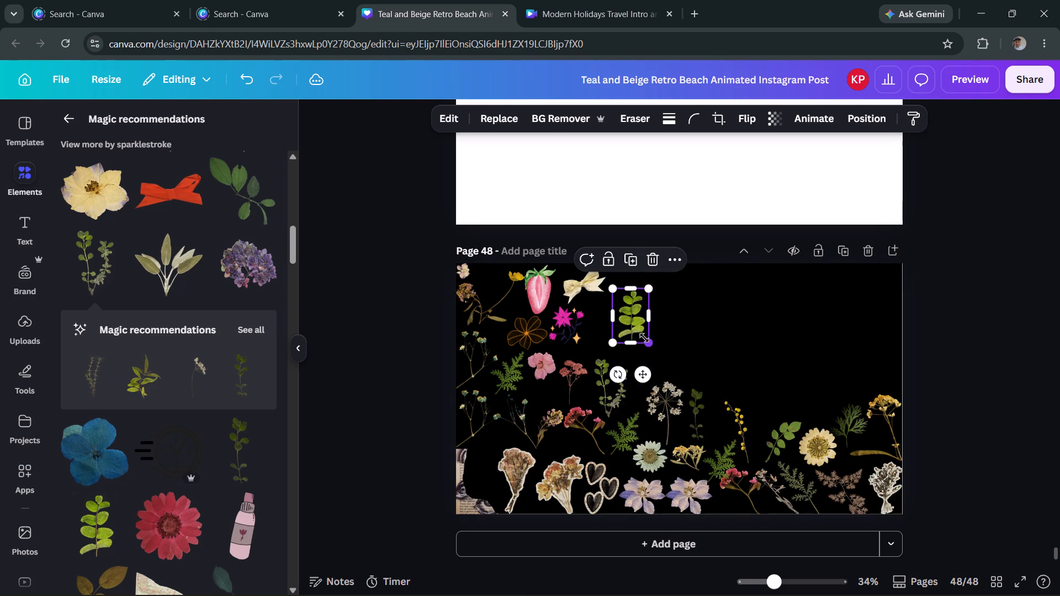
{"action": "left_click_drag", "start_coordinate": [634, 326], "coordinate": [604, 343]}
{"action": "left_click", "coordinate": [345, 343]}
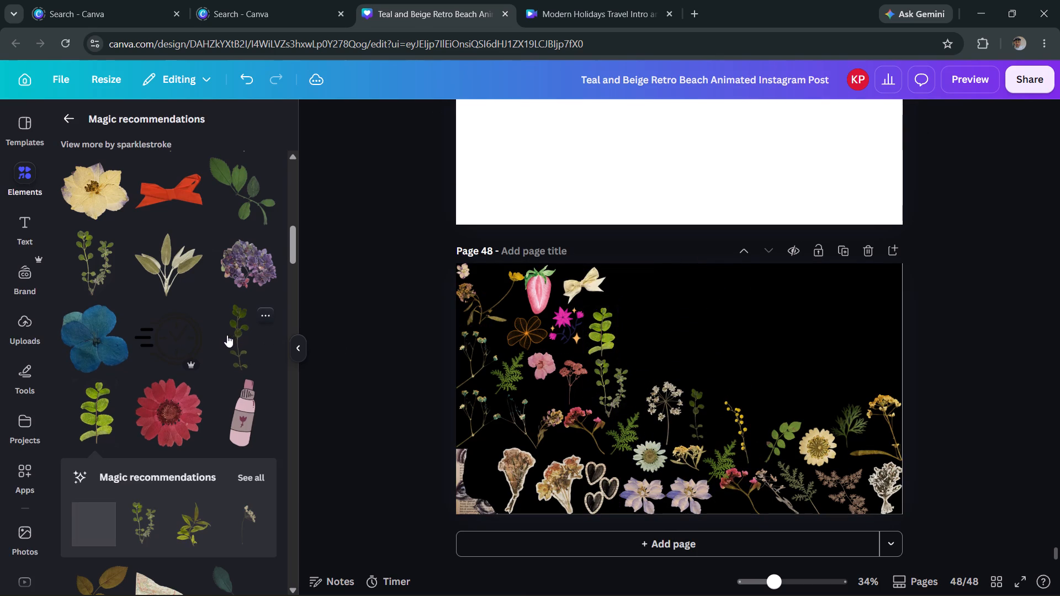
Add the olive-brown leaf sprig, shrink it and place it above the green leaf sprig beside the yellow daisy.
{"action": "scroll", "coordinate": [220, 361], "scroll_direction": "down", "scroll_amount": 3}
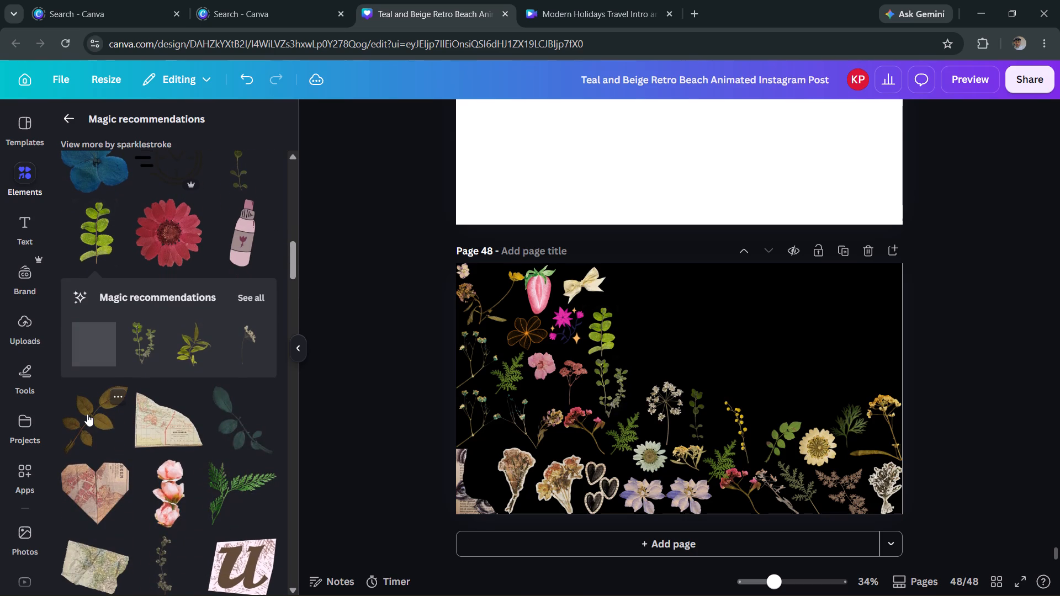
{"action": "left_click", "coordinate": [87, 414]}
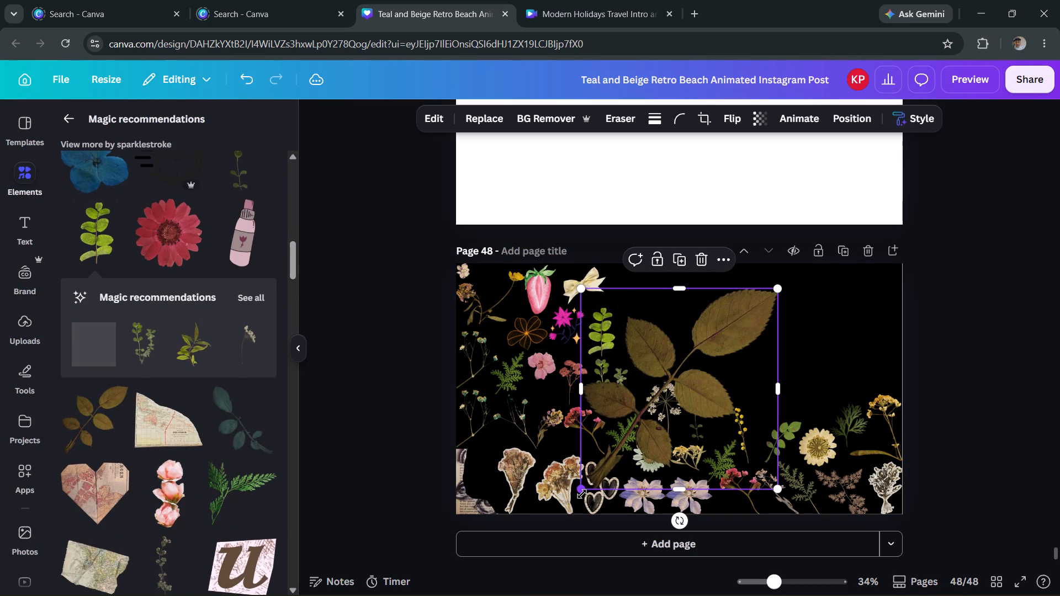
{"action": "left_click_drag", "start_coordinate": [582, 494], "coordinate": [720, 359]}
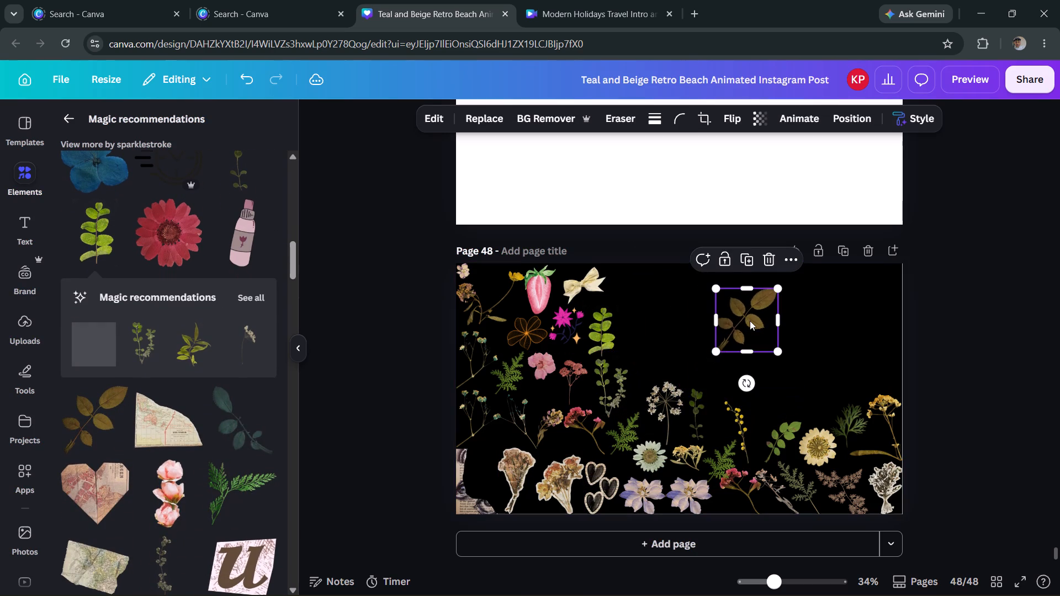
{"action": "left_click_drag", "start_coordinate": [752, 317], "coordinate": [792, 393]}
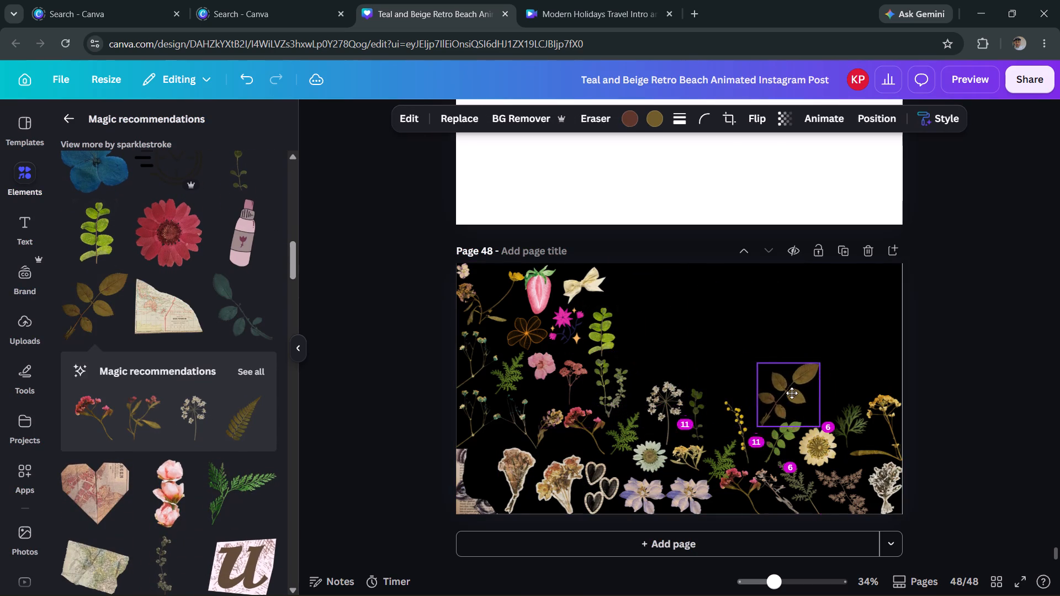
{"action": "left_click_drag", "start_coordinate": [792, 393], "coordinate": [788, 392]}
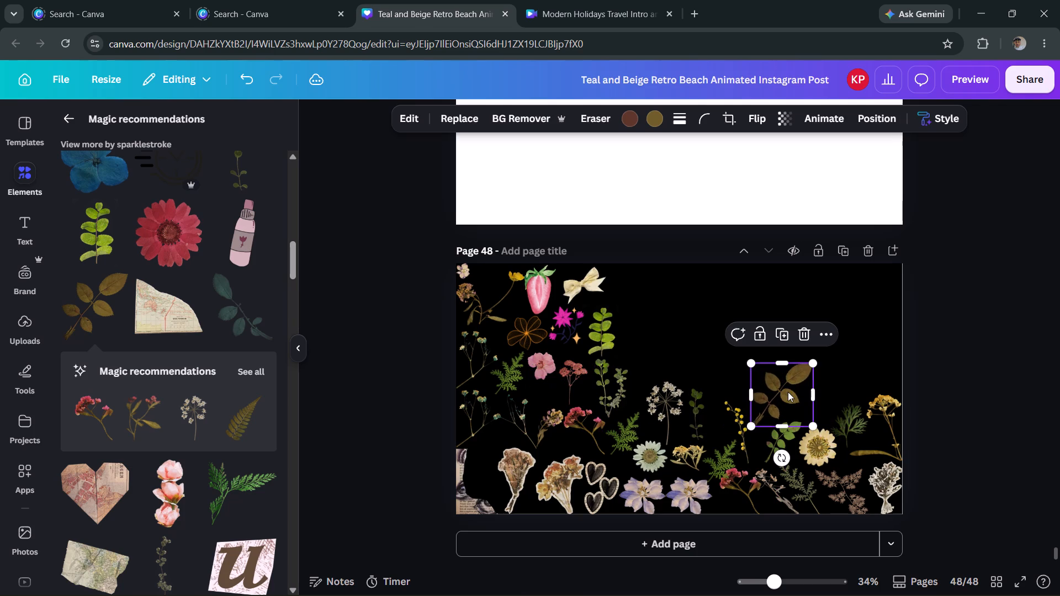
{"action": "left_click_drag", "start_coordinate": [816, 363], "coordinate": [808, 373]}
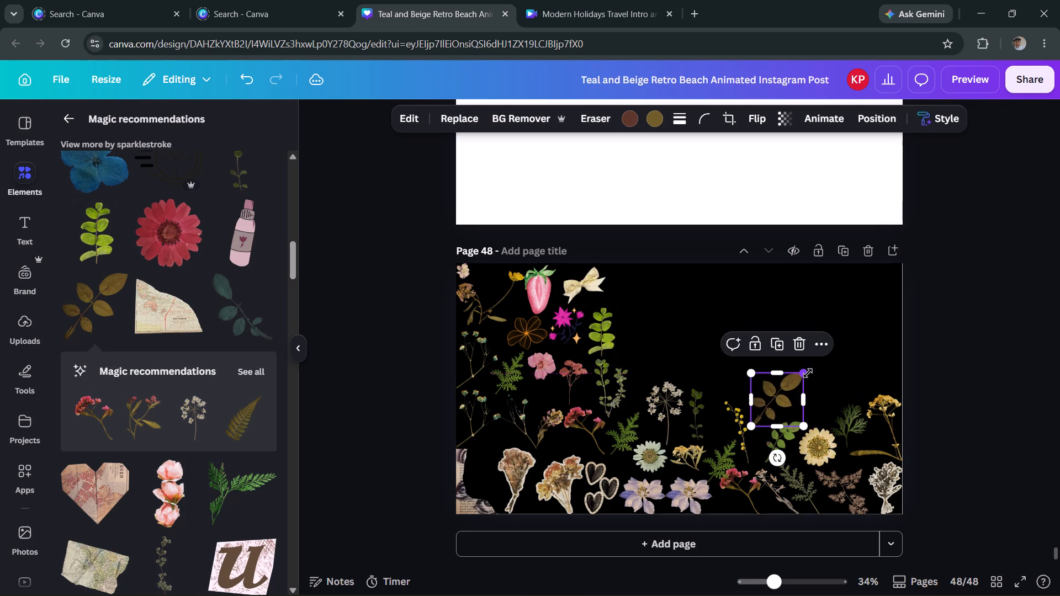
{"action": "left_click", "coordinate": [730, 308]}
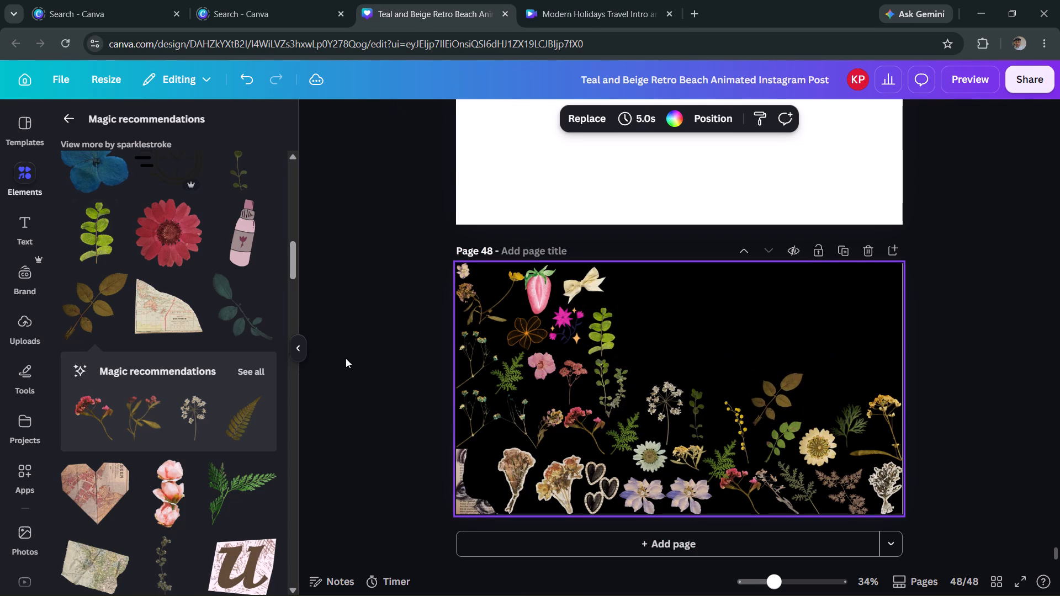
Add the recommended white umbel flower and place it at page 48's right edge, just above the yellow flower sprig.
{"action": "left_click", "coordinate": [195, 412]}
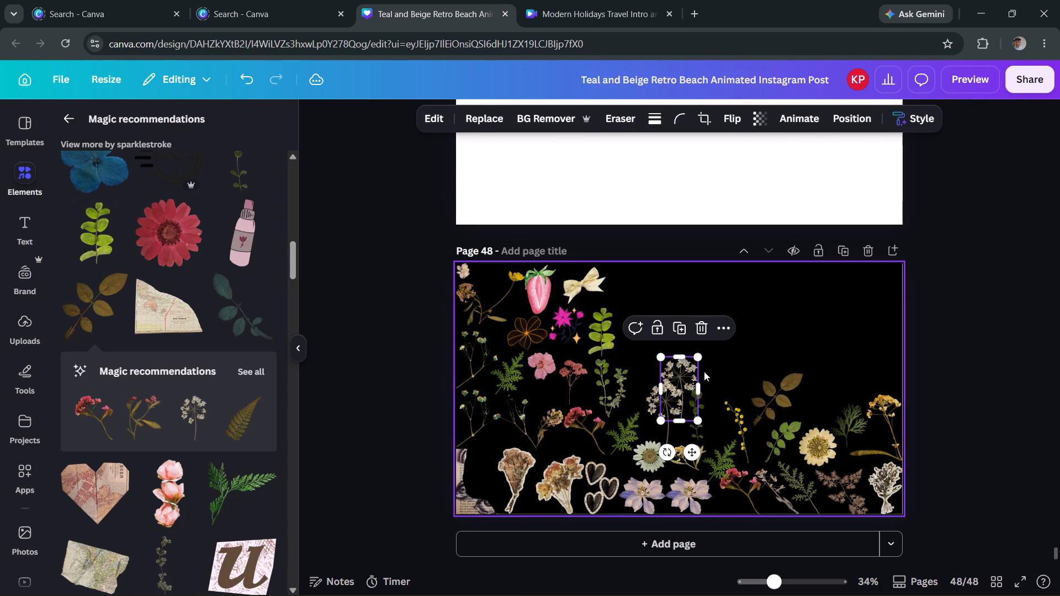
{"action": "left_click_drag", "start_coordinate": [674, 381], "coordinate": [878, 347]}
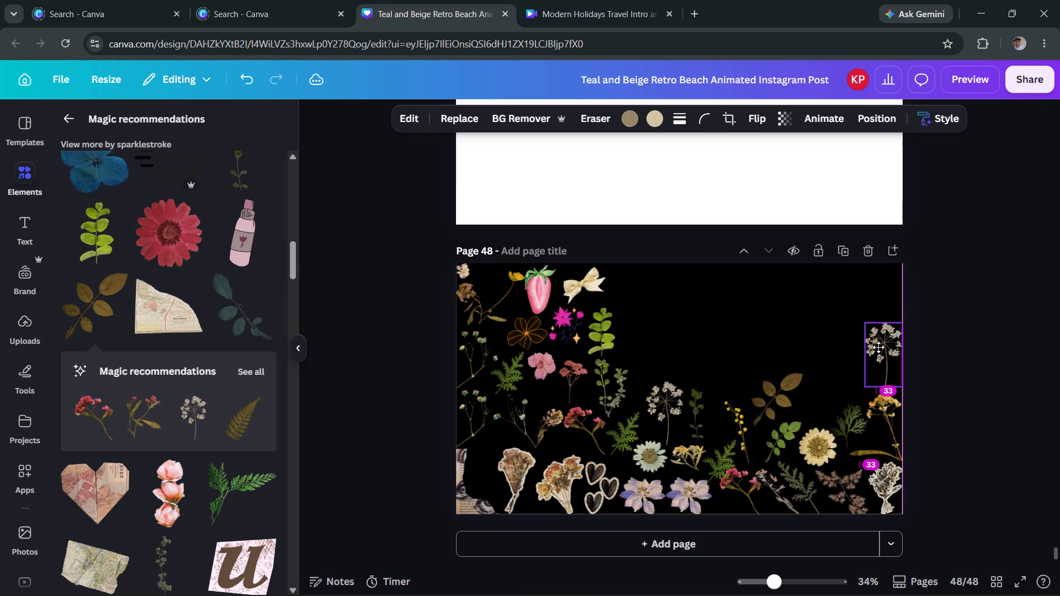
{"action": "left_click_drag", "start_coordinate": [878, 347], "coordinate": [875, 354]}
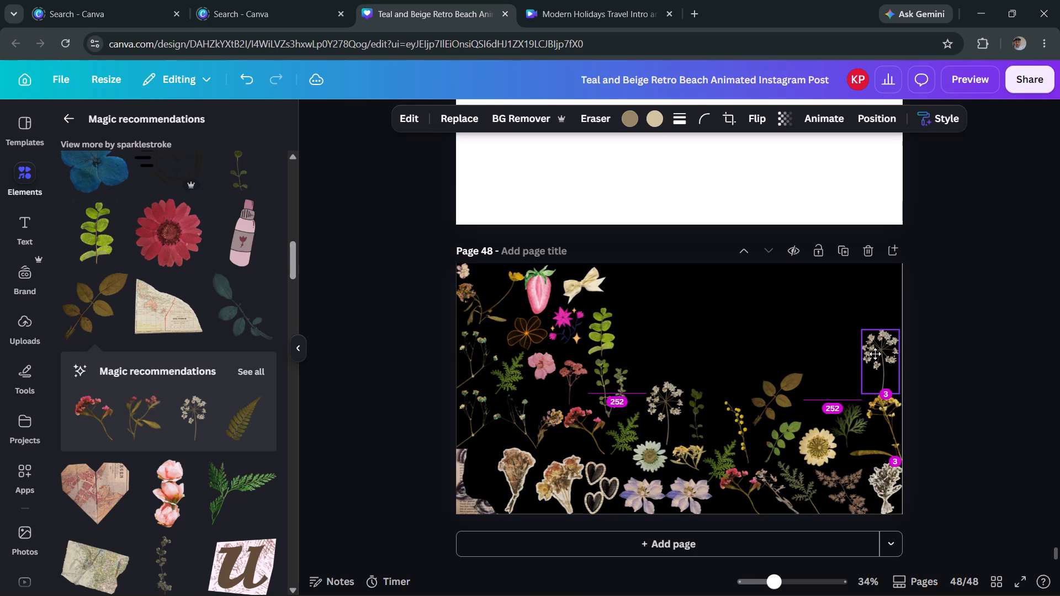
{"action": "left_click_drag", "start_coordinate": [875, 354], "coordinate": [877, 353]}
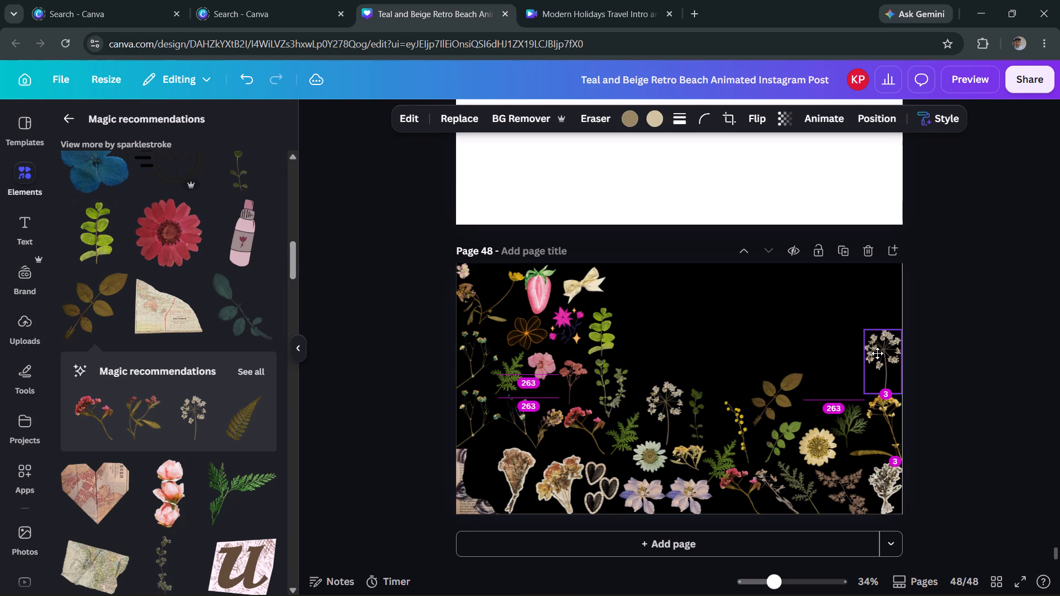
{"action": "left_click_drag", "start_coordinate": [877, 353], "coordinate": [878, 353]}
{"action": "left_click", "coordinate": [358, 315]}
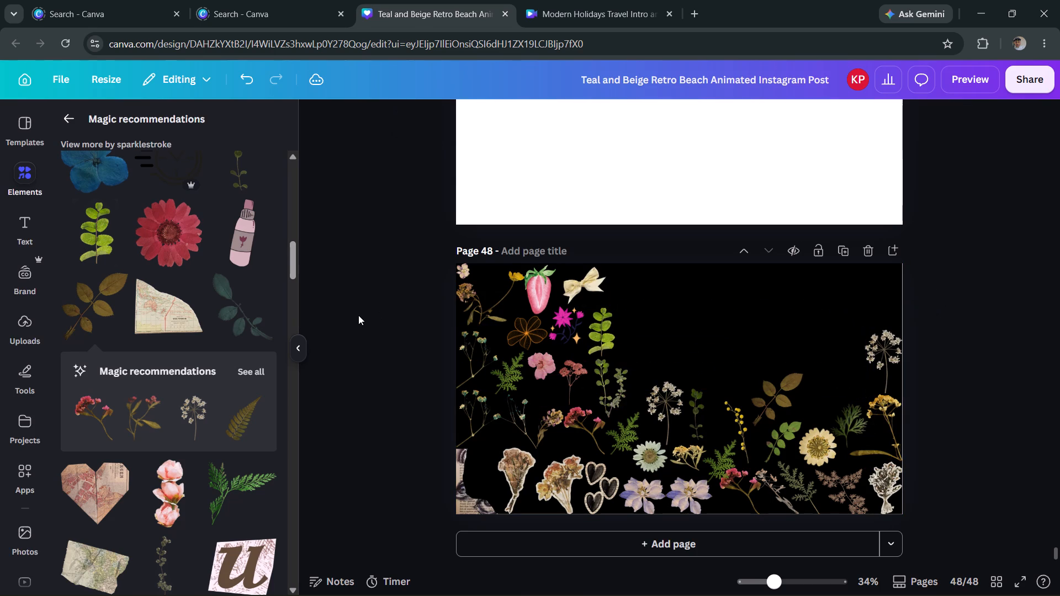
Add the letter "u" paper cut-out, shrink it to about 124 × 105 and place it beside the bow at page 48's top edge.
{"action": "scroll", "coordinate": [182, 452], "scroll_direction": "down", "scroll_amount": 3}
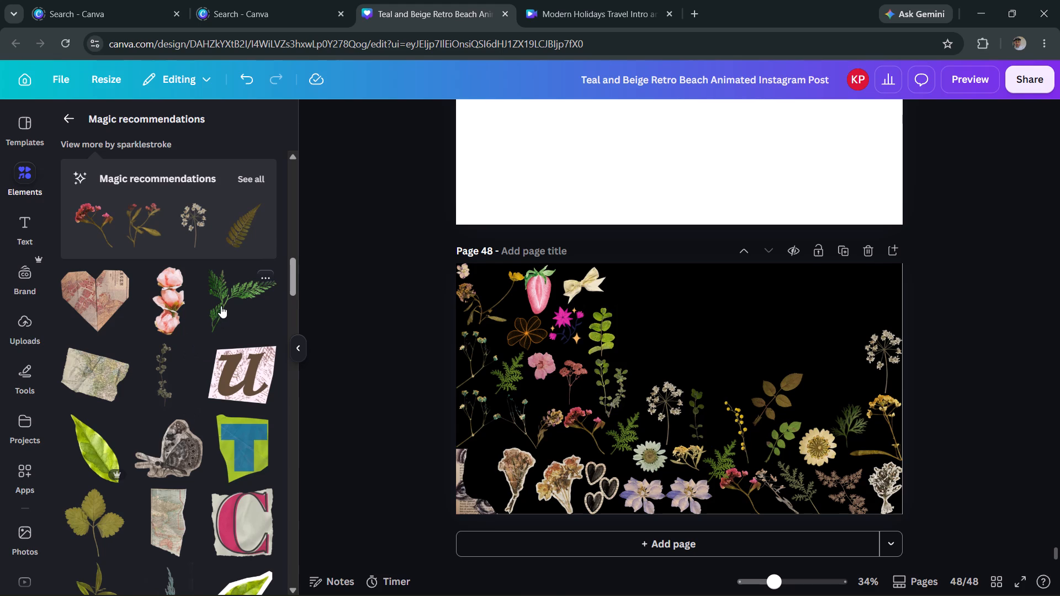
{"action": "left_click", "coordinate": [231, 379]}
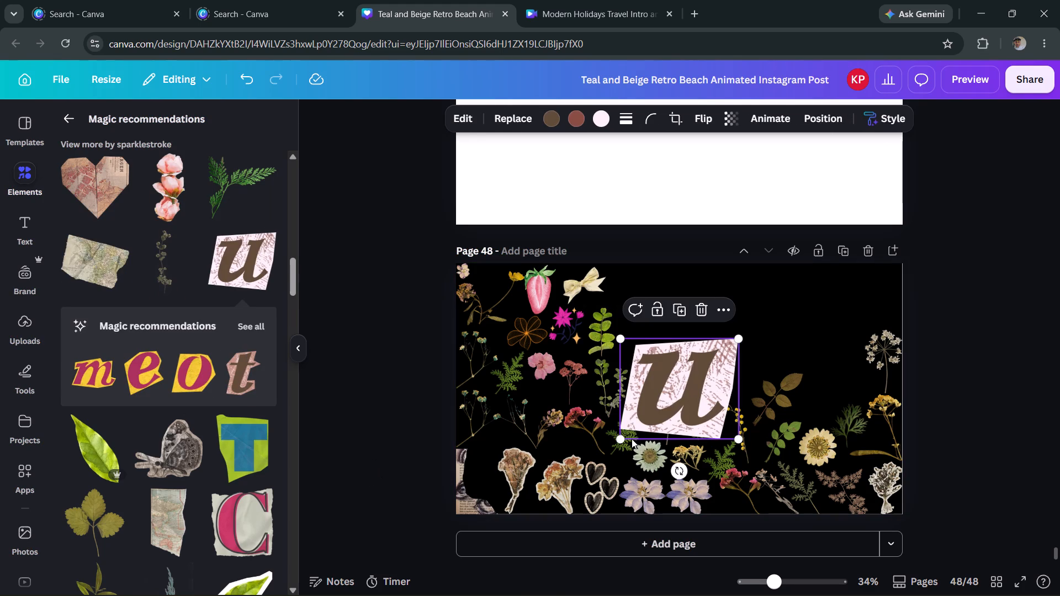
{"action": "left_click_drag", "start_coordinate": [621, 439], "coordinate": [712, 366]}
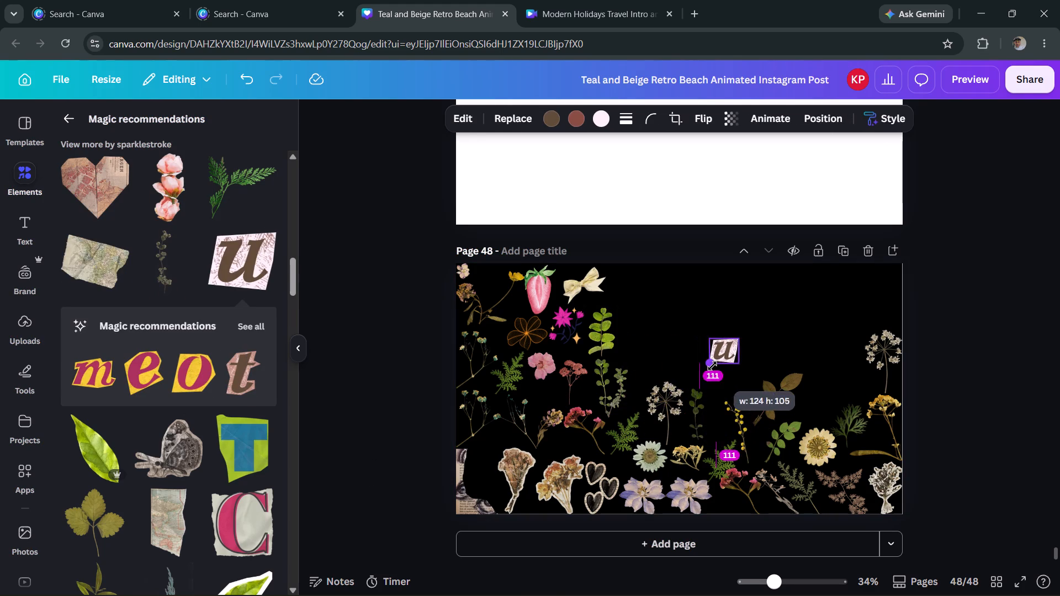
{"action": "left_click_drag", "start_coordinate": [728, 344], "coordinate": [624, 273]}
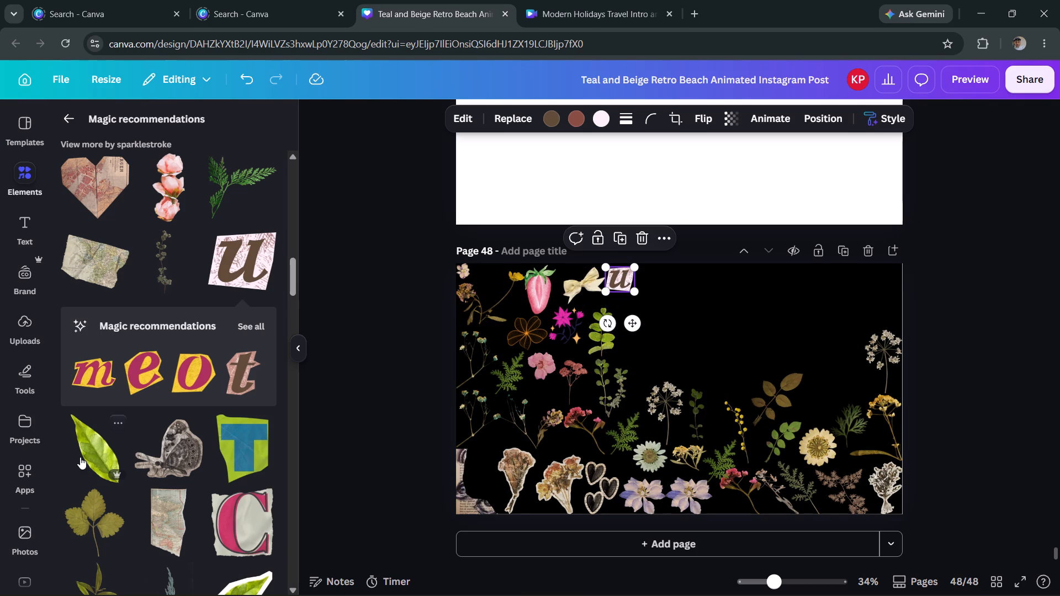
Add the grey butterfly cut-out, shrink it and place it above the yellow daisy, beside the olive-brown leaf sprig.
{"action": "left_click", "coordinate": [171, 454]}
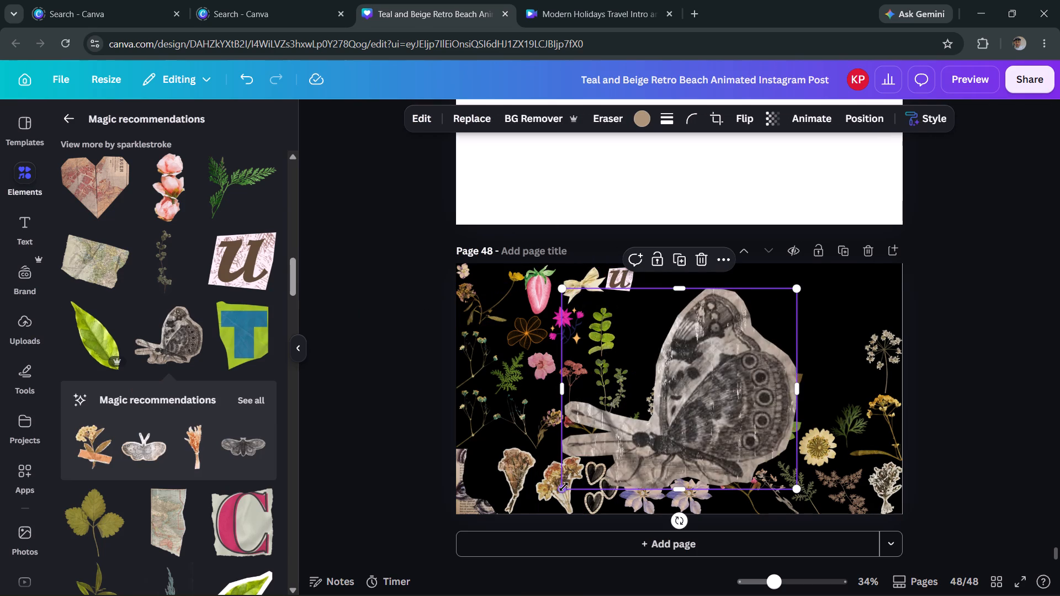
{"action": "left_click_drag", "start_coordinate": [564, 487], "coordinate": [756, 313]}
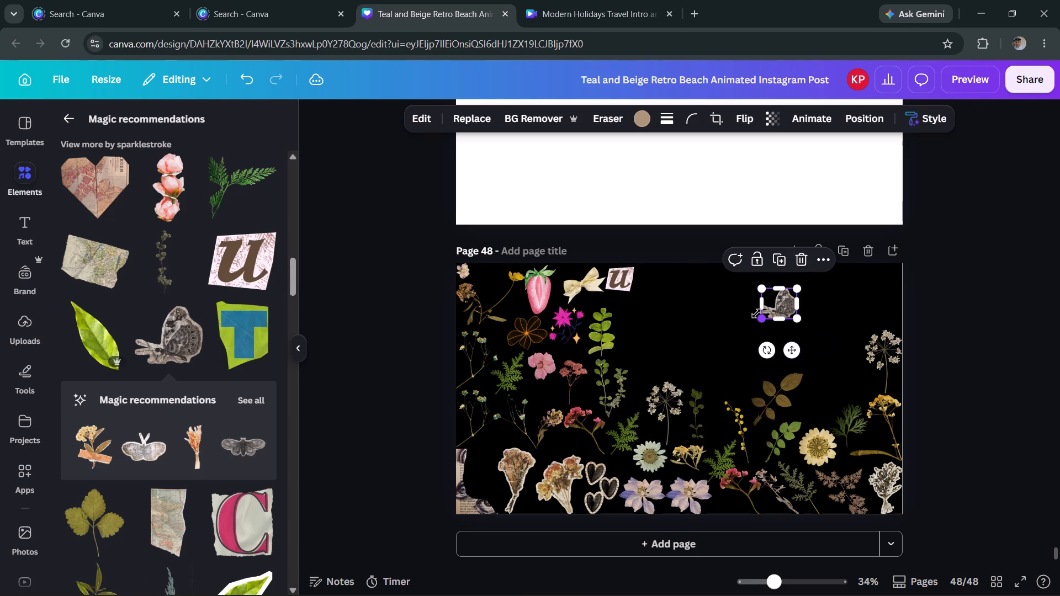
{"action": "left_click_drag", "start_coordinate": [775, 306], "coordinate": [863, 313]}
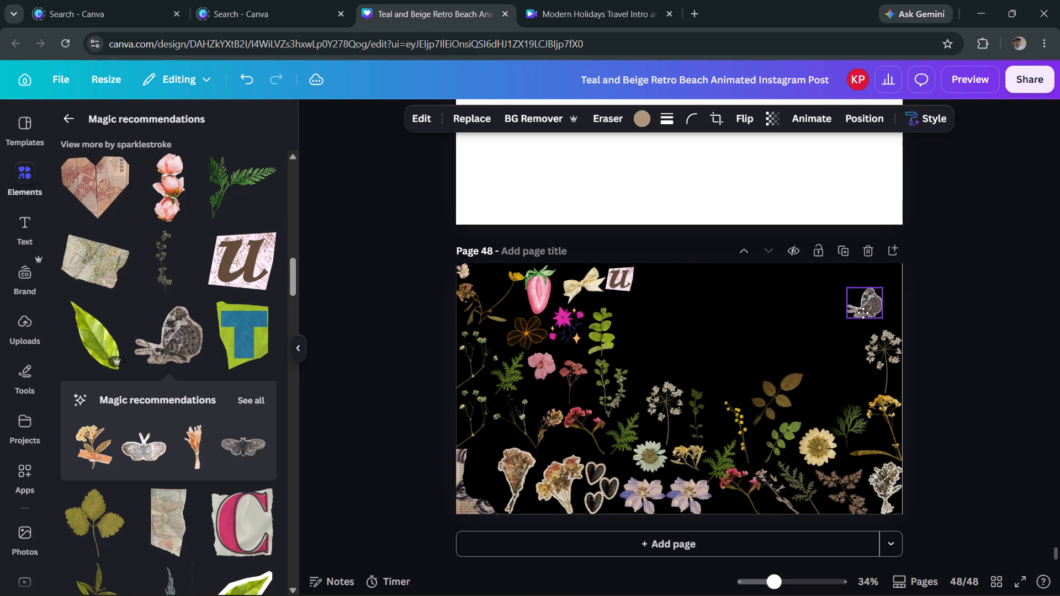
{"action": "left_click_drag", "start_coordinate": [863, 313], "coordinate": [814, 402]}
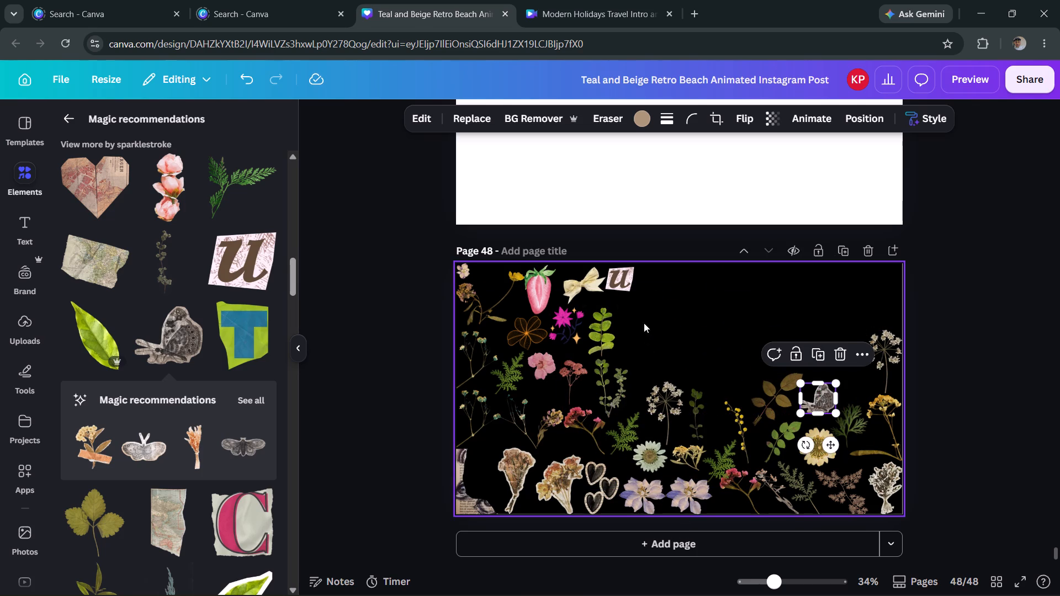
{"action": "left_click", "coordinate": [630, 348]}
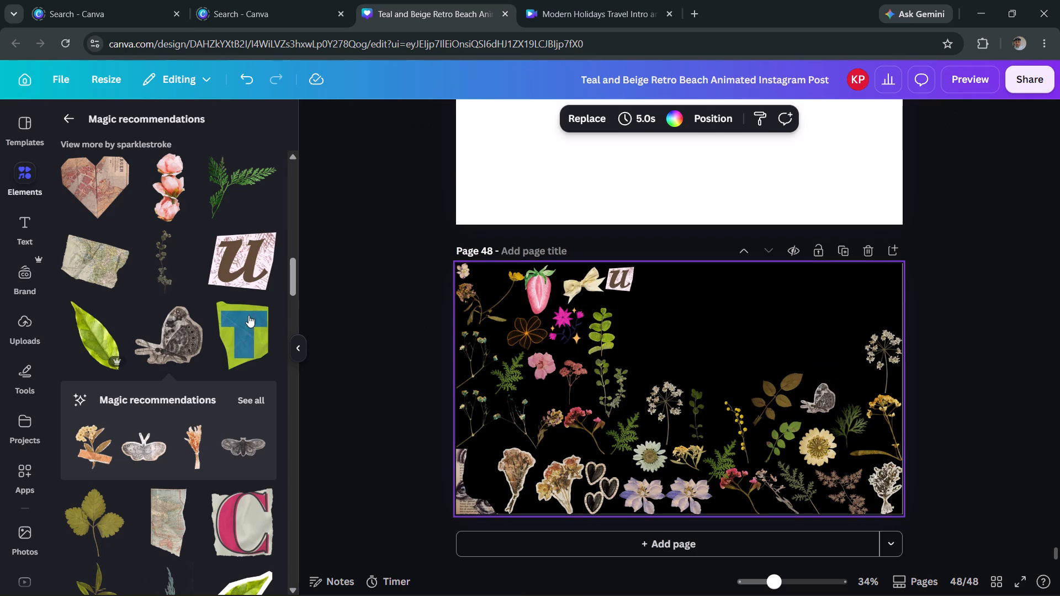
Add the blue vintage car cut-out, shrink it and place it beside the letter "u" cut-out at page 48's top edge.
{"action": "scroll", "coordinate": [142, 446], "scroll_direction": "down", "scroll_amount": 4}
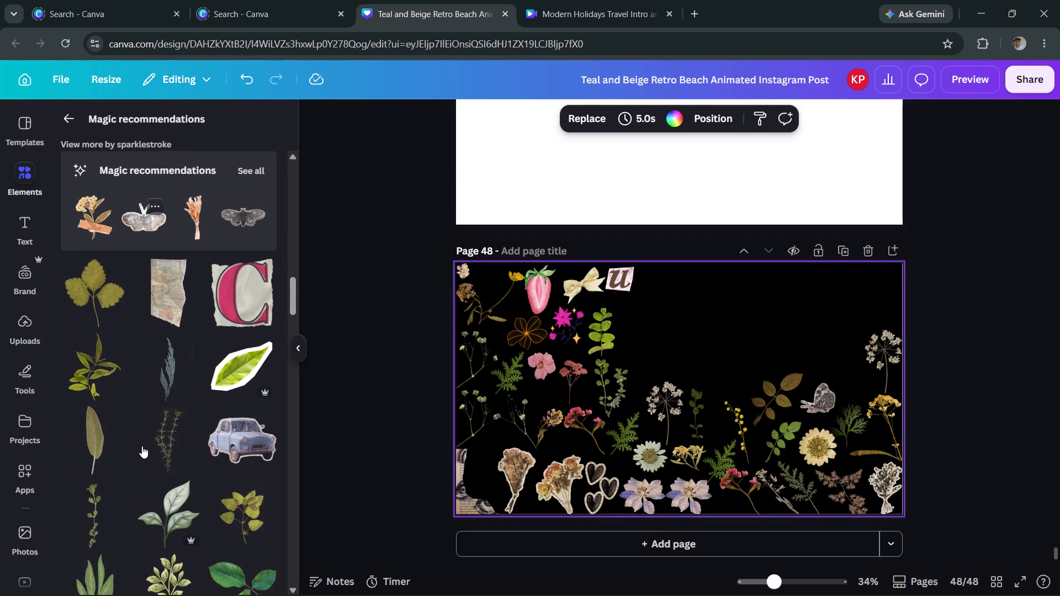
{"action": "left_click", "coordinate": [241, 429]}
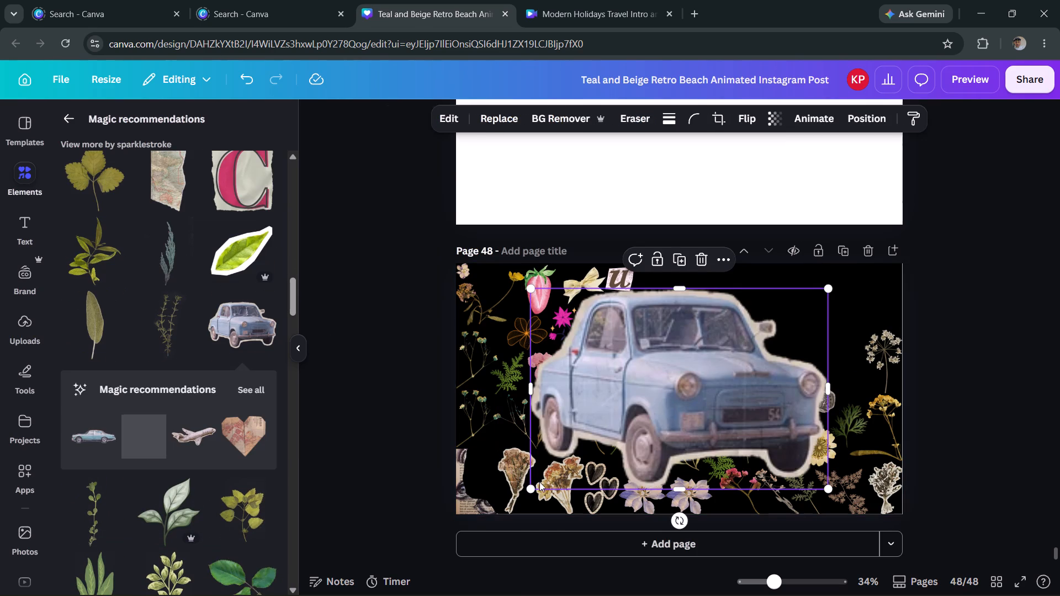
{"action": "left_click_drag", "start_coordinate": [534, 486], "coordinate": [770, 326]}
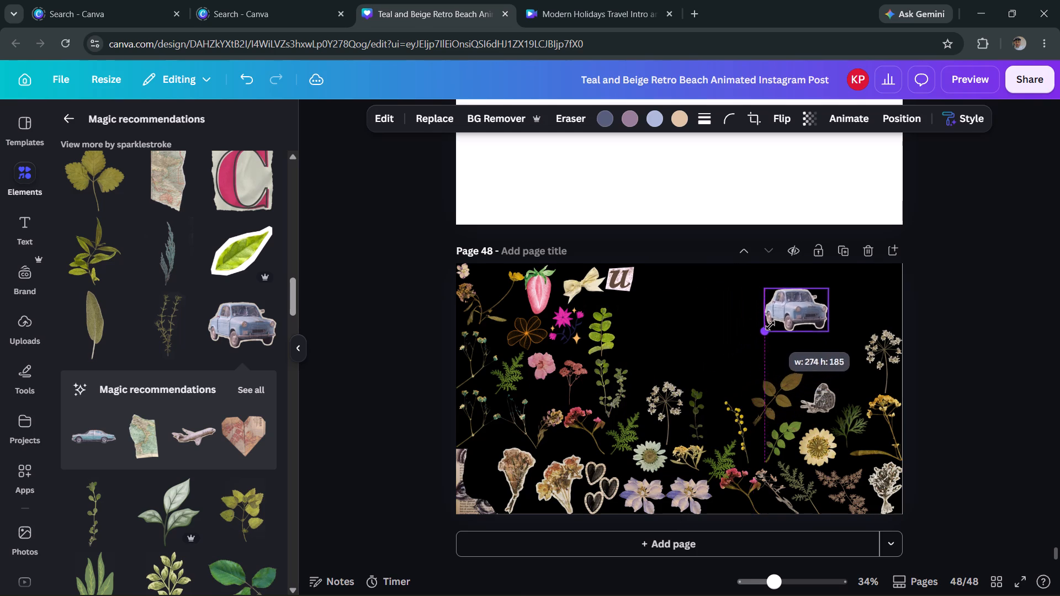
{"action": "left_click_drag", "start_coordinate": [770, 326], "coordinate": [775, 323]}
{"action": "left_click_drag", "start_coordinate": [802, 303], "coordinate": [657, 278]}
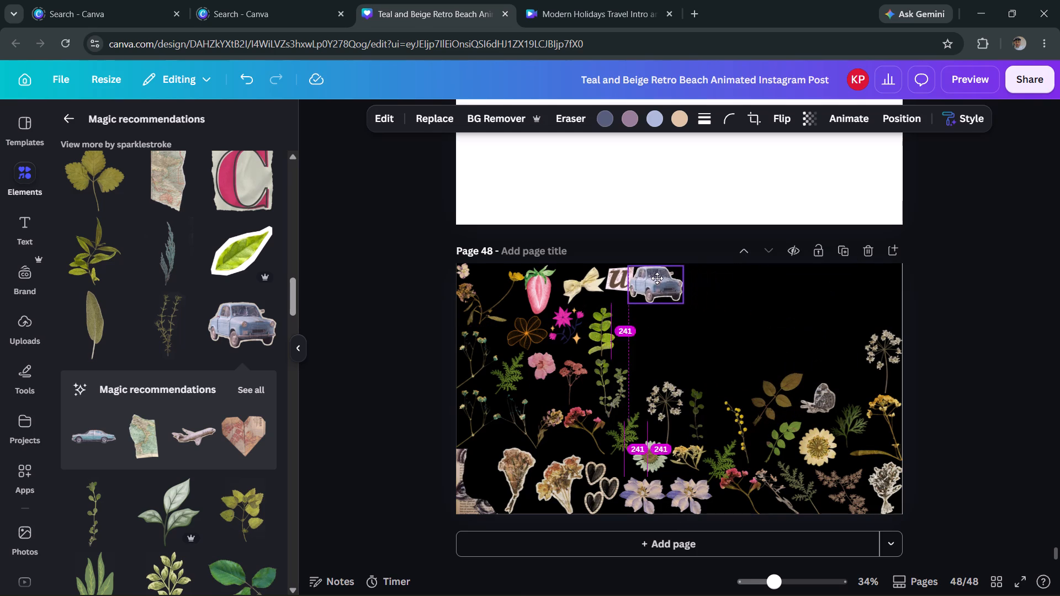
{"action": "left_click_drag", "start_coordinate": [657, 278], "coordinate": [665, 278]}
{"action": "left_click", "coordinate": [333, 295]}
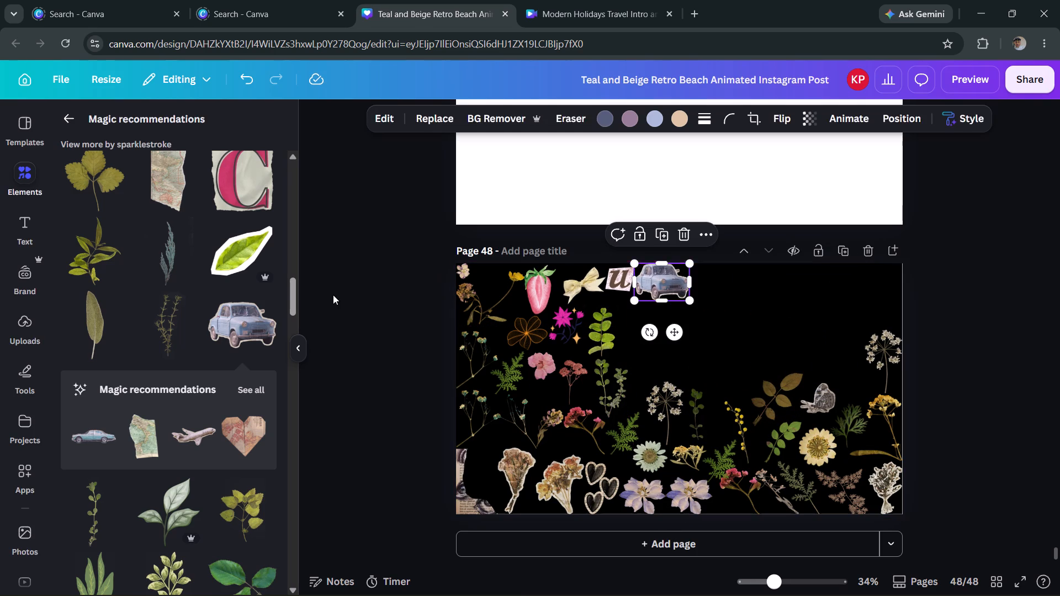
Add the thin green stem sprig, shrink it and place it below the letter "u", beside the round-leaved green sprig.
{"action": "scroll", "coordinate": [158, 411], "scroll_direction": "down", "scroll_amount": 2}
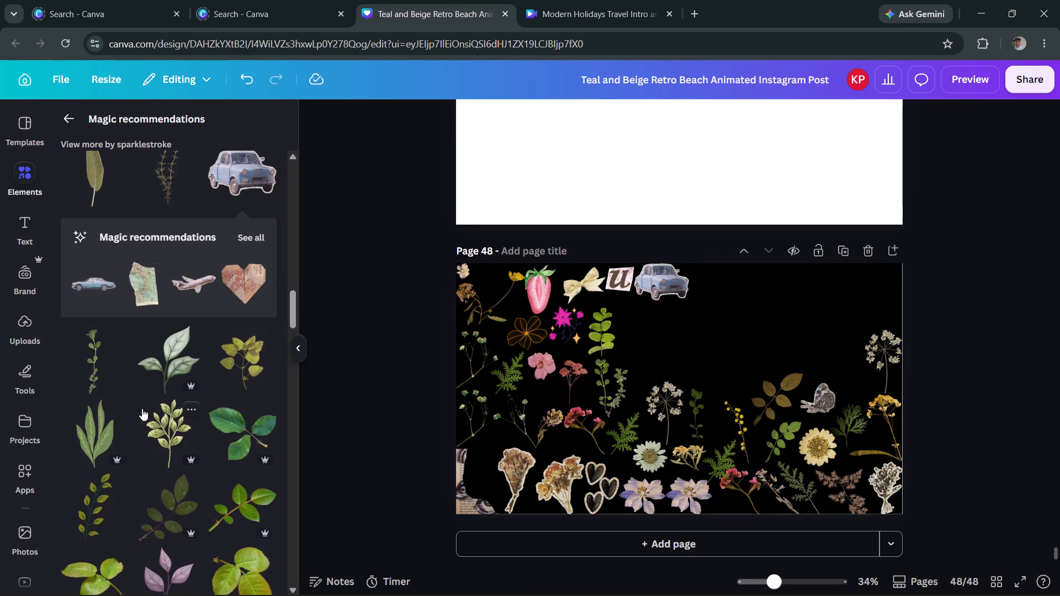
{"action": "left_click", "coordinate": [88, 358]}
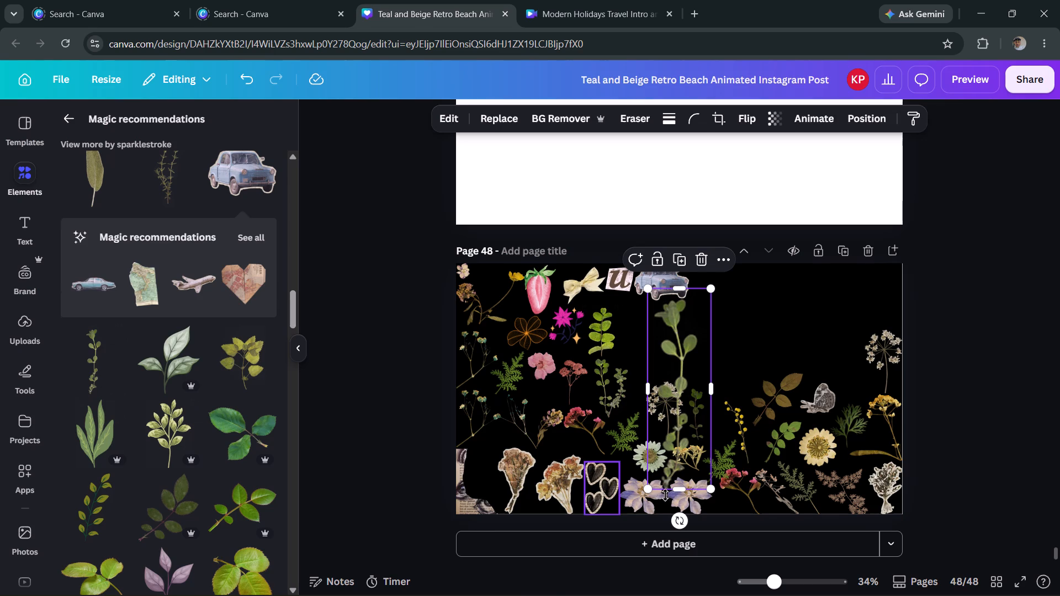
{"action": "left_click_drag", "start_coordinate": [647, 489], "coordinate": [678, 331]}
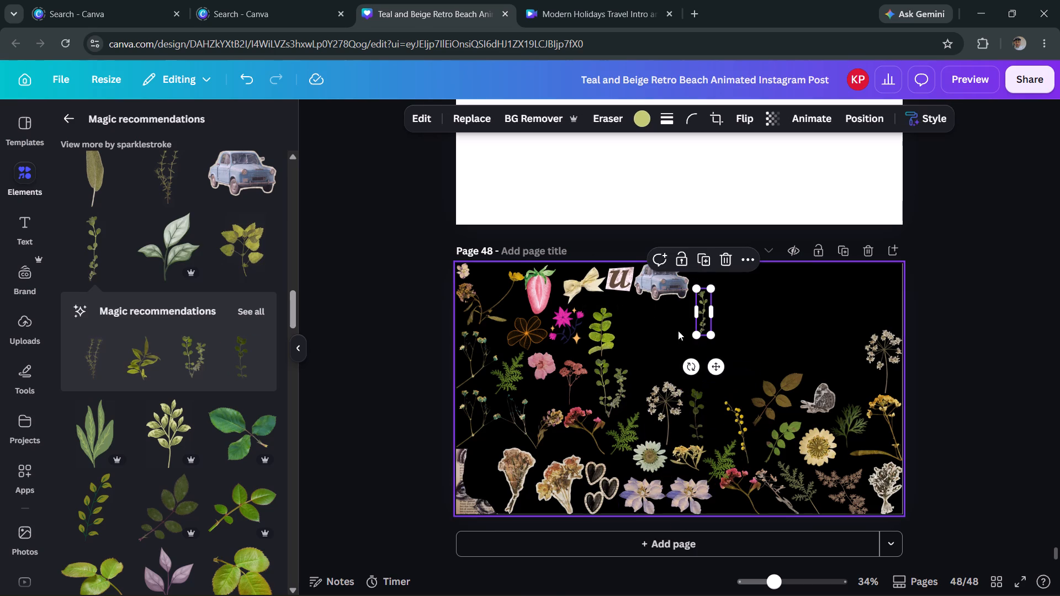
{"action": "left_click", "coordinate": [703, 321]}
{"action": "left_click_drag", "start_coordinate": [703, 321], "coordinate": [698, 317]}
{"action": "left_click_drag", "start_coordinate": [698, 317], "coordinate": [622, 330]}
{"action": "left_click", "coordinate": [287, 336]}
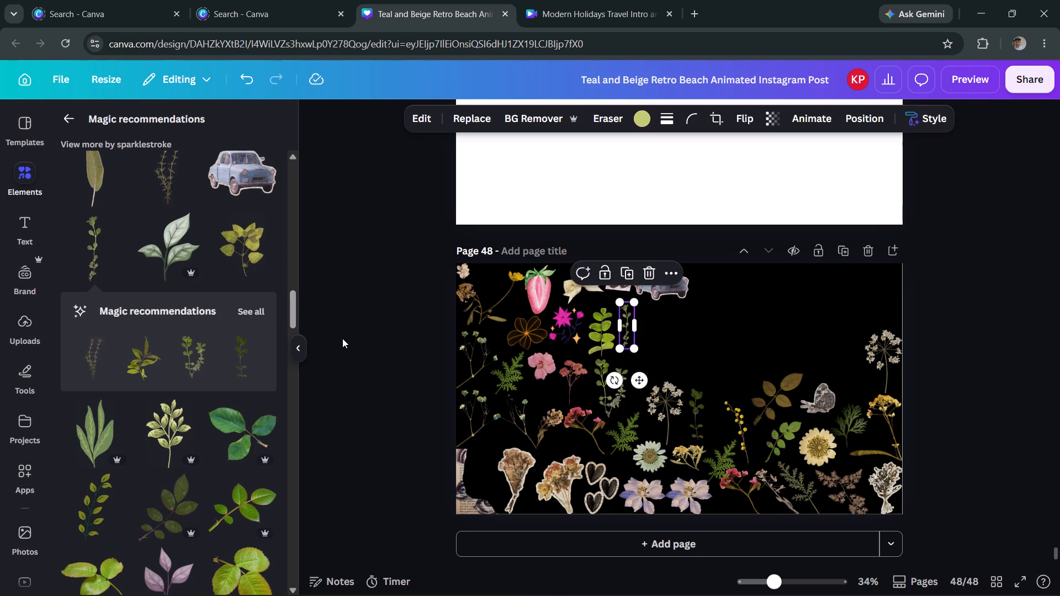
{"action": "left_click", "coordinate": [342, 338]}
Add the light green broad-leaved sprig, shrink it and place it below the blue car, beside the thin stem sprig.
{"action": "left_click", "coordinate": [169, 431]}
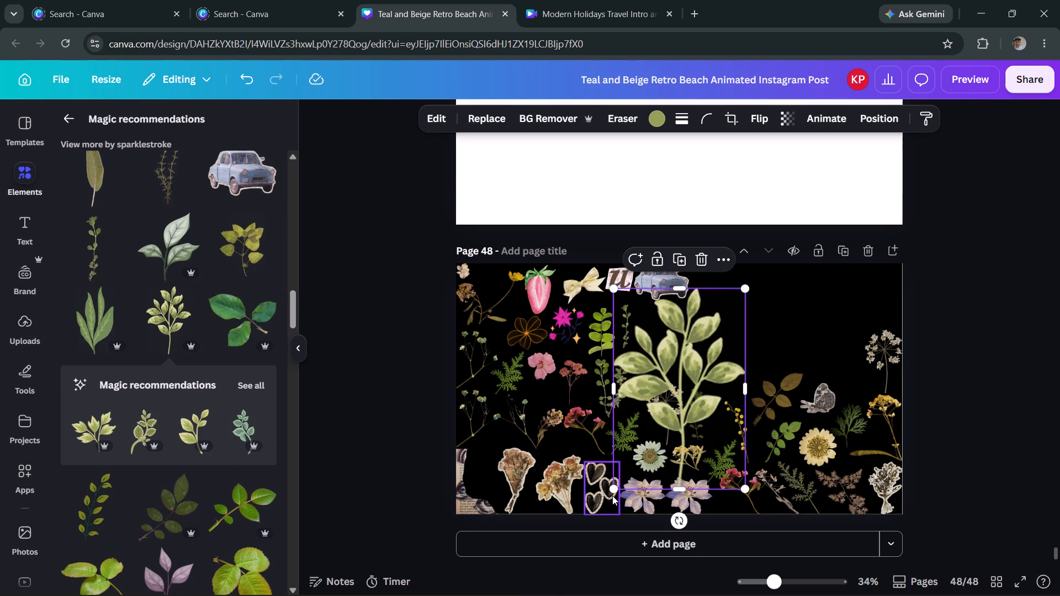
{"action": "left_click_drag", "start_coordinate": [615, 486], "coordinate": [717, 360]}
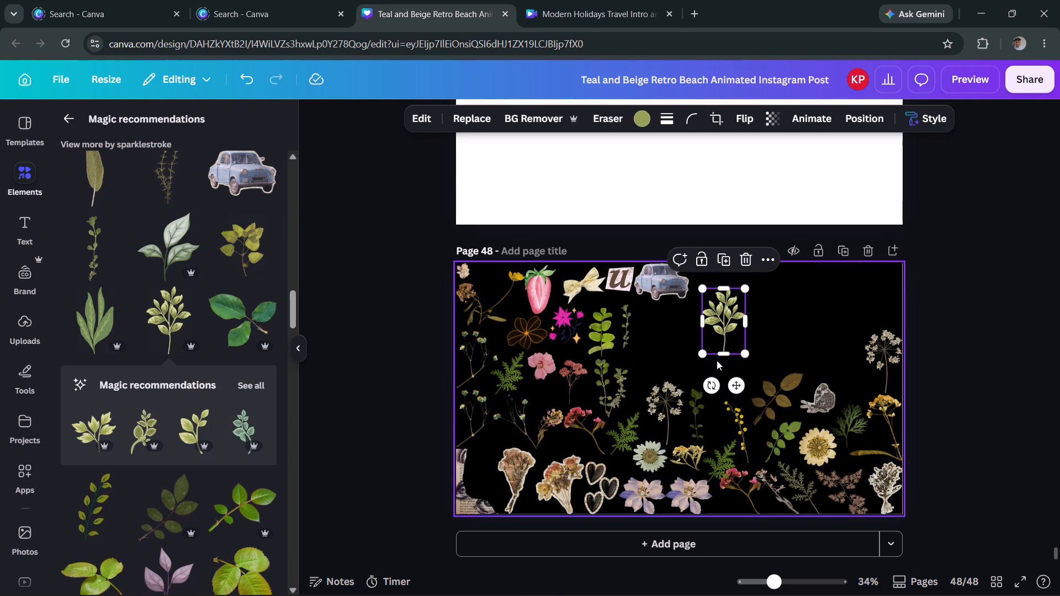
{"action": "left_click_drag", "start_coordinate": [702, 355], "coordinate": [712, 331]}
{"action": "left_click_drag", "start_coordinate": [729, 310], "coordinate": [655, 325]}
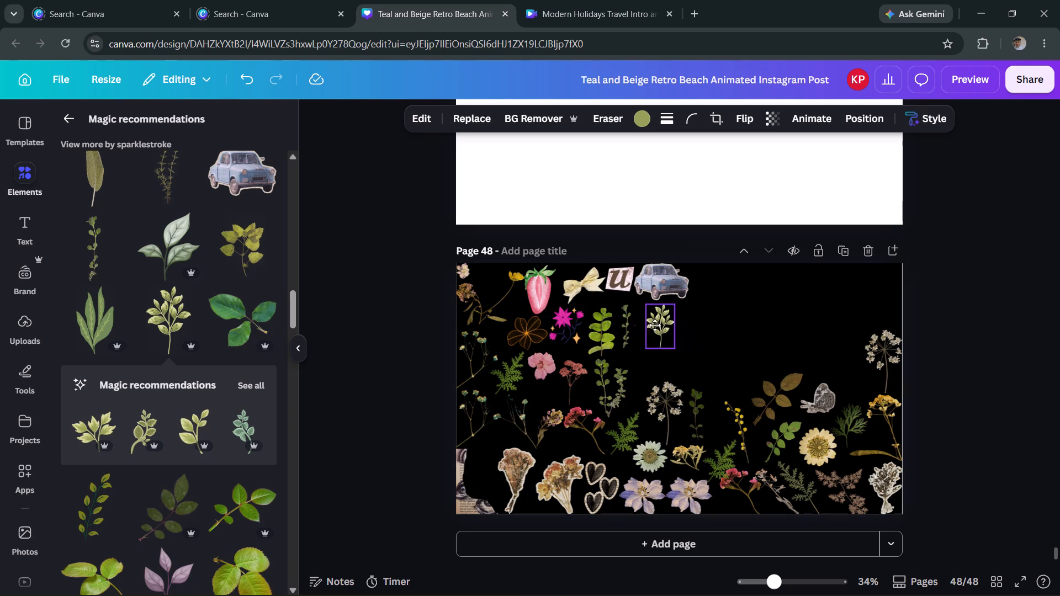
{"action": "left_click_drag", "start_coordinate": [655, 325], "coordinate": [649, 324]}
{"action": "left_click", "coordinate": [356, 307]}
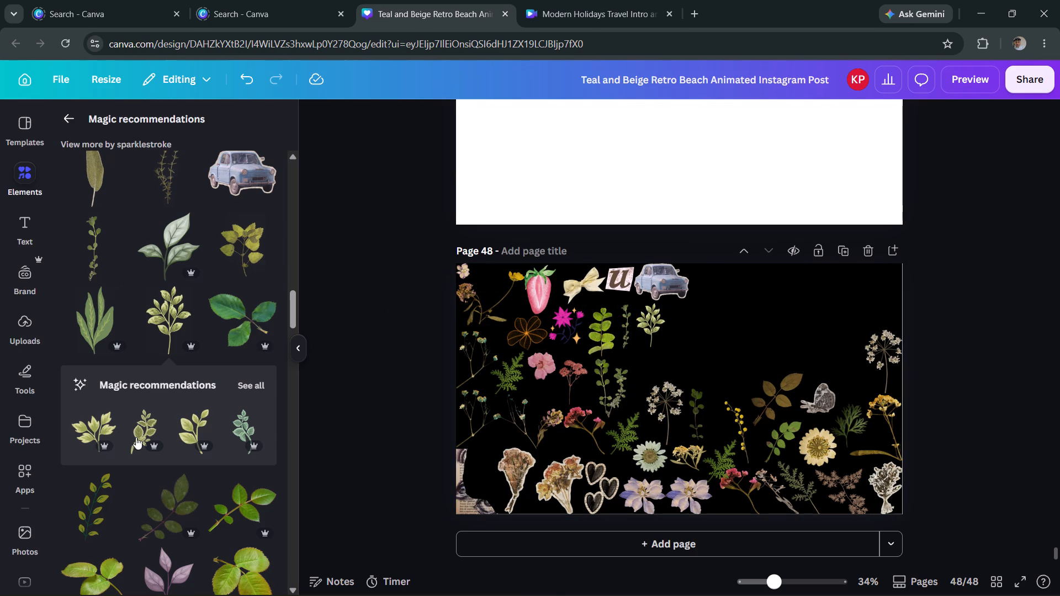
Add the teal-green multi-stem sprig, shrink it and place it just above the white umbel flower near page 48's middle.
{"action": "scroll", "coordinate": [152, 438], "scroll_direction": "down", "scroll_amount": 3}
{"action": "left_click", "coordinate": [169, 484]}
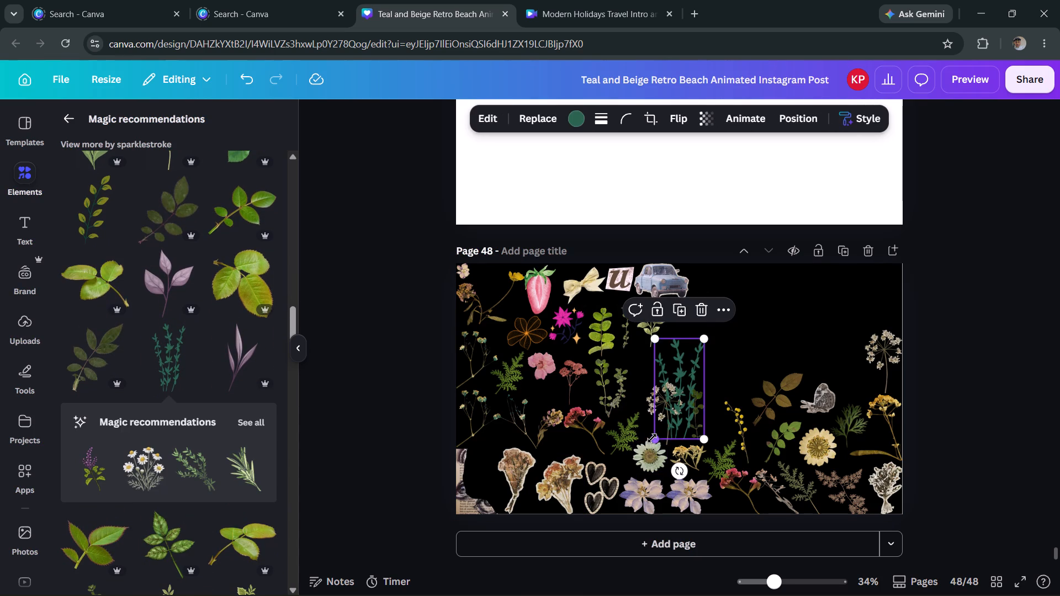
{"action": "left_click_drag", "start_coordinate": [652, 438], "coordinate": [695, 390]}
{"action": "left_click_drag", "start_coordinate": [691, 353], "coordinate": [667, 349]}
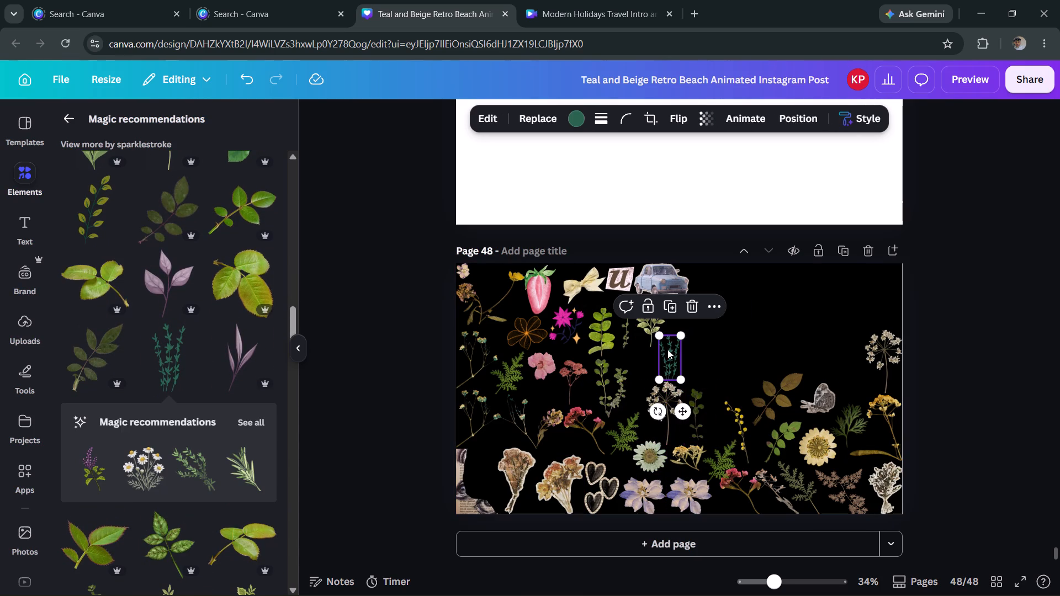
{"action": "left_click", "coordinate": [374, 352]}
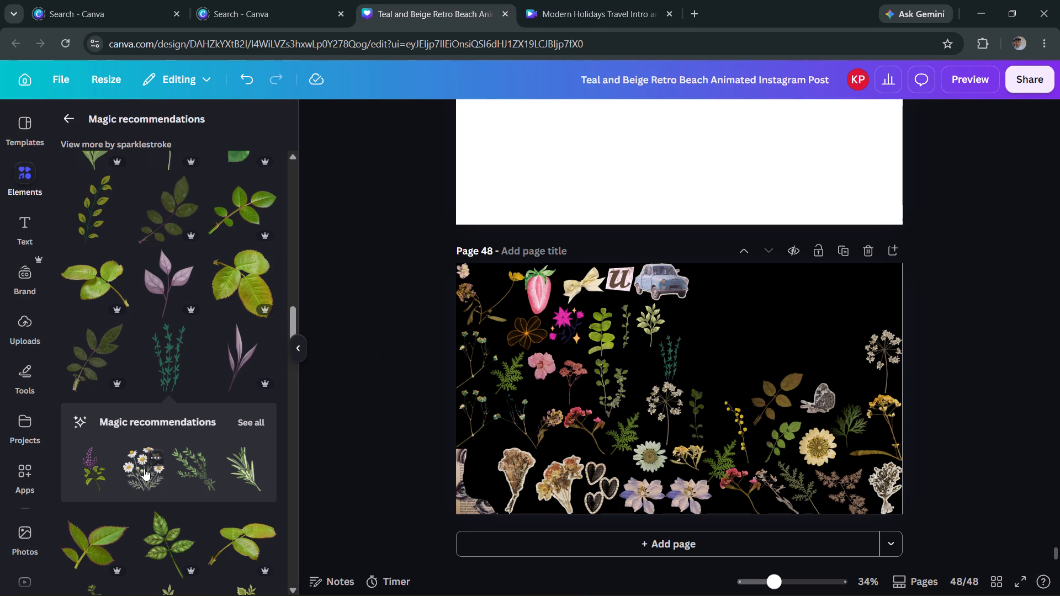
Add the recommended white daisy bunch, shrink it and place it beside the teal-green multi-stem sprig.
{"action": "left_click", "coordinate": [141, 473]}
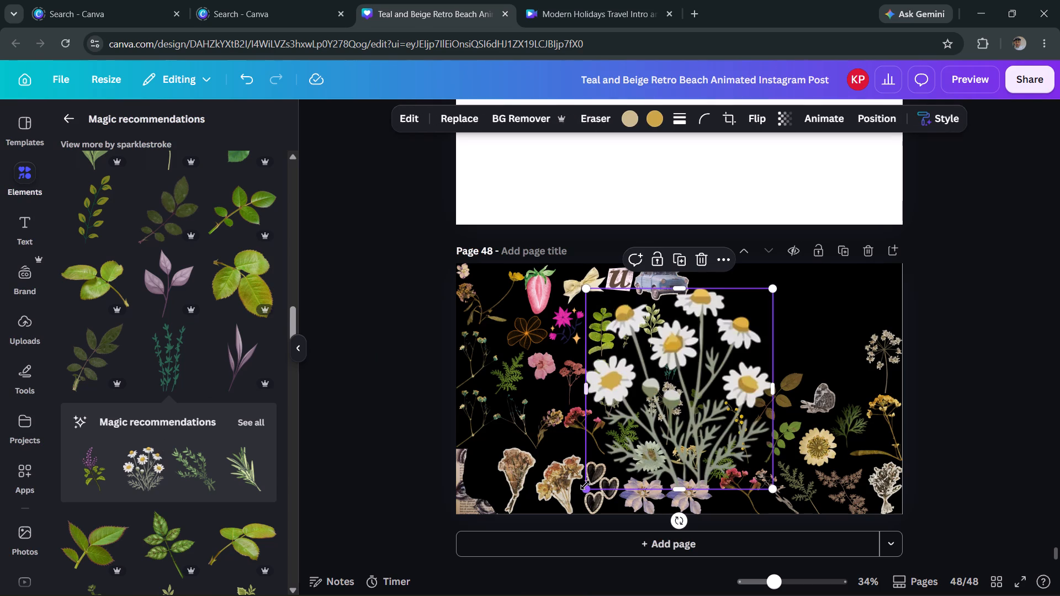
{"action": "left_click_drag", "start_coordinate": [585, 485], "coordinate": [722, 348]}
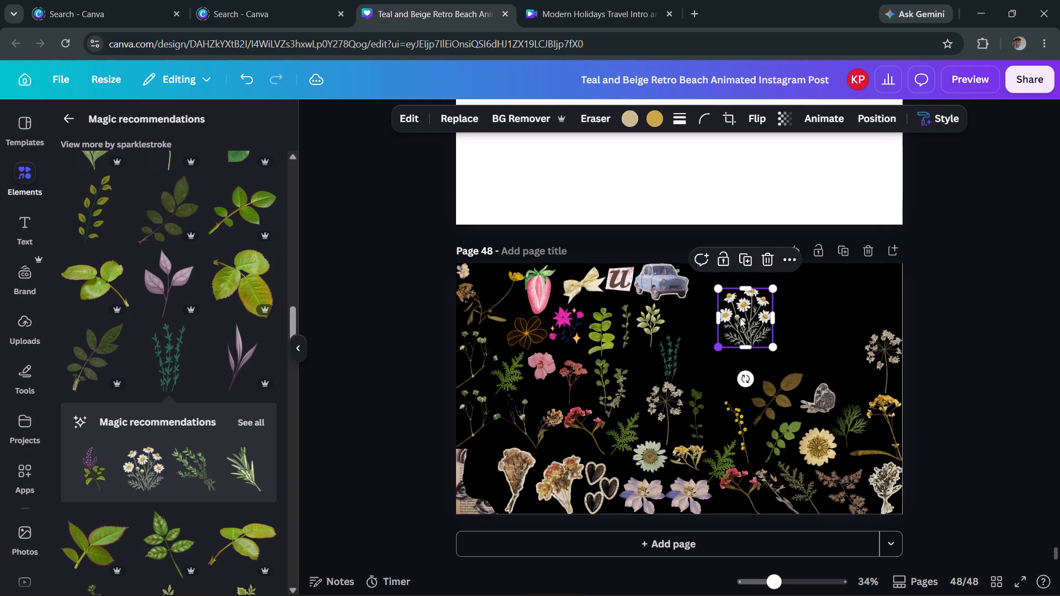
{"action": "left_click_drag", "start_coordinate": [740, 318], "coordinate": [705, 356]}
{"action": "left_click", "coordinate": [330, 348]}
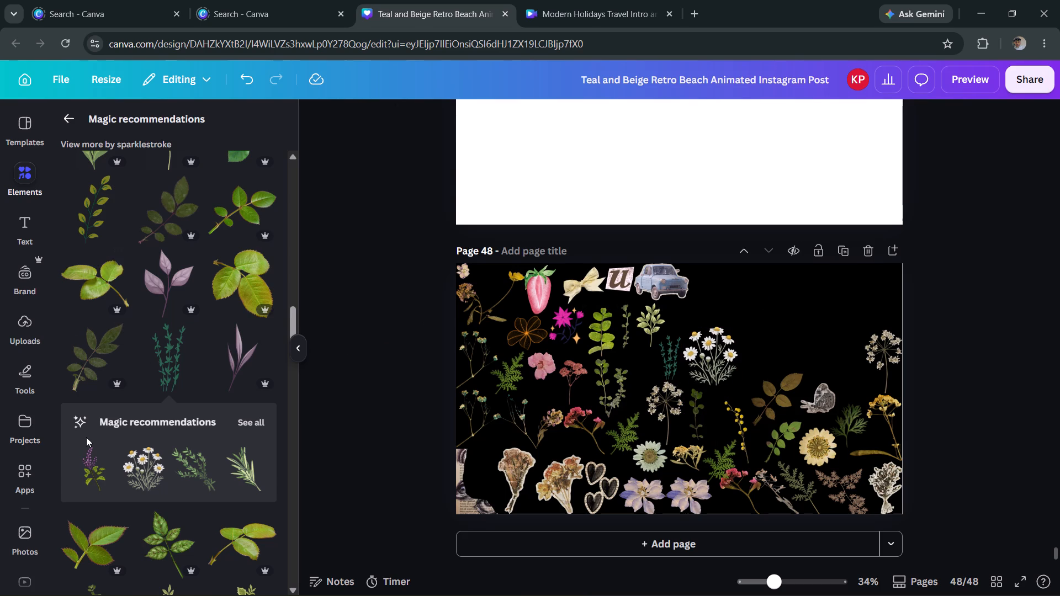
Add the recommended purple flower sprig, shrink it and place it above the grey butterfly, beside the right-edge white umbel flower.
{"action": "scroll", "coordinate": [86, 437], "scroll_direction": "down", "scroll_amount": 2}
{"action": "left_click", "coordinate": [96, 341]}
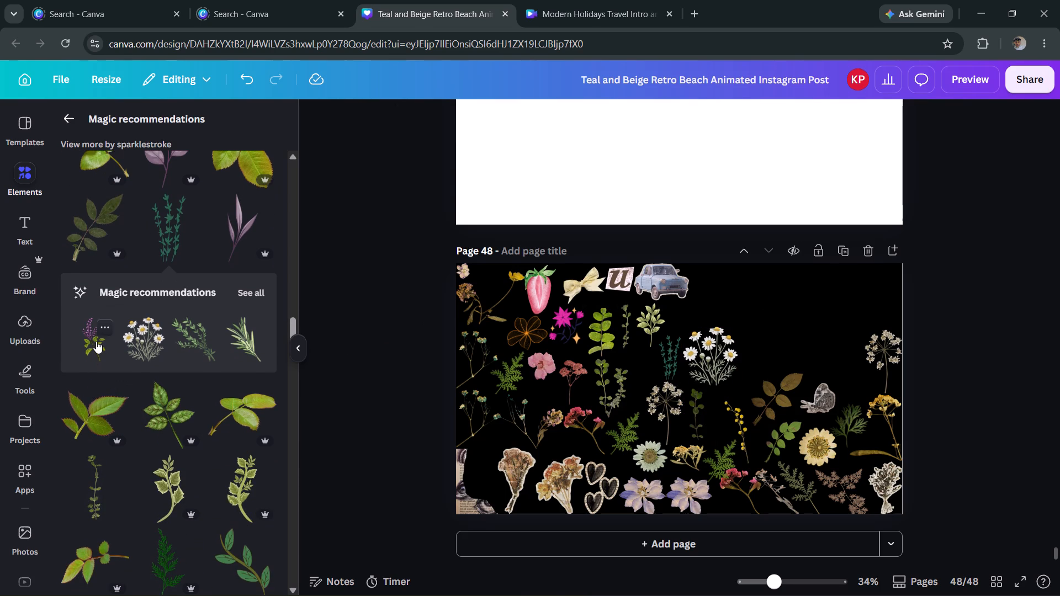
{"action": "left_click_drag", "start_coordinate": [661, 386], "coordinate": [823, 312]}
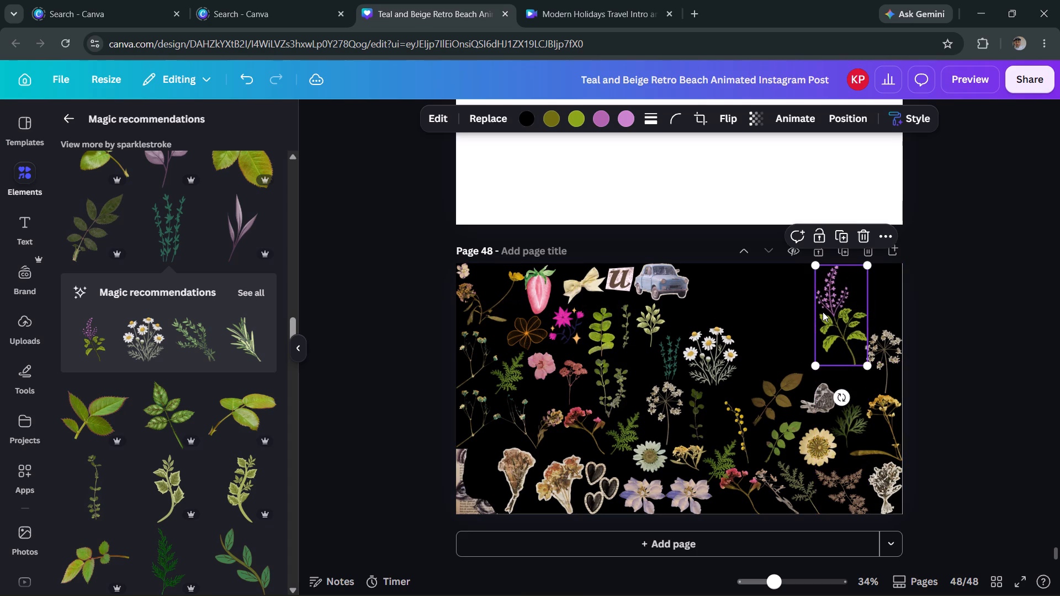
{"action": "left_click_drag", "start_coordinate": [823, 320], "coordinate": [821, 330]}
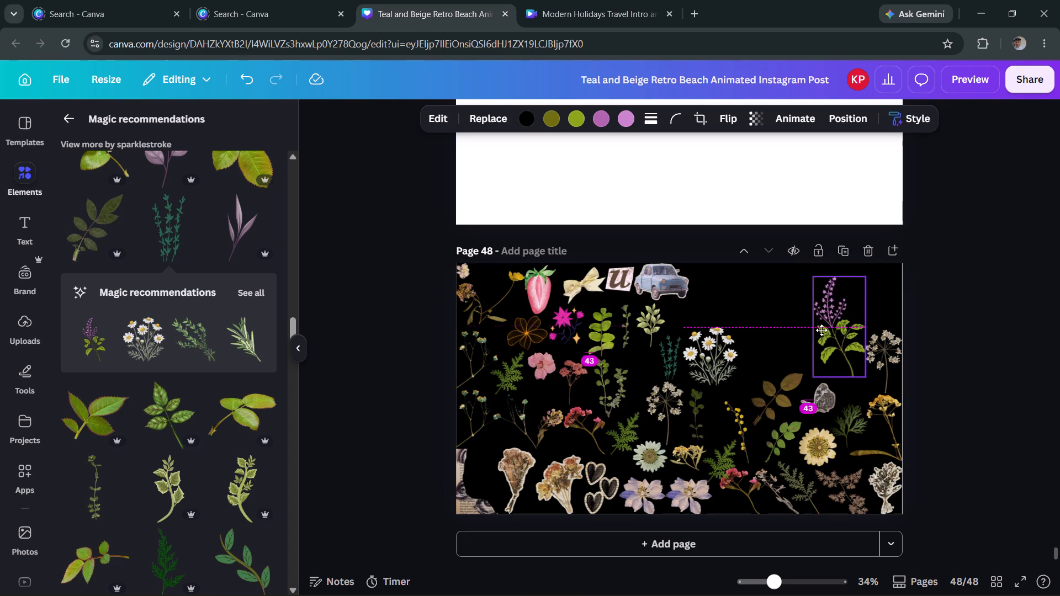
{"action": "left_click_drag", "start_coordinate": [821, 330], "coordinate": [824, 329]}
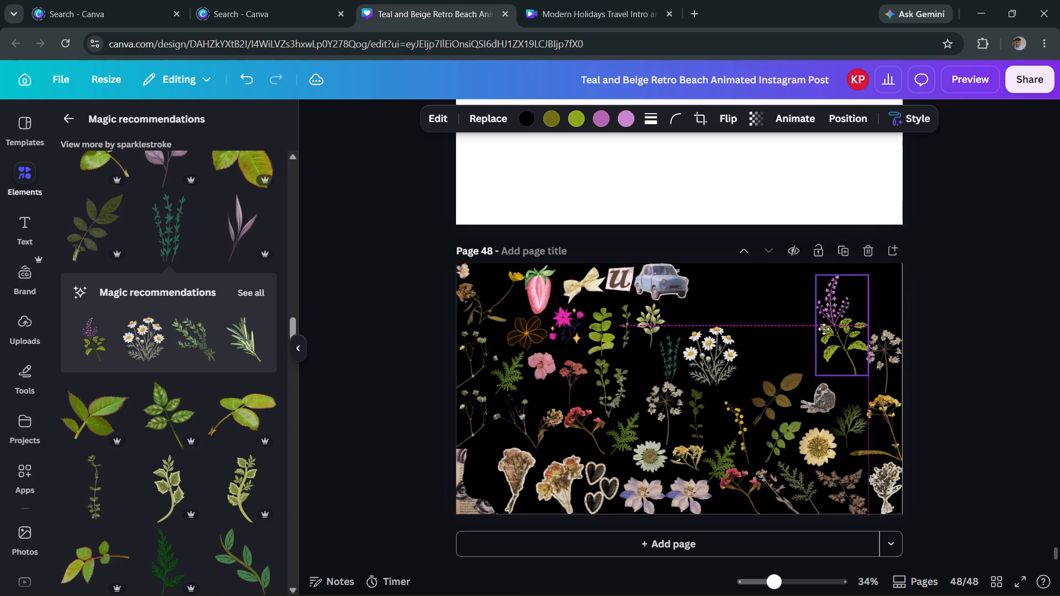
{"action": "left_click_drag", "start_coordinate": [824, 329], "coordinate": [824, 327]}
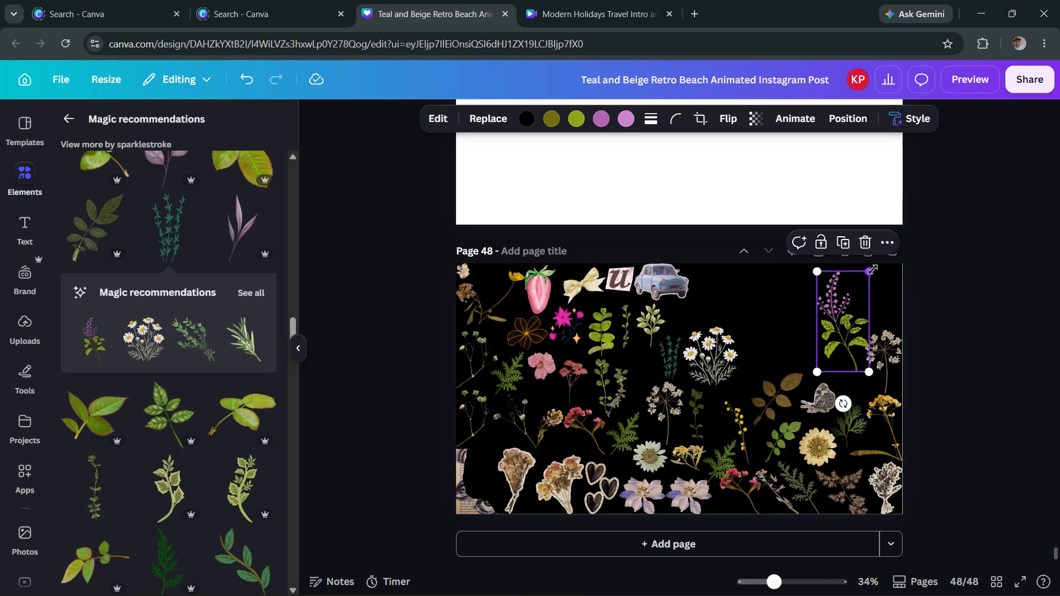
{"action": "left_click_drag", "start_coordinate": [873, 268], "coordinate": [848, 299]}
{"action": "left_click_drag", "start_coordinate": [836, 334], "coordinate": [850, 354]}
{"action": "left_click", "coordinate": [394, 380]}
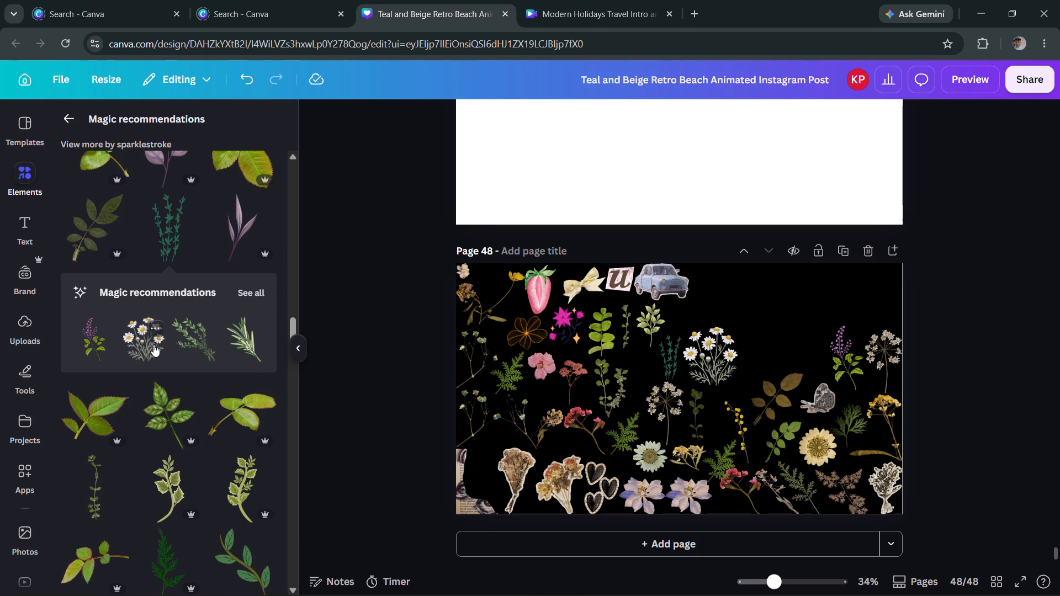
Add the pale green blurred leaf sprig, shrink it and place it beside the blue car, above the daisy bunch.
{"action": "scroll", "coordinate": [110, 406], "scroll_direction": "down", "scroll_amount": 2}
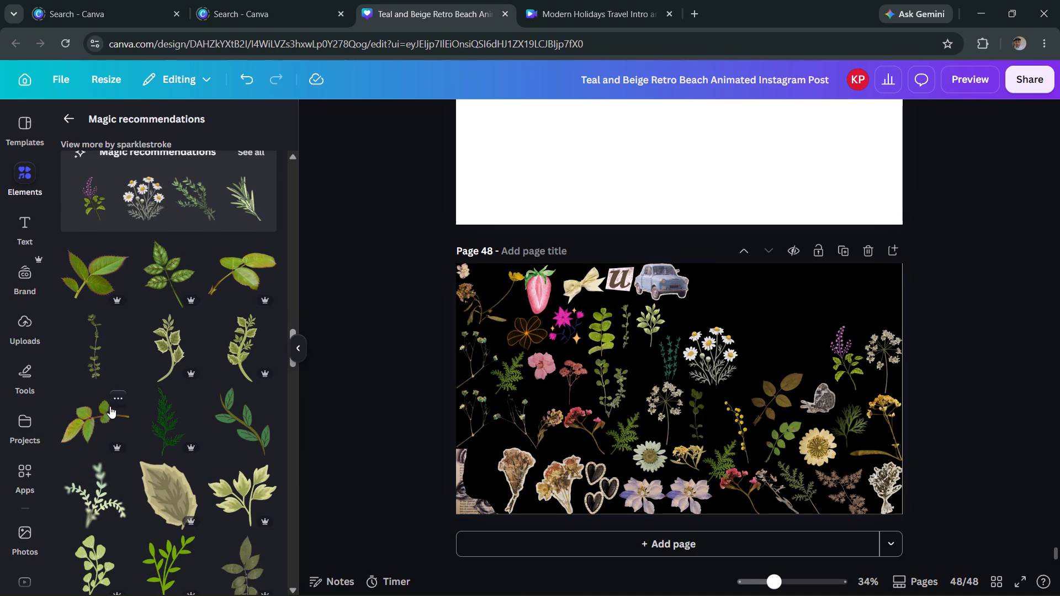
{"action": "left_click", "coordinate": [101, 496]}
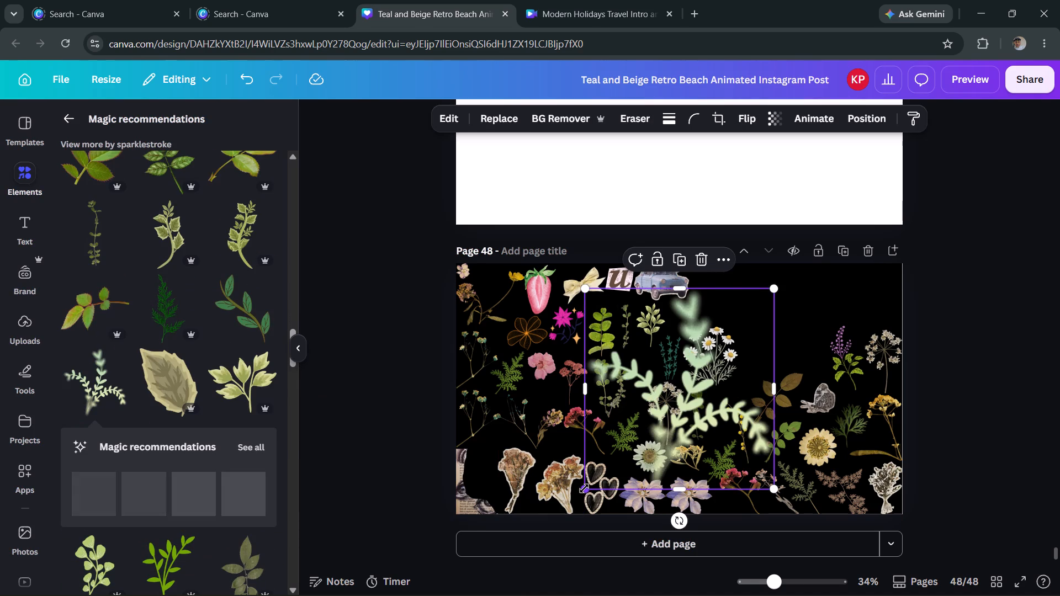
{"action": "left_click_drag", "start_coordinate": [584, 488], "coordinate": [727, 333]}
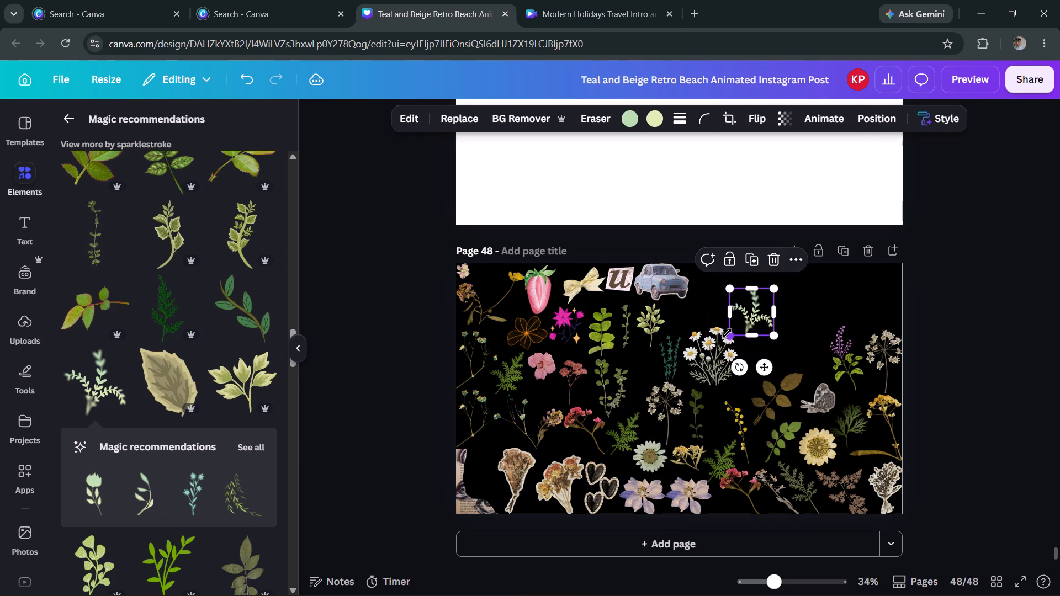
{"action": "left_click_drag", "start_coordinate": [754, 310], "coordinate": [718, 289]}
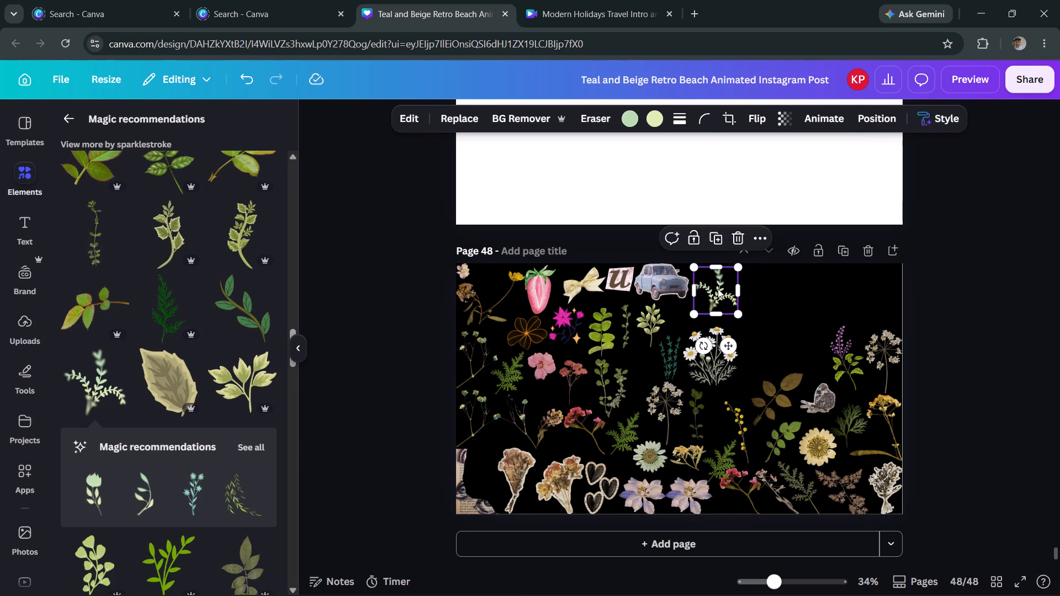
Add the dark green fern, shrink it and place it in page 48's upper-right corner above the white umbel flower.
{"action": "left_click", "coordinate": [157, 308]}
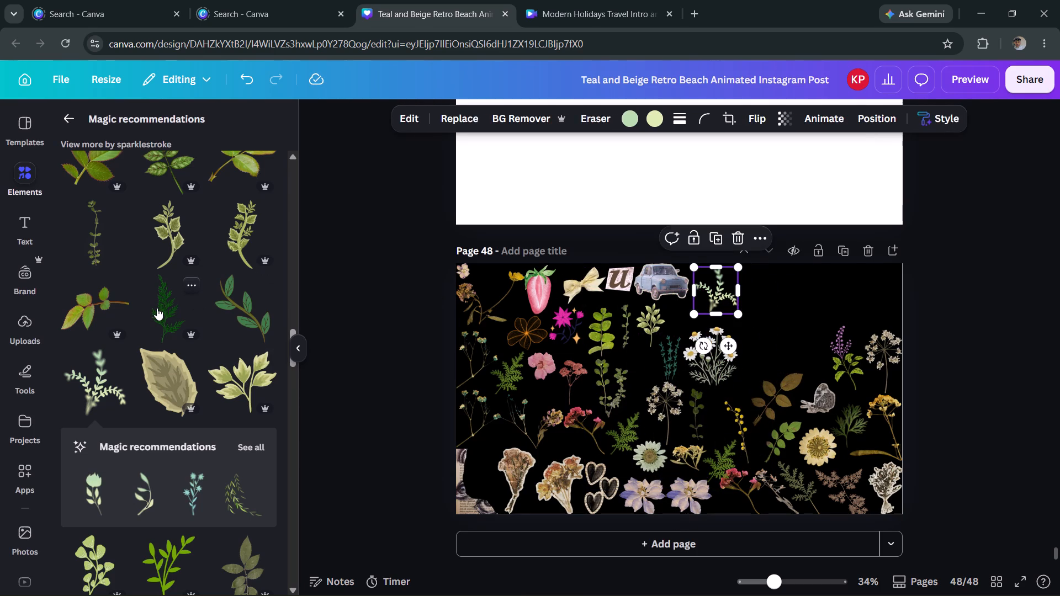
{"action": "left_click_drag", "start_coordinate": [631, 489], "coordinate": [715, 354]}
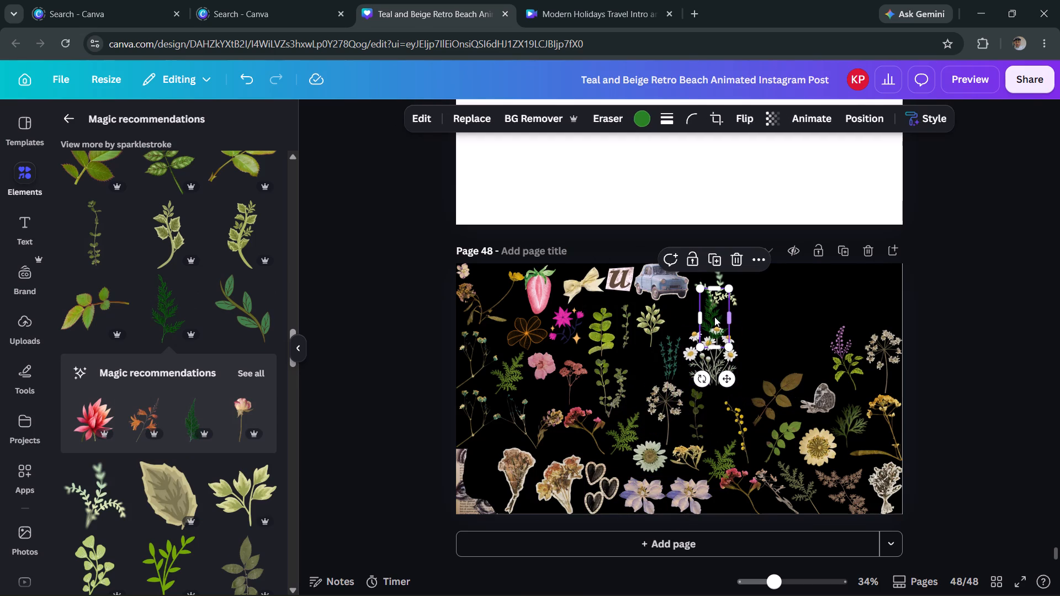
{"action": "left_click_drag", "start_coordinate": [714, 317], "coordinate": [886, 296]}
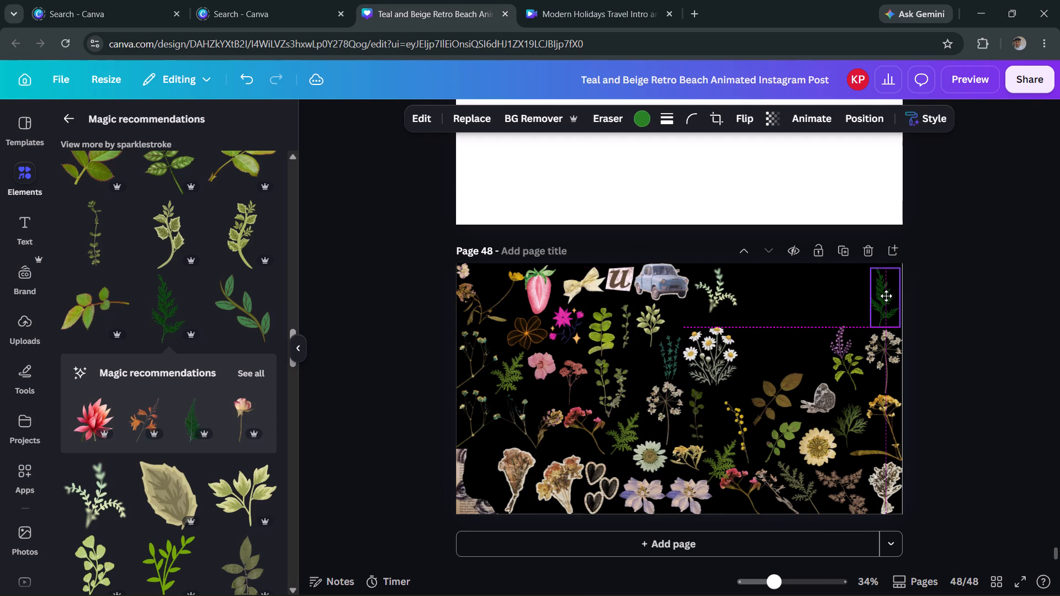
{"action": "left_click_drag", "start_coordinate": [886, 296], "coordinate": [887, 291]}
{"action": "left_click", "coordinate": [375, 305]}
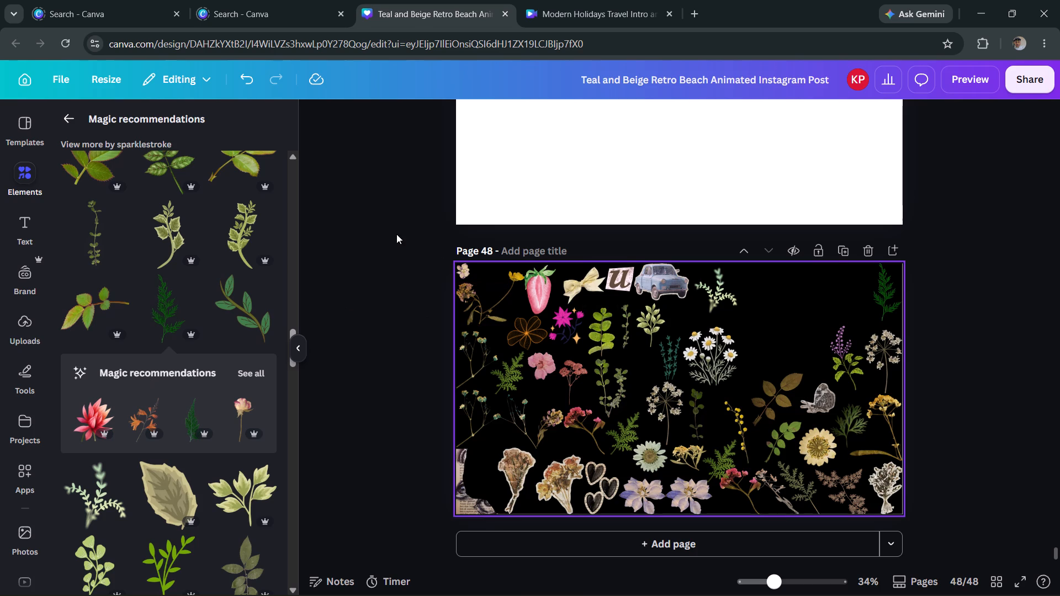
Add the pale green round-leaved sprig, shrink it and place it beside the dark green fern, above the purple flower sprig.
{"action": "scroll", "coordinate": [396, 234], "scroll_direction": "down", "scroll_amount": 1}
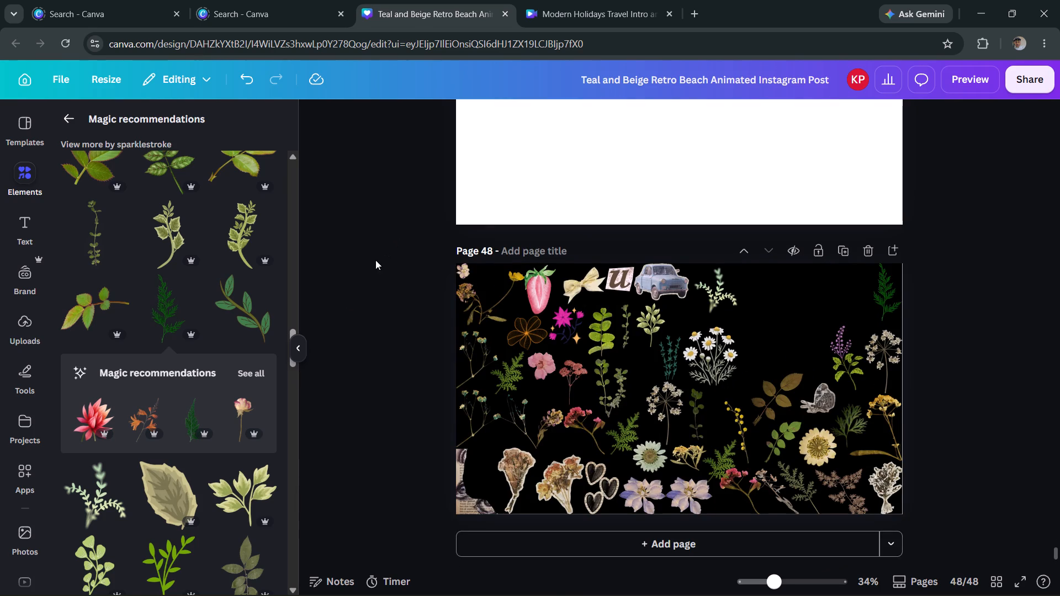
{"action": "scroll", "coordinate": [182, 419], "scroll_direction": "down", "scroll_amount": 2}
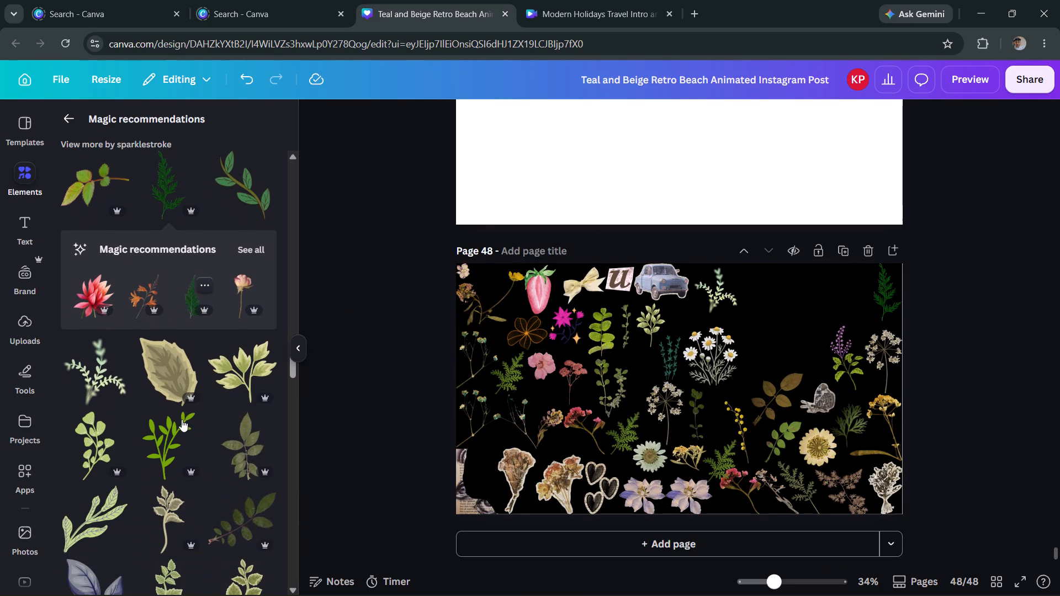
{"action": "left_click", "coordinate": [83, 449]}
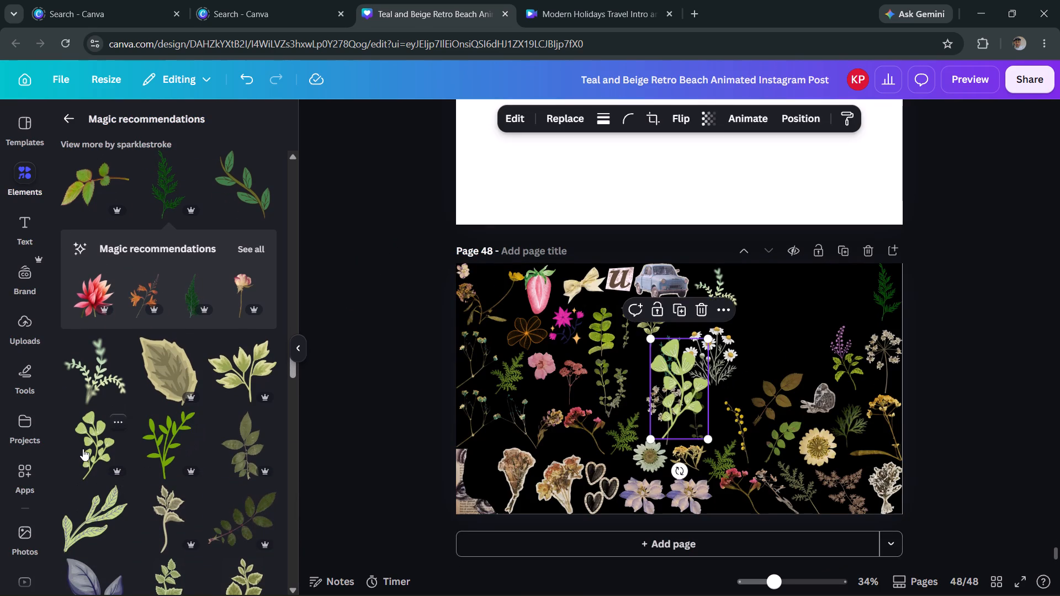
{"action": "left_click_drag", "start_coordinate": [670, 394], "coordinate": [801, 315]}
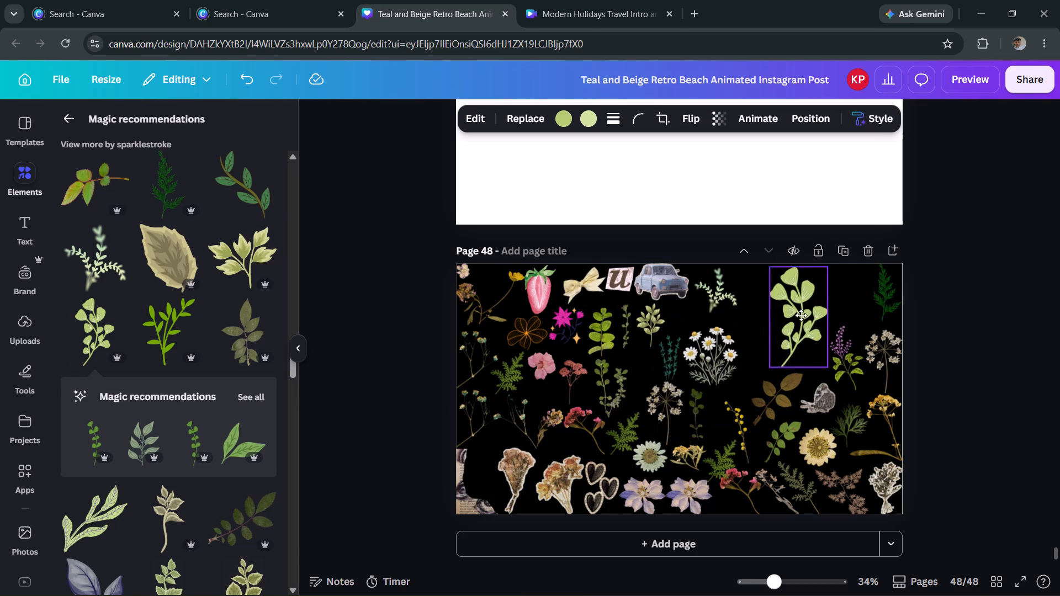
{"action": "left_click_drag", "start_coordinate": [801, 315], "coordinate": [799, 320]}
{"action": "left_click_drag", "start_coordinate": [783, 363], "coordinate": [815, 319]}
{"action": "left_click_drag", "start_coordinate": [819, 294], "coordinate": [856, 292]}
{"action": "left_click", "coordinate": [324, 305]}
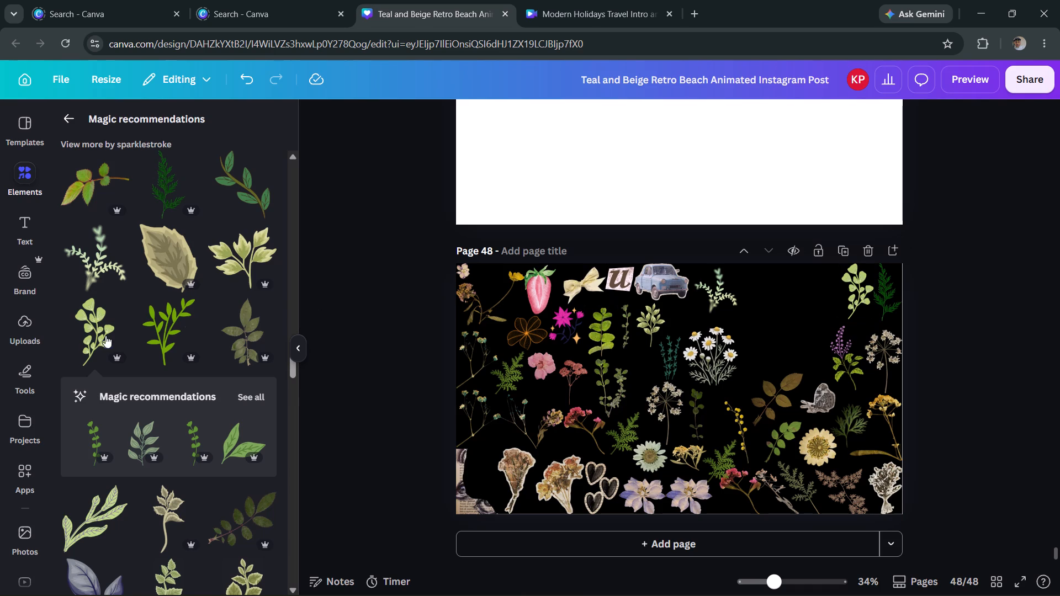
Add the light-edged ivy leaf sprig, shrink it and place it at the page's top edge beside the pale green round-leaved sprig.
{"action": "scroll", "coordinate": [180, 408], "scroll_direction": "down", "scroll_amount": 4}
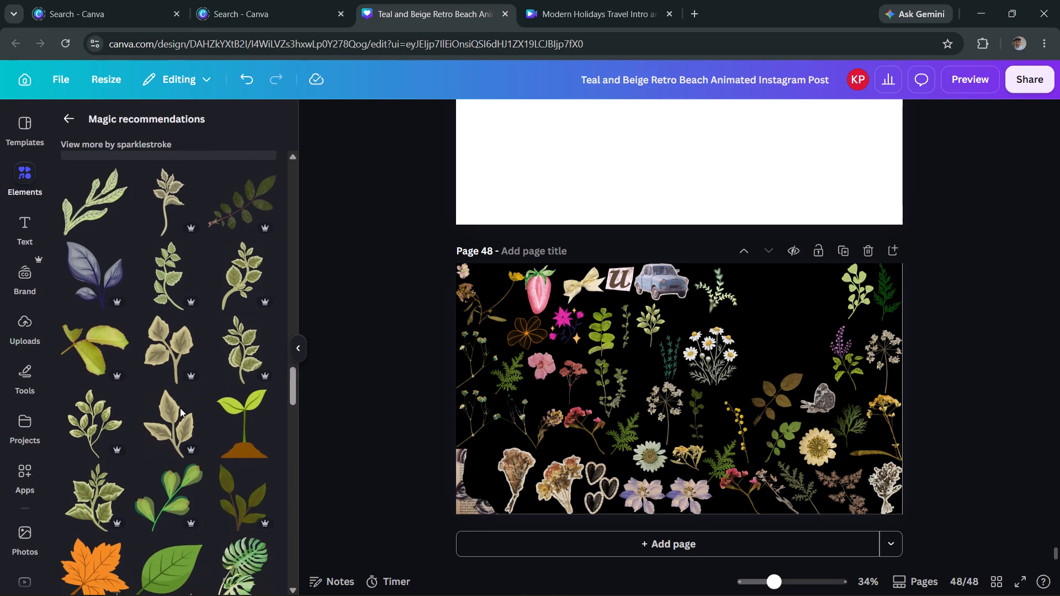
{"action": "left_click", "coordinate": [93, 487]}
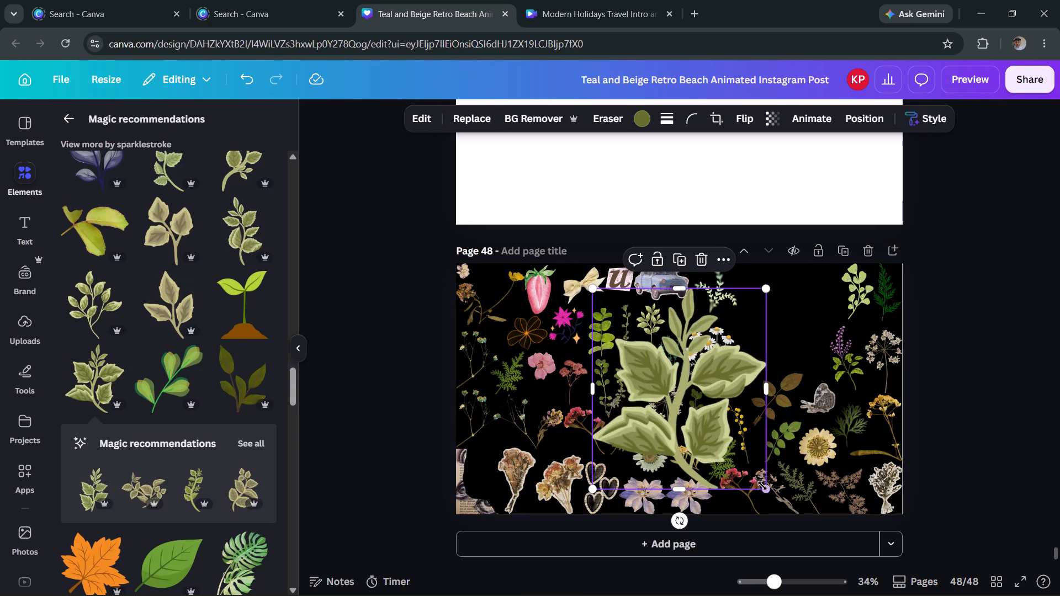
{"action": "left_click_drag", "start_coordinate": [763, 486], "coordinate": [613, 343]}
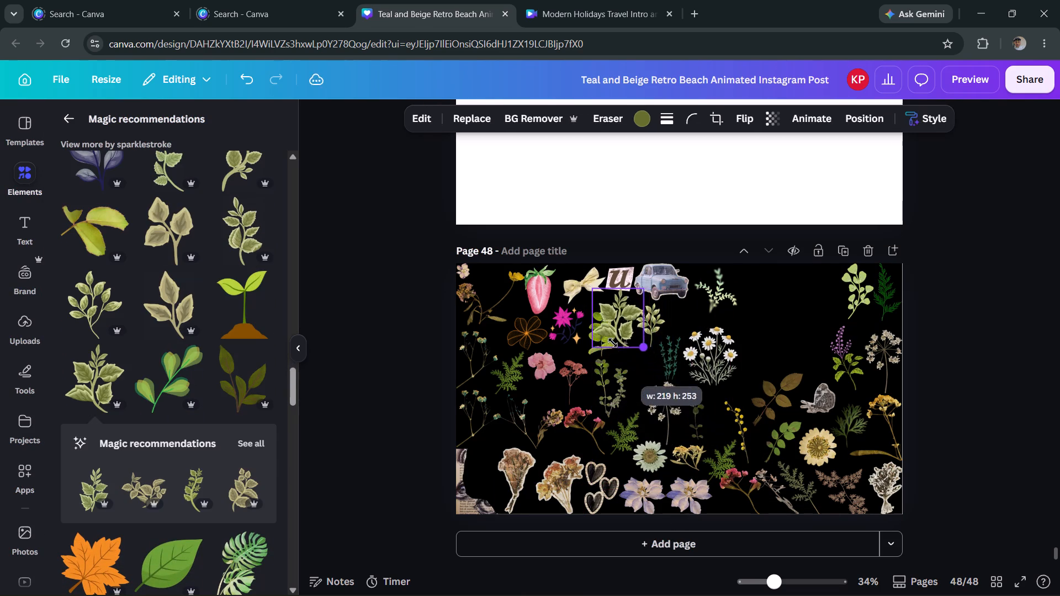
{"action": "left_click_drag", "start_coordinate": [613, 343], "coordinate": [626, 316]}
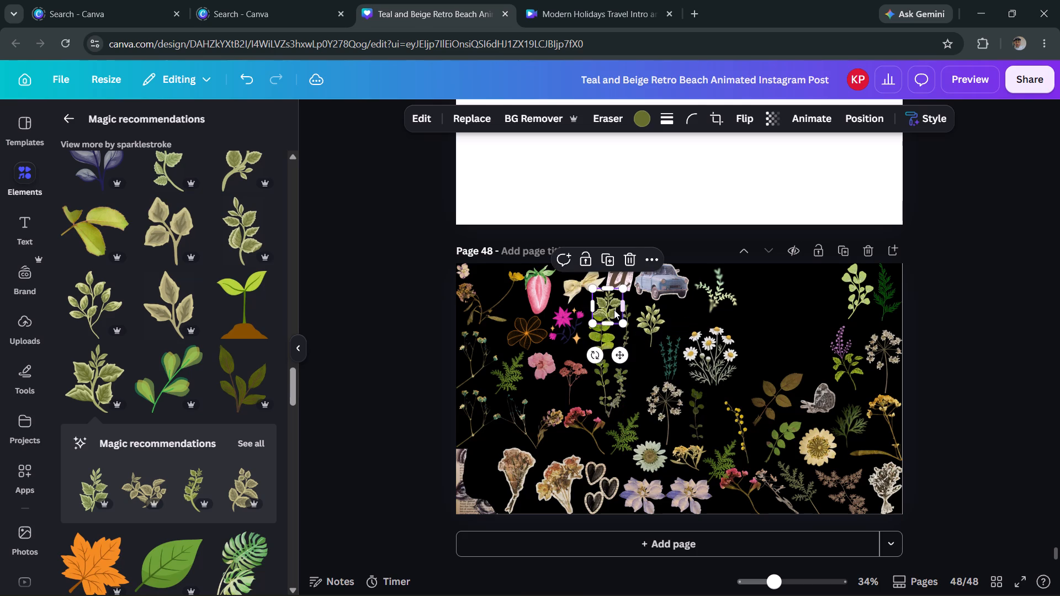
{"action": "left_click_drag", "start_coordinate": [614, 310], "coordinate": [828, 282]}
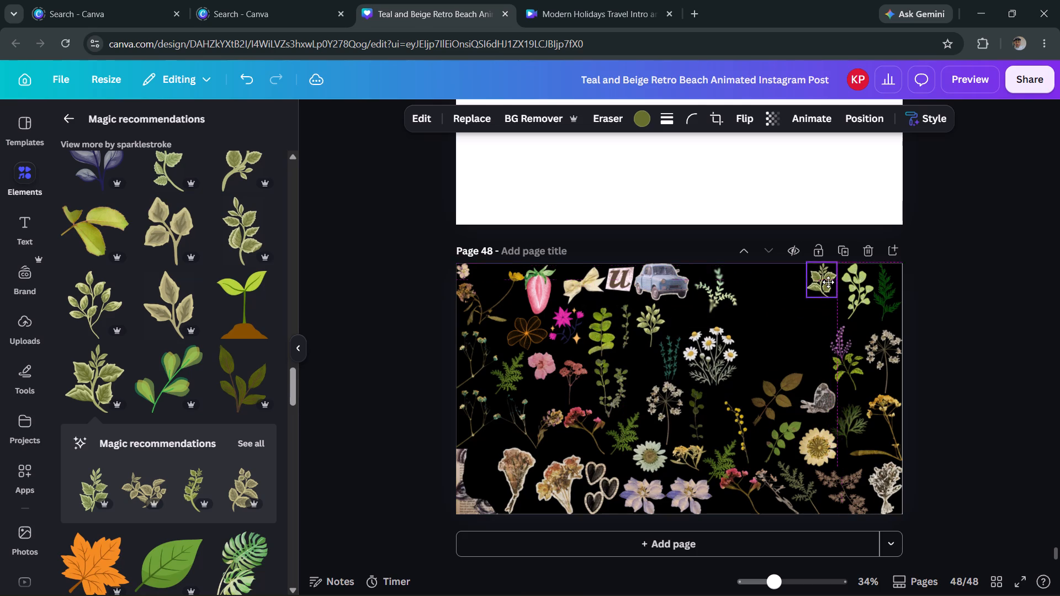
{"action": "left_click_drag", "start_coordinate": [828, 282], "coordinate": [831, 284]}
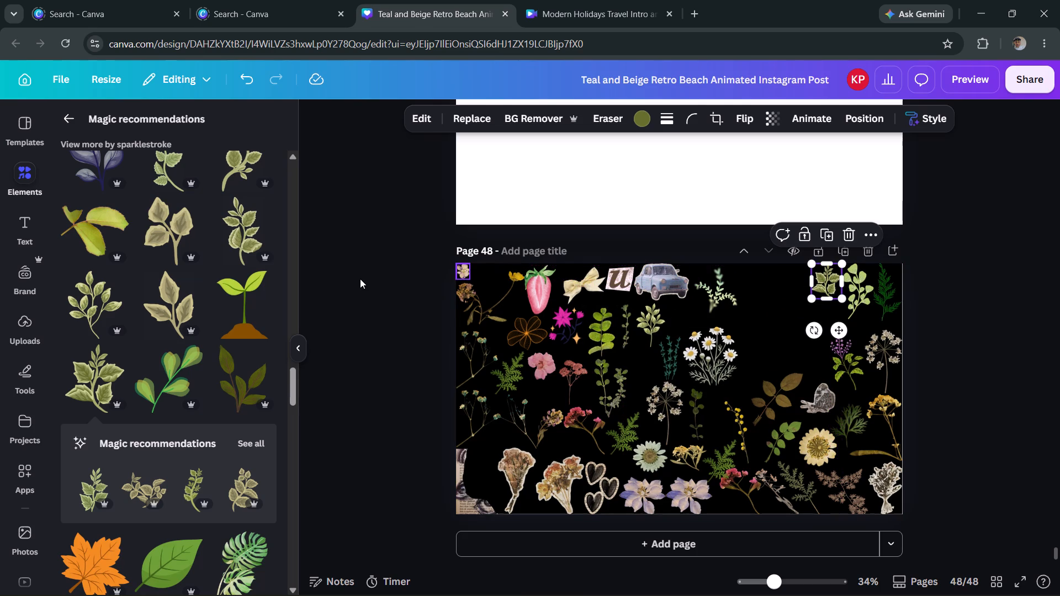
{"action": "left_click", "coordinate": [358, 279]}
Add the green seedling growing from brown soil, shrink it and place it beside the purple flower sprig, above the grey butterfly.
{"action": "left_click", "coordinate": [238, 313]}
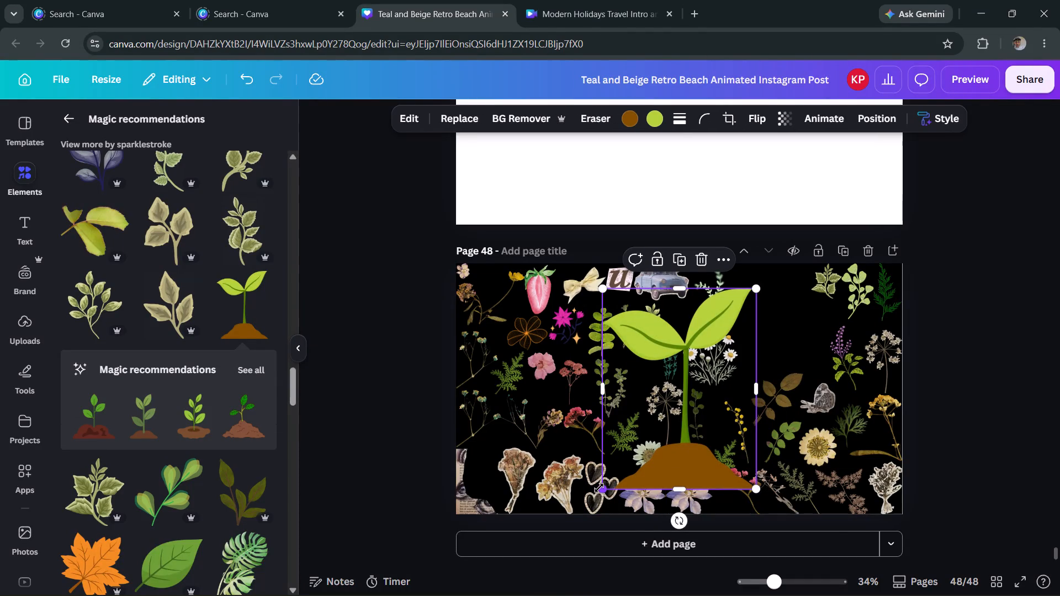
{"action": "left_click_drag", "start_coordinate": [599, 488], "coordinate": [721, 306]}
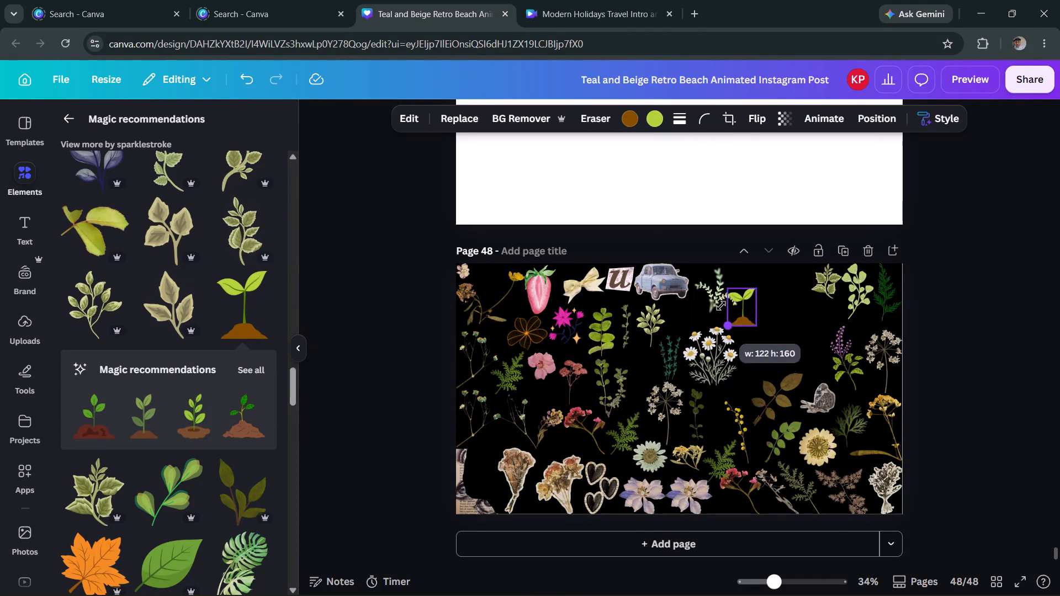
{"action": "left_click_drag", "start_coordinate": [721, 306], "coordinate": [717, 327]}
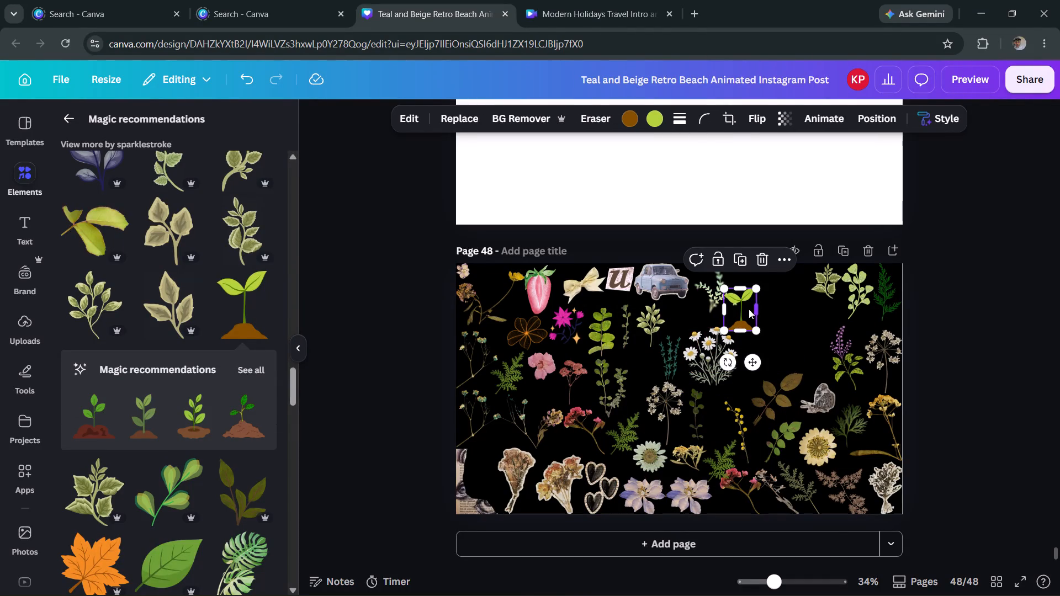
{"action": "left_click_drag", "start_coordinate": [749, 309], "coordinate": [819, 349]}
Add the monstera plant in an orange pot, shrink it and place it between the white daisies and the green seedling.
{"action": "scroll", "coordinate": [363, 389], "scroll_direction": "down", "scroll_amount": 1}
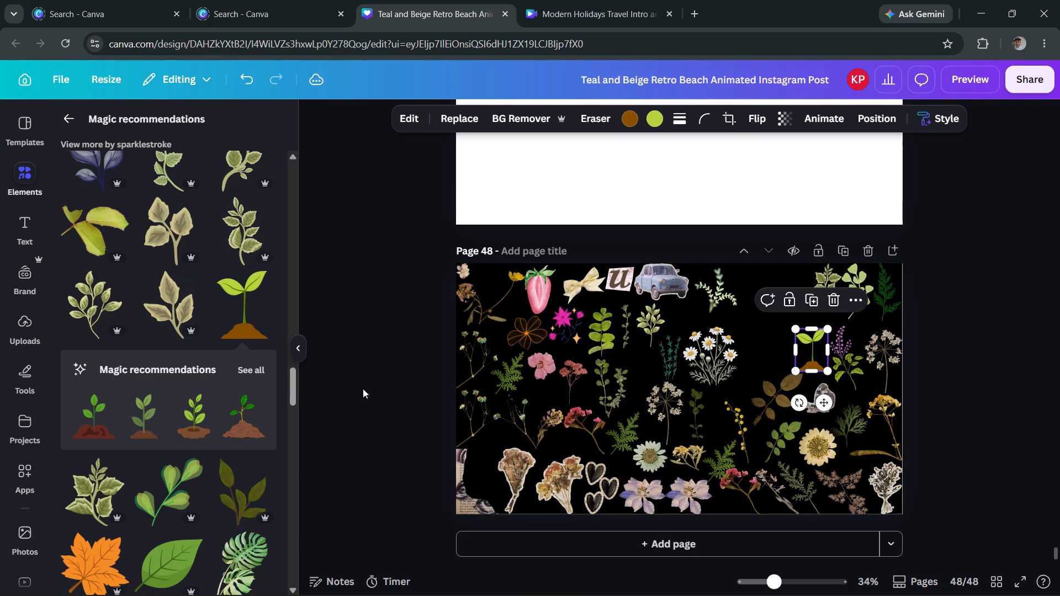
{"action": "scroll", "coordinate": [363, 389], "scroll_direction": "down", "scroll_amount": 1}
{"action": "scroll", "coordinate": [200, 408], "scroll_direction": "down", "scroll_amount": 3}
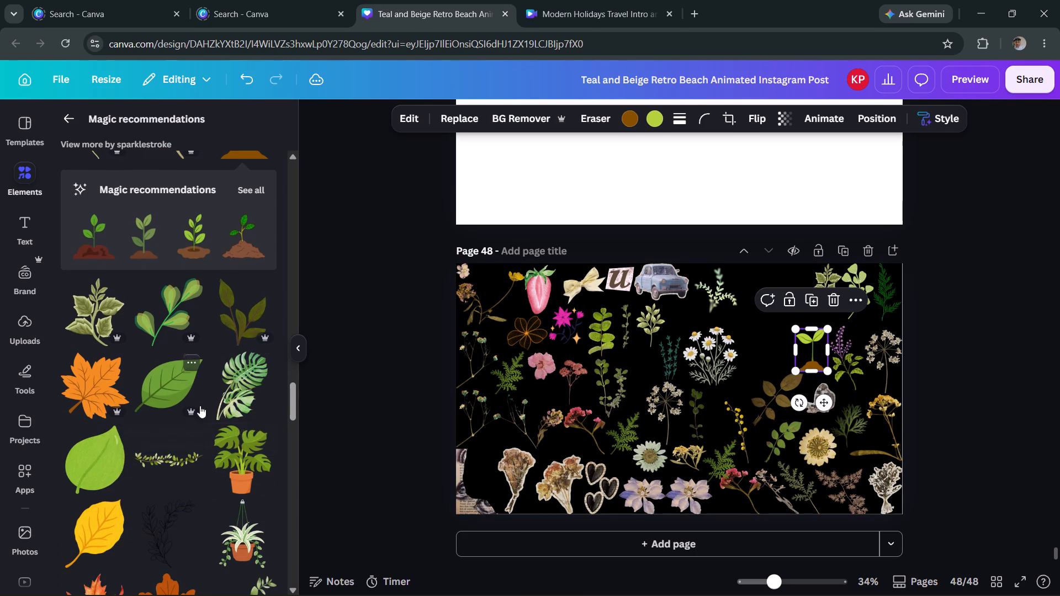
{"action": "left_click", "coordinate": [233, 465]}
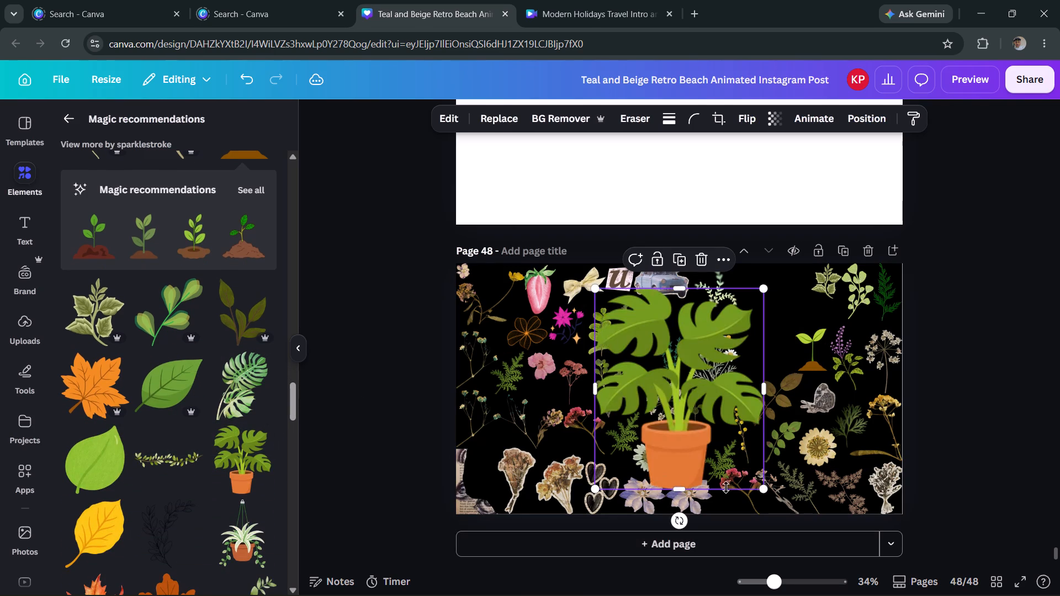
{"action": "left_click_drag", "start_coordinate": [764, 492], "coordinate": [601, 320]}
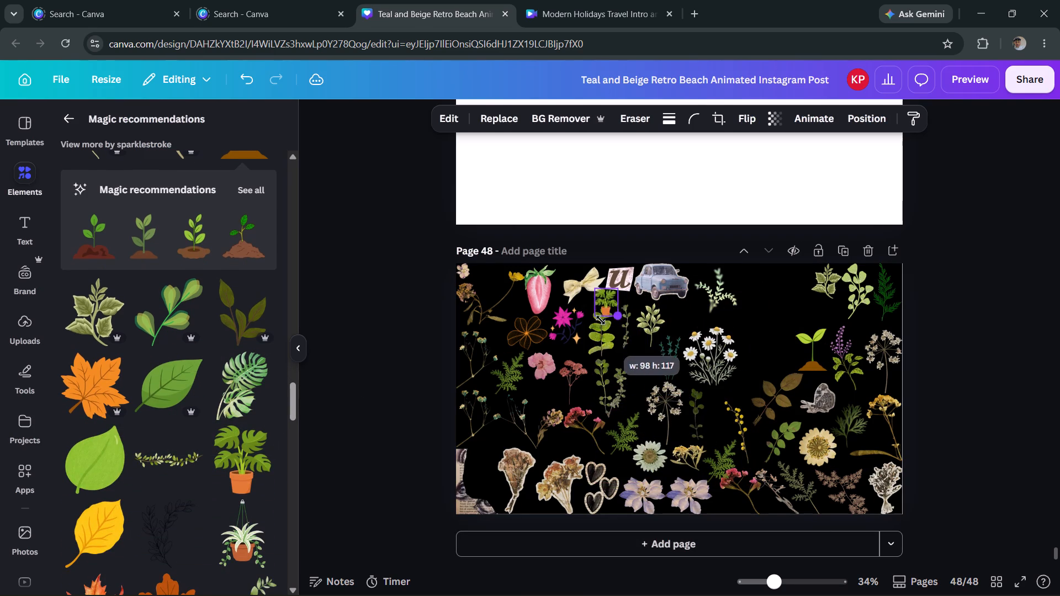
{"action": "left_click_drag", "start_coordinate": [601, 320], "coordinate": [635, 337]}
{"action": "left_click_drag", "start_coordinate": [614, 312], "coordinate": [758, 358]}
{"action": "left_click", "coordinate": [349, 346]}
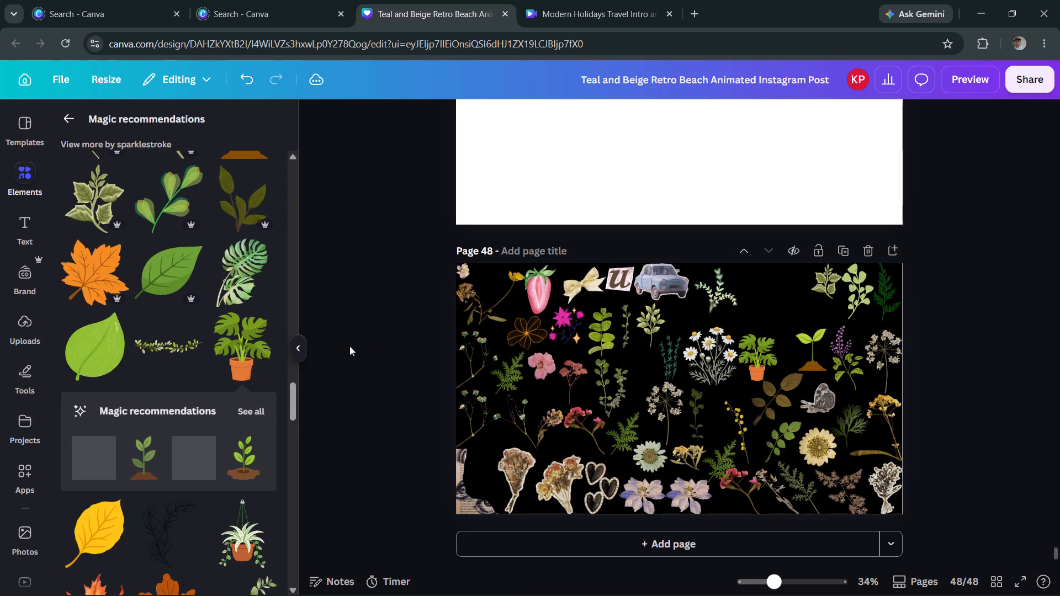
Add the snake plant in a grey pot, shrink it and place it at page 48's top edge beside the trailing leaf sprig.
{"action": "scroll", "coordinate": [153, 337], "scroll_direction": "down", "scroll_amount": 4}
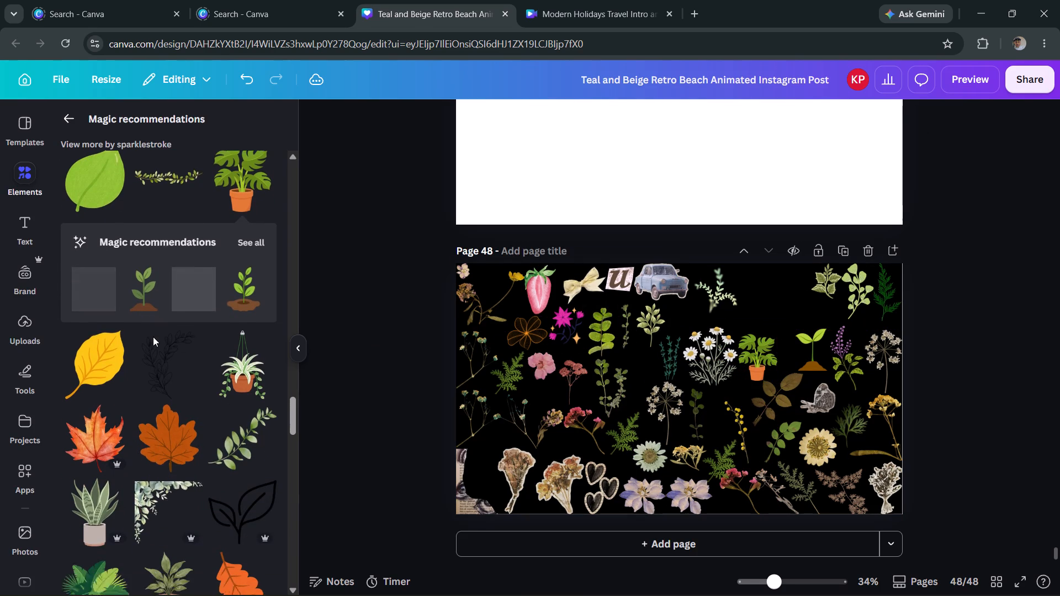
{"action": "scroll", "coordinate": [153, 337], "scroll_direction": "down", "scroll_amount": 1}
{"action": "left_click", "coordinate": [96, 425]}
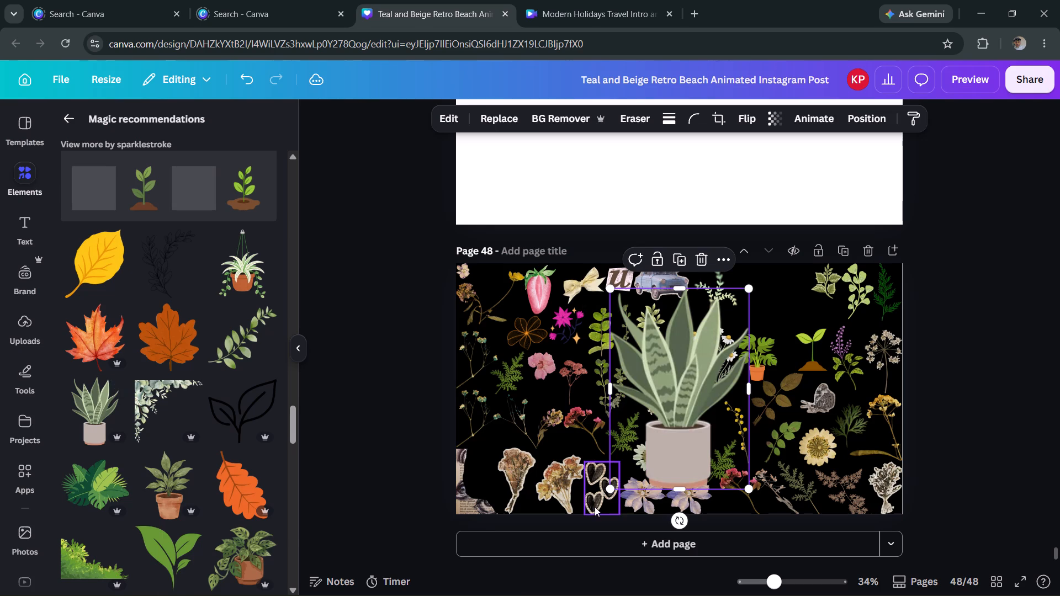
{"action": "left_click_drag", "start_coordinate": [609, 491], "coordinate": [712, 384]}
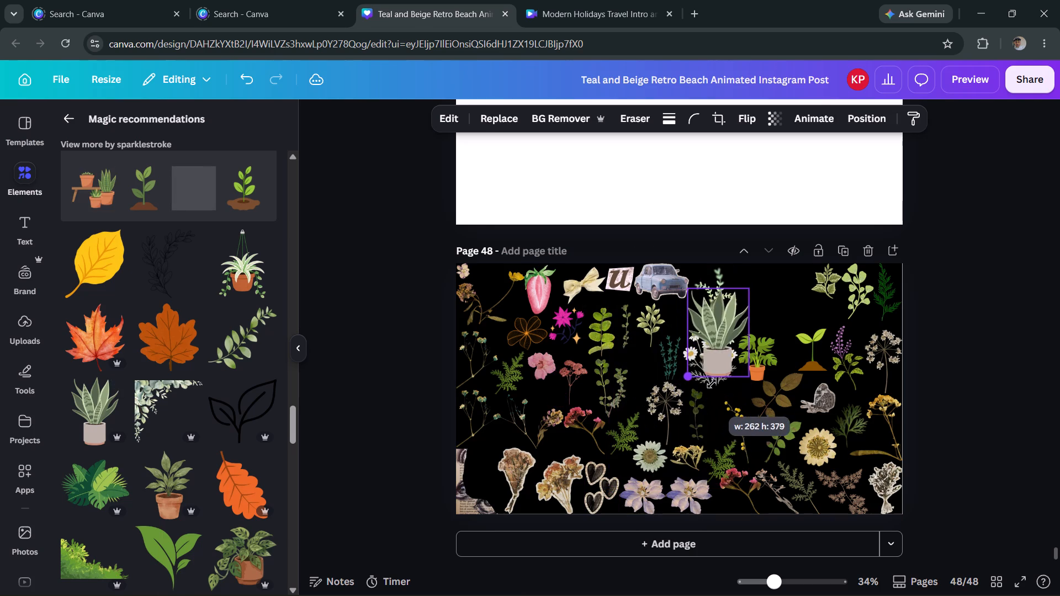
{"action": "left_click_drag", "start_coordinate": [712, 384], "coordinate": [724, 321]}
{"action": "left_click_drag", "start_coordinate": [734, 307], "coordinate": [765, 291]}
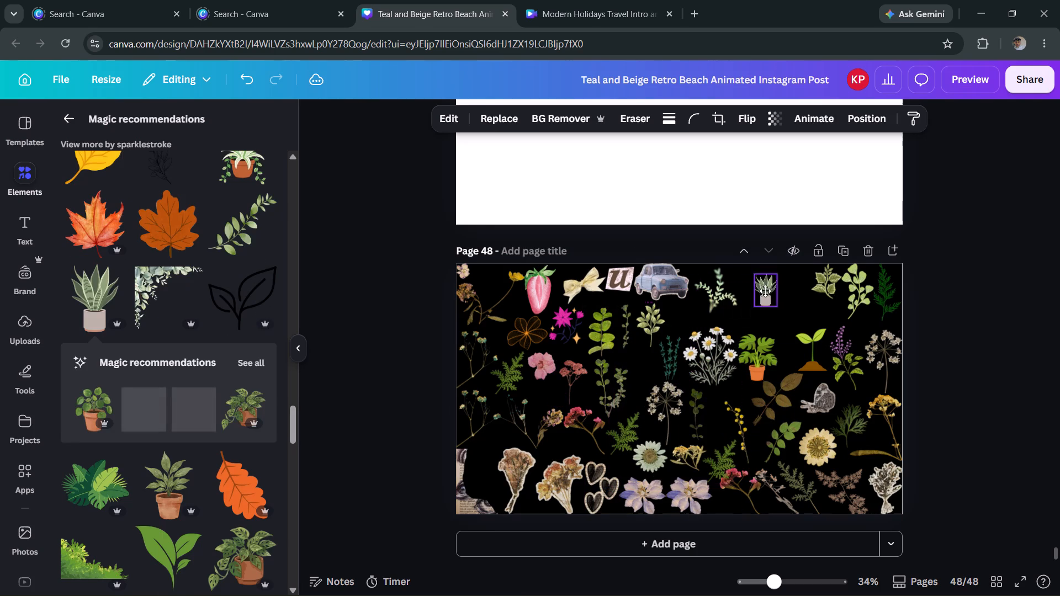
{"action": "left_click_drag", "start_coordinate": [765, 291], "coordinate": [752, 269]}
{"action": "left_click_drag", "start_coordinate": [752, 269], "coordinate": [743, 285]}
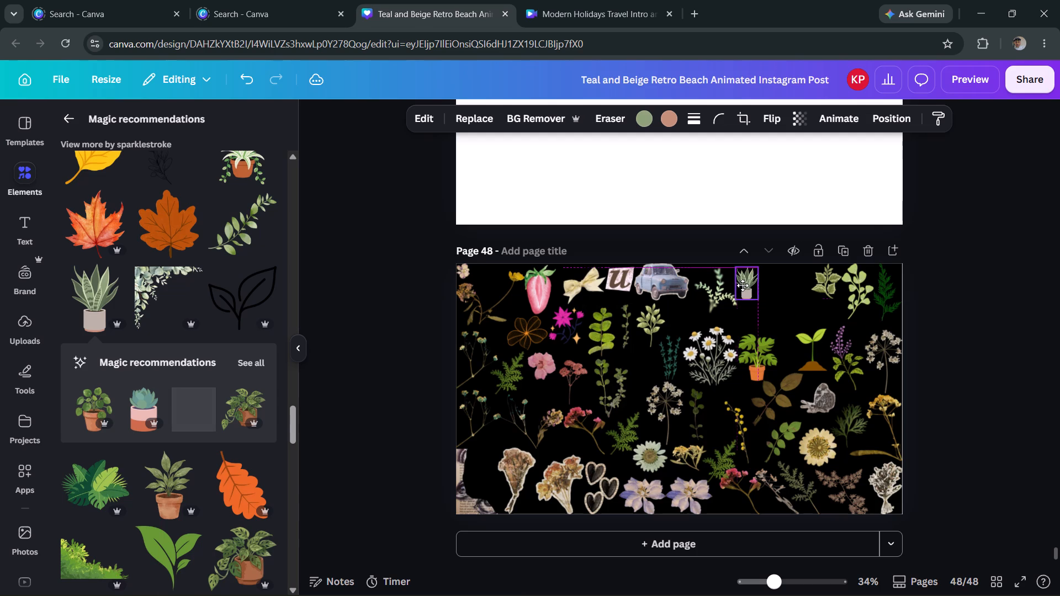
{"action": "left_click_drag", "start_coordinate": [743, 285], "coordinate": [741, 284]}
{"action": "left_click", "coordinate": [351, 264]}
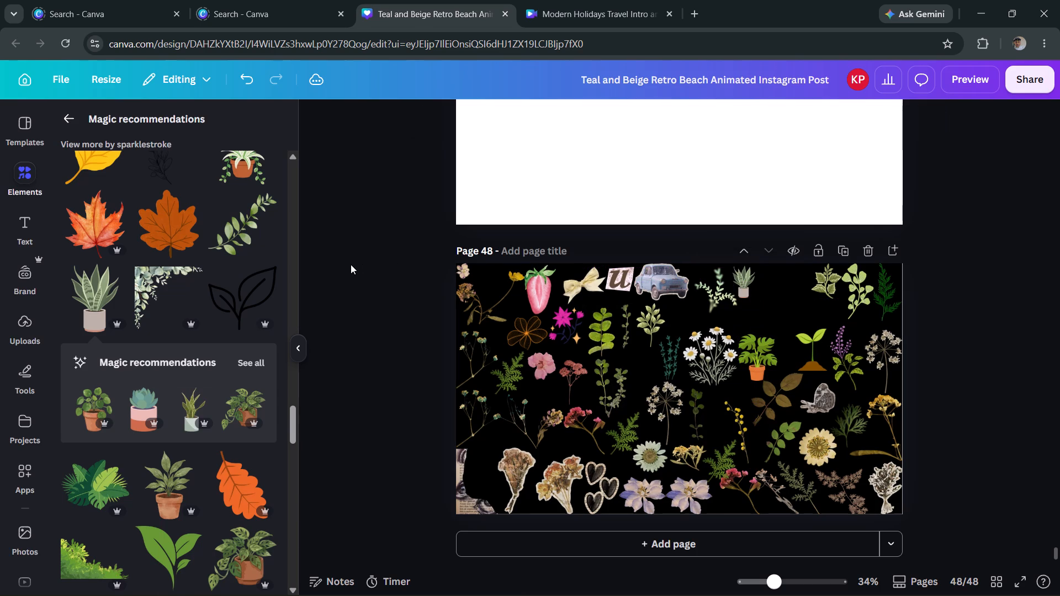
Add the tropical green leaf cluster, shrink it and place it at the page's top edge beside the potted snake plant.
{"action": "scroll", "coordinate": [147, 351], "scroll_direction": "down", "scroll_amount": 3}
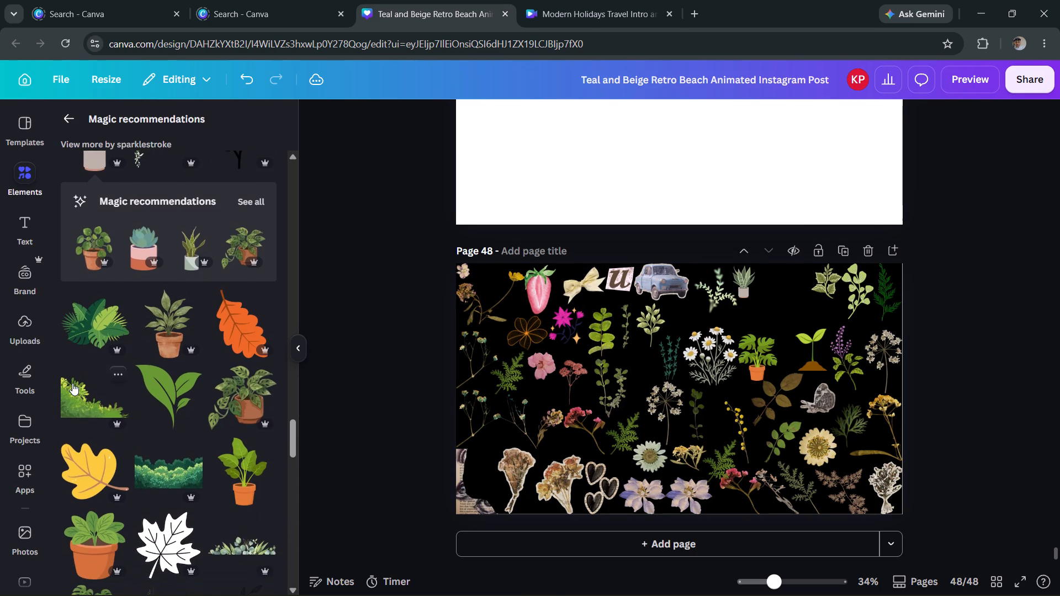
{"action": "left_click", "coordinate": [97, 326]}
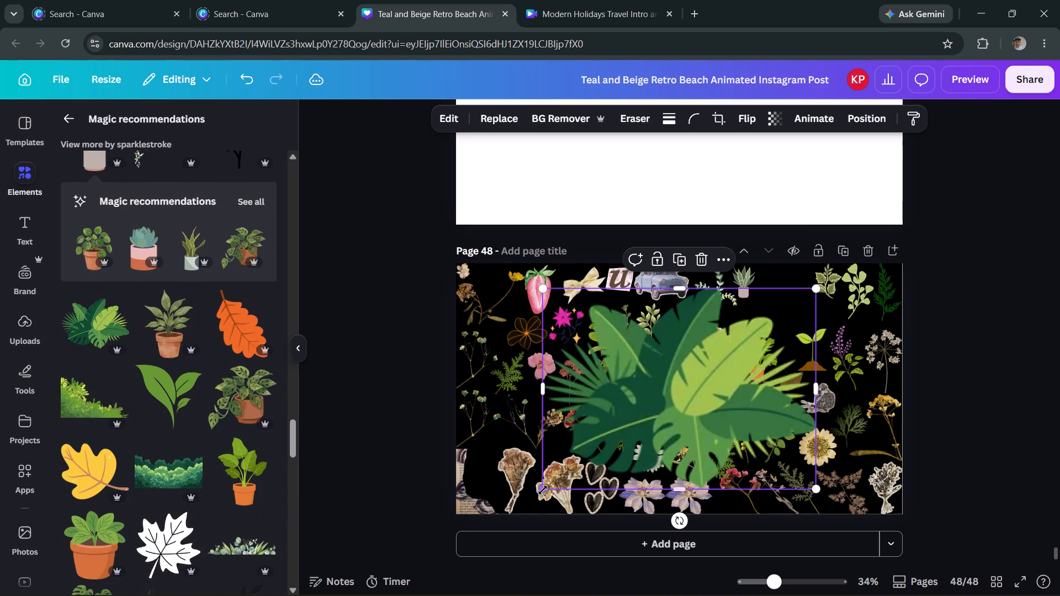
{"action": "left_click_drag", "start_coordinate": [543, 490], "coordinate": [785, 322]}
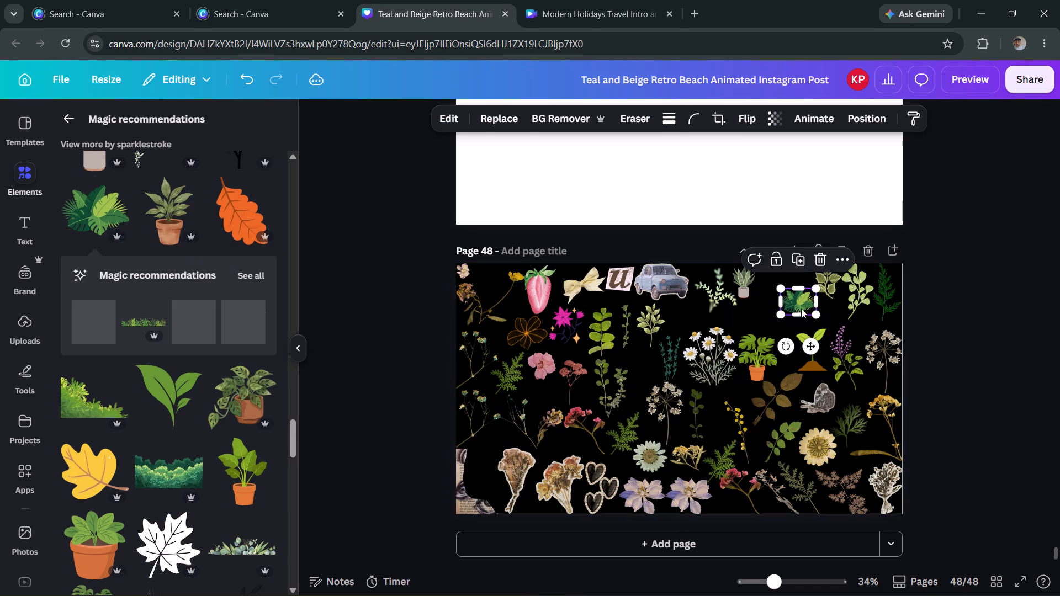
{"action": "left_click_drag", "start_coordinate": [799, 297], "coordinate": [774, 275]}
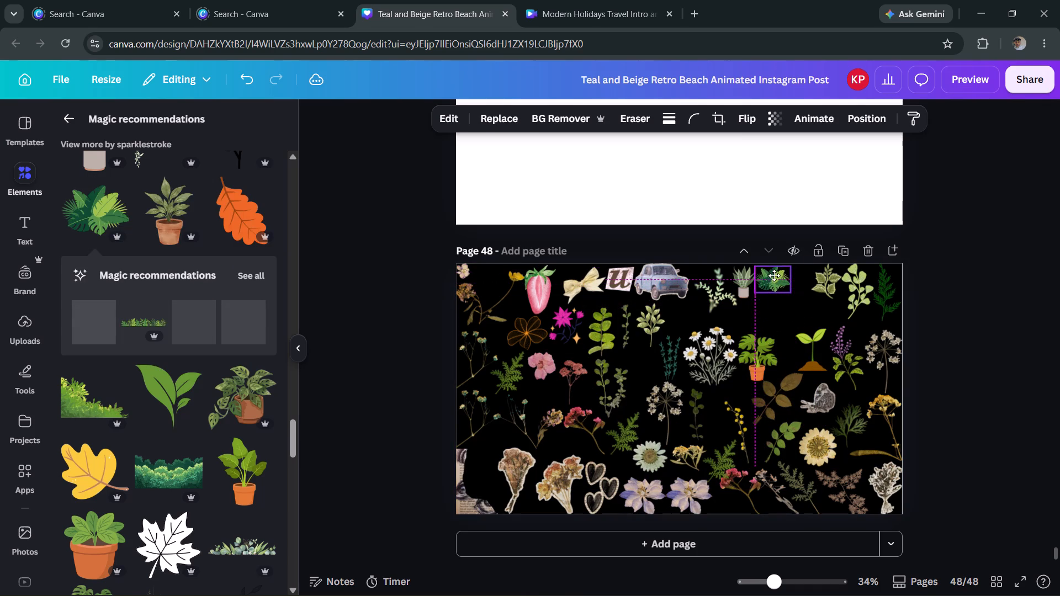
{"action": "left_click_drag", "start_coordinate": [774, 275], "coordinate": [773, 275]}
{"action": "left_click", "coordinate": [390, 296]}
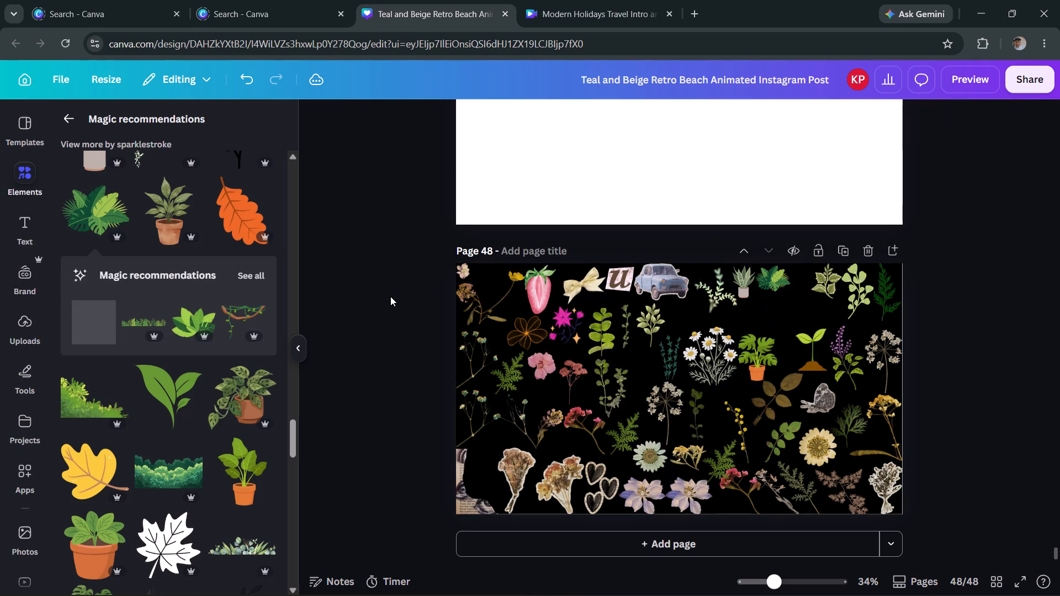
Add the recommended hanging vine branch, shrink it and place it just below the tropical leaf cluster, above the seedling.
{"action": "left_click", "coordinate": [240, 313]}
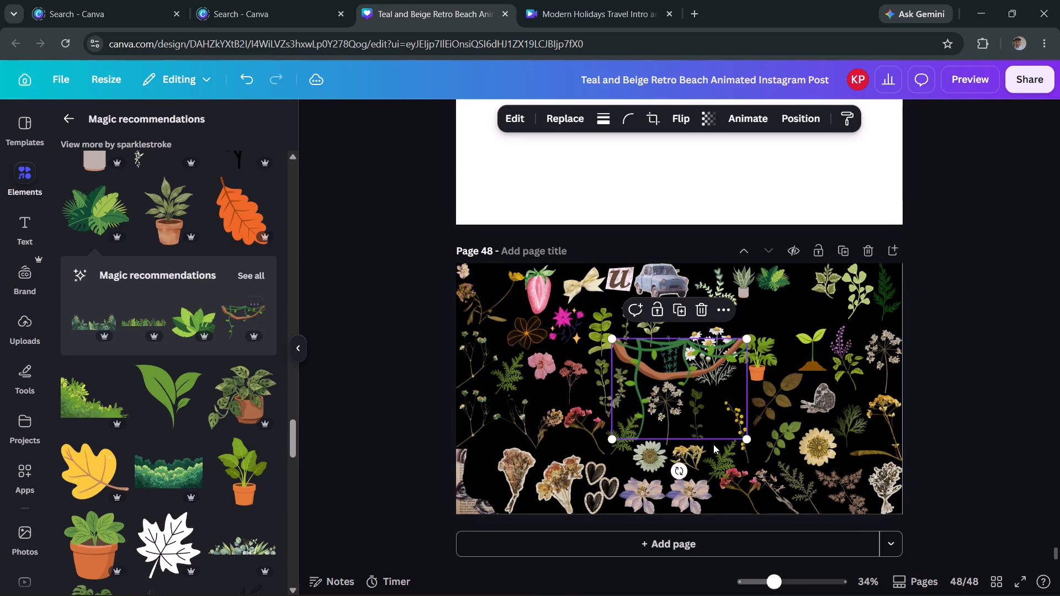
{"action": "left_click_drag", "start_coordinate": [611, 439], "coordinate": [705, 377]}
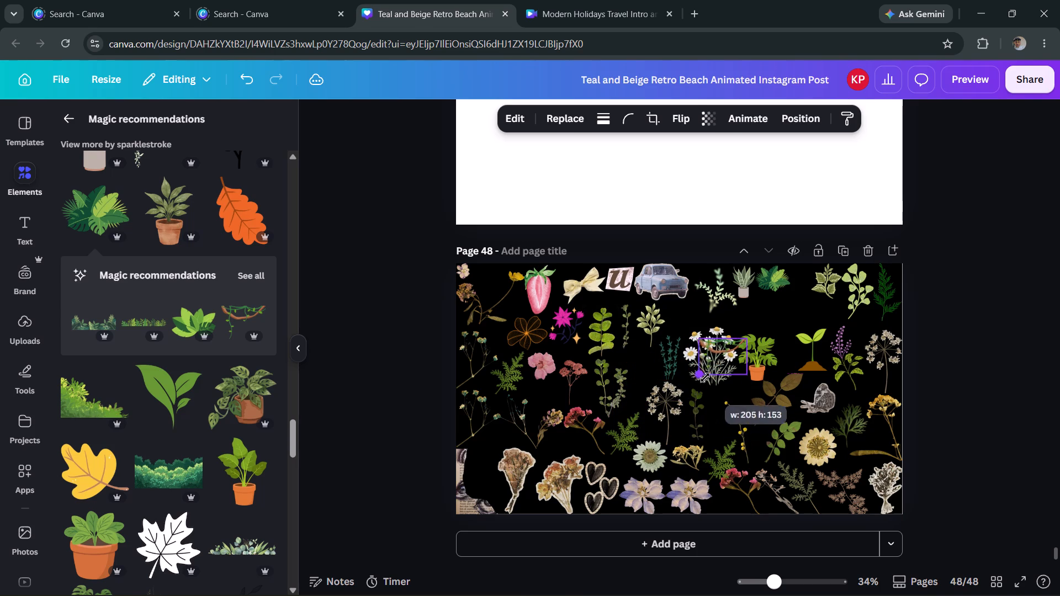
{"action": "left_click_drag", "start_coordinate": [705, 377], "coordinate": [706, 377]}
{"action": "left_click_drag", "start_coordinate": [720, 361], "coordinate": [790, 315]}
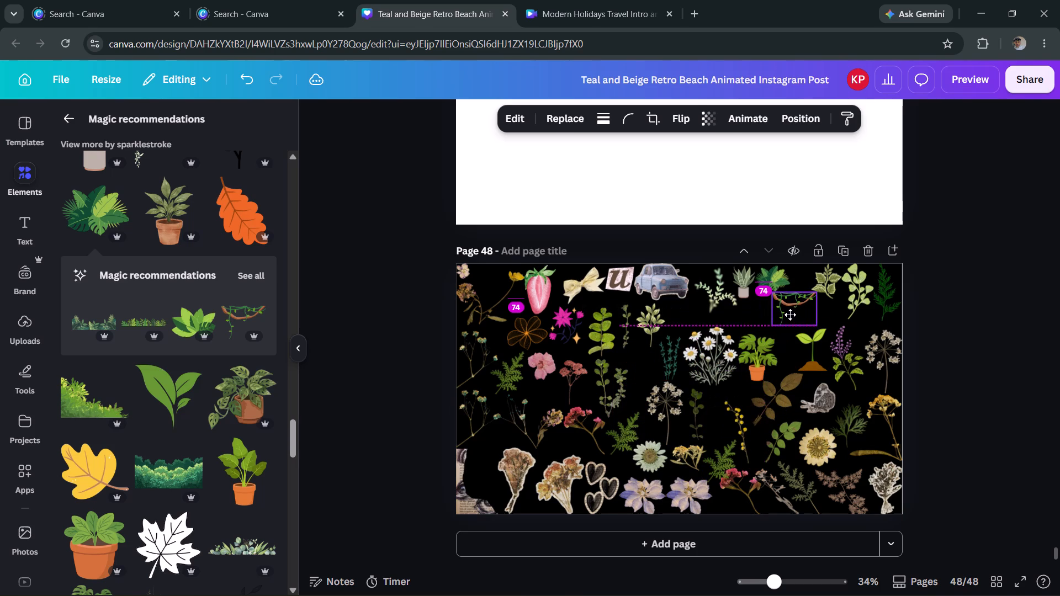
{"action": "left_click_drag", "start_coordinate": [790, 315], "coordinate": [790, 316]}
{"action": "left_click", "coordinate": [396, 293]}
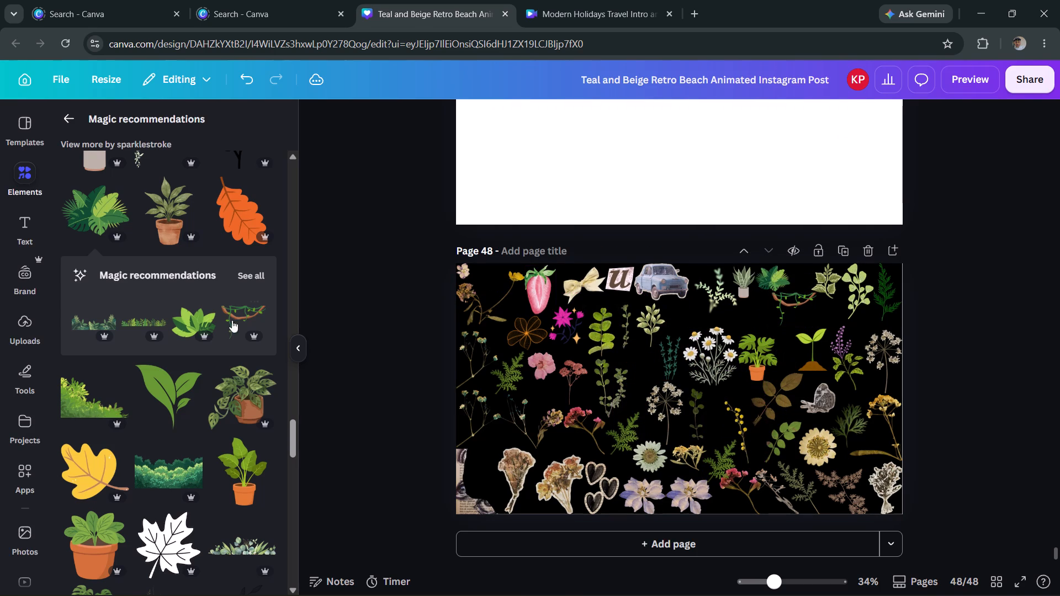
Add the trailing plant in a terracotta pot, shrink it to about 121 by 114 and place it above the orange-potted plant.
{"action": "scroll", "coordinate": [152, 399], "scroll_direction": "down", "scroll_amount": 1}
{"action": "left_click", "coordinate": [230, 344]}
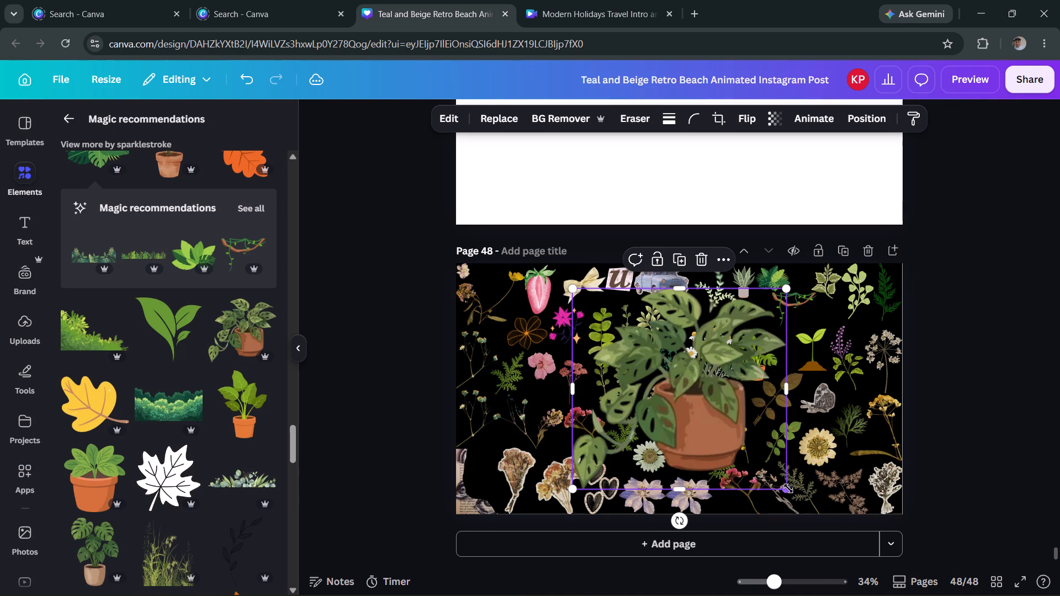
{"action": "left_click_drag", "start_coordinate": [788, 488], "coordinate": [618, 344]}
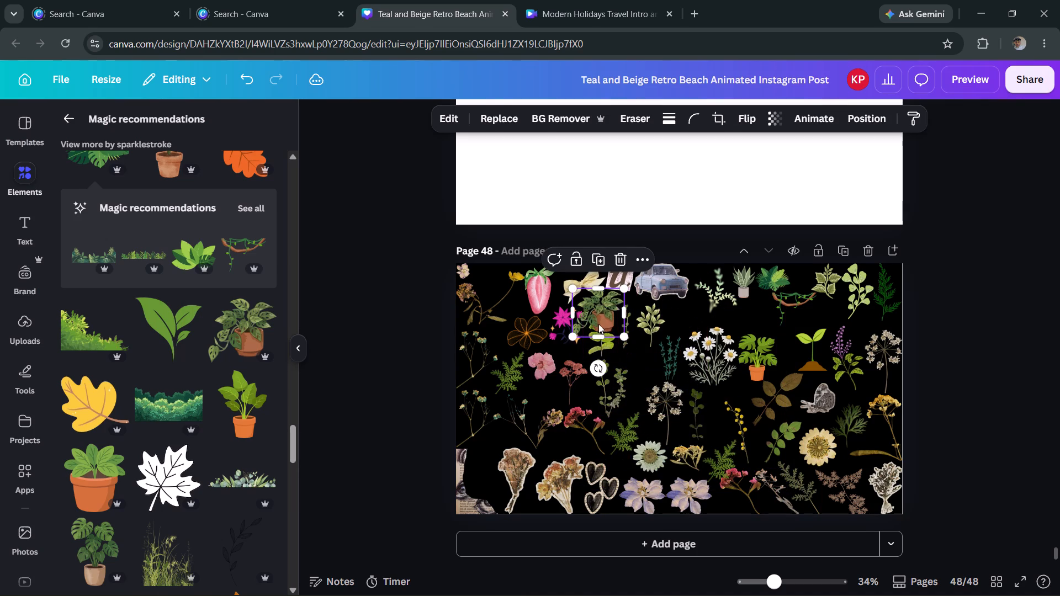
{"action": "left_click_drag", "start_coordinate": [598, 323], "coordinate": [762, 324]}
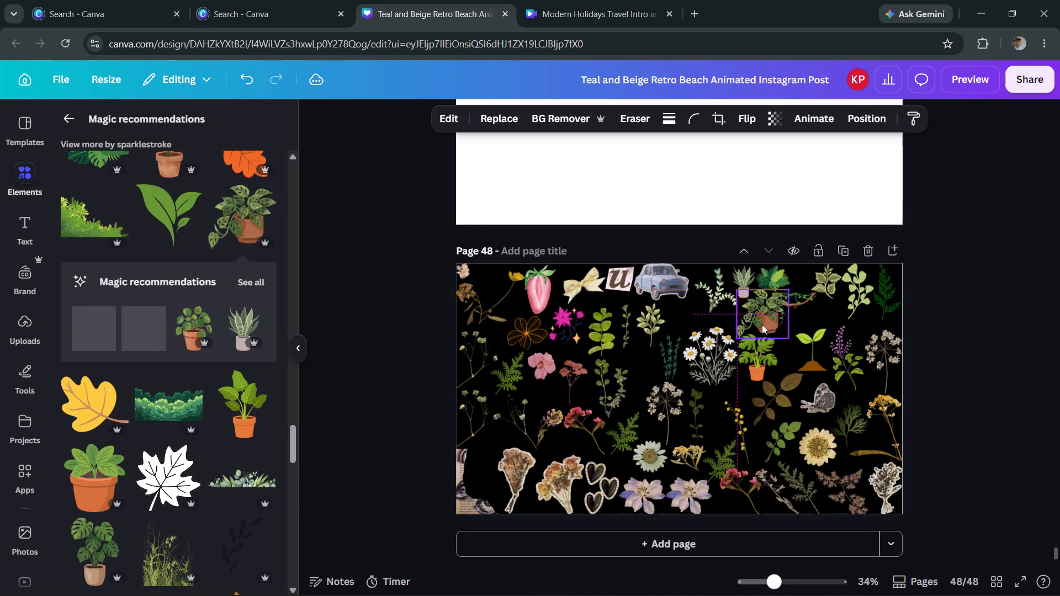
{"action": "left_click", "coordinate": [791, 340]}
{"action": "left_click_drag", "start_coordinate": [791, 340], "coordinate": [771, 329]}
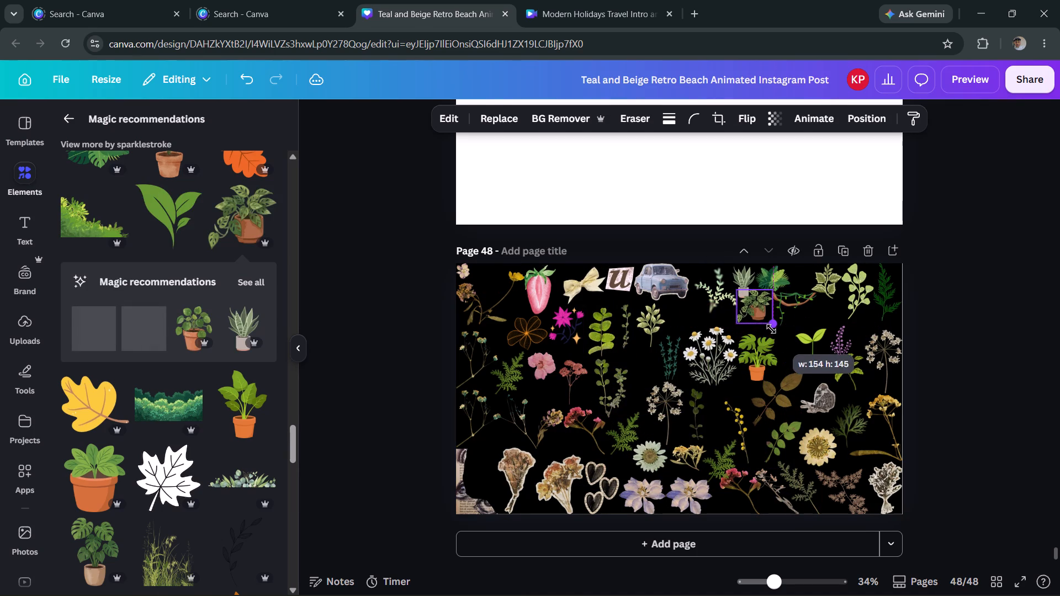
{"action": "left_click_drag", "start_coordinate": [761, 308], "coordinate": [764, 320]}
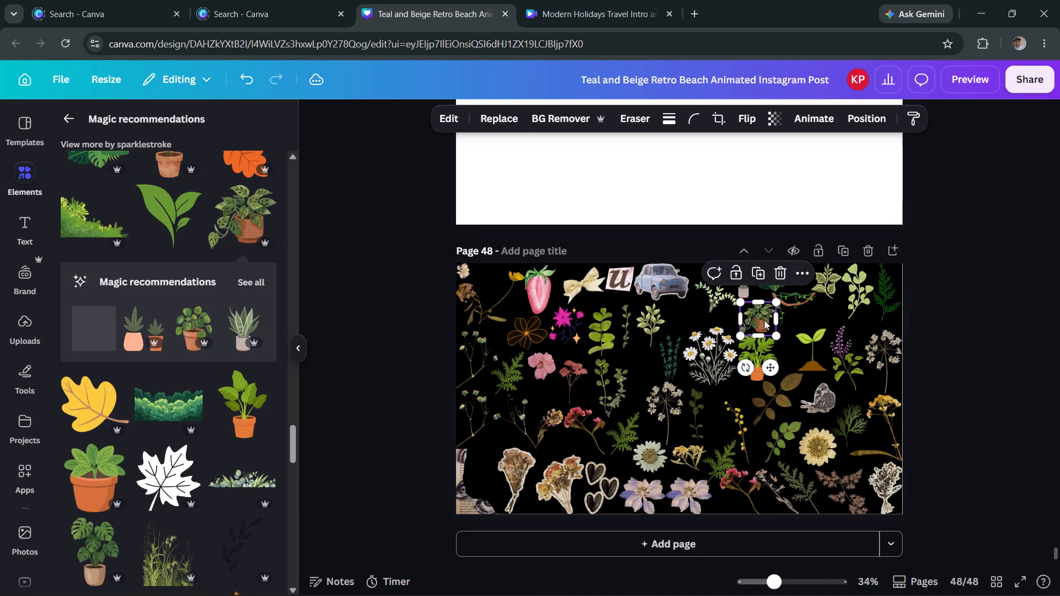
{"action": "left_click_drag", "start_coordinate": [776, 304], "coordinate": [764, 309]}
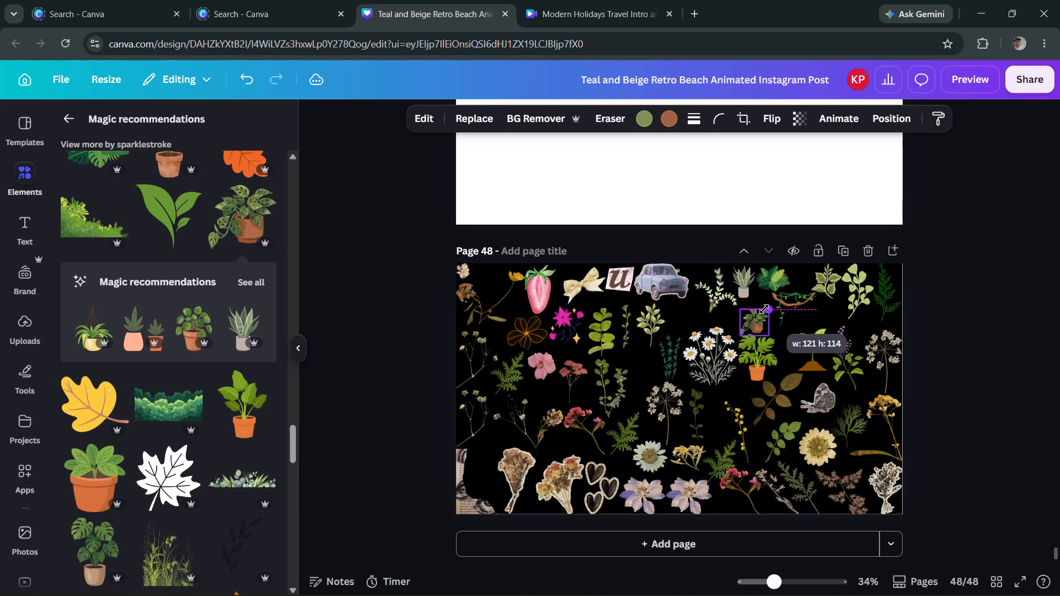
{"action": "left_click_drag", "start_coordinate": [754, 322], "coordinate": [760, 312]}
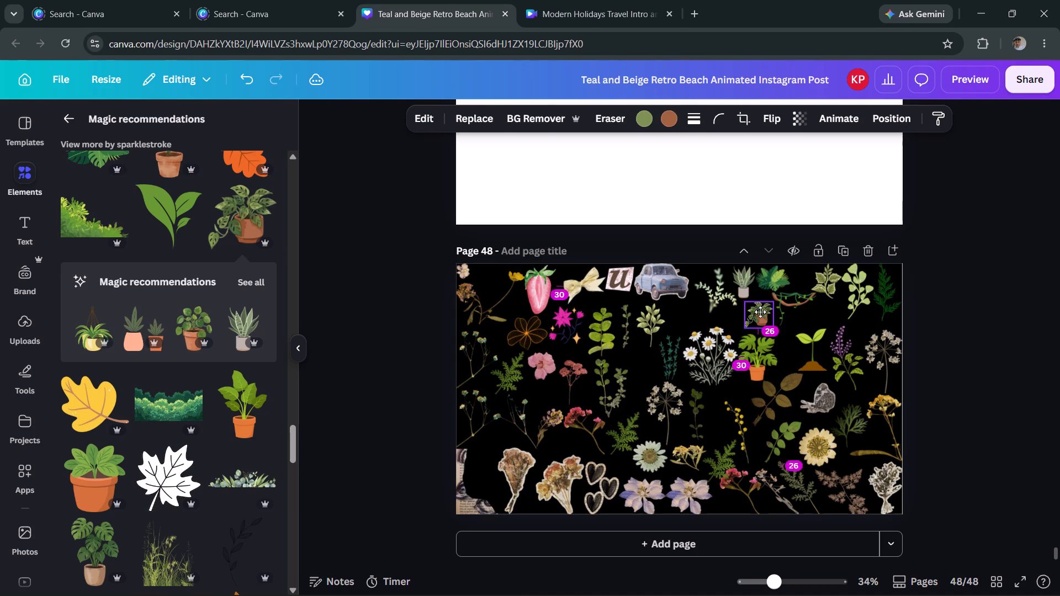
{"action": "left_click_drag", "start_coordinate": [760, 312], "coordinate": [759, 313]}
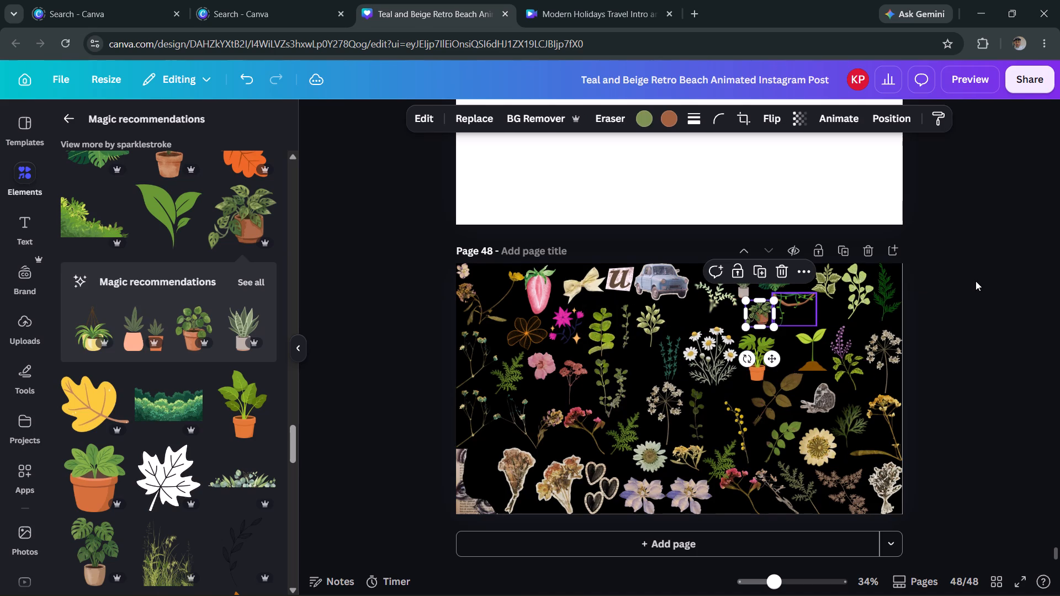
{"action": "left_click", "coordinate": [976, 281]}
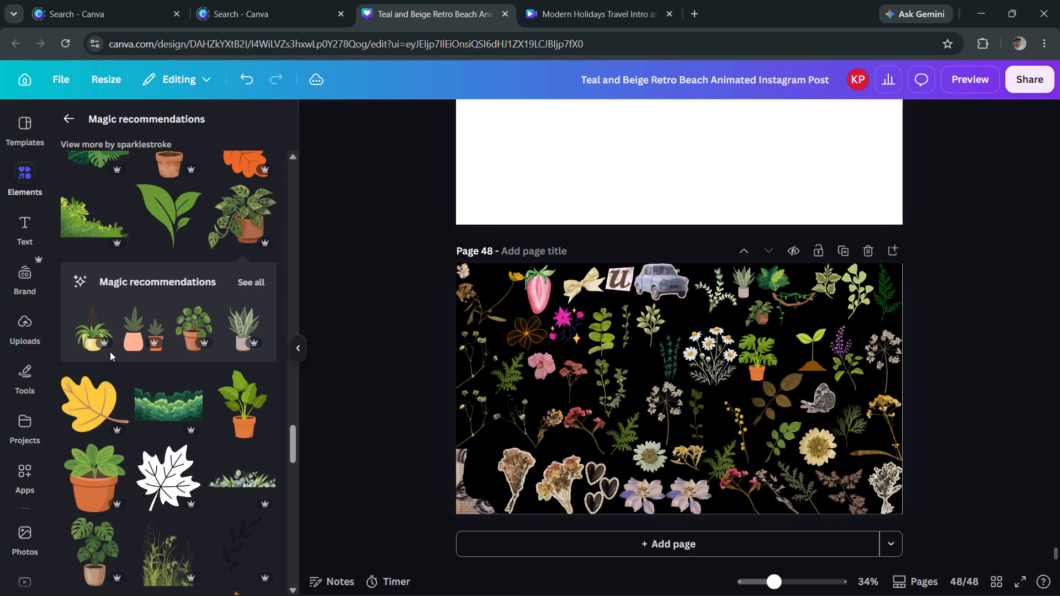
Add the yellow oak-like leaf, shrink it and place it just below the white daisies, above the yellow flower sprig.
{"action": "left_click", "coordinate": [69, 424]}
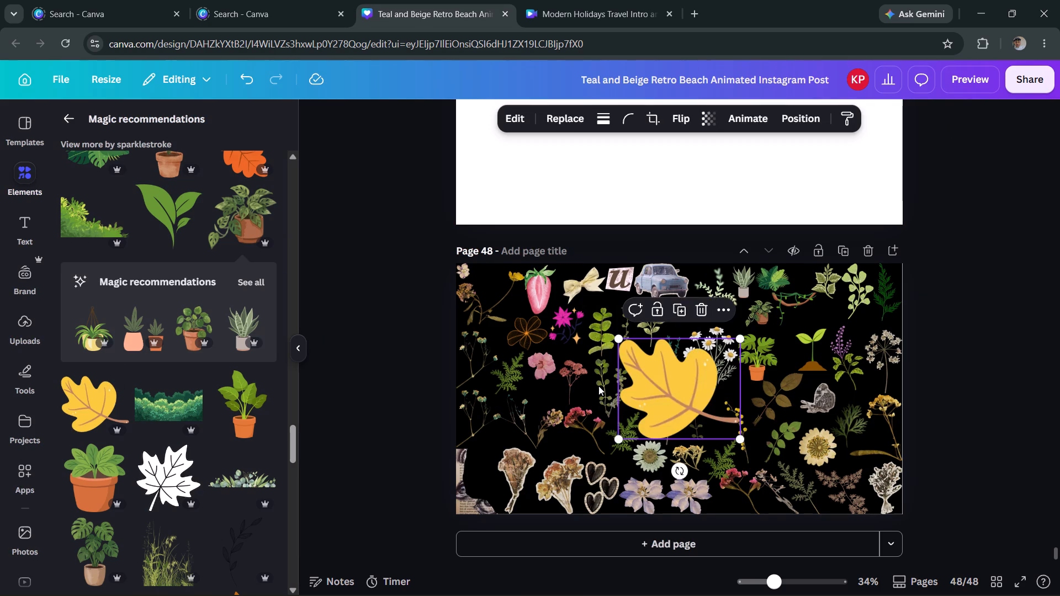
{"action": "left_click_drag", "start_coordinate": [619, 337], "coordinate": [686, 397]}
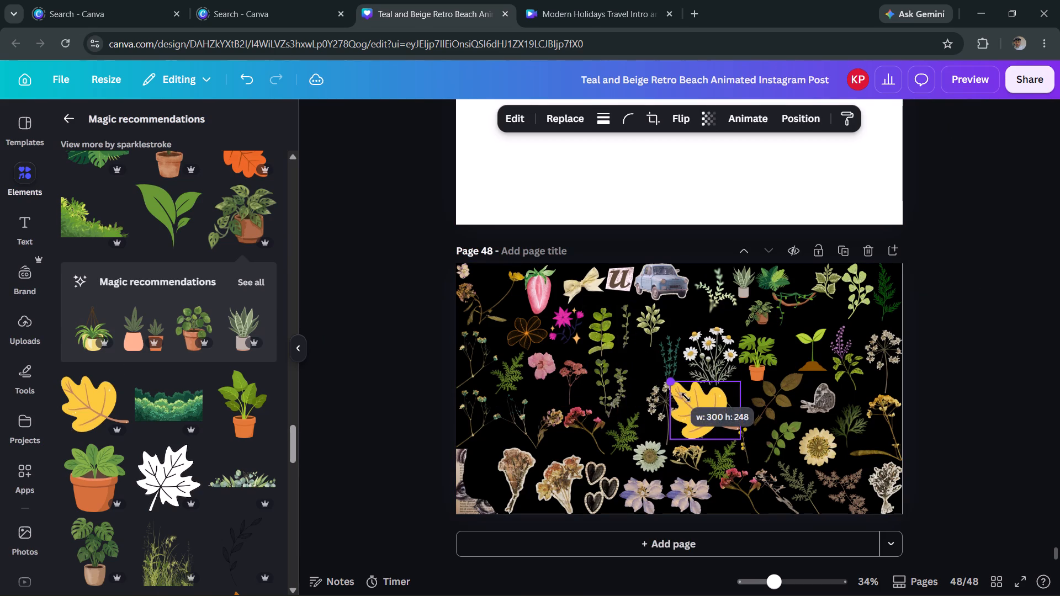
{"action": "left_click_drag", "start_coordinate": [686, 397], "coordinate": [703, 408]}
{"action": "left_click_drag", "start_coordinate": [728, 423], "coordinate": [745, 406]}
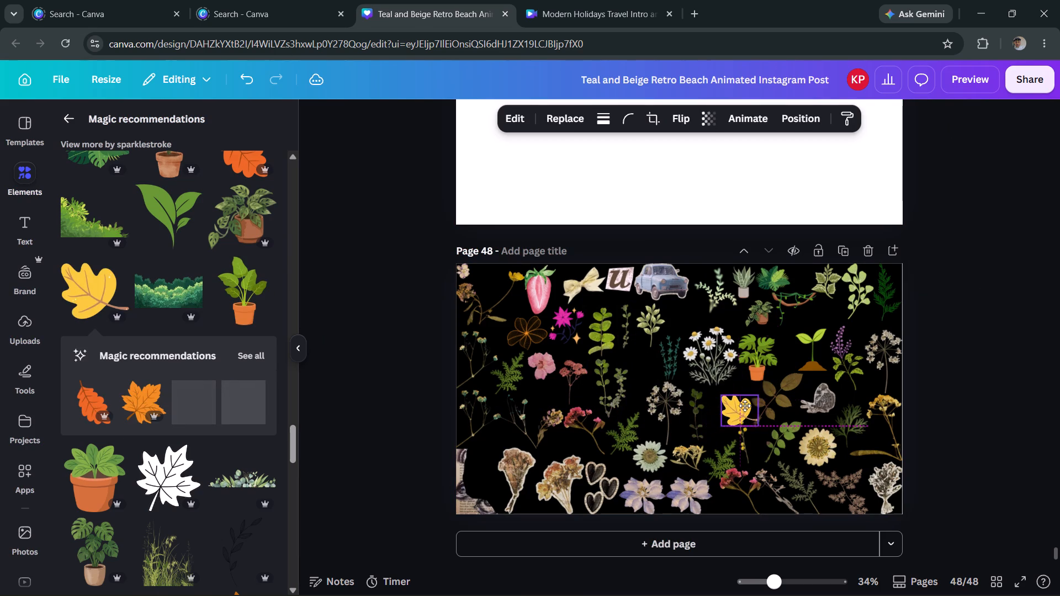
{"action": "left_click_drag", "start_coordinate": [745, 406], "coordinate": [736, 392]}
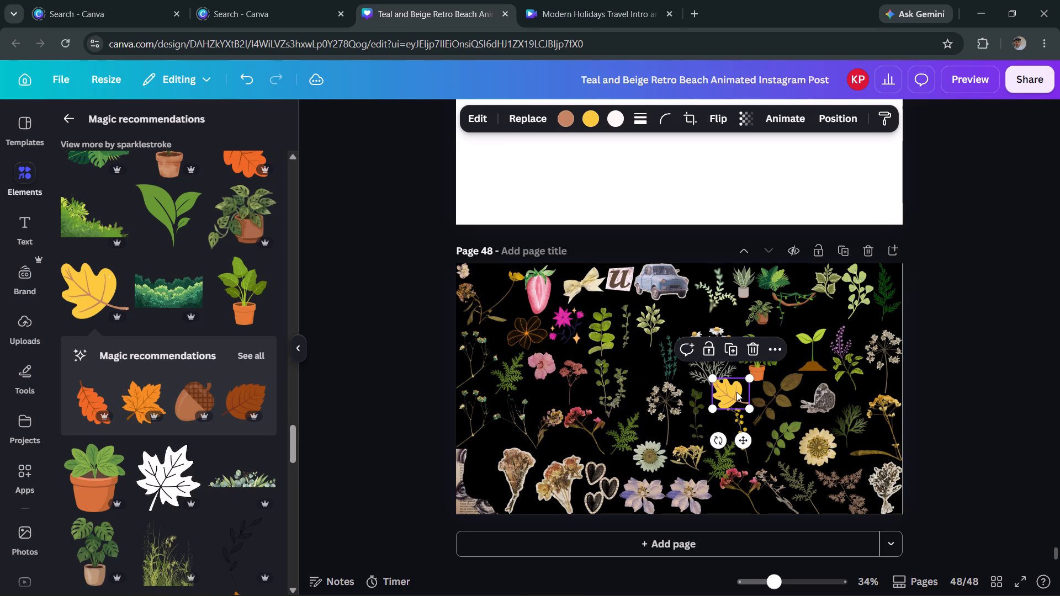
{"action": "left_click", "coordinate": [736, 392]}
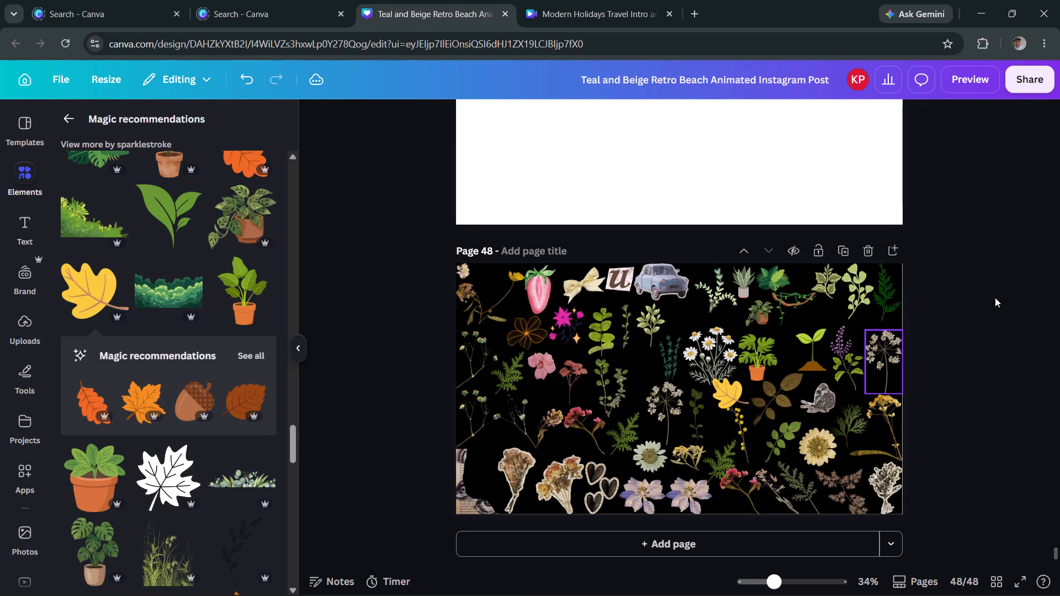
{"action": "left_click", "coordinate": [1010, 292]}
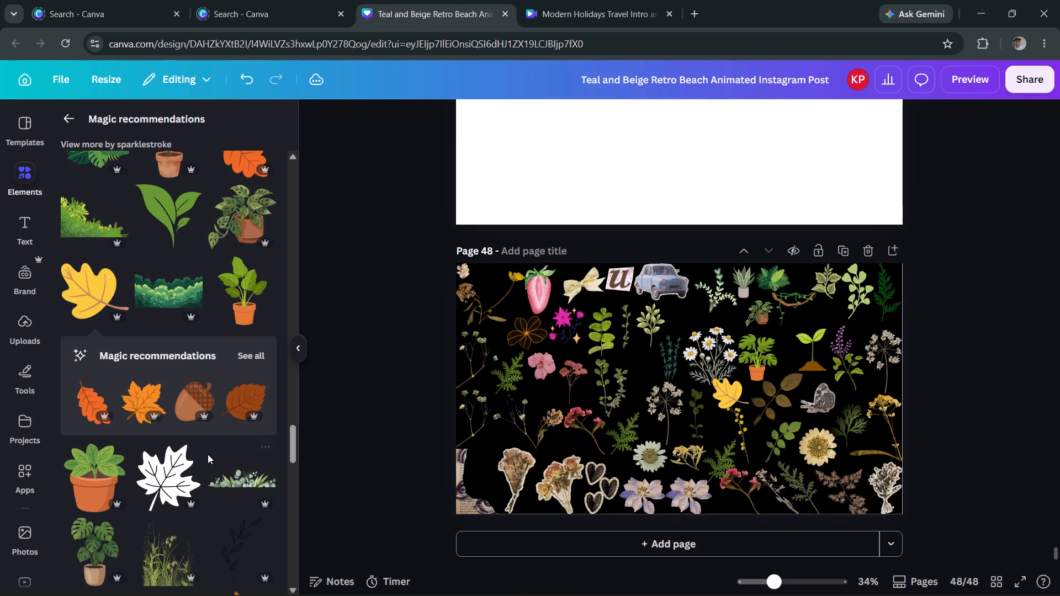
Add the monstera in a beige pot, shrink it and place it below the blue car, beside the pale green leaf sprig.
{"action": "scroll", "coordinate": [208, 454], "scroll_direction": "down", "scroll_amount": 3}
{"action": "left_click", "coordinate": [81, 411]}
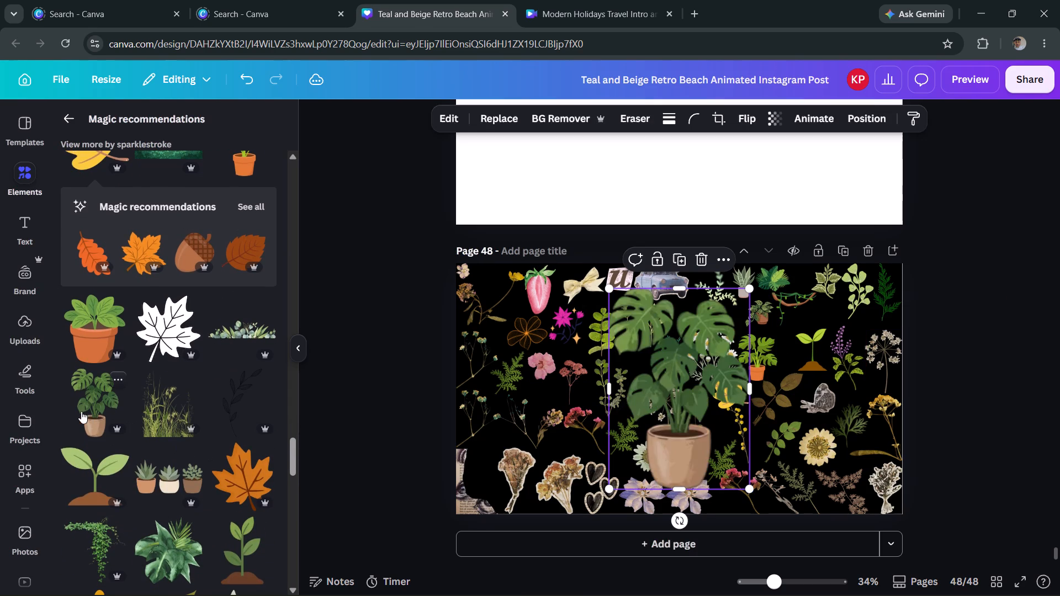
{"action": "left_click_drag", "start_coordinate": [746, 487], "coordinate": [745, 486]}
{"action": "left_click_drag", "start_coordinate": [745, 486], "coordinate": [626, 308]}
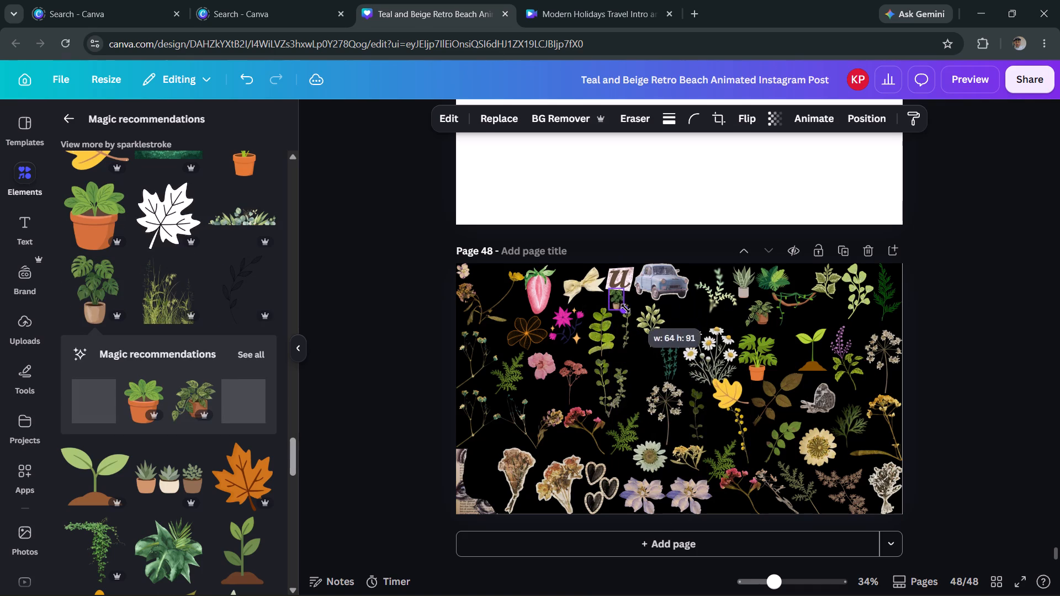
{"action": "left_click_drag", "start_coordinate": [626, 308], "coordinate": [627, 318]}
{"action": "left_click_drag", "start_coordinate": [621, 306], "coordinate": [670, 317]}
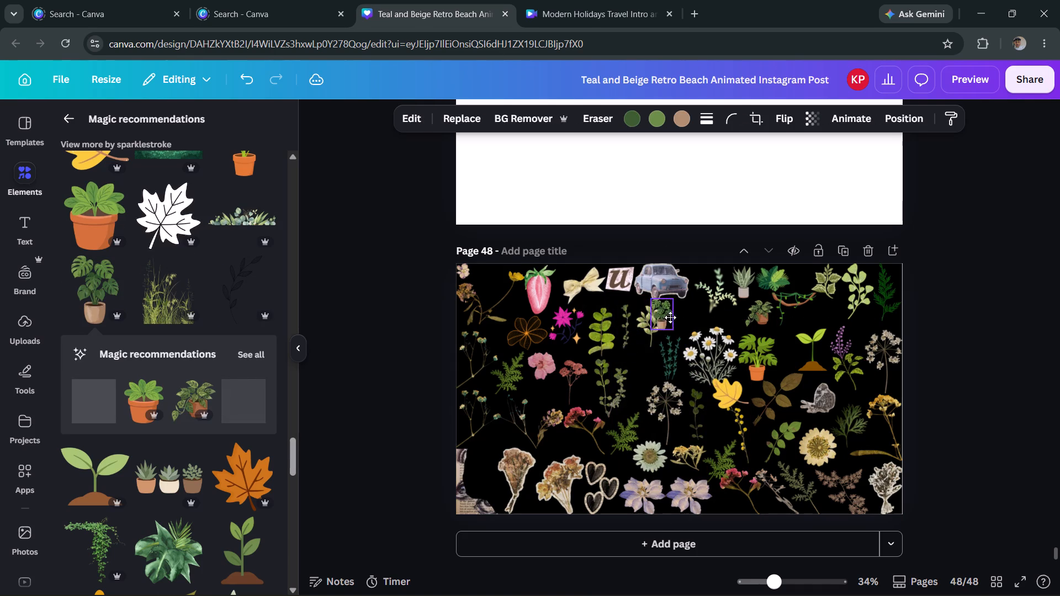
{"action": "left_click_drag", "start_coordinate": [670, 317], "coordinate": [683, 319]}
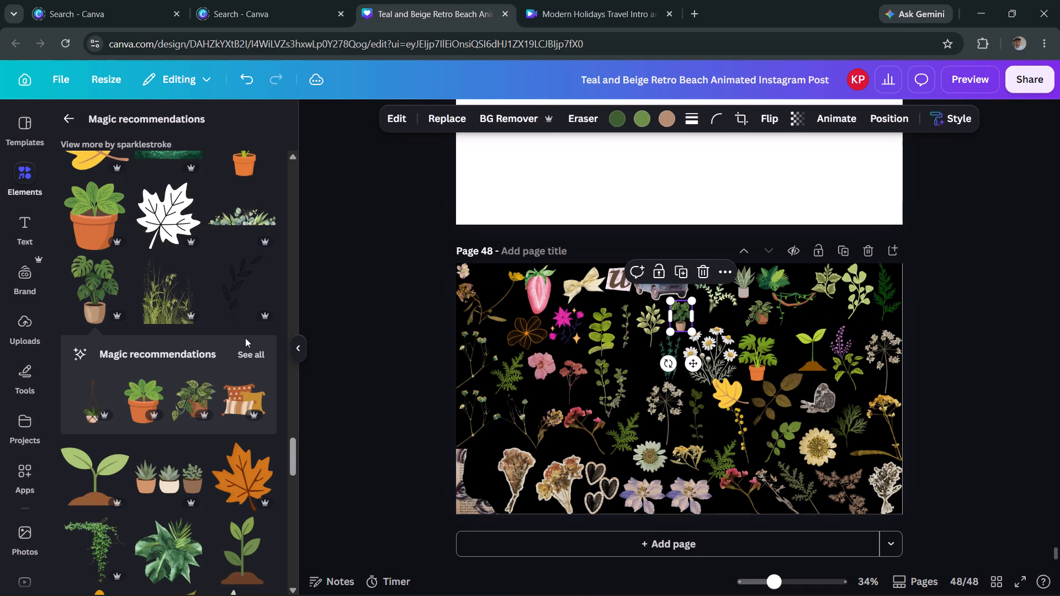
{"action": "left_click_drag", "start_coordinate": [245, 338], "coordinate": [383, 347]}
{"action": "left_click", "coordinate": [383, 347]}
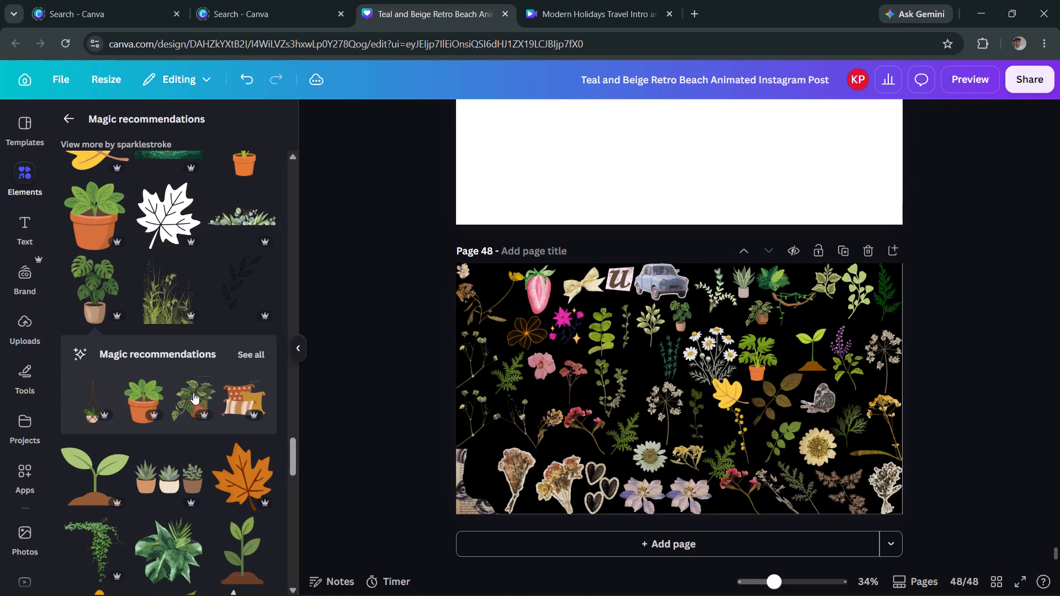
Add the recommended hanging potted plant, shrink it and place it above the dried white flower sprig, beside the thin green sprigs near the daisies.
{"action": "left_click", "coordinate": [84, 405]}
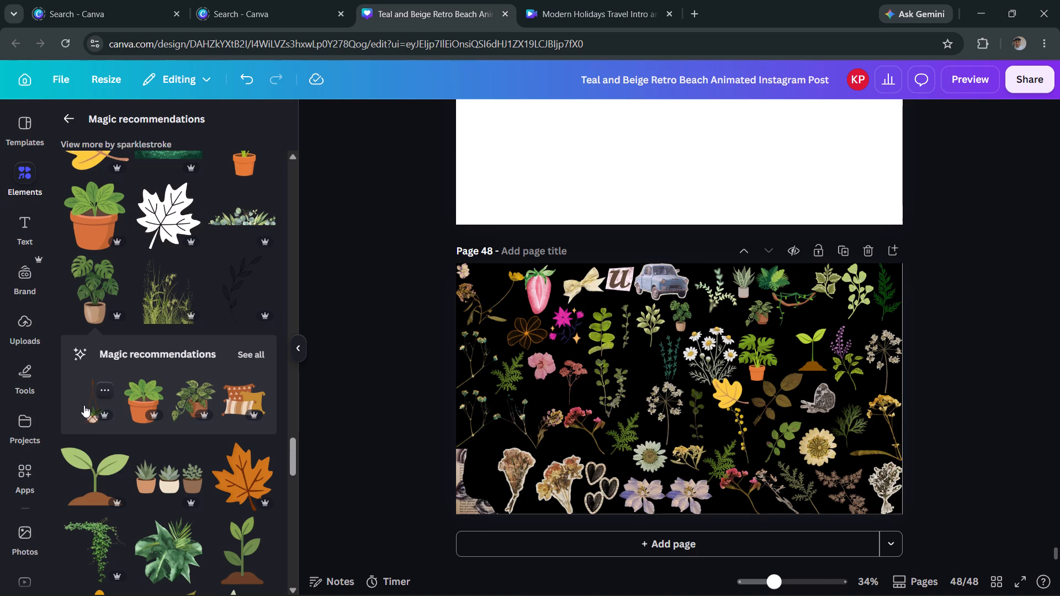
{"action": "left_click_drag", "start_coordinate": [703, 337], "coordinate": [701, 341]}
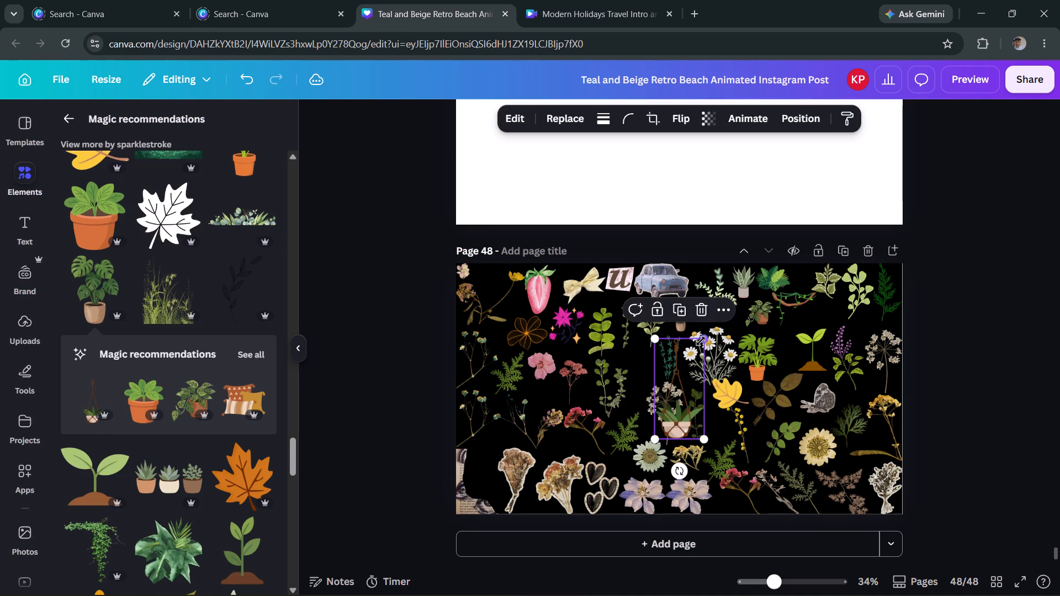
{"action": "left_click_drag", "start_coordinate": [701, 341], "coordinate": [671, 403]}
{"action": "left_click_drag", "start_coordinate": [667, 413], "coordinate": [659, 415]}
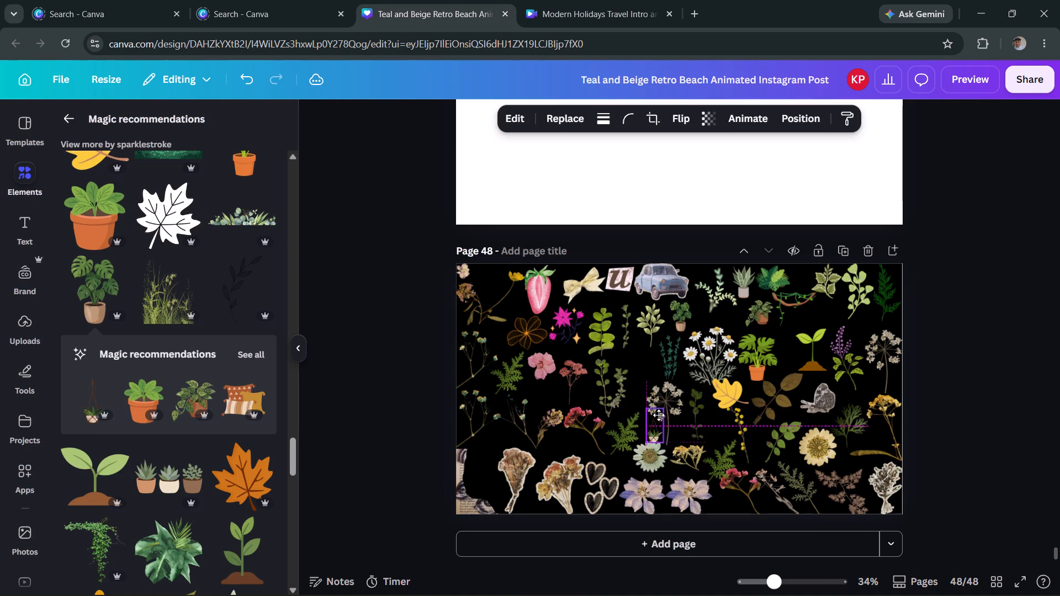
{"action": "left_click_drag", "start_coordinate": [659, 415], "coordinate": [644, 359]}
{"action": "left_click", "coordinate": [939, 307]}
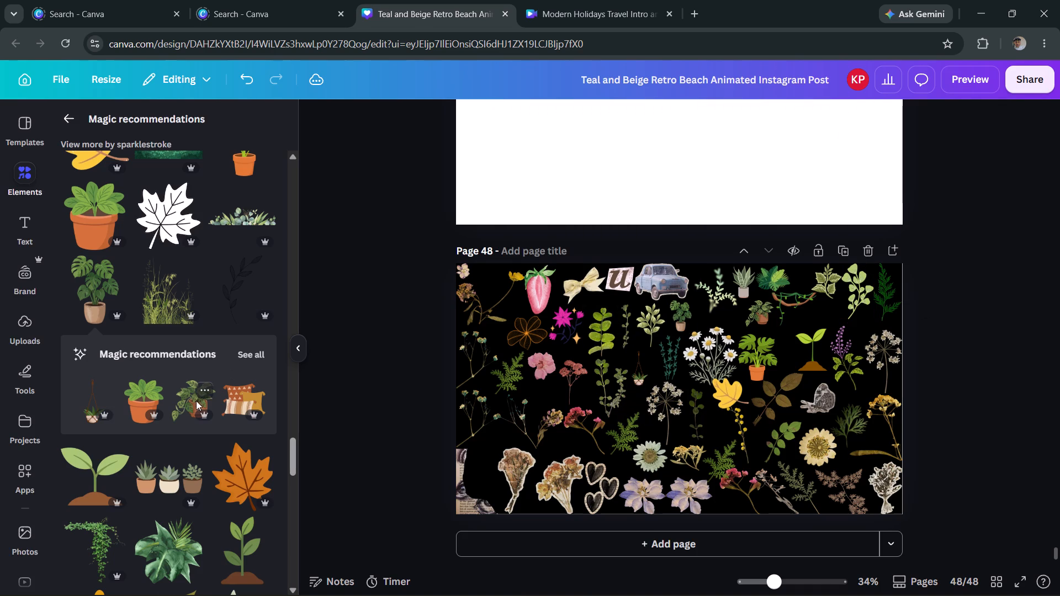
Add the cascading green ivy, shrink it and place it at the end of the hanging vine branch, above the seedling and purple sprig.
{"action": "scroll", "coordinate": [195, 403], "scroll_direction": "down", "scroll_amount": 2}
{"action": "left_click", "coordinate": [92, 396]}
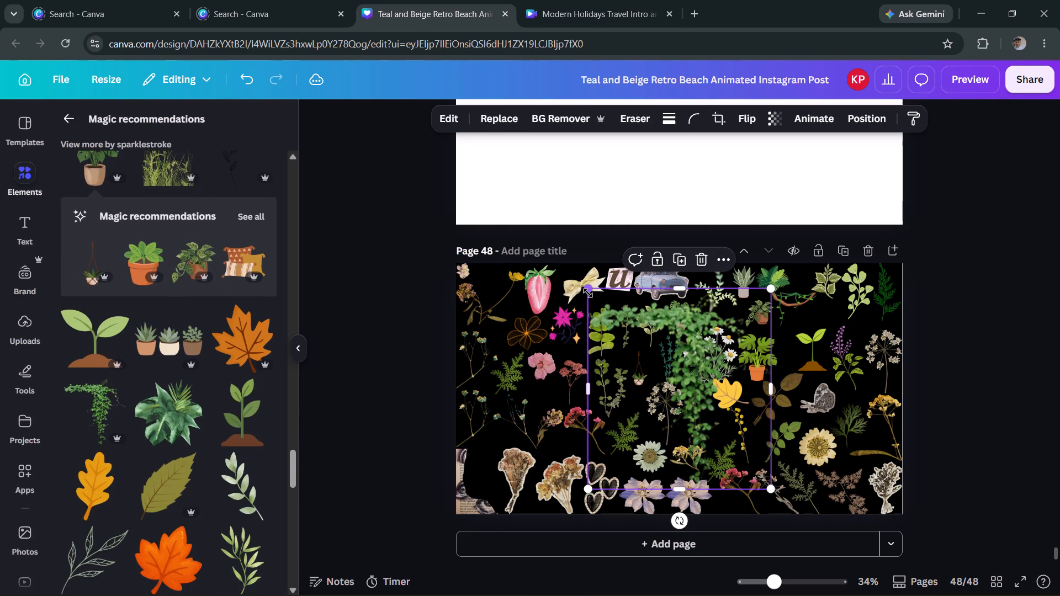
{"action": "left_click_drag", "start_coordinate": [588, 293], "coordinate": [688, 434]}
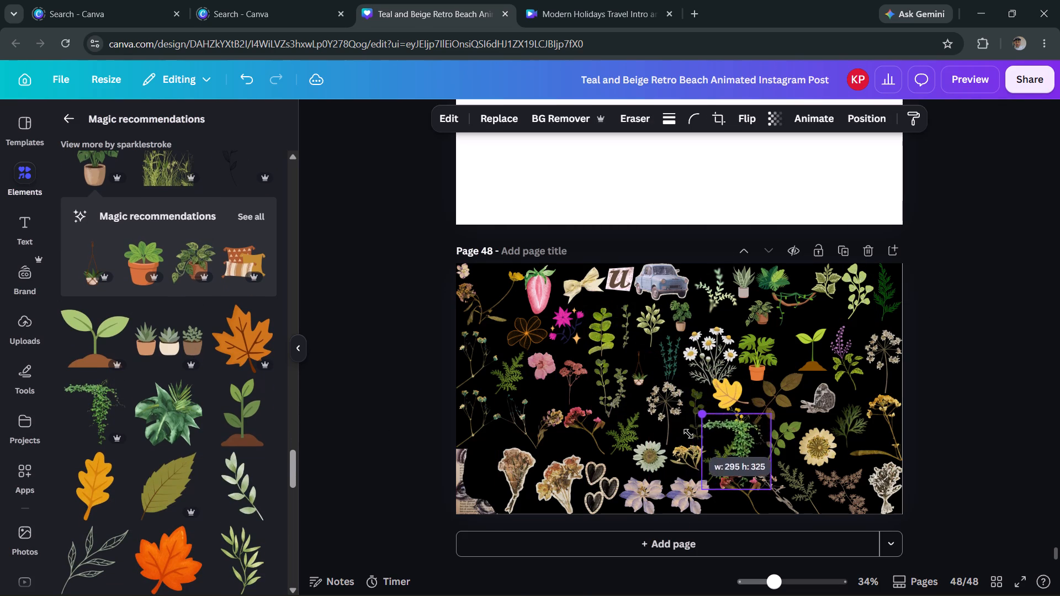
{"action": "left_click_drag", "start_coordinate": [688, 434], "coordinate": [717, 456]}
{"action": "left_click_drag", "start_coordinate": [746, 461], "coordinate": [785, 366]}
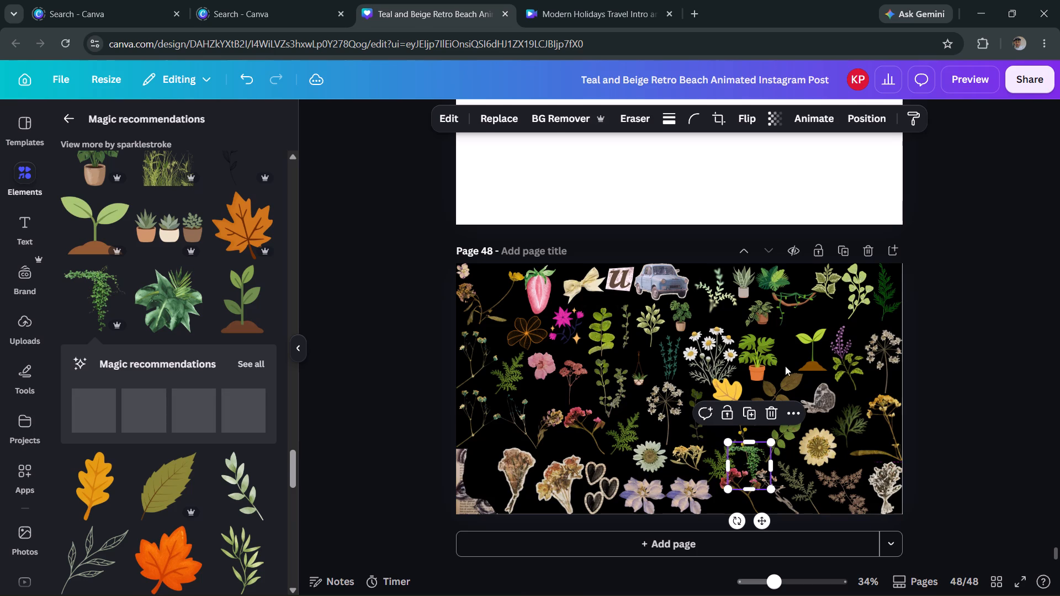
{"action": "left_click_drag", "start_coordinate": [785, 366], "coordinate": [823, 316]}
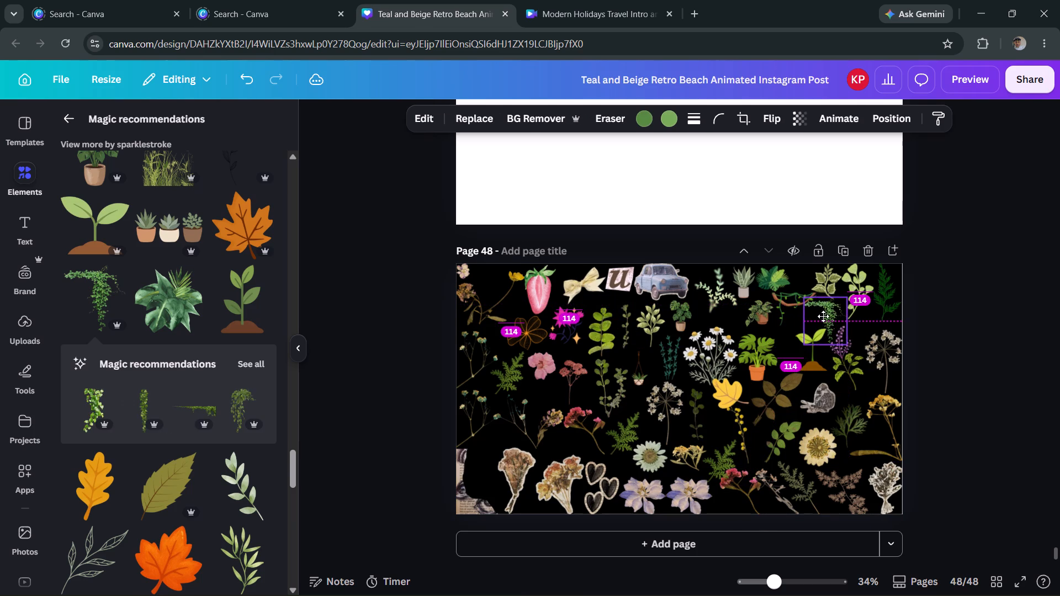
{"action": "left_click_drag", "start_coordinate": [823, 316], "coordinate": [824, 317]}
{"action": "left_click", "coordinate": [965, 278]}
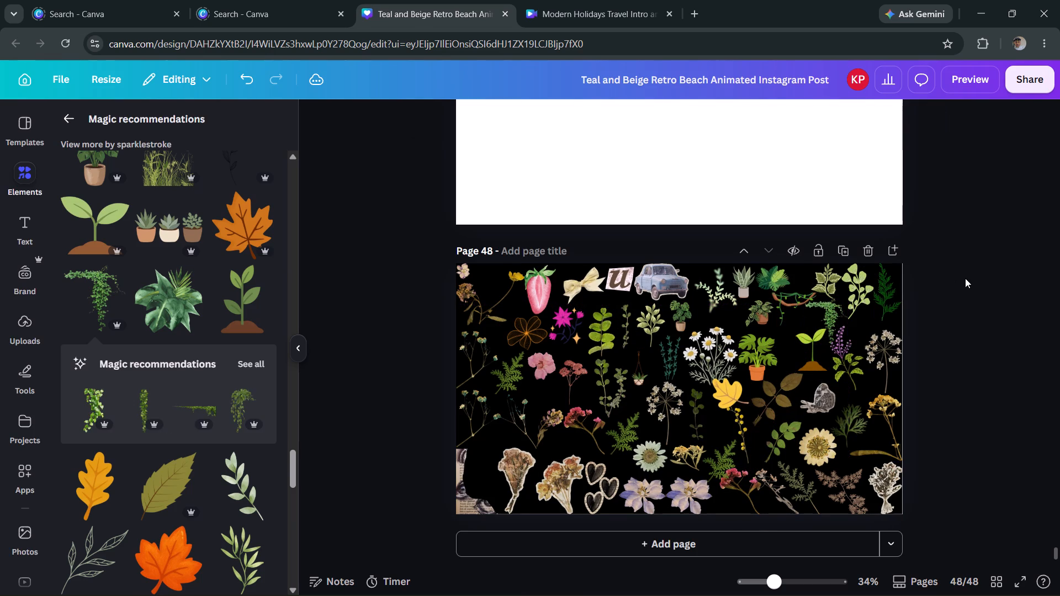
Add the dark green trailing vine, shrink it and place it under the vine branch, between the orange-potted plant and the seedling.
{"action": "scroll", "coordinate": [171, 387], "scroll_direction": "down", "scroll_amount": 3}
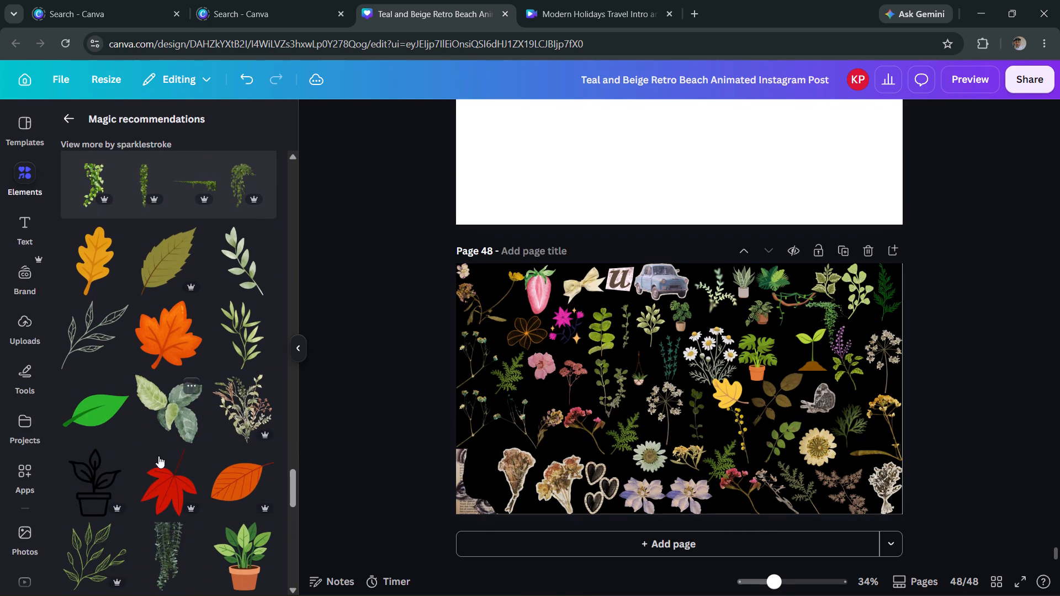
{"action": "scroll", "coordinate": [181, 445], "scroll_direction": "down", "scroll_amount": 2}
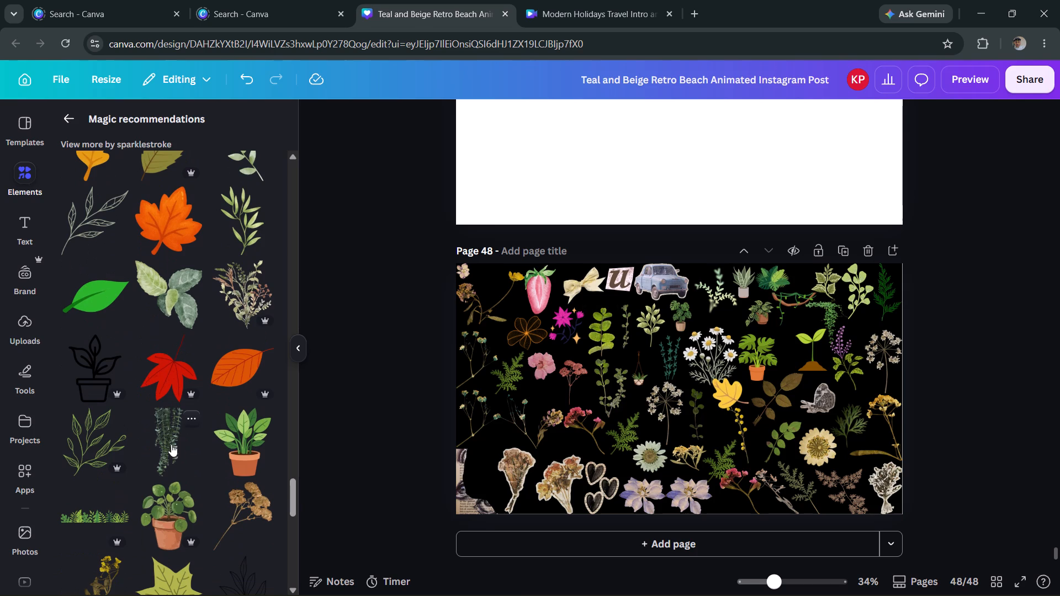
{"action": "left_click", "coordinate": [171, 444]}
{"action": "left_click_drag", "start_coordinate": [719, 491], "coordinate": [653, 333]}
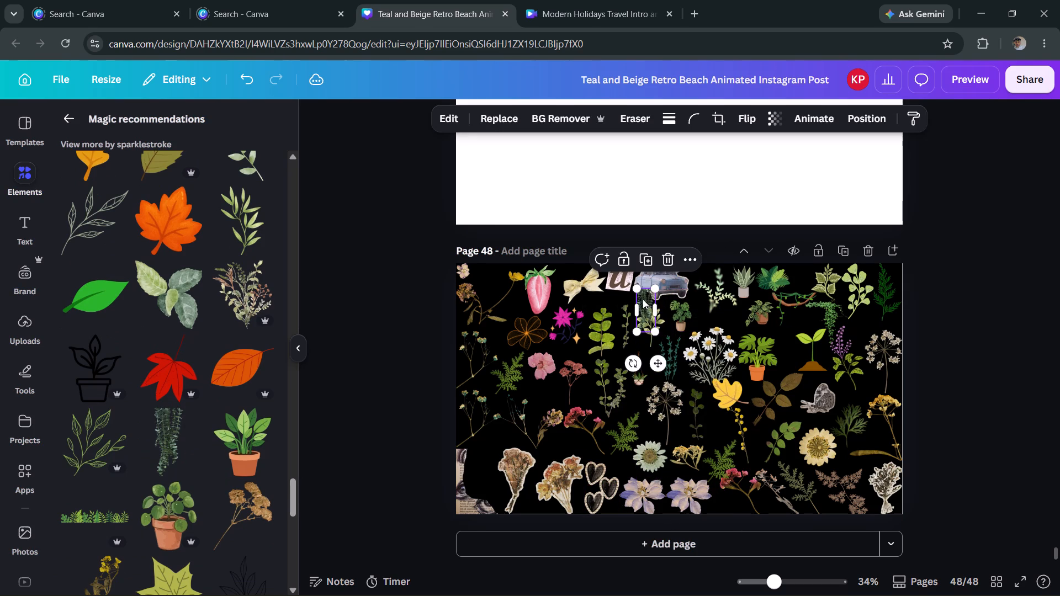
{"action": "left_click_drag", "start_coordinate": [643, 299], "coordinate": [783, 325]}
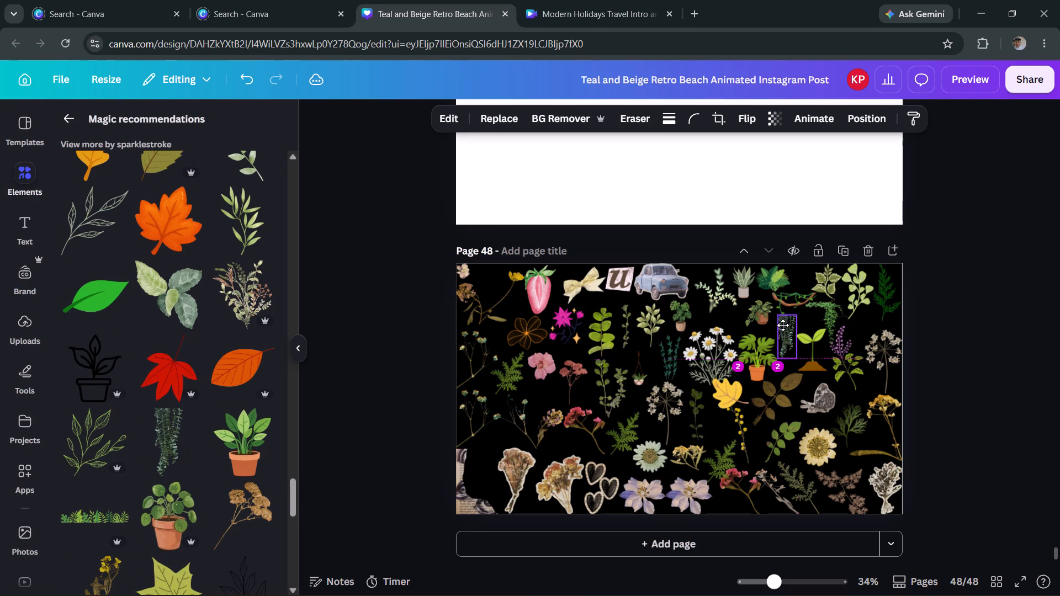
{"action": "left_click_drag", "start_coordinate": [783, 325], "coordinate": [783, 320]}
{"action": "left_click", "coordinate": [985, 298]}
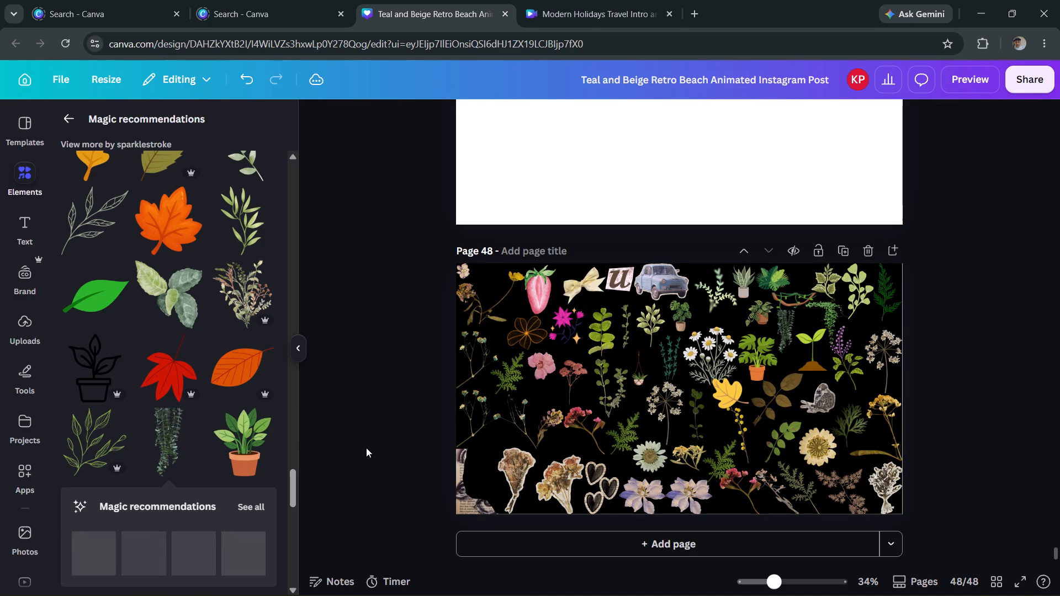
{"action": "left_click", "coordinate": [411, 261]}
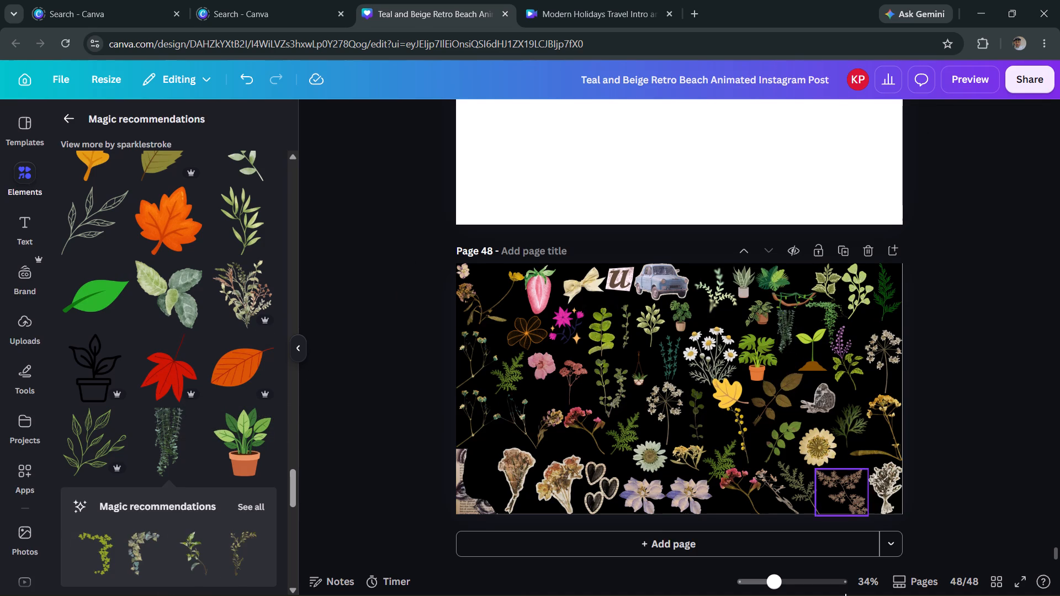